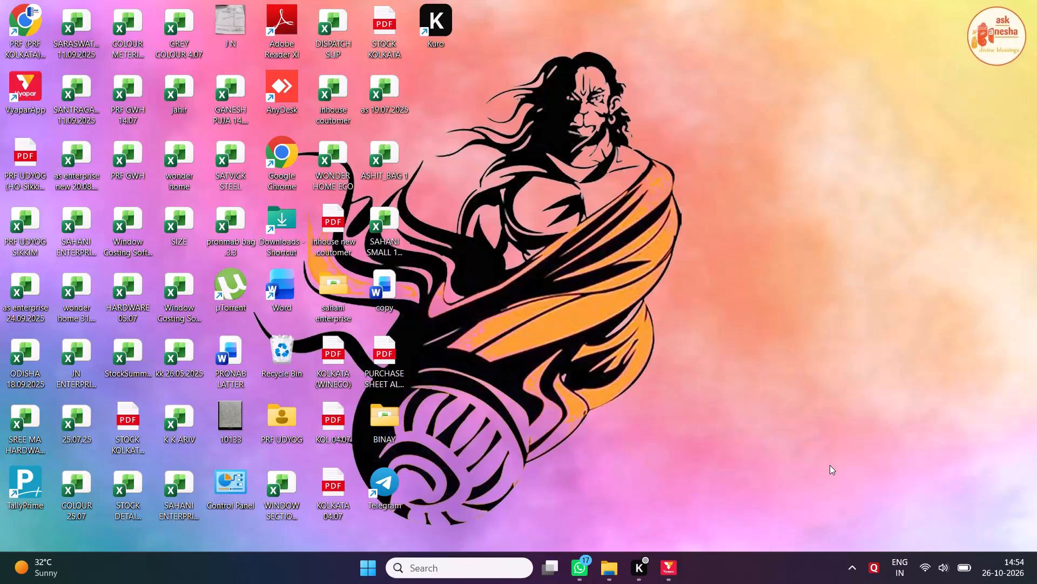
# Switch to File Explorer and open the workbook OCTOBER STOCK AND PURCHASE KOLKATA 2026-27.xlsx from the KOLKATA STOCK folder.
pyautogui.hotkey('alt', 'Tab')
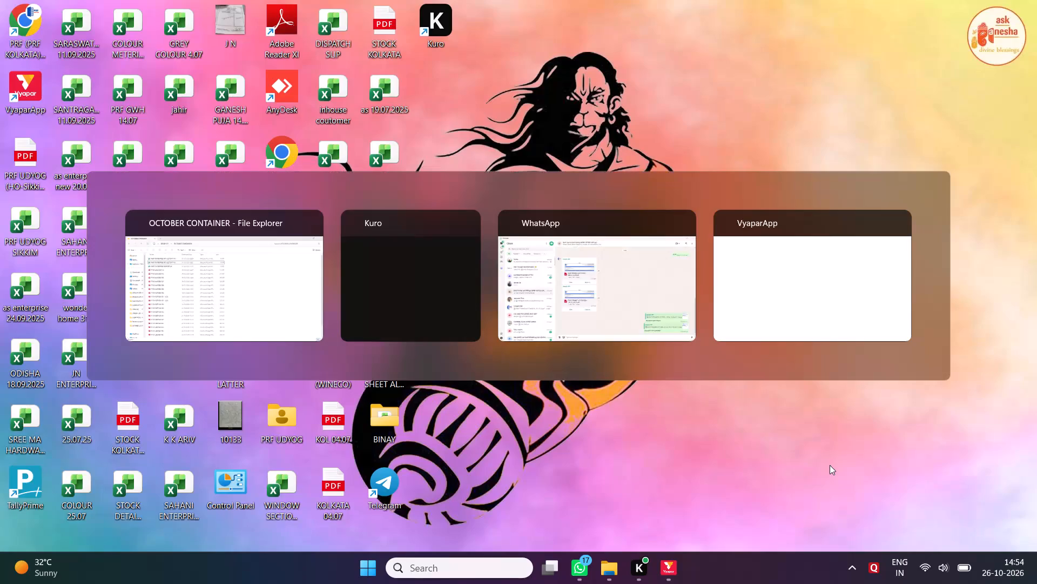
pyautogui.hotkey('alt', 'Tab')
pyautogui.hotkey('alt', 'Tab')
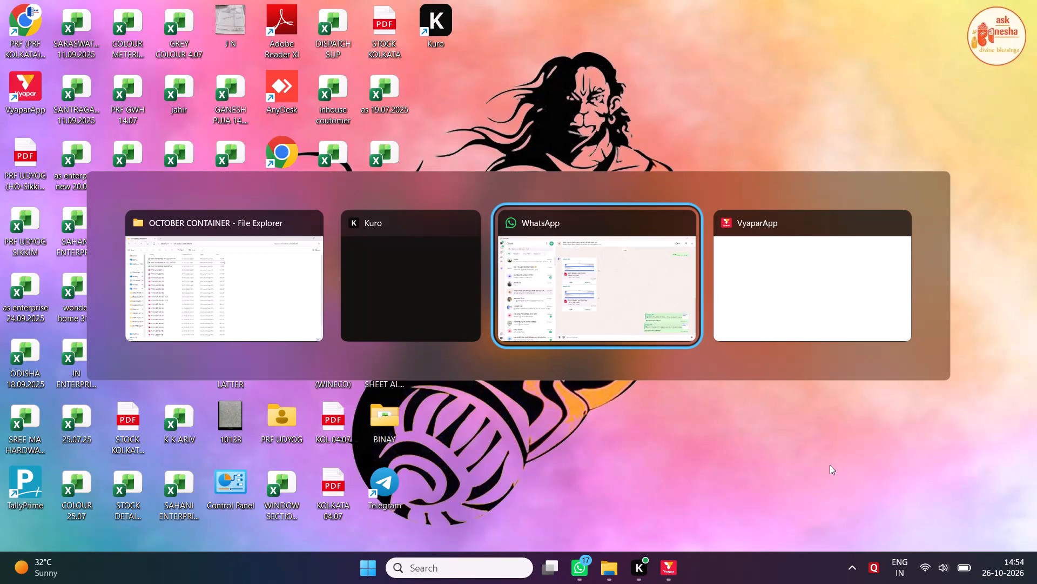
pyautogui.hotkey('alt', 'shift', 'Tab')
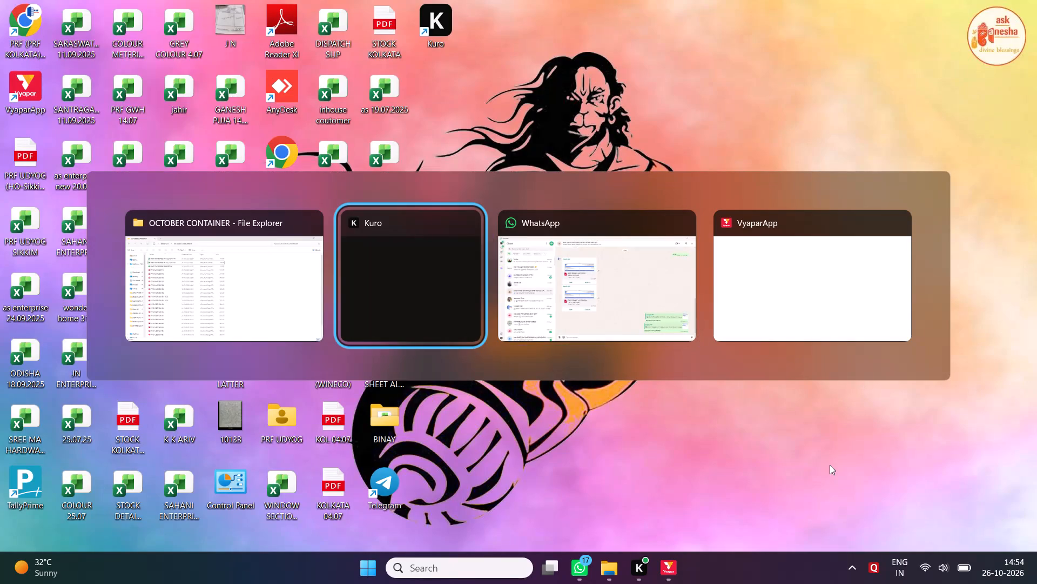
pyautogui.hotkey('alt', 'shift', 'Tab')
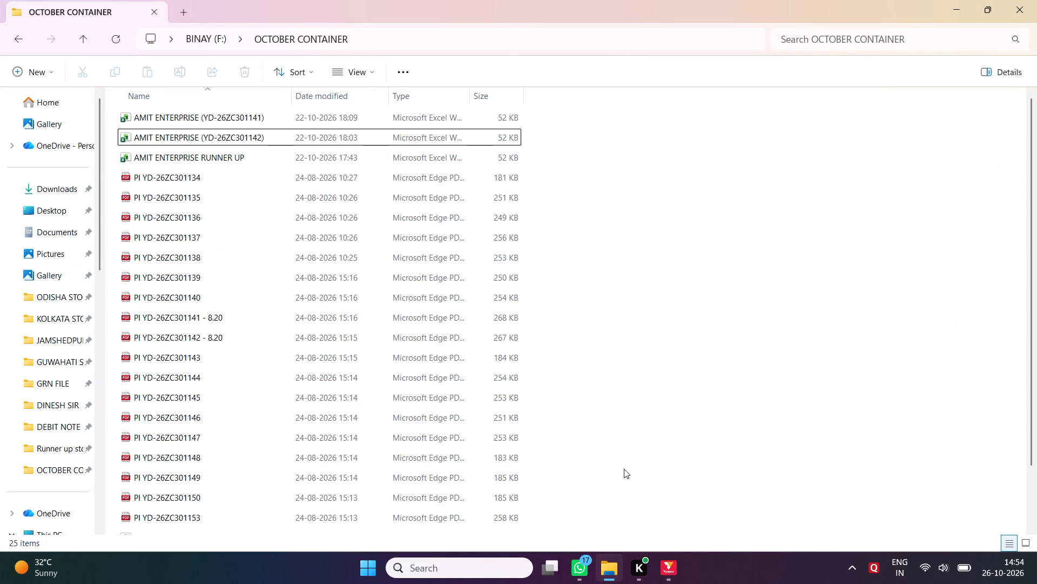
pyautogui.click(30, 322)
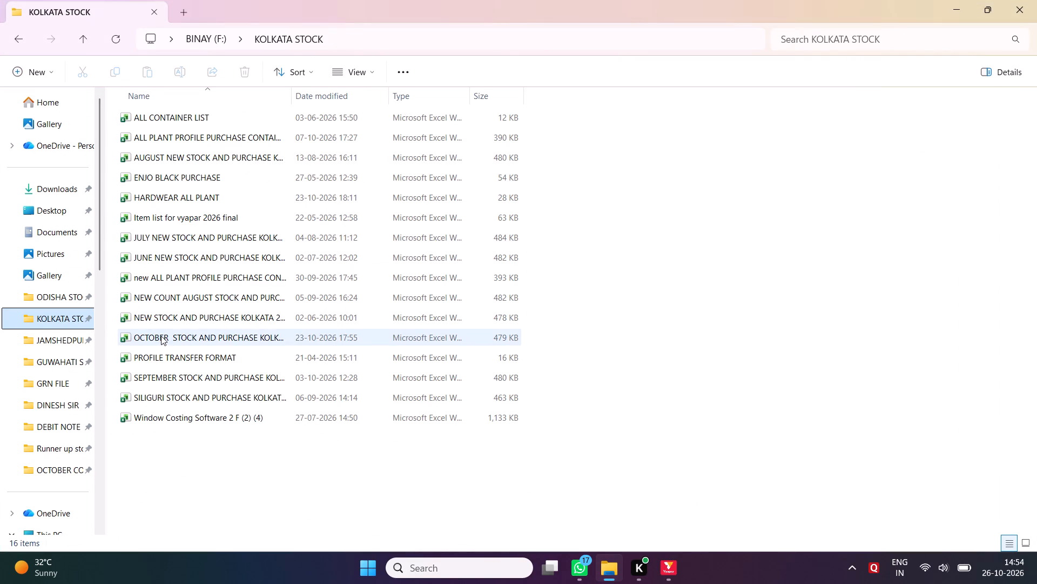
pyautogui.doubleClick(184, 335)
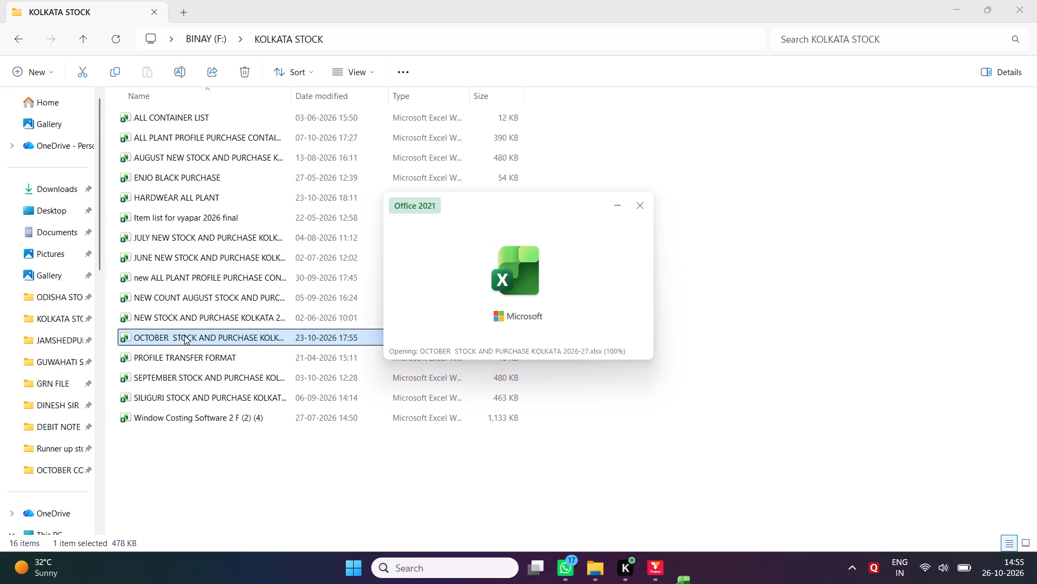
# Examine the balance stock of each item in the OTHER'S section of MONTHLY SALE, from STRECH ROLL up to WOOL PILE 6*6.
pyautogui.hscroll(7, 459, 351)
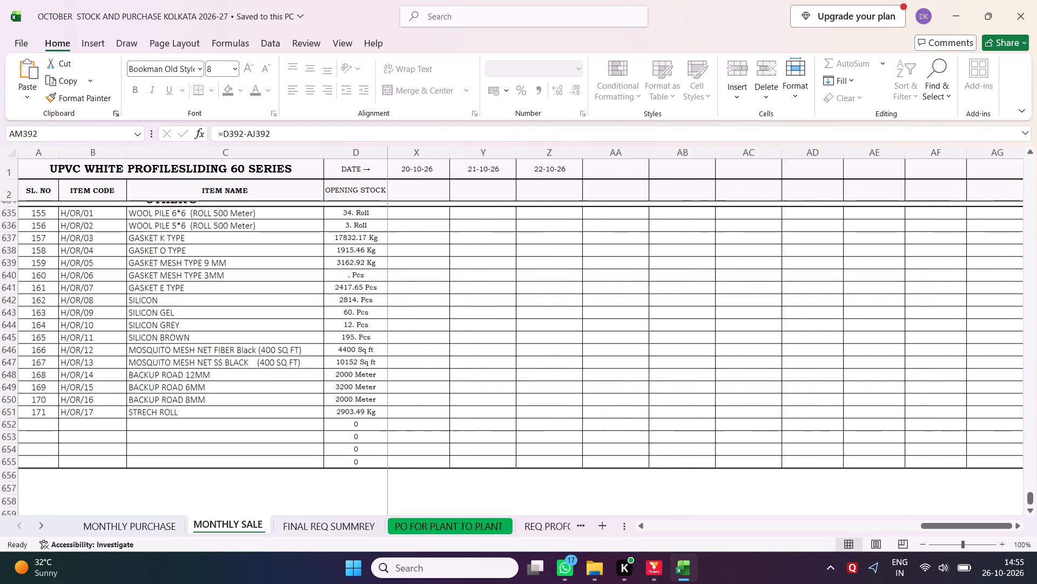
pyautogui.hscroll(2, 459, 351)
pyautogui.hscroll(-4, 459, 351)
pyautogui.hscroll(1, 459, 351)
pyautogui.scroll(1, 459, 351)
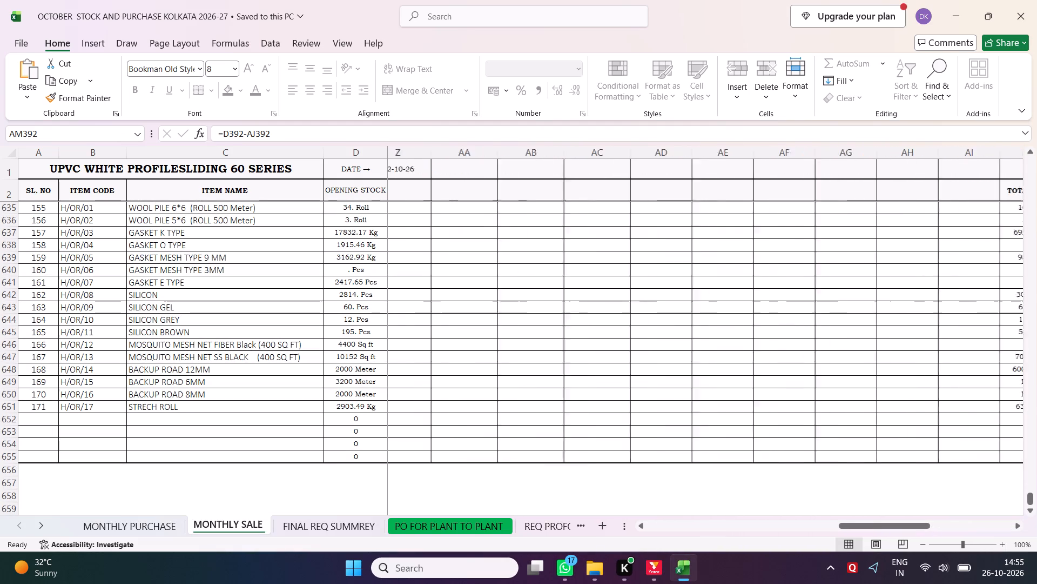
pyautogui.scroll(3, 459, 351)
pyautogui.hscroll(-5, 459, 351)
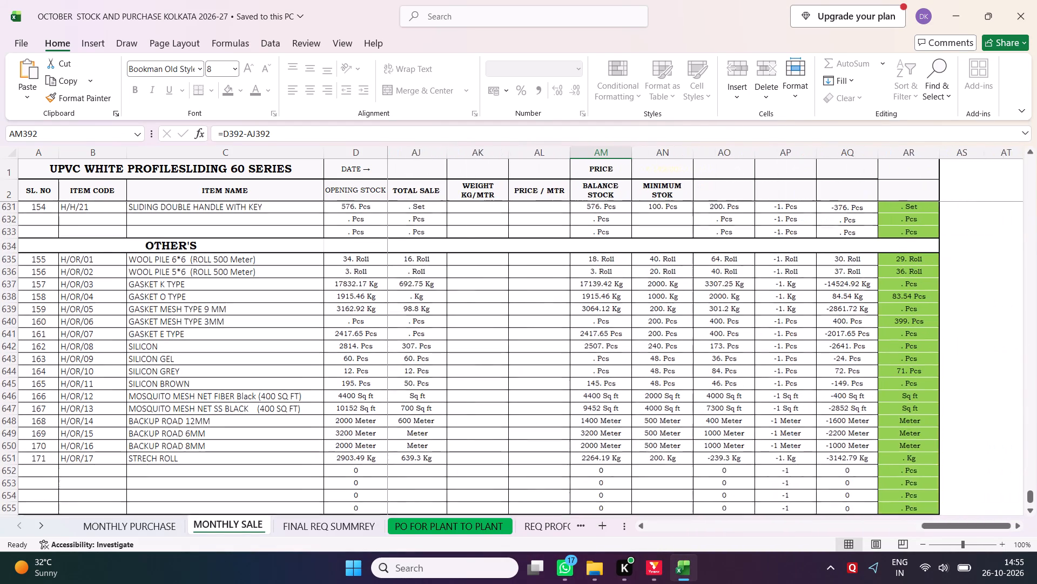
pyautogui.hscroll(-2, 459, 351)
pyautogui.click(540, 471)
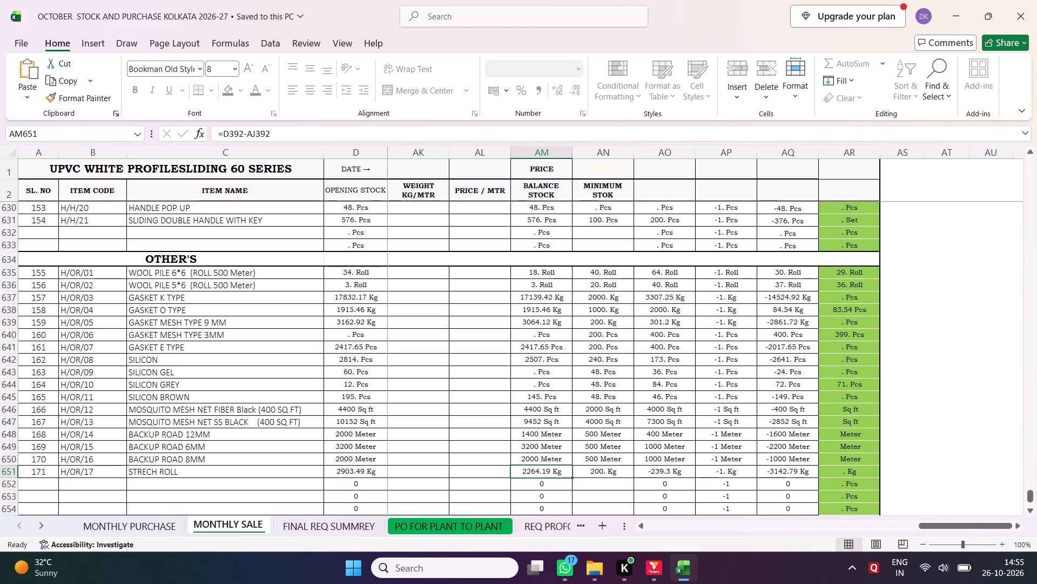
pyautogui.press('Up')
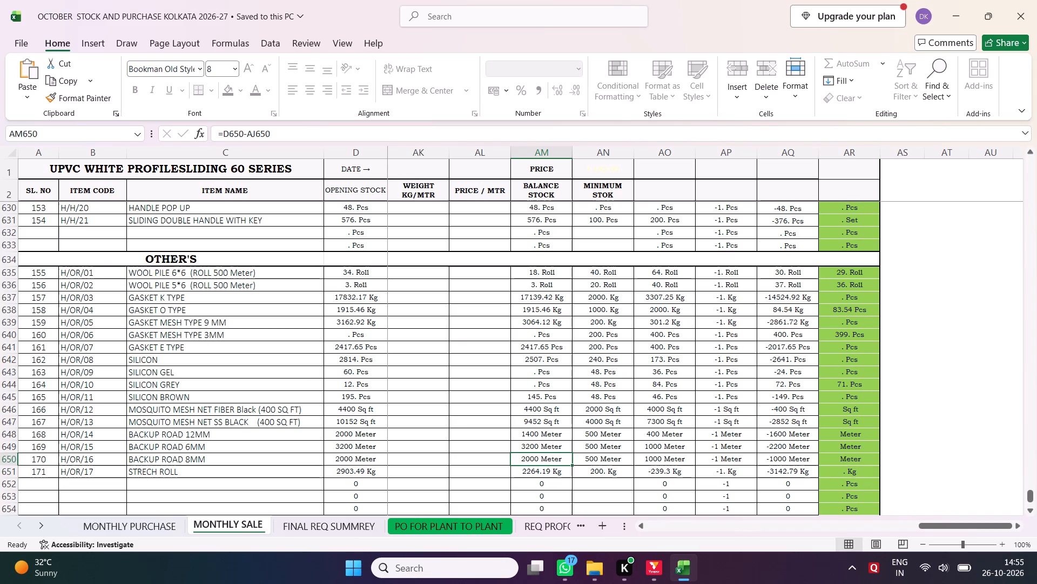
pyautogui.press('Up')
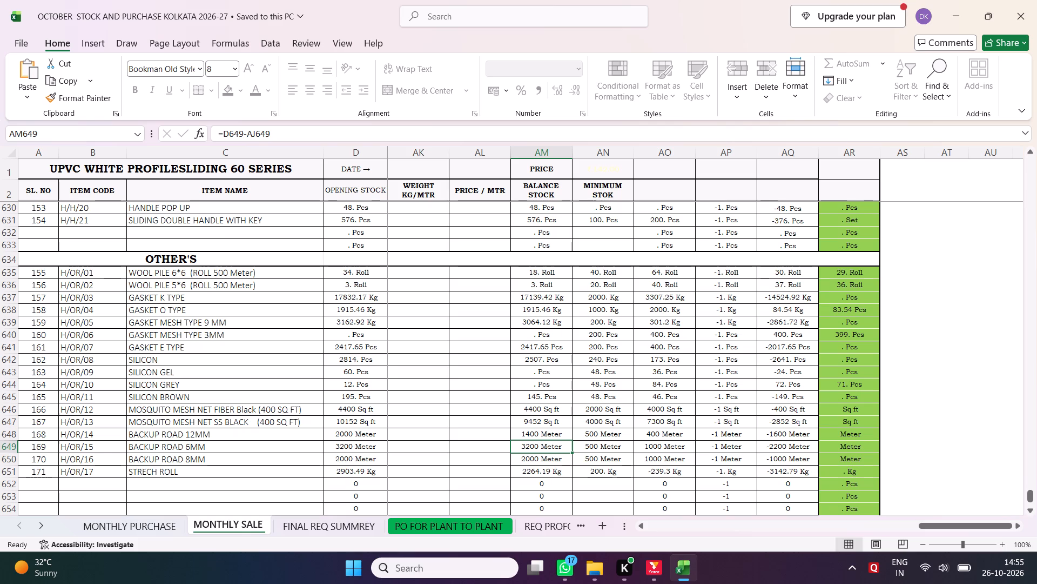
pyautogui.press('Up')
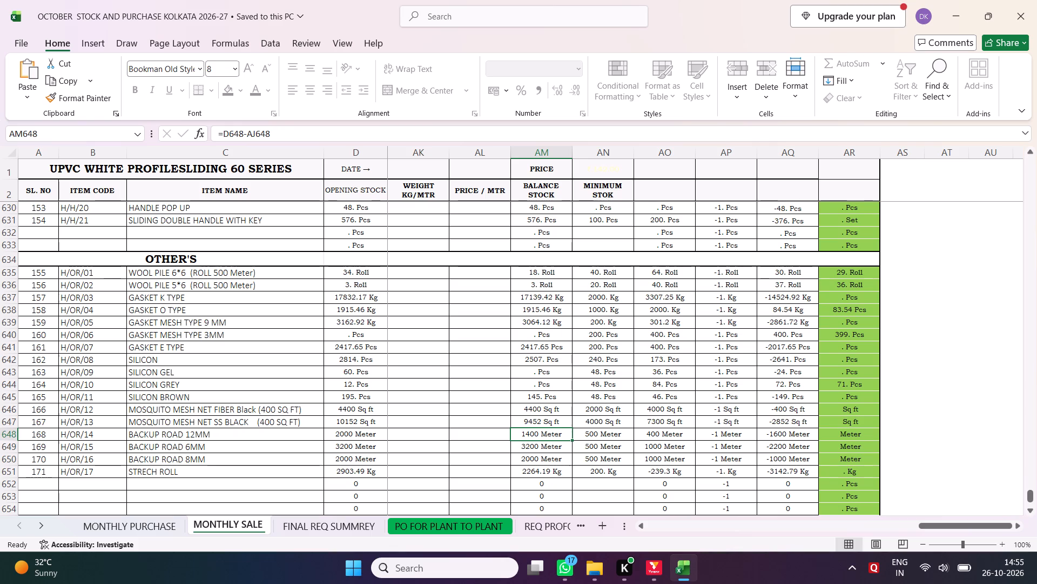
pyautogui.press('Up')
pyautogui.press('Up')
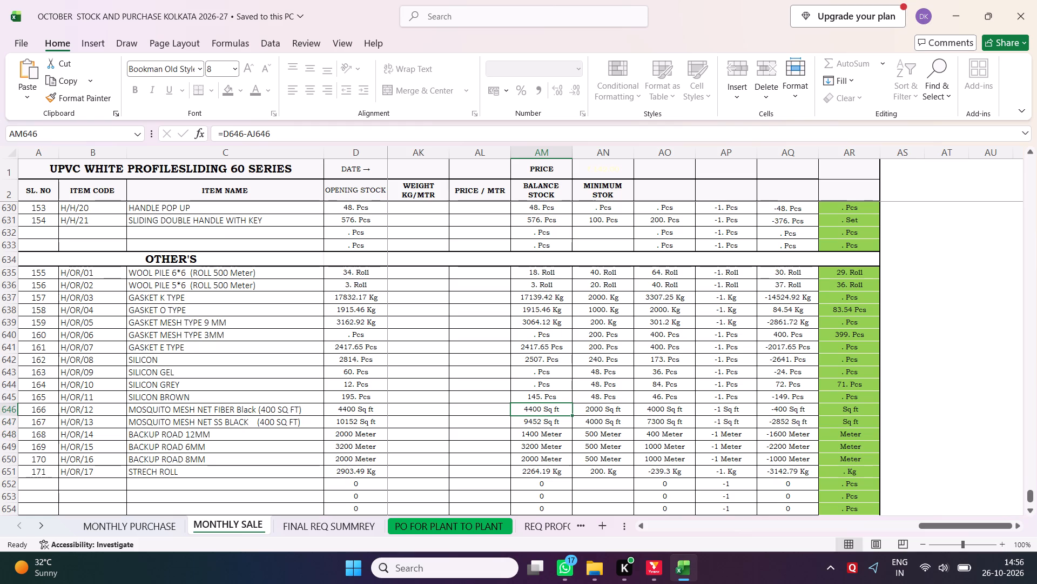
pyautogui.press('Up')
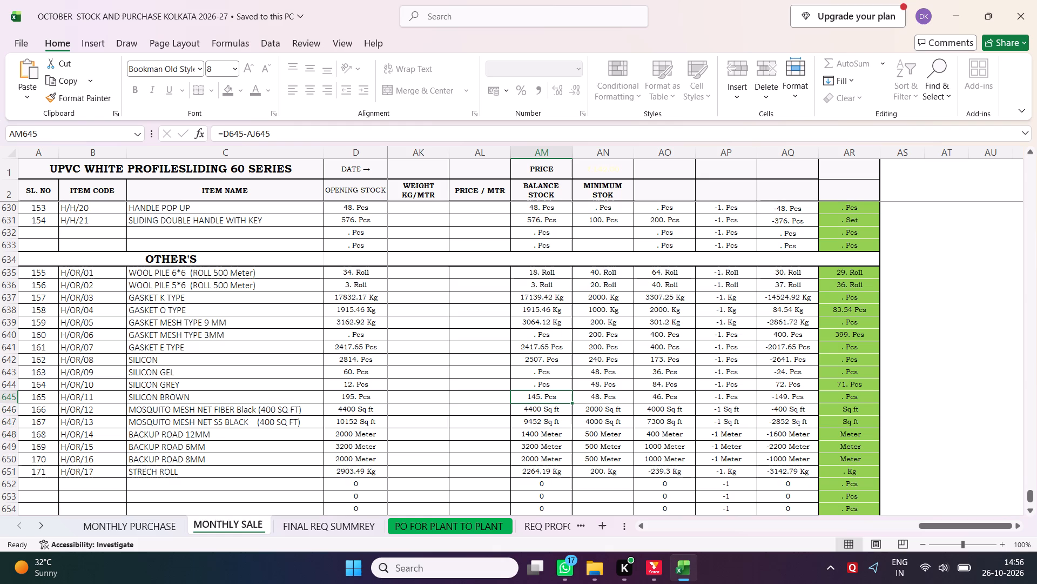
pyautogui.press('Up')
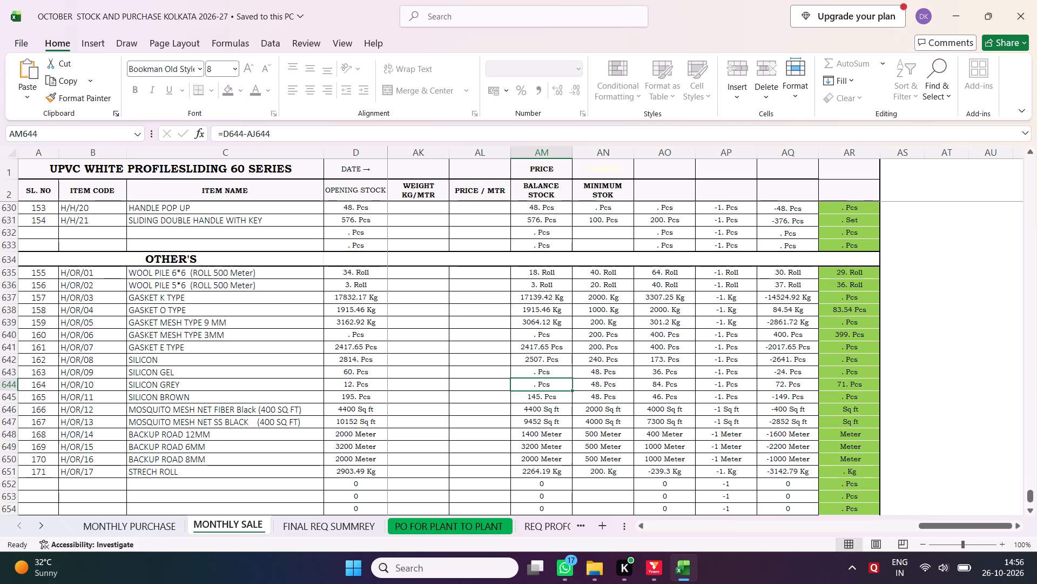
pyautogui.press('Up')
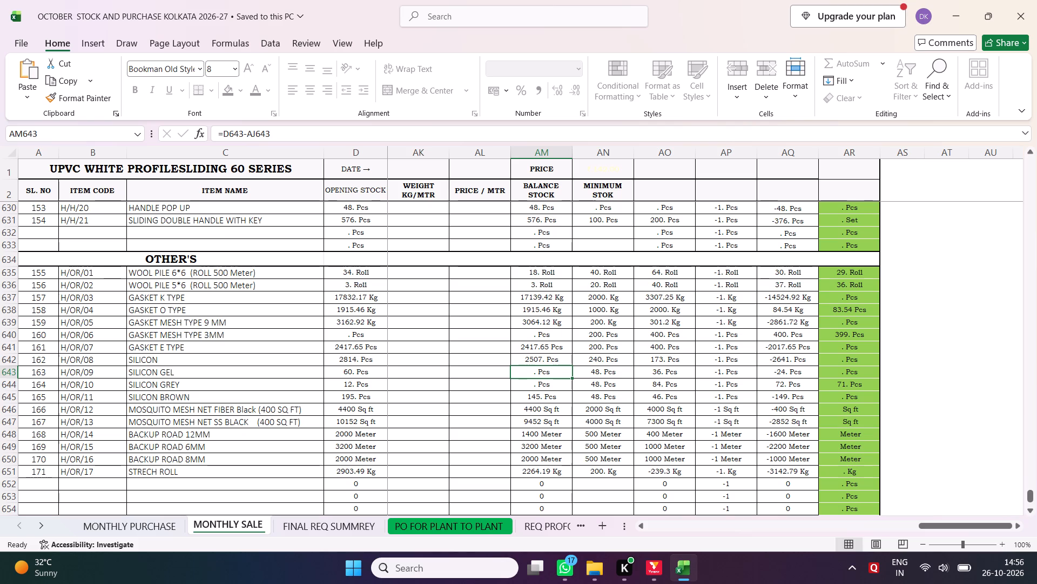
pyautogui.press('Up')
pyautogui.press('Up')
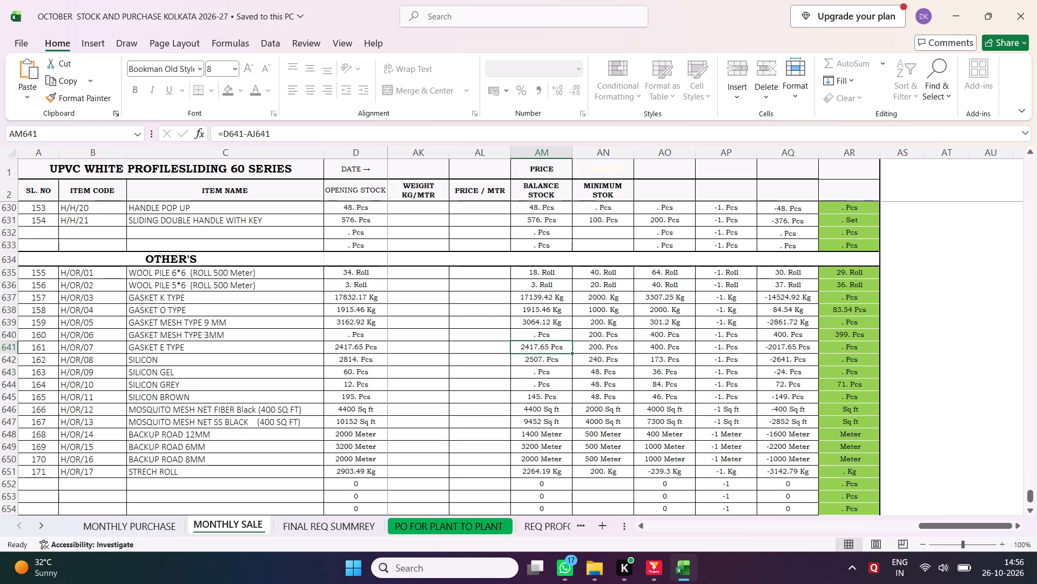
pyautogui.press('Up')
pyautogui.press('Up')
pyautogui.press('Up')
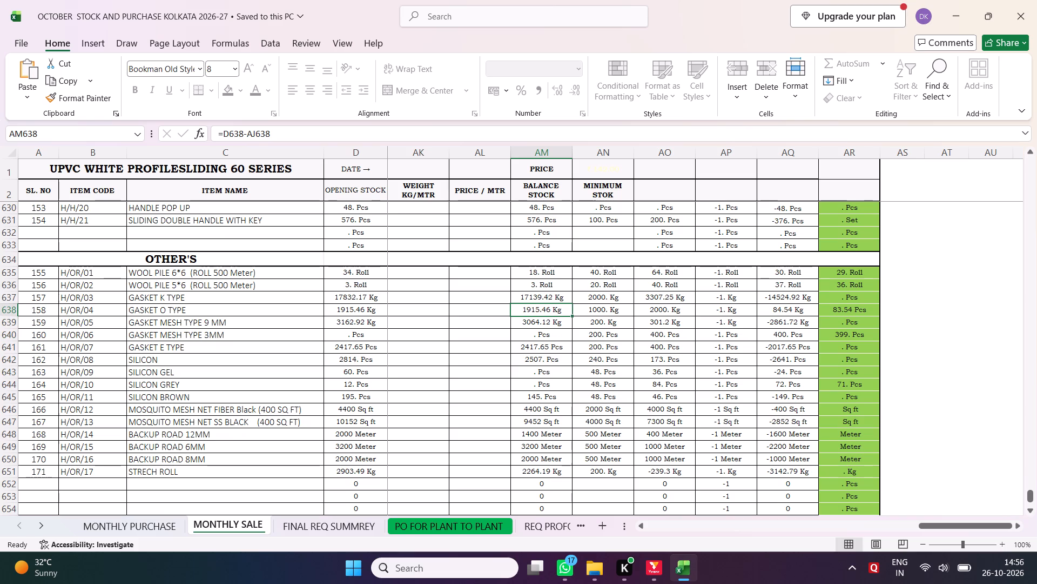
pyautogui.press('Up')
pyautogui.press('Up')
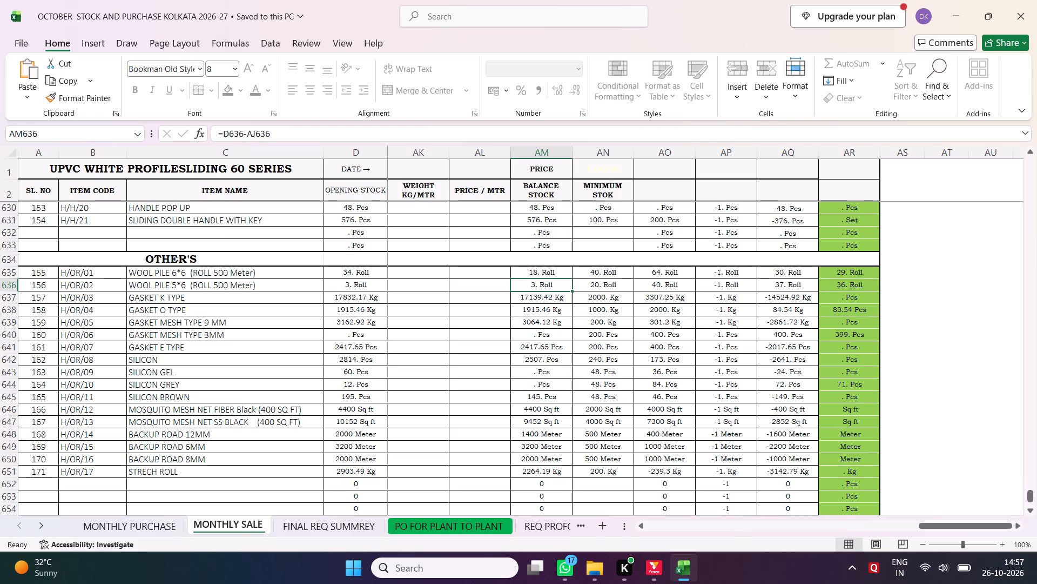
pyautogui.press('Up')
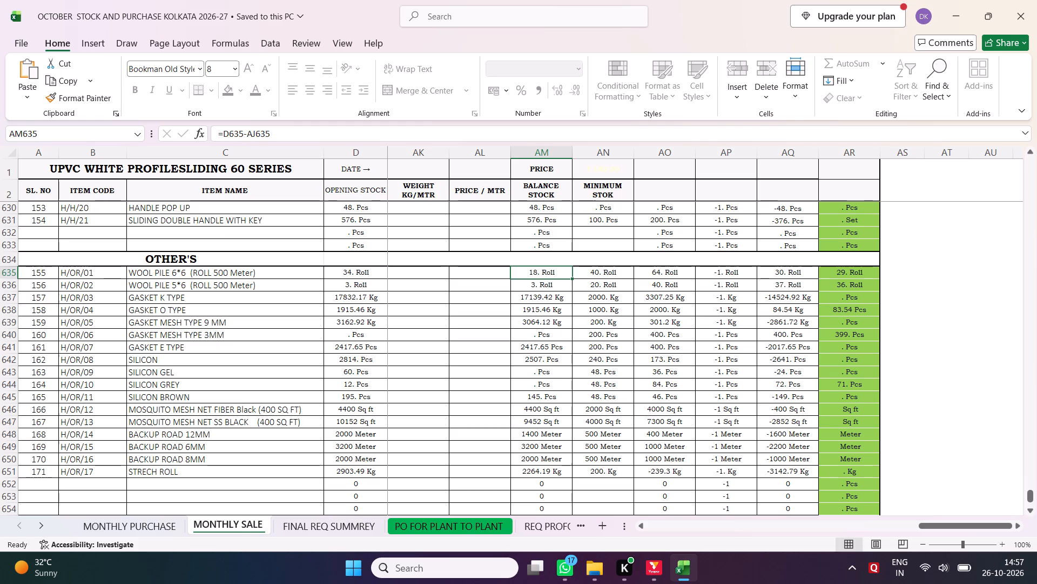
# Examine the balance stock of the handle items above the OTHER'S section one by one, working upward from SLIDING DOUBLE HANDLE WITH KEY.
pyautogui.press('Up')
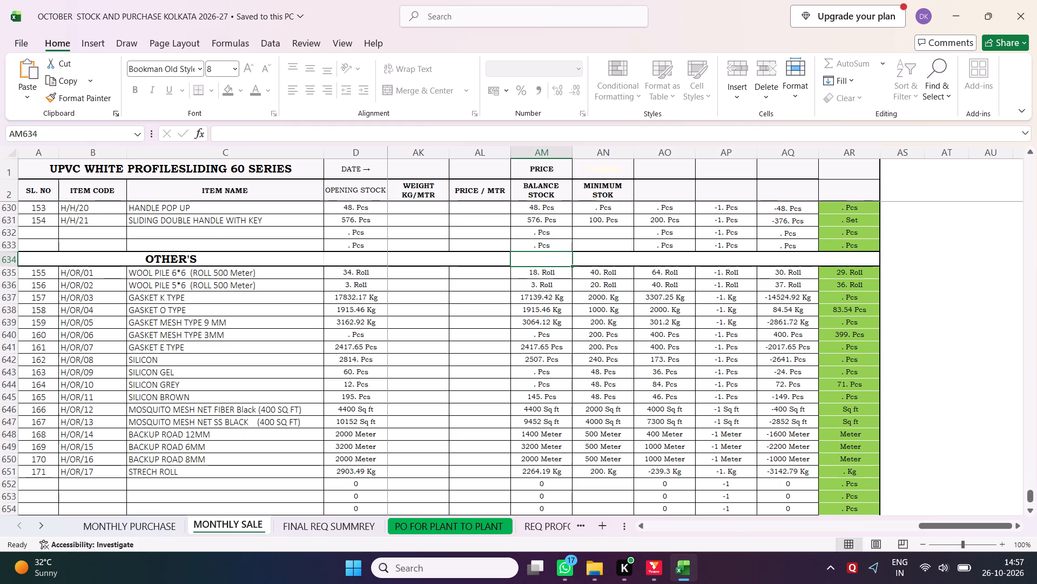
pyautogui.press('Up')
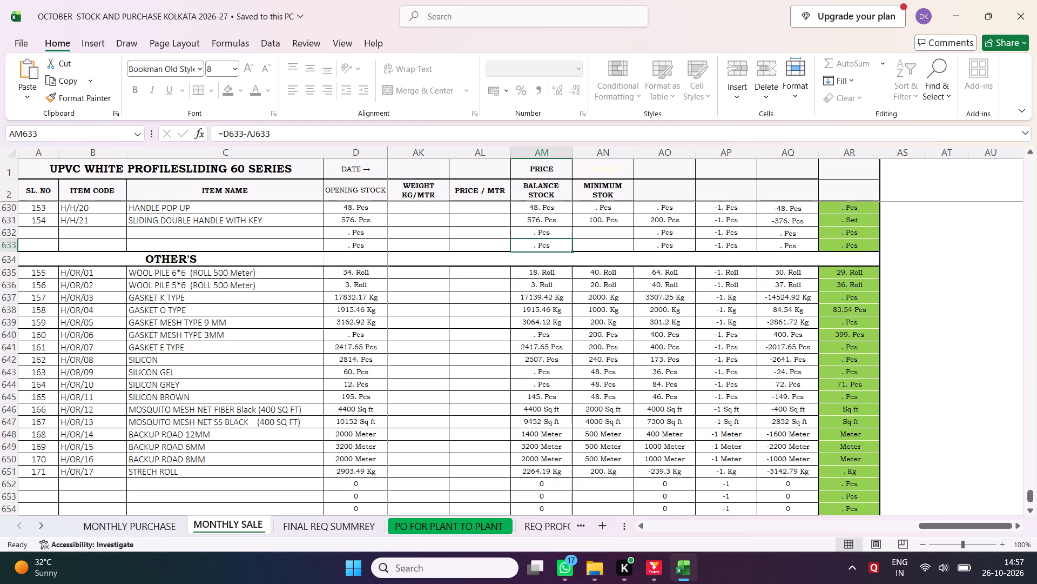
pyautogui.press('Up')
pyautogui.press('Up')
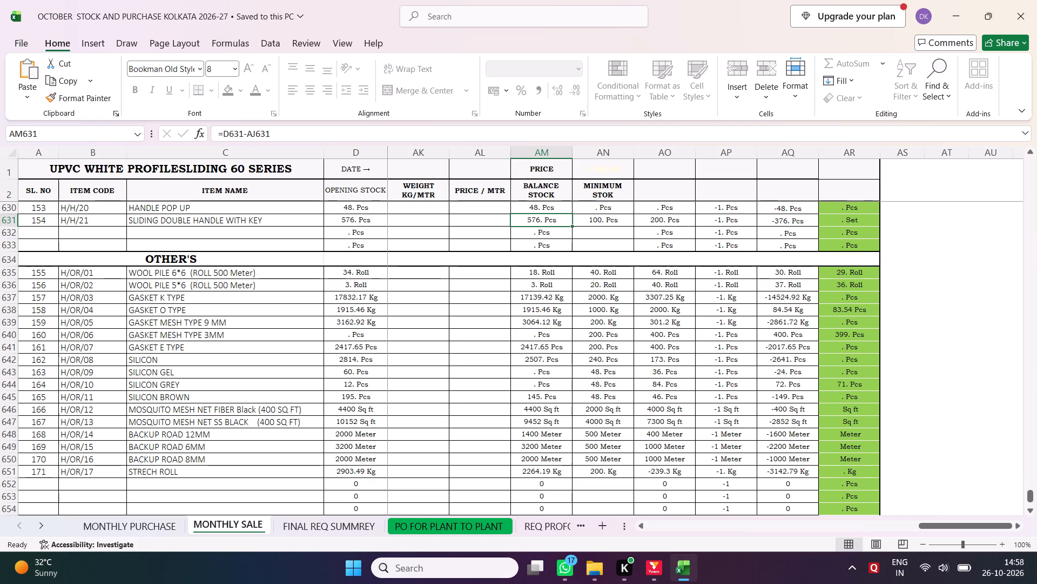
pyautogui.press('Up')
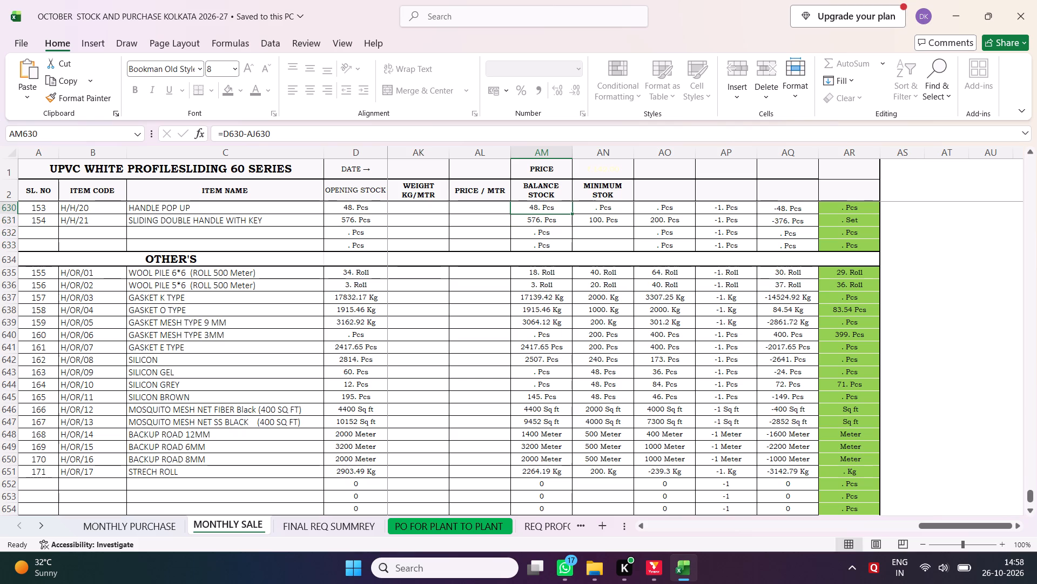
pyautogui.press('Up')
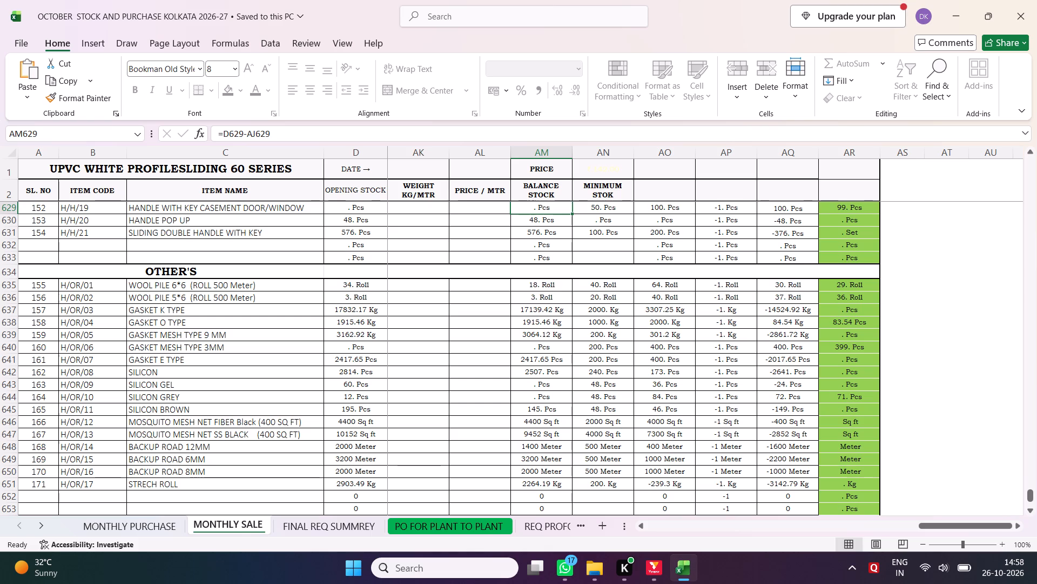
pyautogui.press('Up')
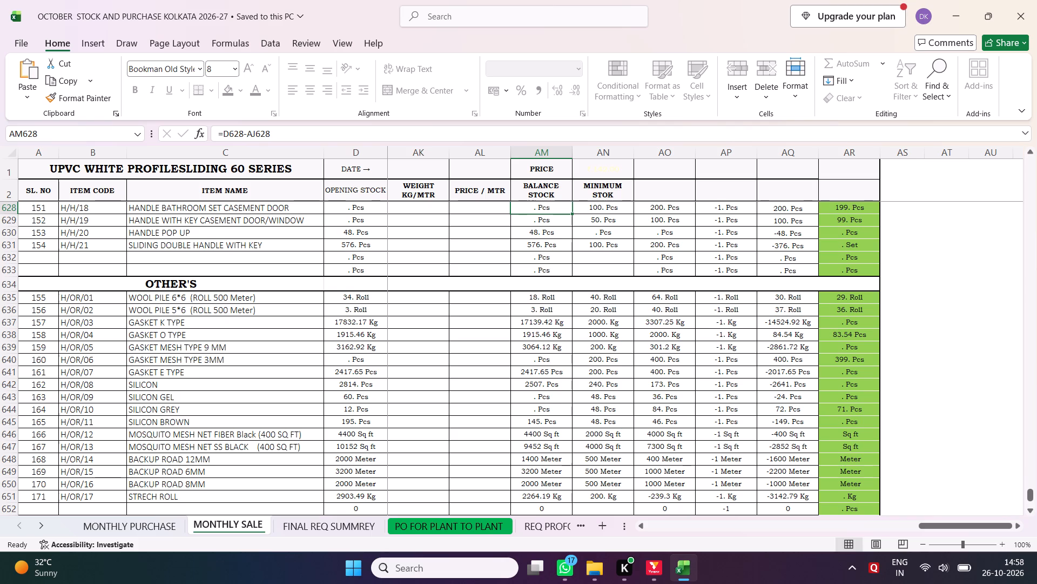
pyautogui.press('Up')
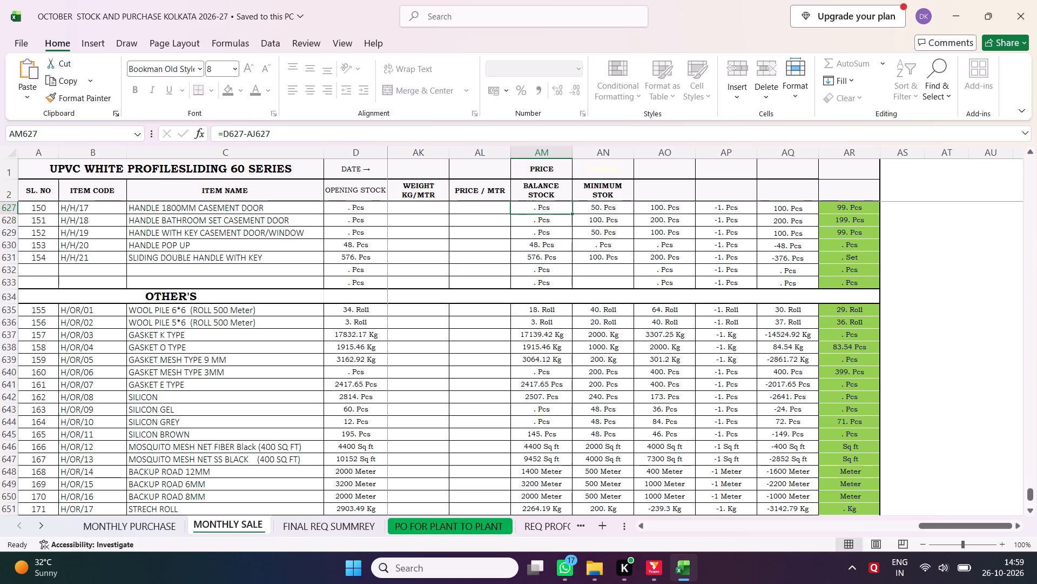
pyautogui.press('Up')
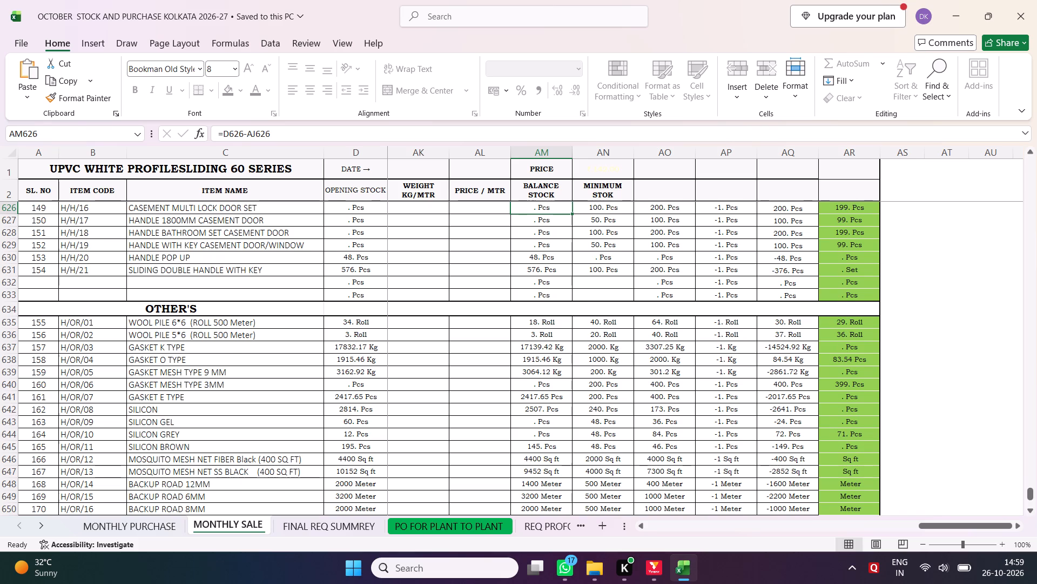
pyautogui.press('Up')
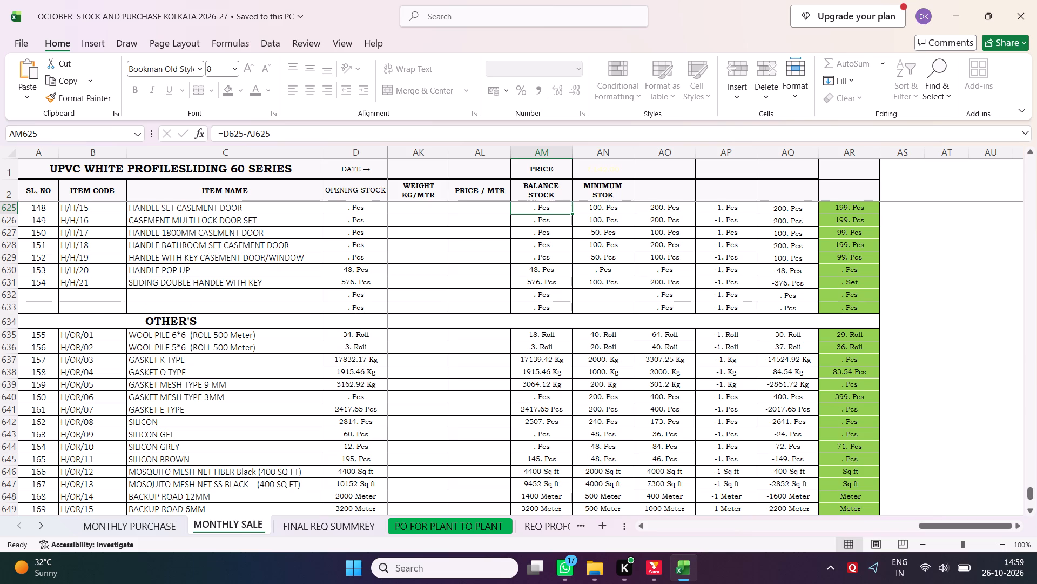
pyautogui.press('Up')
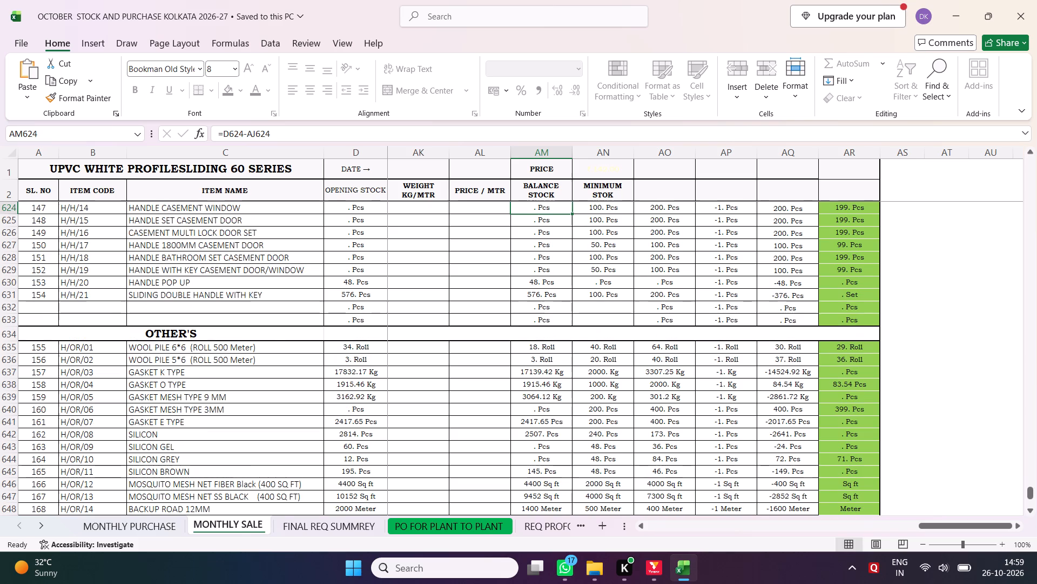
pyautogui.press('Up')
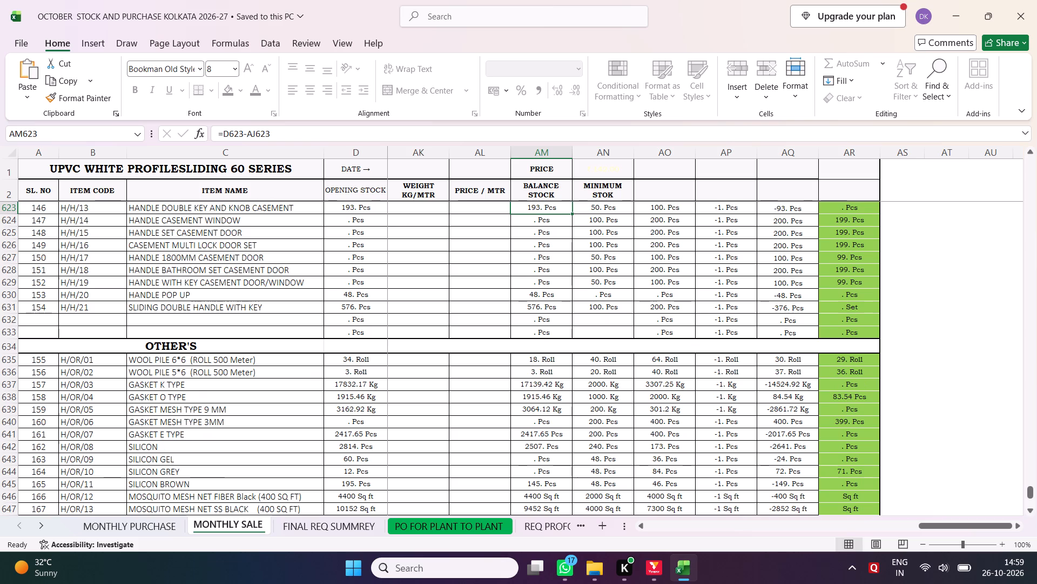
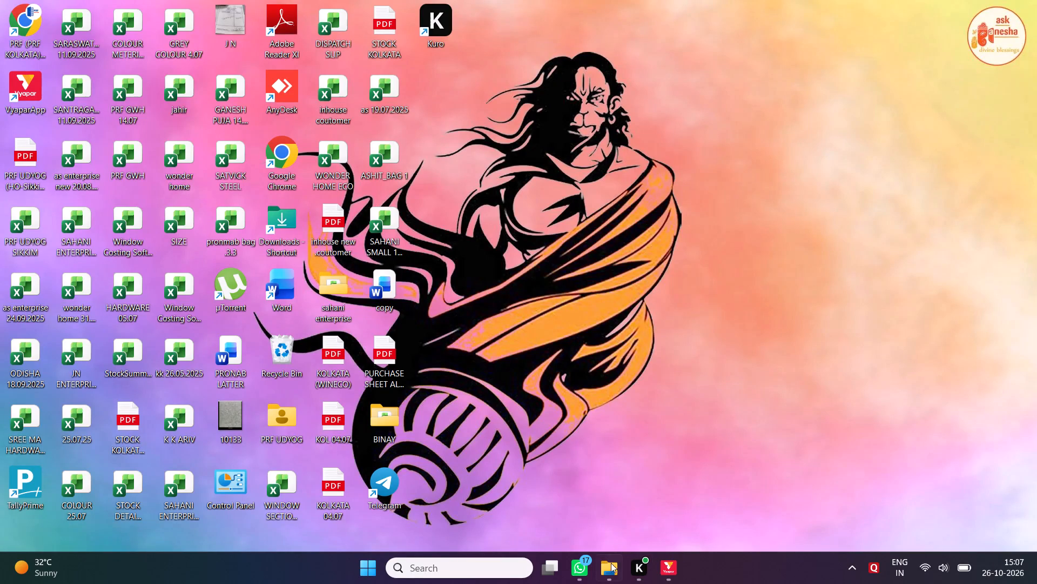
# Open the October Odisha stock and purchase workbook from the ODISHA STOCK folder.
pyautogui.click(611, 524)
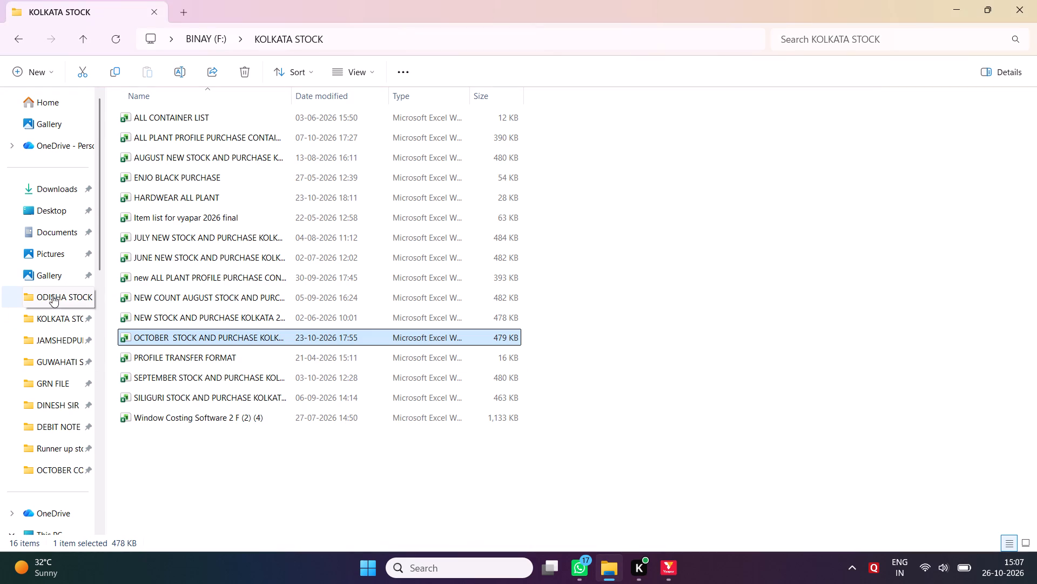
pyautogui.click(51, 293)
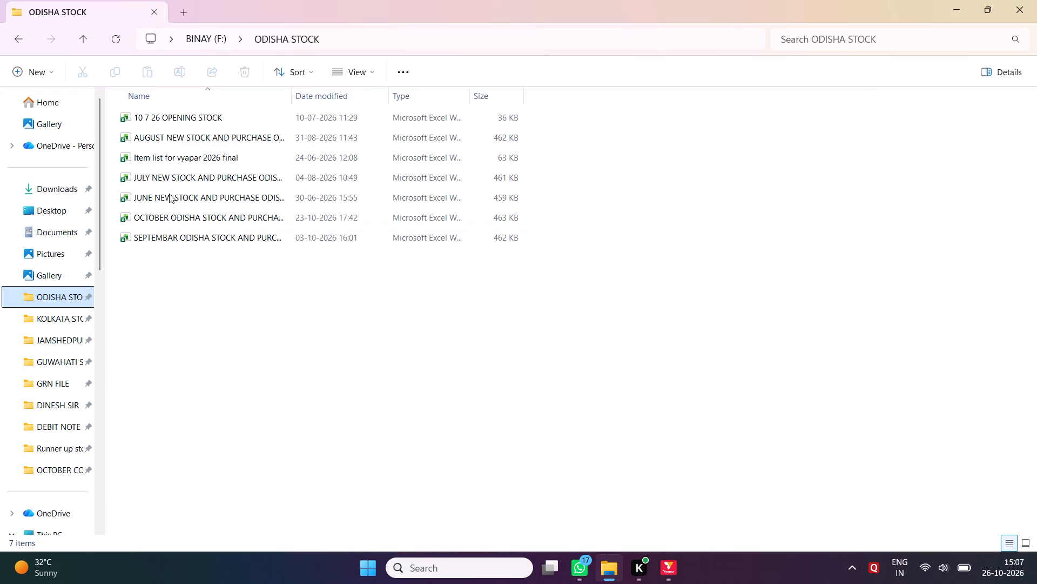
pyautogui.doubleClick(167, 219)
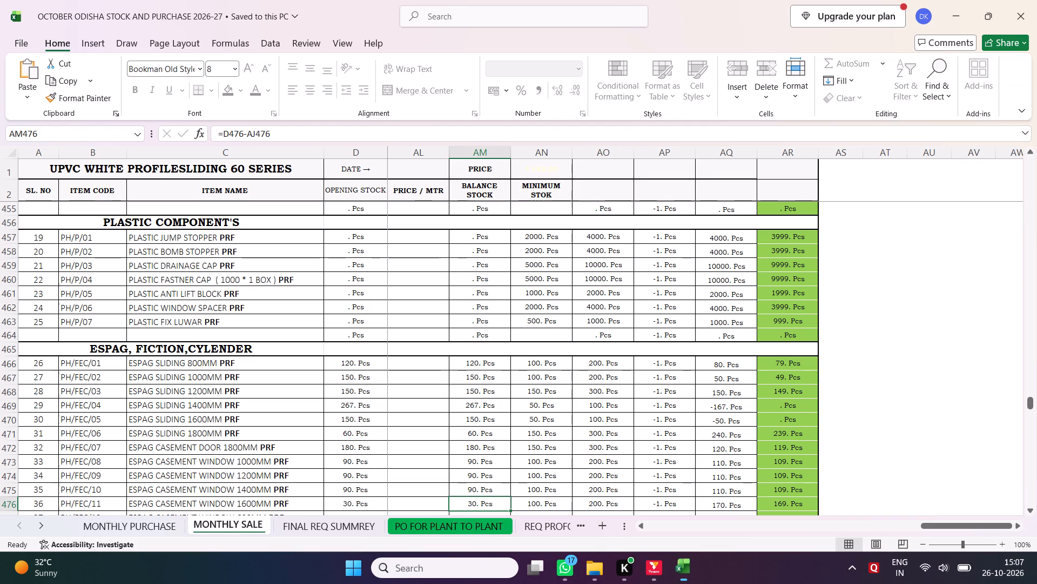
# Examine the balance stock of each Y SERIES PROFILE item in MONTHLY SALE, from SLIDING 2 TRACK FRAME (60*52) down to MULLION T SMALL (28*60).
pyautogui.scroll(10, 567, 297)
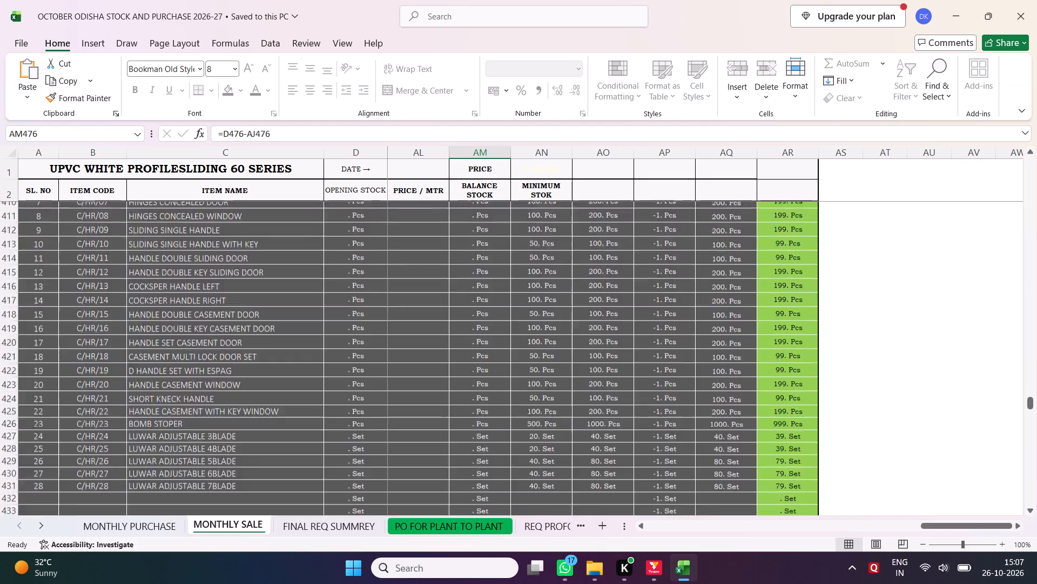
pyautogui.scroll(12, 567, 297)
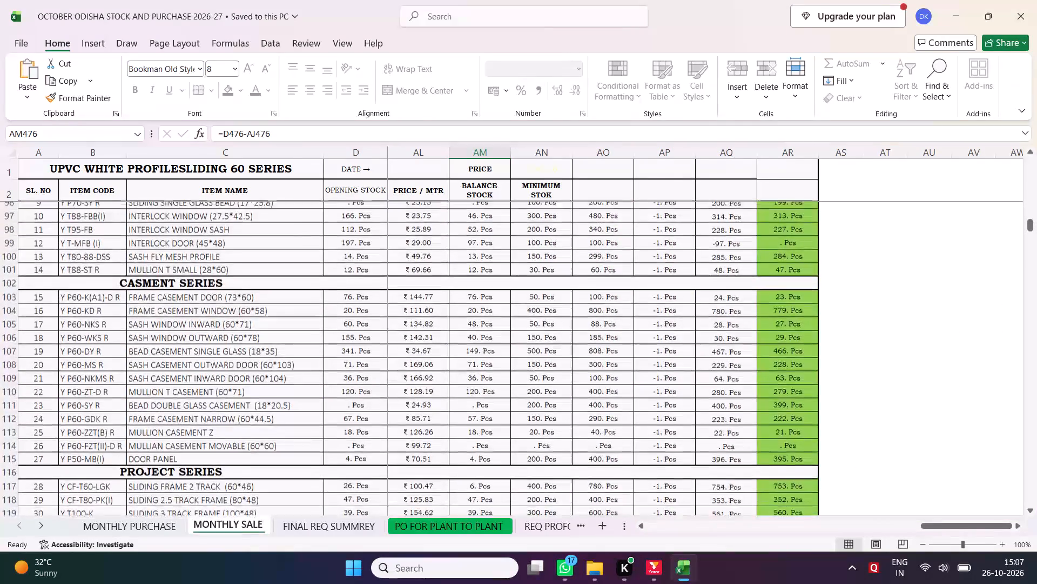
pyautogui.scroll(1, 567, 297)
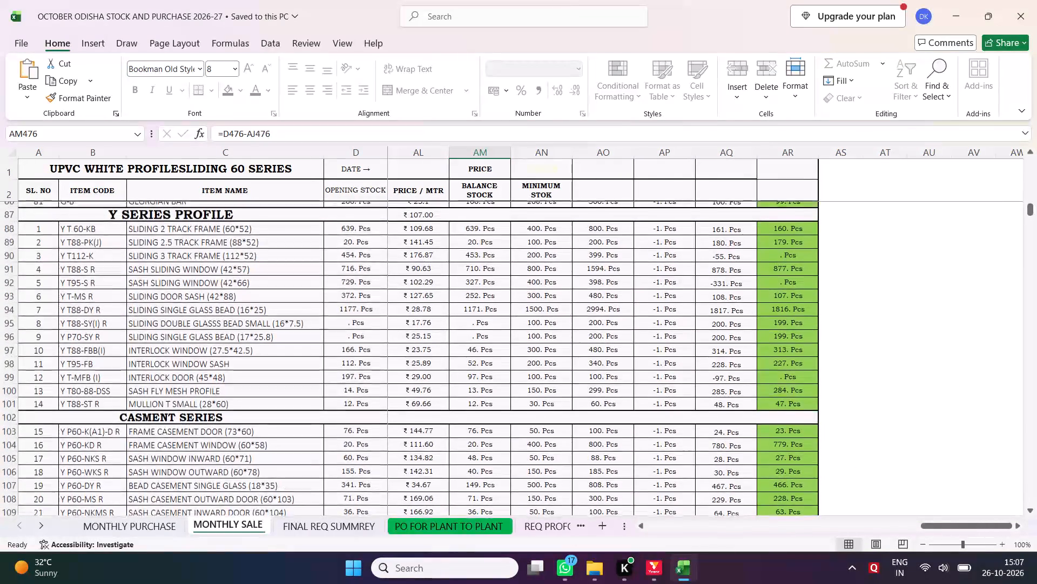
pyautogui.scroll(1, 567, 297)
pyautogui.click(474, 233)
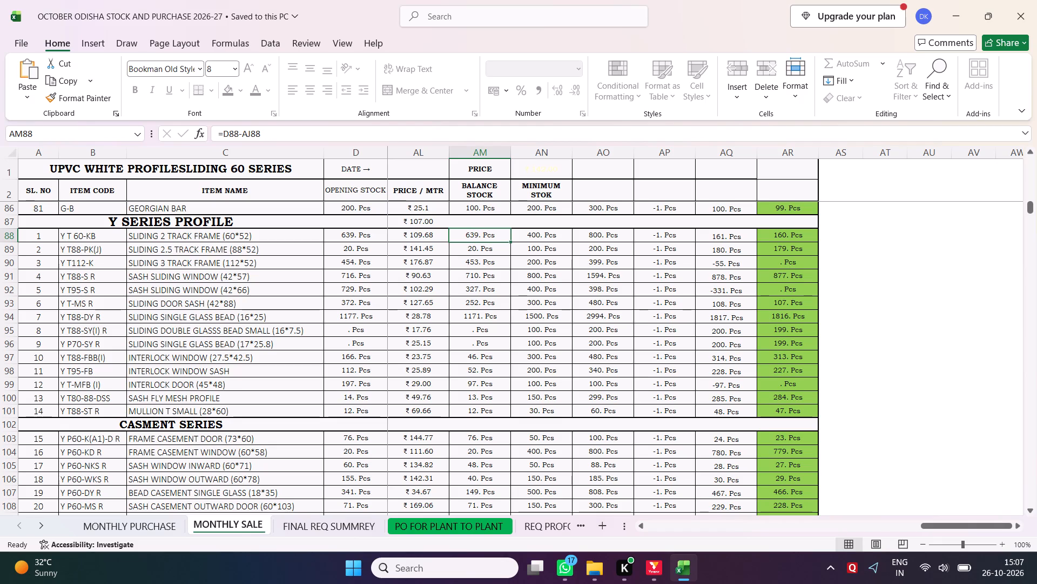
pyautogui.press('Down')
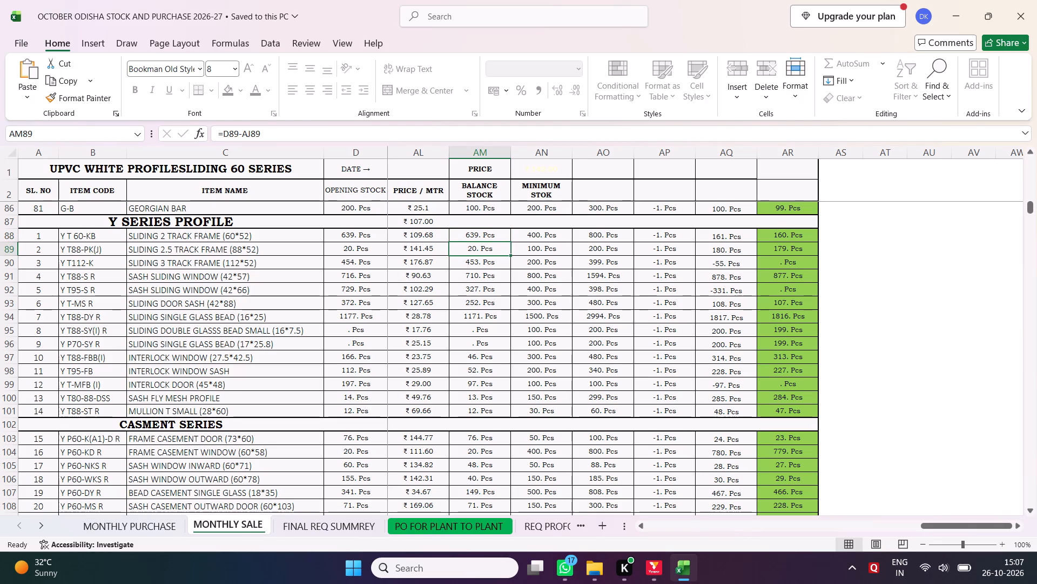
pyautogui.press('Down')
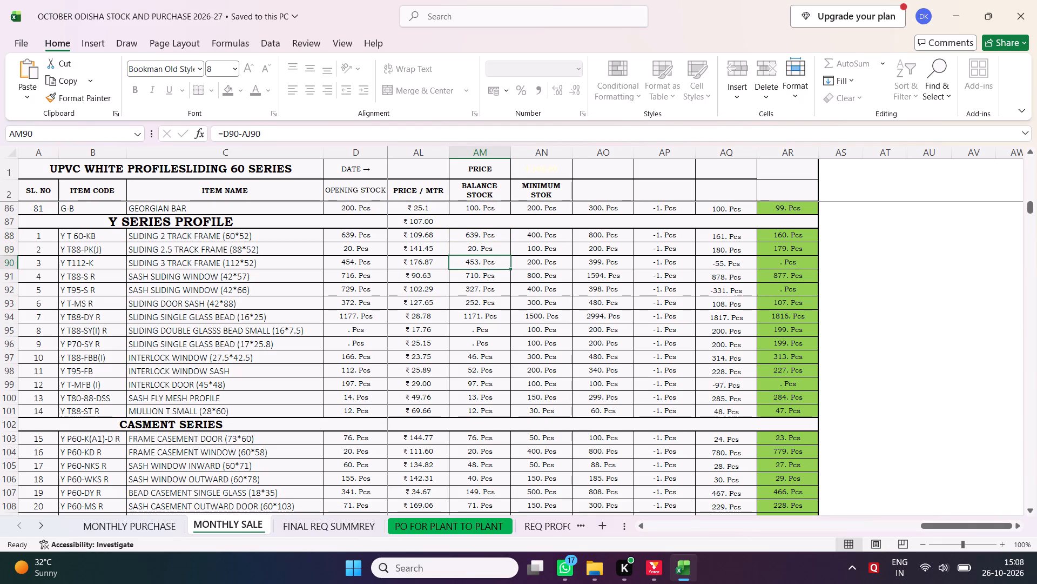
pyautogui.press('Down')
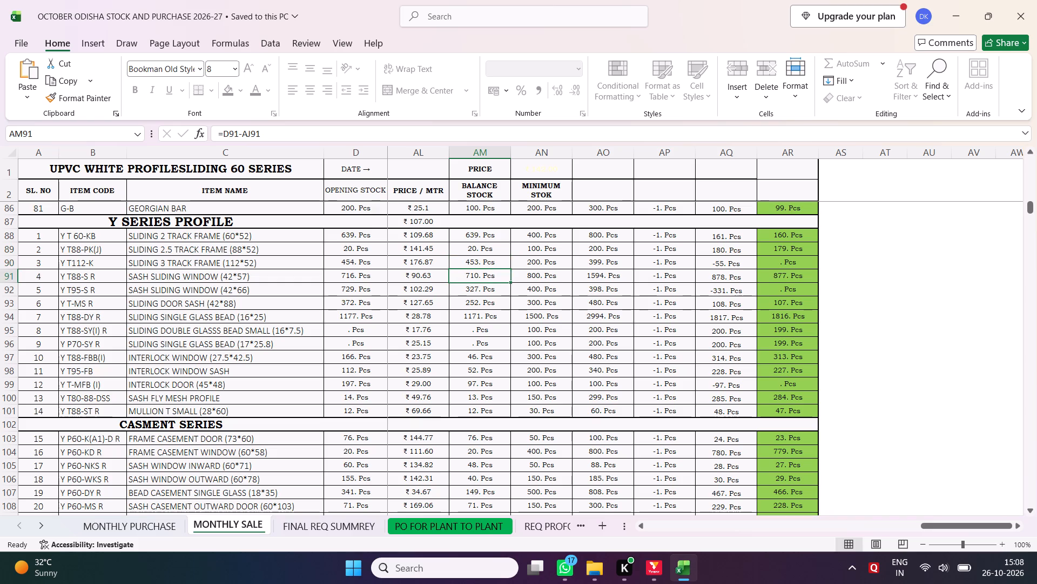
pyautogui.press('Down')
pyautogui.press('Down')
pyautogui.press('Down')
pyautogui.press('Down')
pyautogui.press('Down')
pyautogui.press('Down')
pyautogui.press('Down')
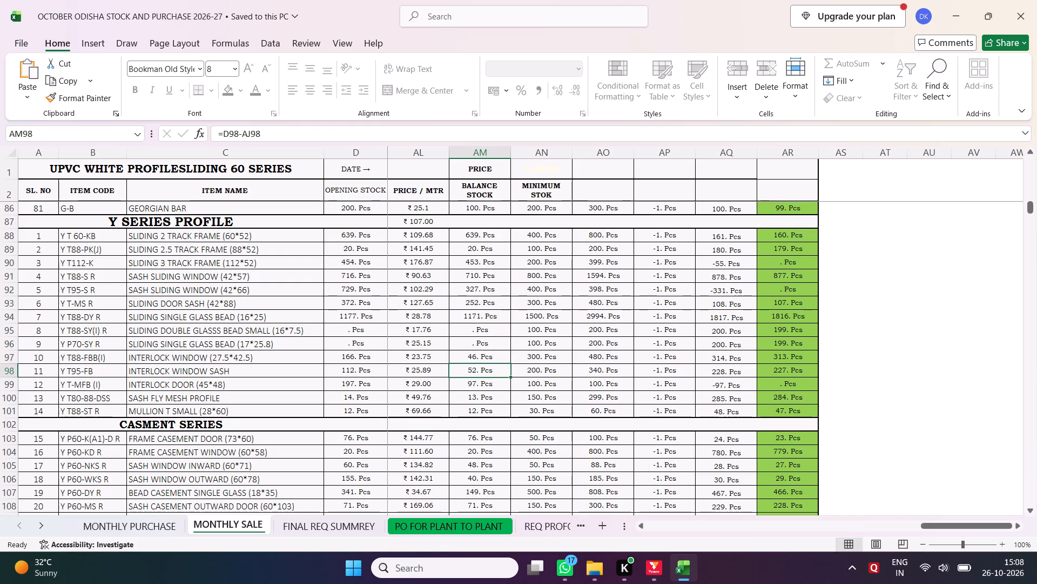
pyautogui.press('Down')
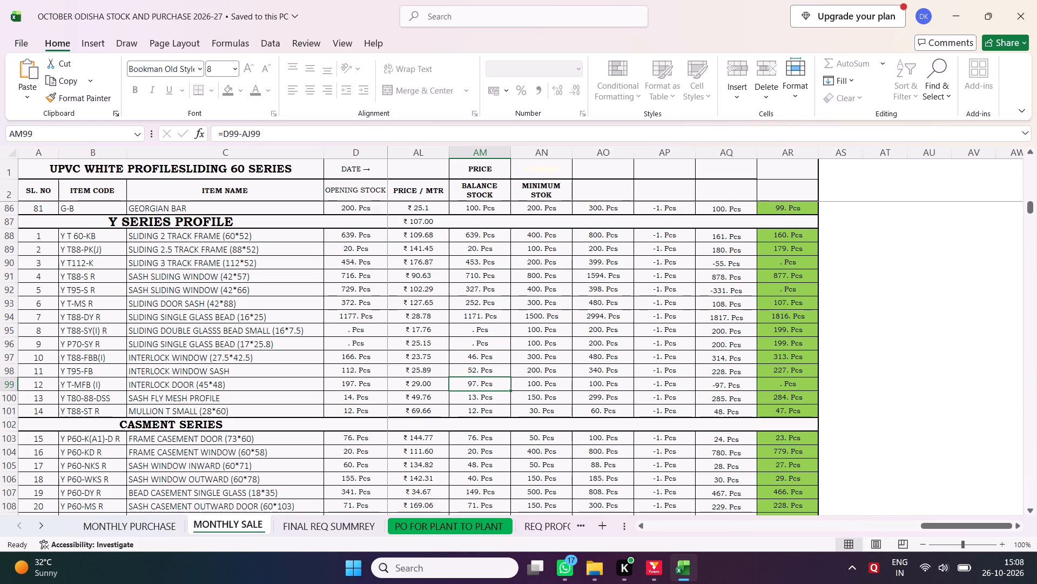
pyautogui.press('Down')
pyautogui.press('Down')
# Examine the balance stock of the CASMENT SERIES items under Y SERIES PROFILE, including FRAME CASEMENT NARROW (60*44.5) and MULLIAN CASEMENT MOVABLE (60*60).
pyautogui.press('Down')
pyautogui.press('Down')
pyautogui.press('Down')
pyautogui.press('Down')
pyautogui.press('Down')
pyautogui.press('Down')
pyautogui.press('Down')
pyautogui.press('Down')
pyautogui.press('Down')
pyautogui.press('Down')
pyautogui.press('Down')
pyautogui.press('Down')
pyautogui.press('Down')
pyautogui.press('Down')
pyautogui.press('Down')
pyautogui.press('Down')
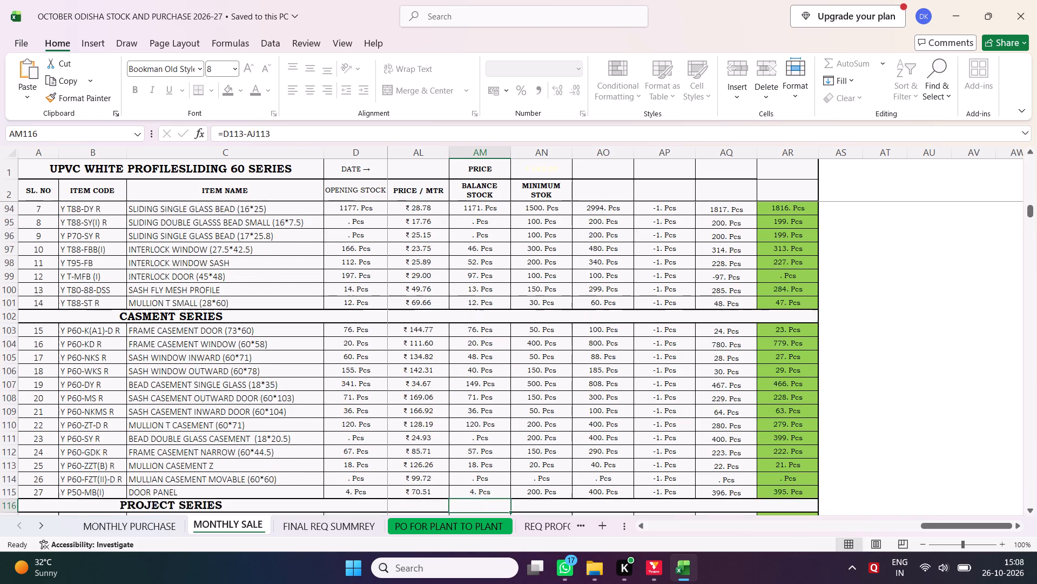
pyautogui.press('Up')
pyautogui.press('Up')
pyautogui.press('Up')
pyautogui.press('Up')
pyautogui.press('Up')
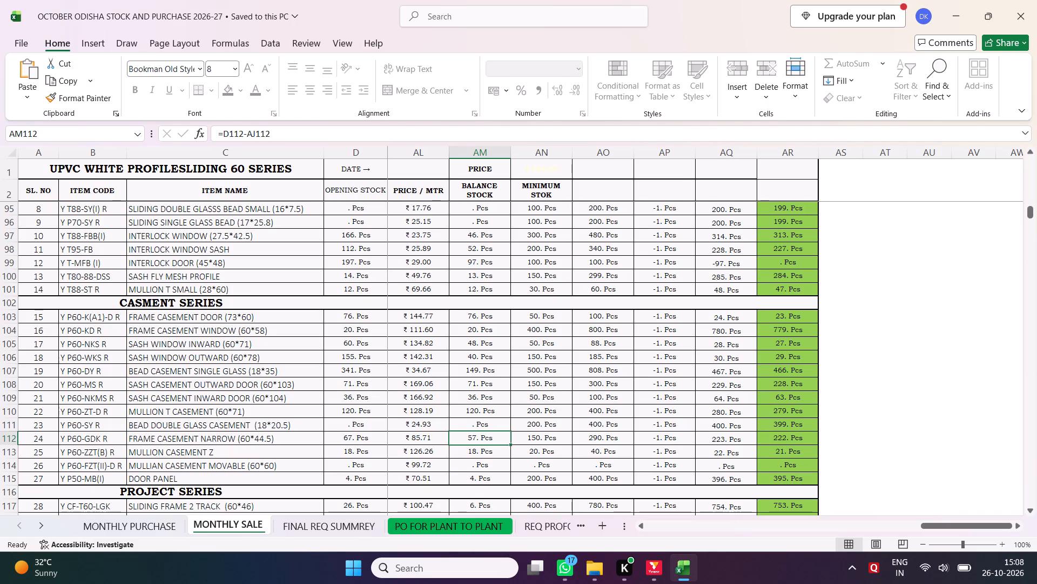
pyautogui.press('Down')
pyautogui.press('Down')
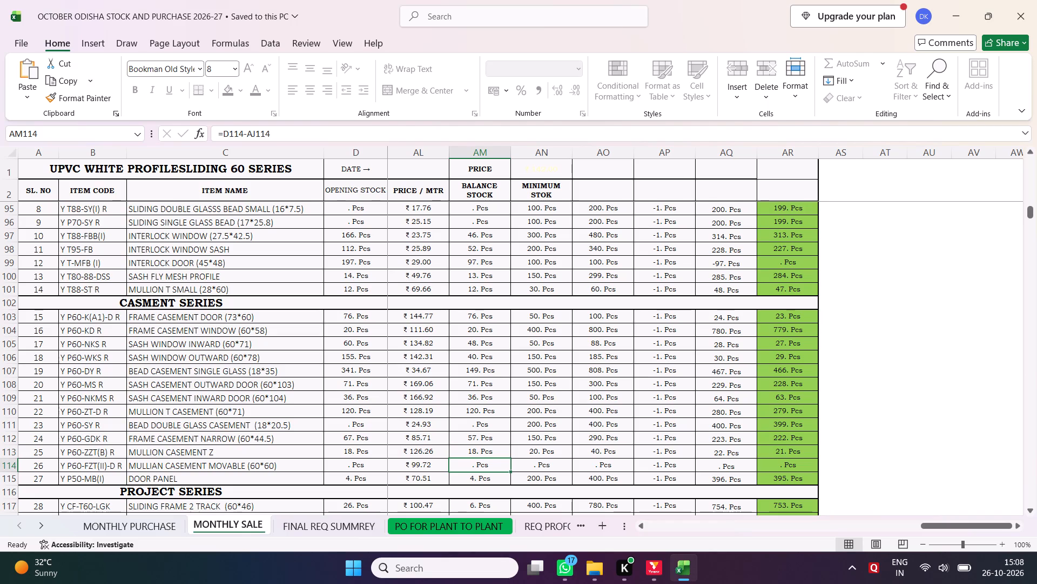
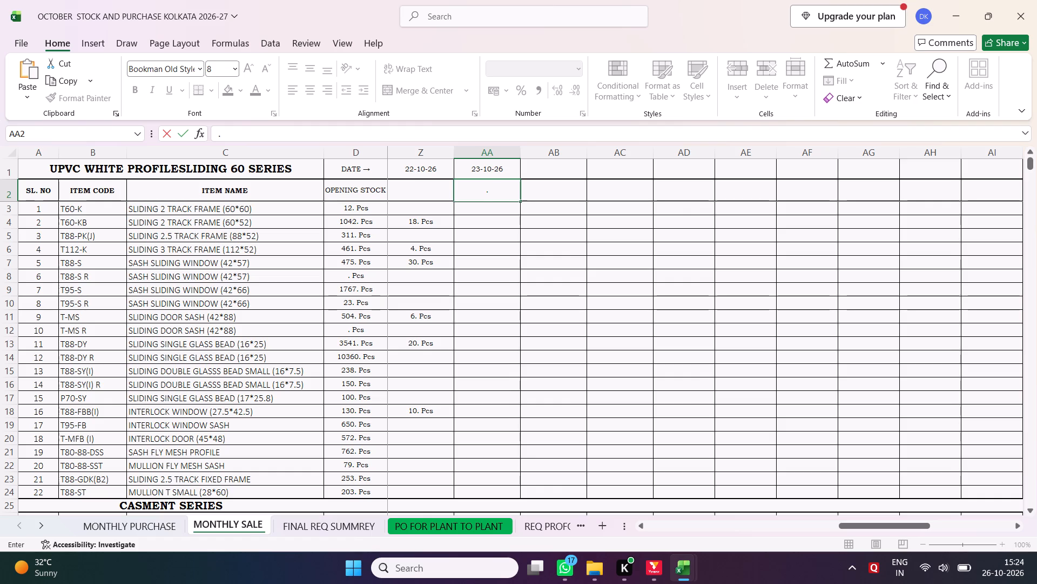
# Clear the stray period from the cell directly below the 23-10-26 date heading in the Kolkata workbook's MONTHLY SALE sheet.
pyautogui.press('BackSpace')
pyautogui.press('BackSpace')
pyautogui.press('Return')
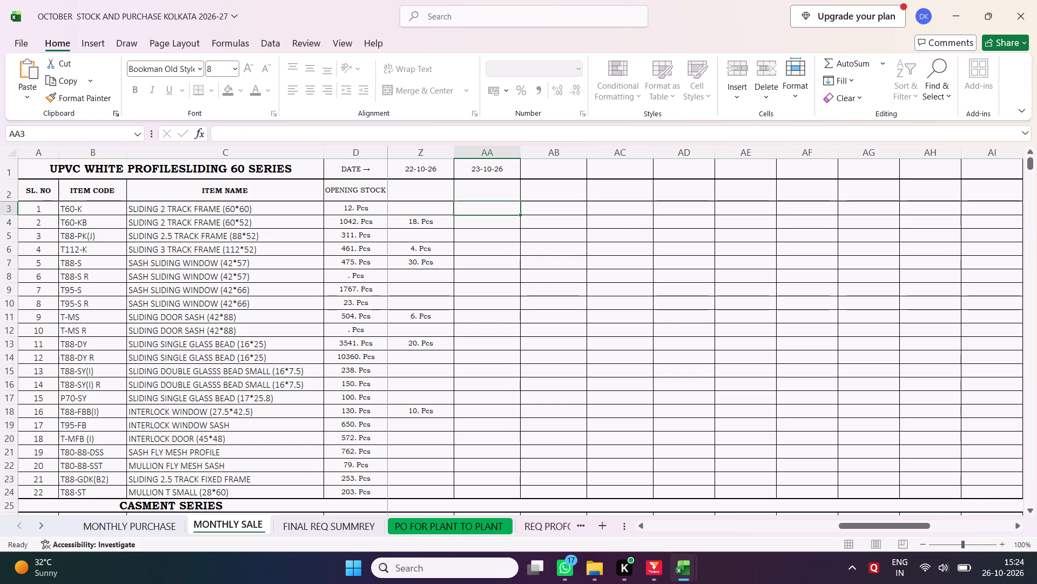
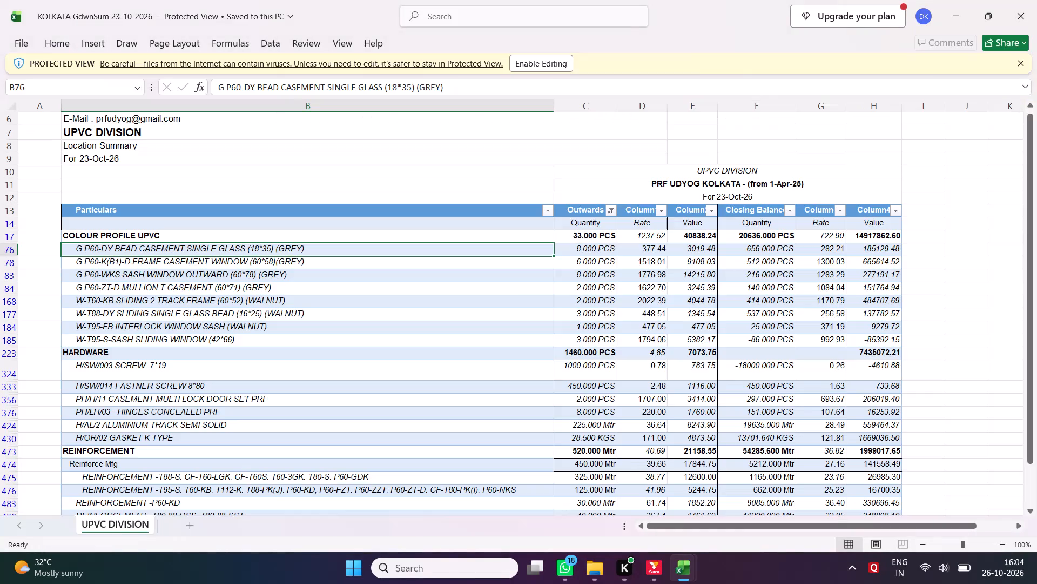
# Enter 8 in the 23-10-26 column for G P60-DY (bead casement single glass) in the Kolkata MONTHLY SALE sheet.
pyautogui.hotkey('alt', 'Tab')
pyautogui.scroll(-12, 542, 239)
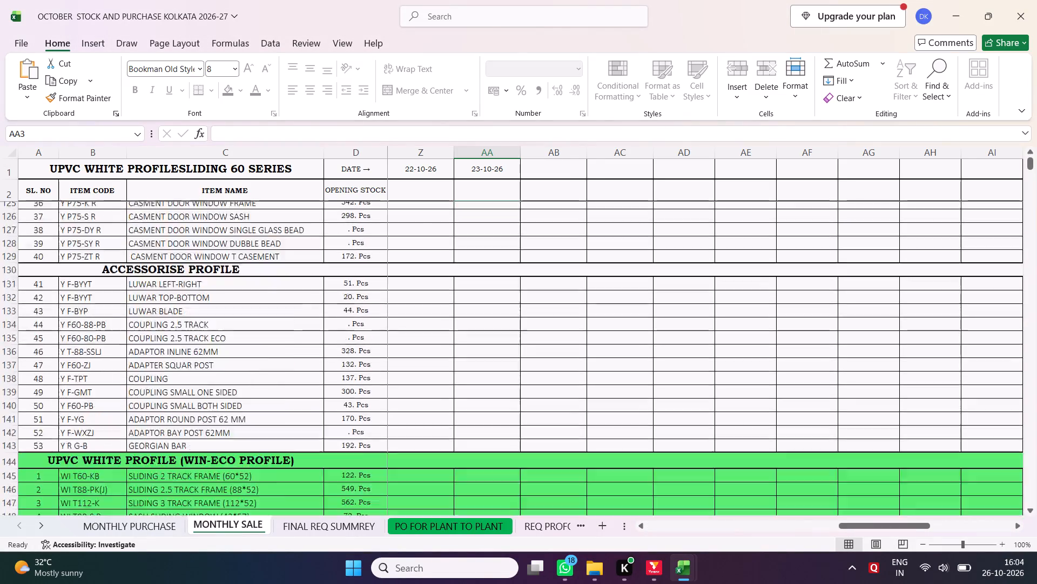
pyautogui.scroll(-10, 542, 239)
pyautogui.click(488, 410)
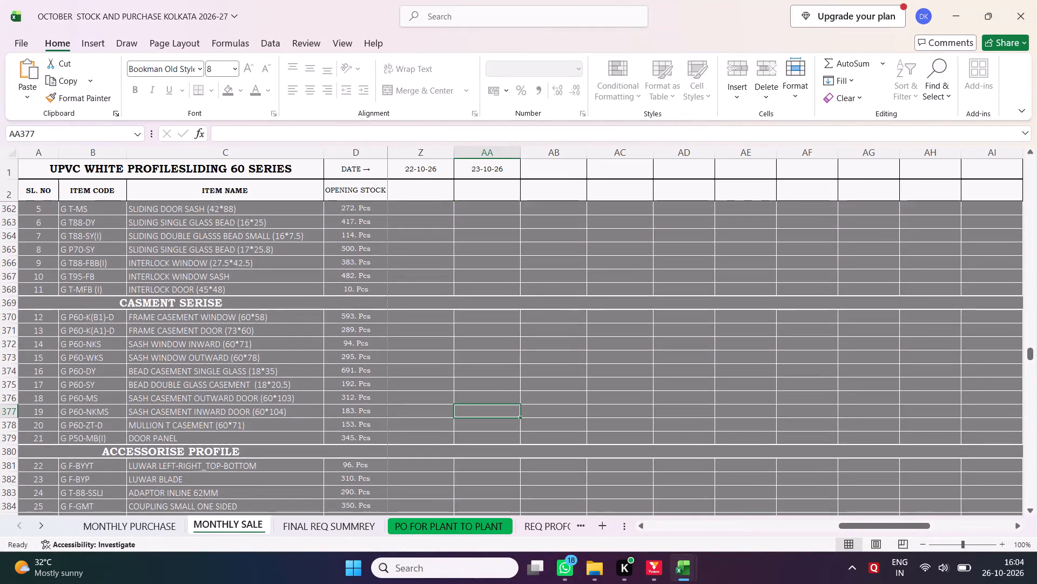
pyautogui.hotkey('alt', 'Tab')
pyautogui.hotkey('alt', 'Tab')
pyautogui.hotkey('alt', 'Tab')
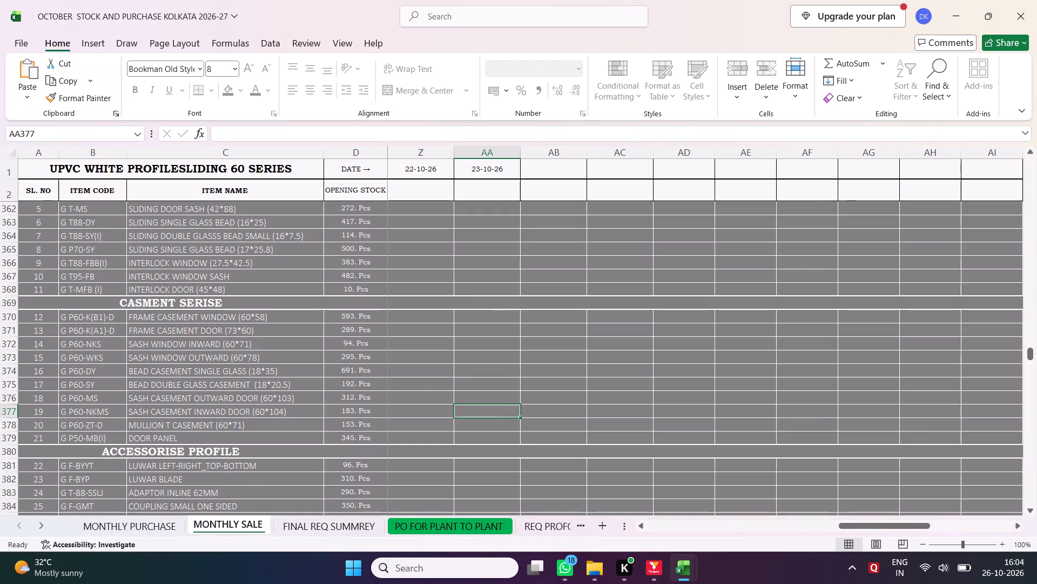
pyautogui.hotkey('alt', 'Tab')
pyautogui.press('Up')
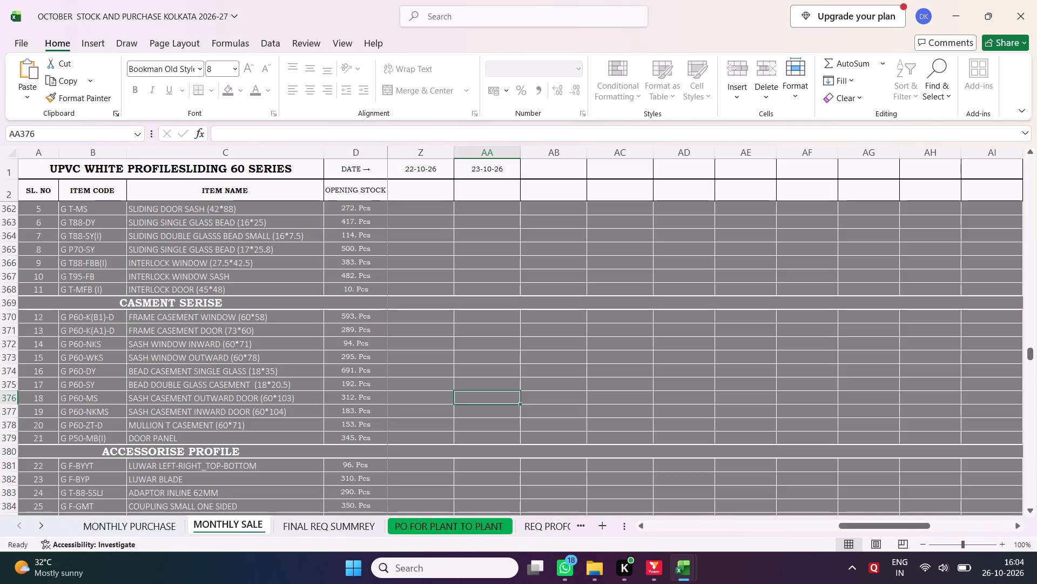
pyautogui.press('Up')
pyautogui.press('Up')
pyautogui.hotkey('alt', 'Tab')
pyautogui.hotkey('alt', 'Tab')
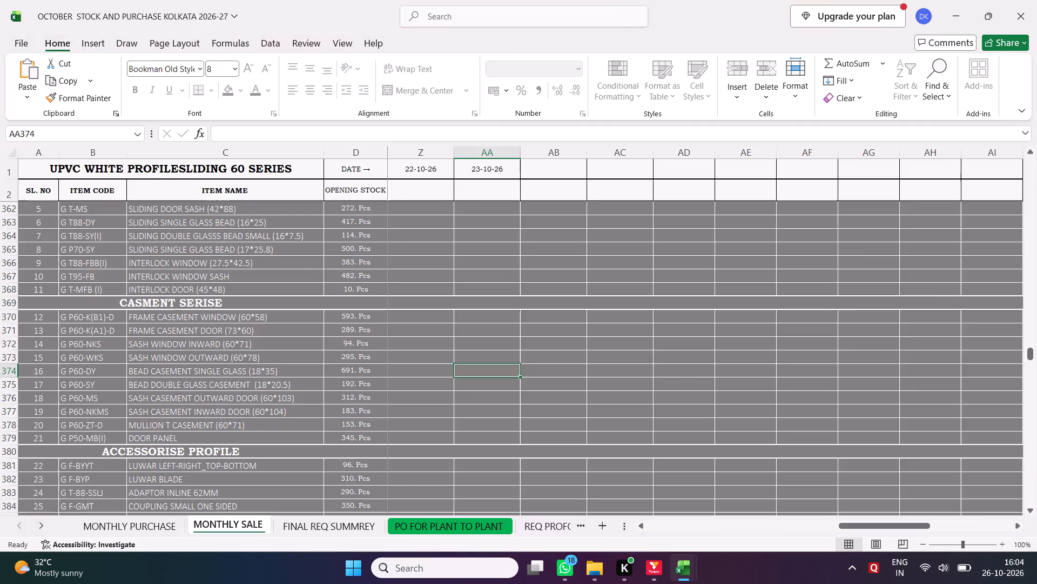
pyautogui.press('8')
pyautogui.press('Return')
# Enter the 23-10-26 sale quantity of 6 for the grey casement window frame G P60-K(B1)-D.
pyautogui.hotkey('alt', 'Tab')
pyautogui.press('Down')
pyautogui.hotkey('alt', 'Tab')
pyautogui.press('Up')
pyautogui.press('Up')
pyautogui.press('Up')
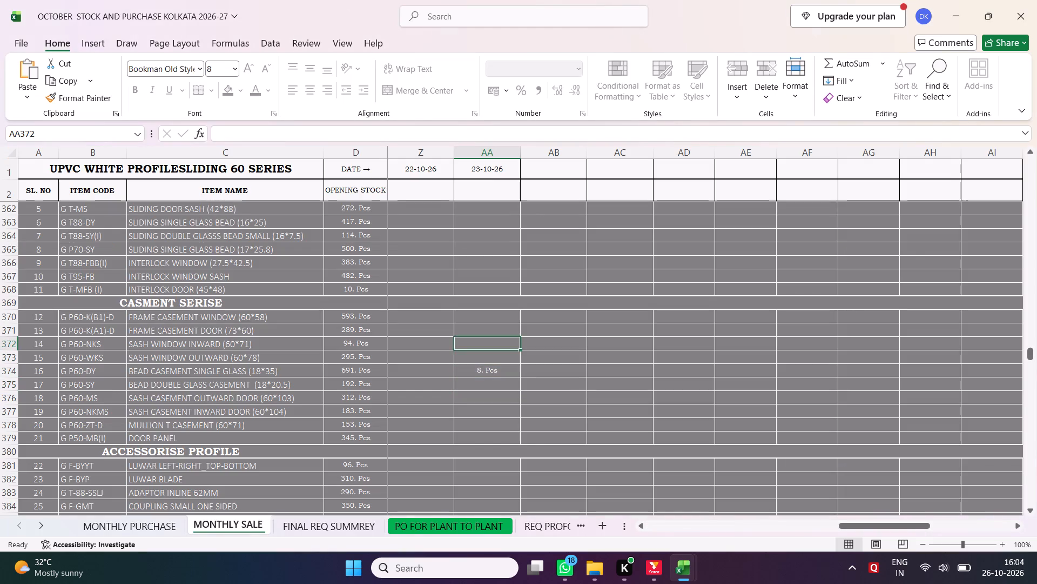
pyautogui.press('Up')
pyautogui.press('Up')
pyautogui.hotkey('alt', 'Tab')
pyautogui.hotkey('alt', 'Tab')
pyautogui.press('6')
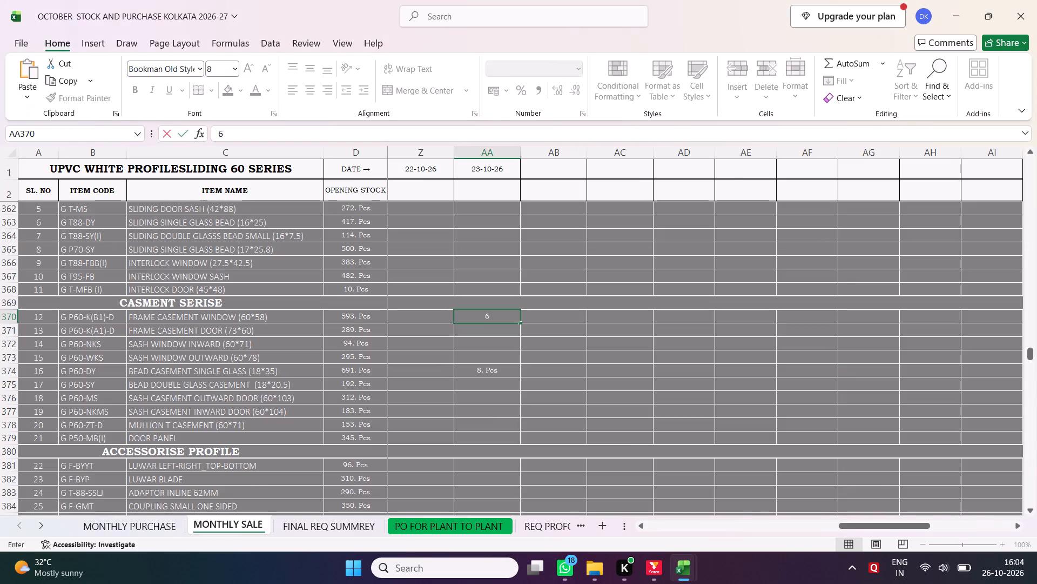
pyautogui.press('Return')
# Enter 8 in the 23-10-26 column on the G P60-NKS sash window inward row.
pyautogui.hotkey('alt', 'Tab')
pyautogui.press('Down')
pyautogui.hotkey('alt', 'Tab')
pyautogui.press('Down')
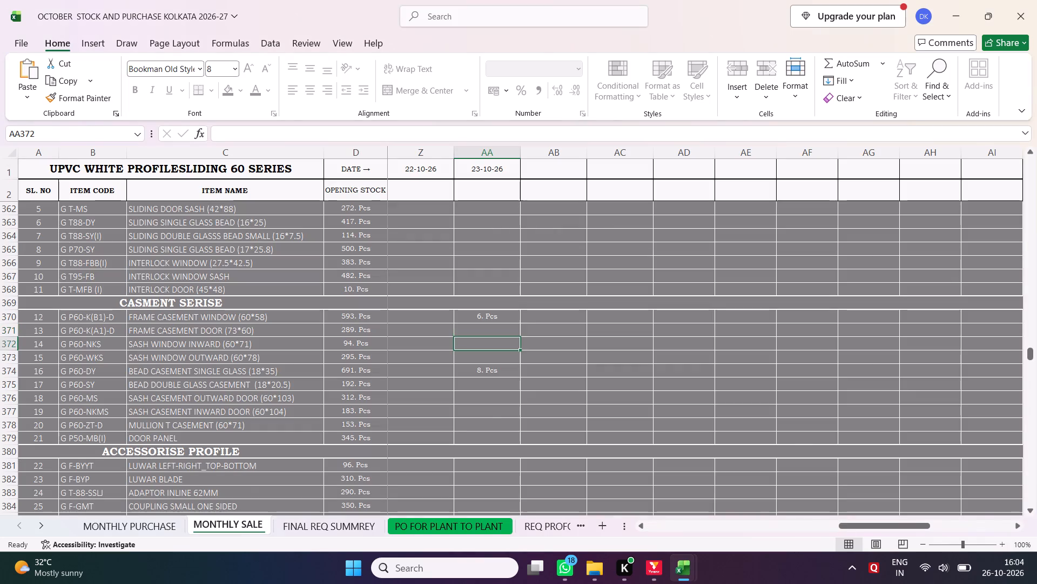
pyautogui.hotkey('alt', 'Tab')
pyautogui.hotkey('alt', 'Tab')
pyautogui.press('8')
pyautogui.press('Return')
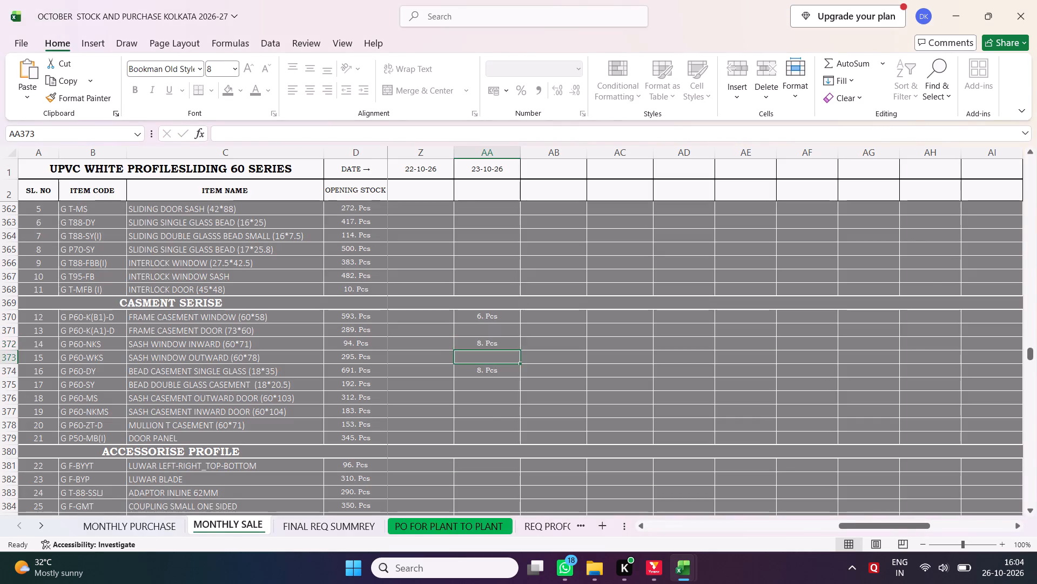
# Enter the 23-10-26 sale quantity of 2 for the grey mullion T casement G P60-ZT-D.
pyautogui.hotkey('alt', 'Tab')
pyautogui.press('Down')
pyautogui.hotkey('alt', 'Tab')
pyautogui.press('Down')
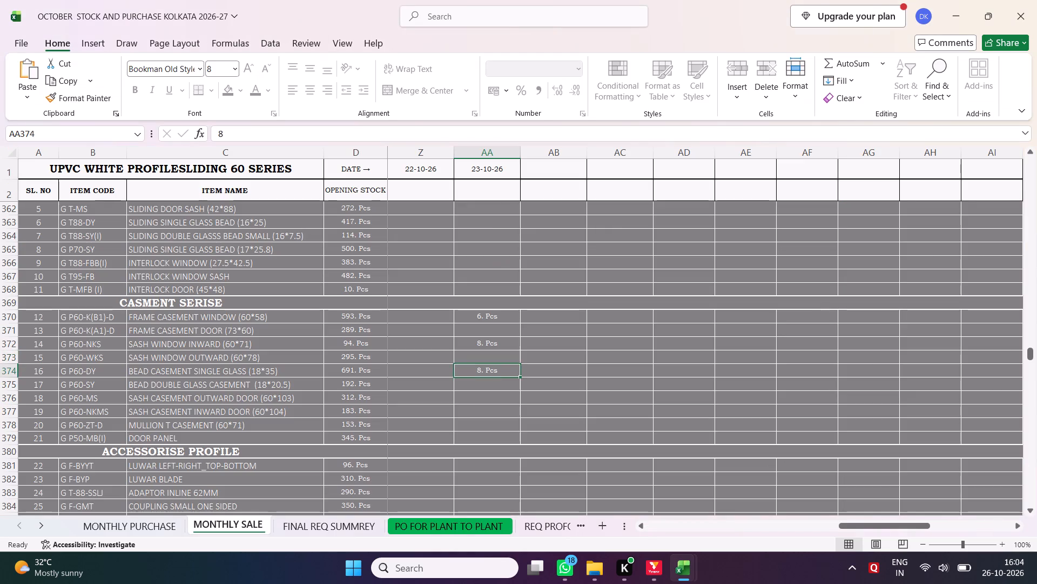
pyautogui.press('Down')
pyautogui.press('Down')
pyautogui.press('Down')
pyautogui.press('Down')
pyautogui.hotkey('alt', 'Tab')
pyautogui.hotkey('alt', 'Tab')
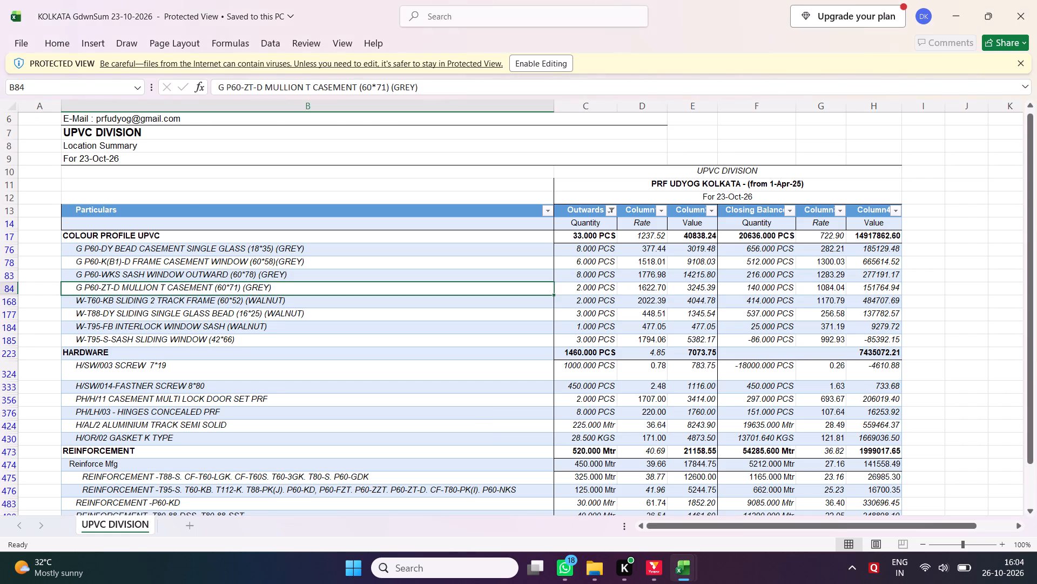
pyautogui.press('2')
pyautogui.press('Return')
# Enter 2 in the 23-10-26 column for the walnut sliding 2 track frame W-T60-KB.
pyautogui.hotkey('alt', 'Tab')
pyautogui.press('Down')
pyautogui.hotkey('alt', 'Tab')
pyautogui.press('Up')
pyautogui.press('Up')
pyautogui.press('Up')
pyautogui.press('Up')
pyautogui.press('Up')
pyautogui.press('Up')
pyautogui.press('Up')
pyautogui.press('Up')
pyautogui.press('Up')
pyautogui.press('Up')
pyautogui.press('Up')
pyautogui.press('Up')
pyautogui.press('Up')
pyautogui.press('Up')
pyautogui.press('Up')
pyautogui.press('Up')
pyautogui.press('Up')
pyautogui.press('Up')
pyautogui.press('Up')
pyautogui.press('Up')
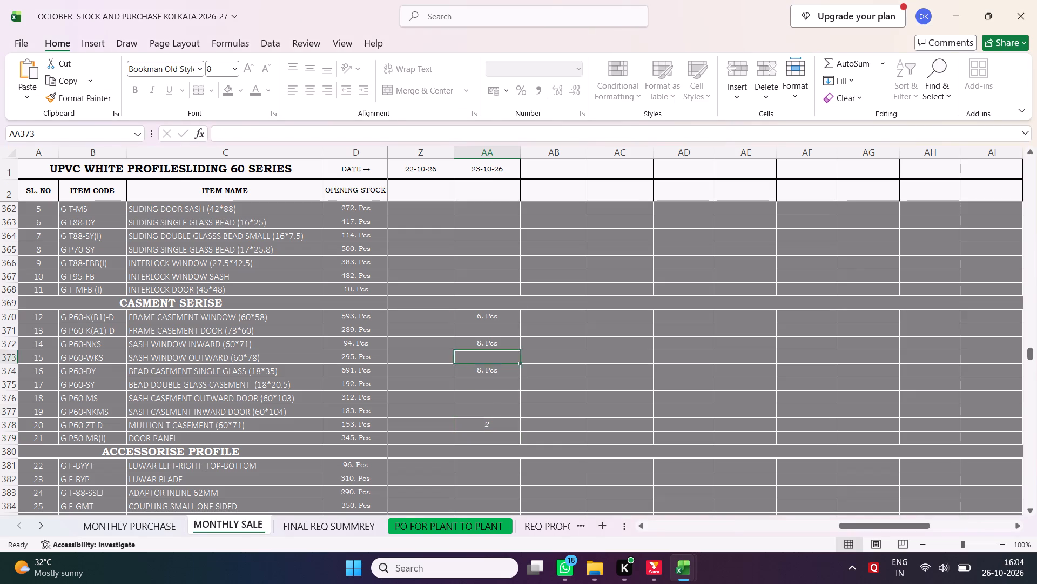
pyautogui.hotkey('alt', 'Tab')
pyautogui.hotkey('alt', 'Tab')
pyautogui.press('Up')
pyautogui.press('Up')
pyautogui.press('Up')
pyautogui.press('Up')
pyautogui.press('Up')
pyautogui.press('Up')
pyautogui.press('Up')
pyautogui.press('Up')
pyautogui.press('Up')
pyautogui.press('Up')
pyautogui.press('Up')
pyautogui.press('Up')
pyautogui.press('Up')
pyautogui.press('Up')
pyautogui.press('Up')
pyautogui.press('Up')
pyautogui.press('Up')
pyautogui.press('Up')
pyautogui.press('Up')
pyautogui.press('Up')
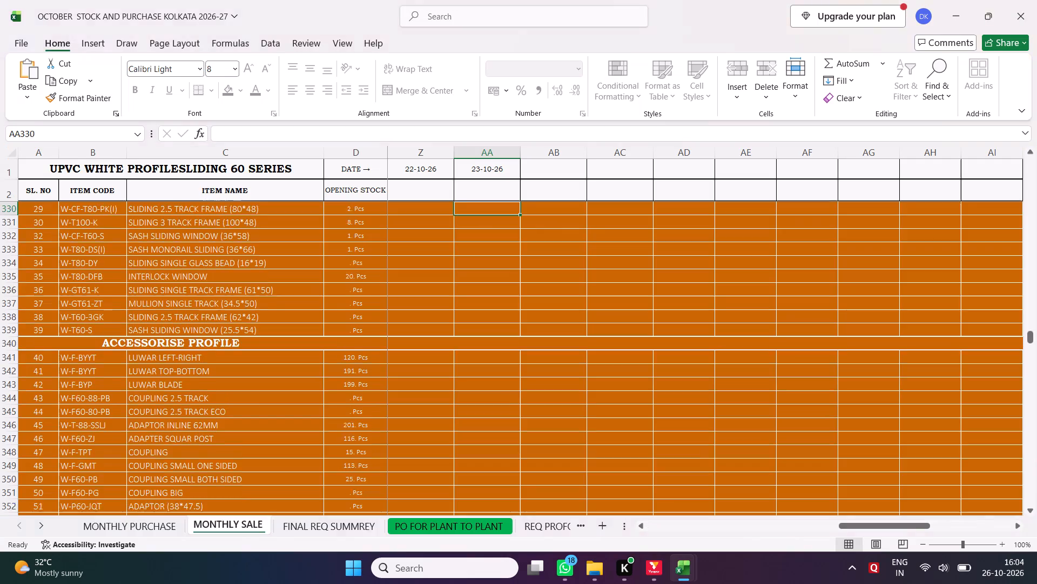
pyautogui.press('Down')
pyautogui.press('Down')
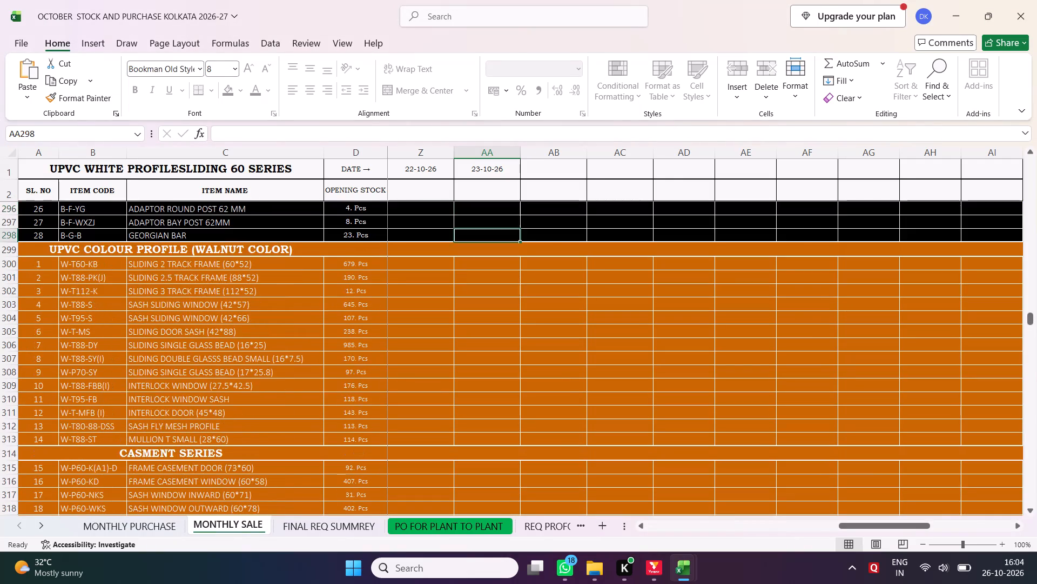
pyautogui.press('Down')
pyautogui.press('Down')
pyautogui.hotkey('alt', 'Tab')
pyautogui.hotkey('alt', 'Tab')
pyautogui.press('2')
pyautogui.press('Return')
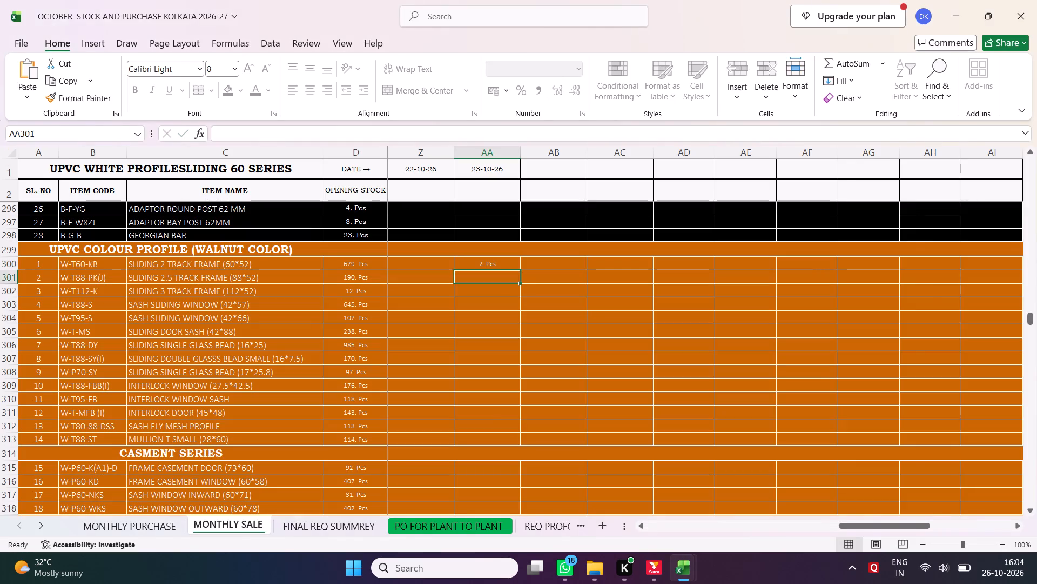
# Enter the 23-10-26 sale quantity of 3 for the walnut sliding single glass bead W-T88-DY.
pyautogui.hotkey('alt', 'Tab')
pyautogui.press('Down')
pyautogui.hotkey('alt', 'Tab')
pyautogui.press('Down')
pyautogui.press('Down')
pyautogui.press('Down')
pyautogui.press('Down')
pyautogui.press('Down')
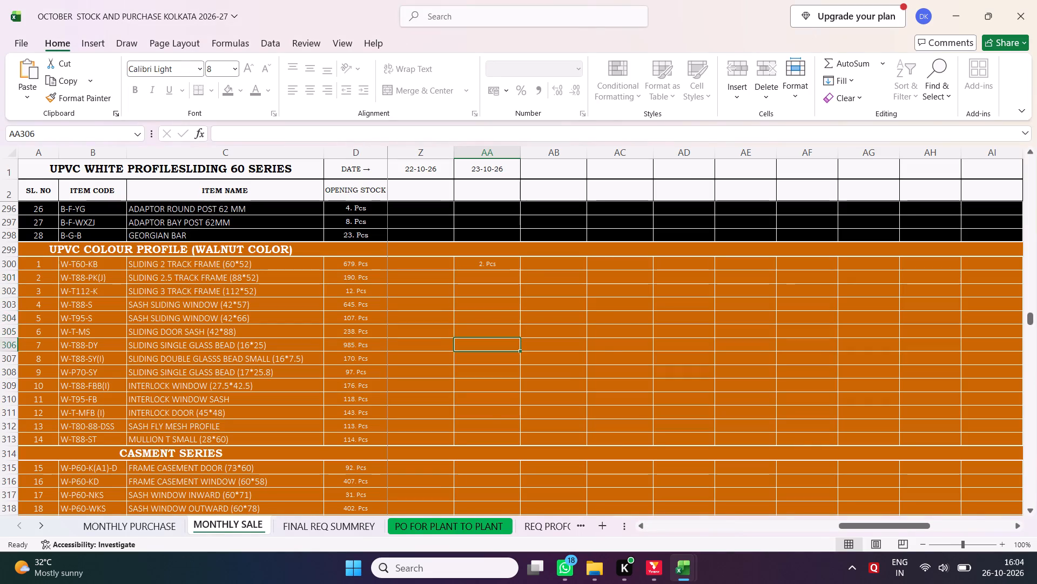
pyautogui.hotkey('alt', 'Tab')
pyautogui.hotkey('alt', 'Tab')
pyautogui.press('3')
pyautogui.press('Return')
# Enter 1 in the 23-10-26 column for the walnut interlock window sash W-T95-FB.
pyautogui.hotkey('alt', 'Tab')
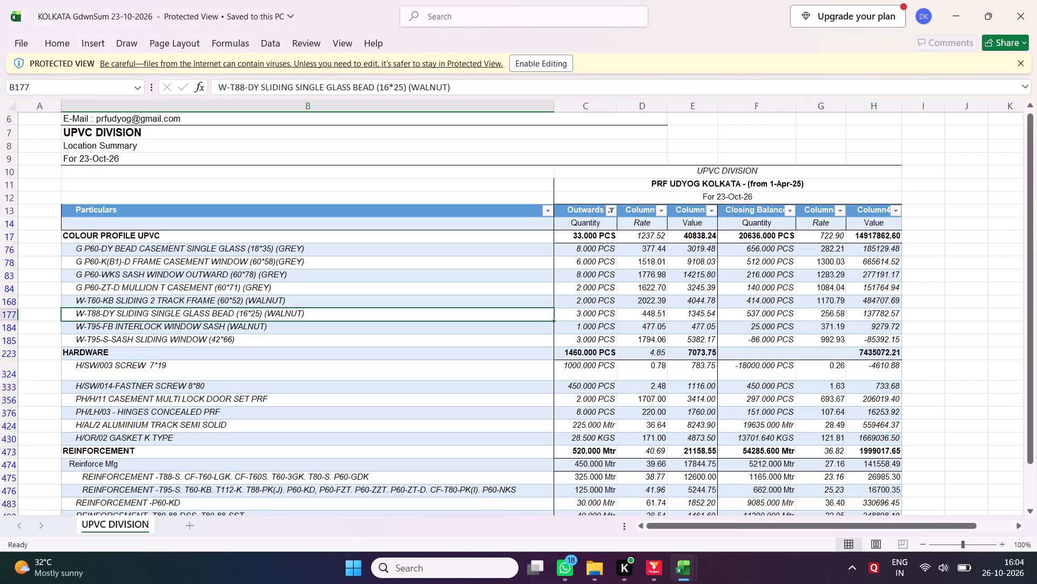
pyautogui.press('Down')
pyautogui.hotkey('alt', 'Tab')
pyautogui.press('Down')
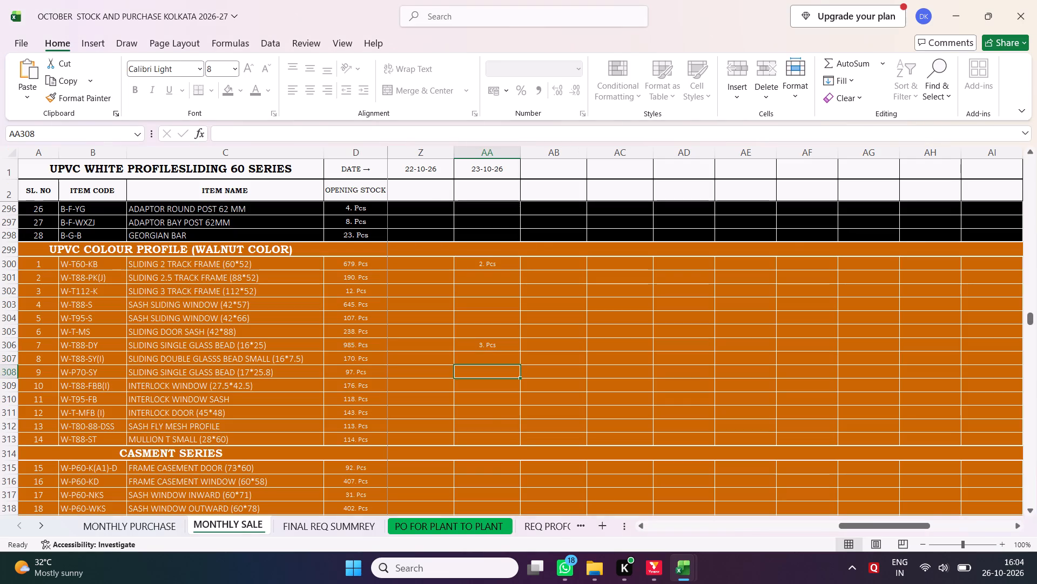
pyautogui.press('Down')
pyautogui.press('Down')
pyautogui.hotkey('alt', 'Tab')
pyautogui.hotkey('alt', 'Tab')
pyautogui.press('1')
pyautogui.press('Return')
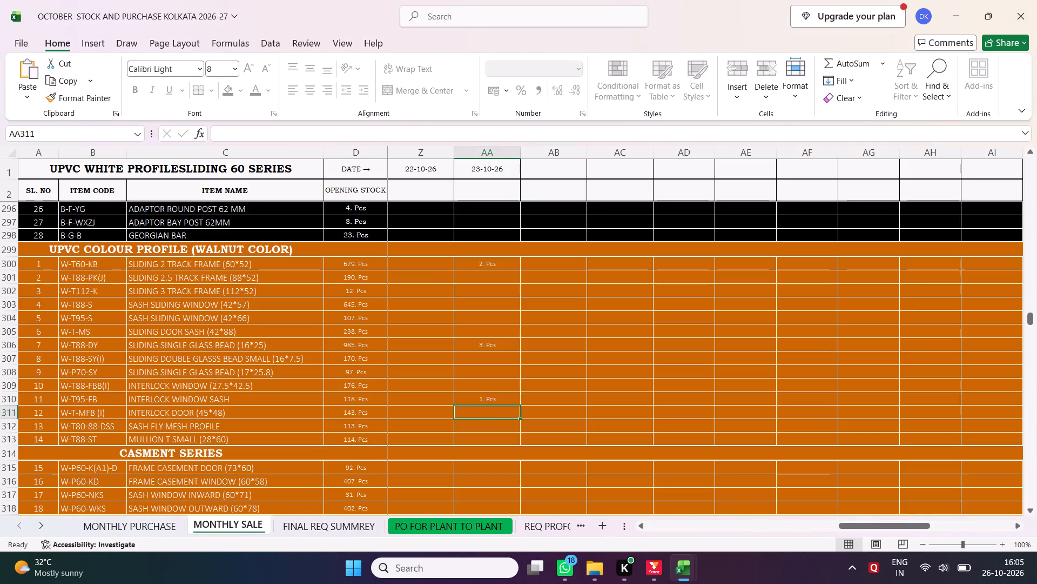
# Enter the 23-10-26 sale quantity of 3 for the walnut sash sliding window W-T95-S.
pyautogui.hotkey('alt', 'Tab')
pyautogui.press('Down')
pyautogui.hotkey('alt', 'Tab')
pyautogui.press('Up')
pyautogui.press('Up')
pyautogui.press('Up')
pyautogui.press('Up')
pyautogui.press('Up')
pyautogui.press('Up')
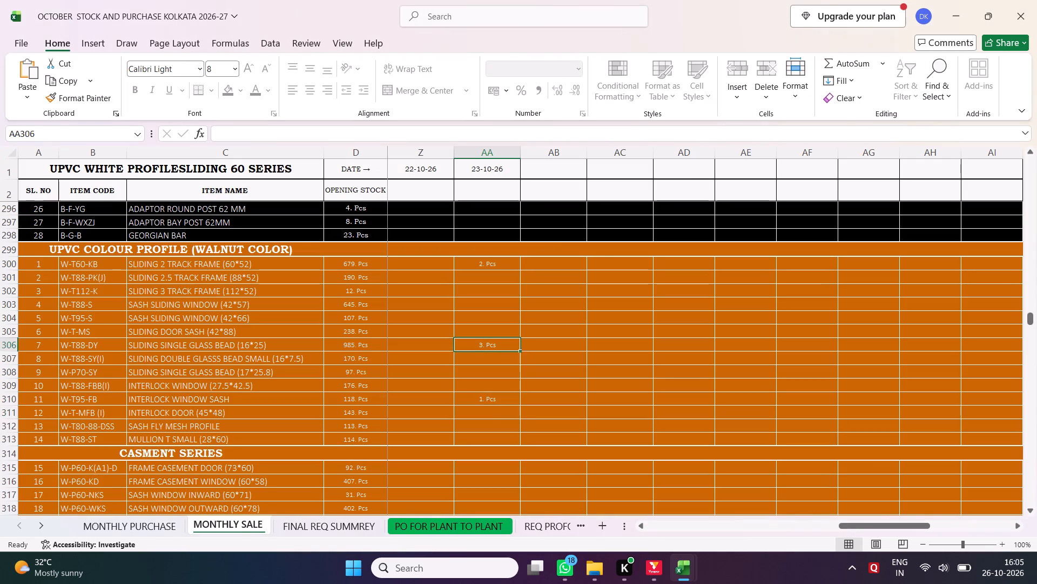
pyautogui.press('Up')
pyautogui.hotkey('alt', 'Tab')
pyautogui.hotkey('alt', 'Tab')
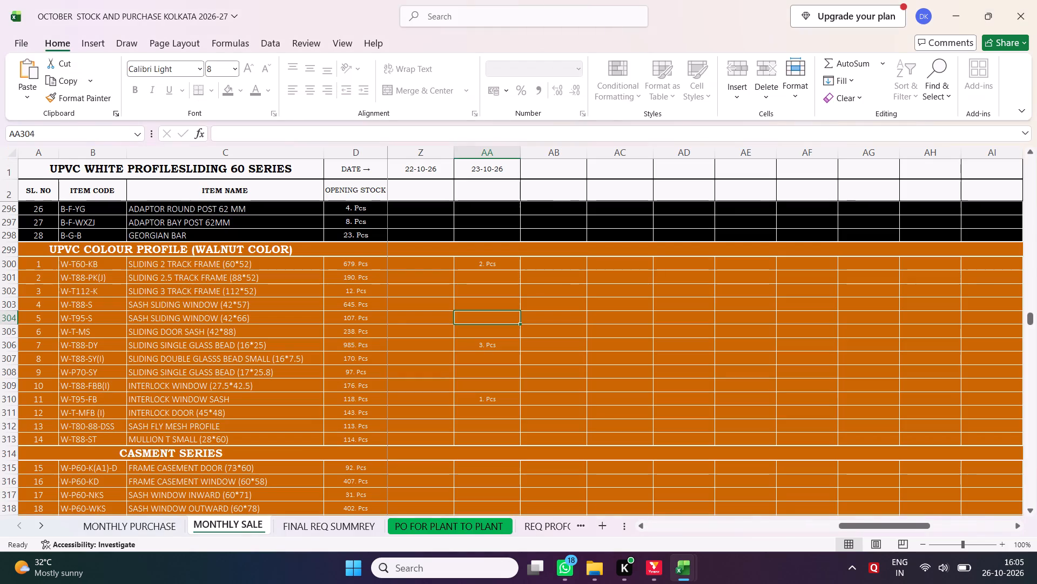
pyautogui.press('3')
pyautogui.press('Return')
# Enter 1 box in the 23-10-26 column for the 7*19 screw H/SW/003 in the SCREW'S section.
pyautogui.hotkey('alt', 'Tab')
pyautogui.press('Down')
pyautogui.press('Down')
pyautogui.hotkey('alt', 'Tab')
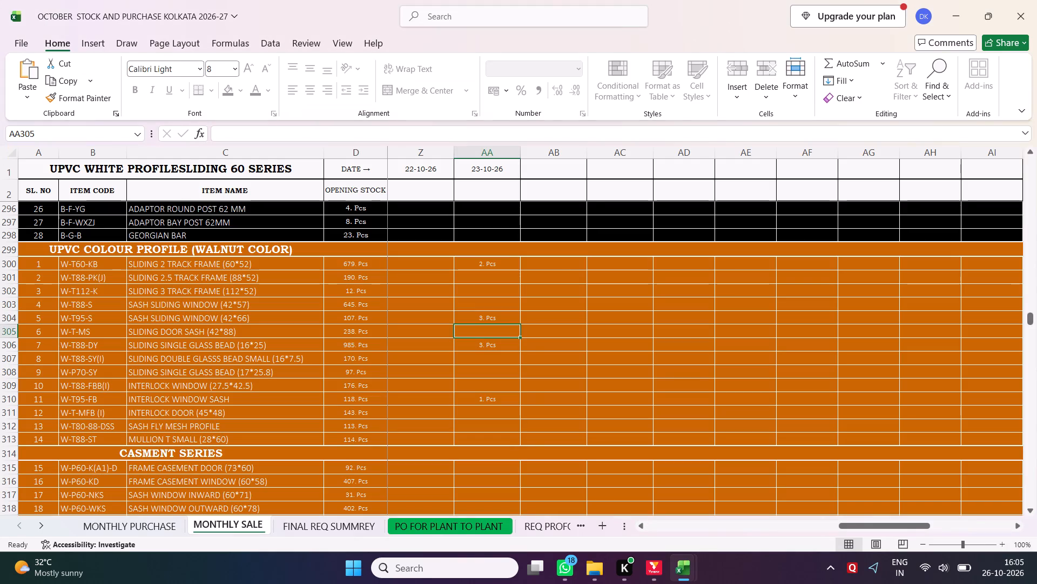
pyautogui.hotkey('alt', 'Tab')
pyautogui.hotkey('alt', 'Tab')
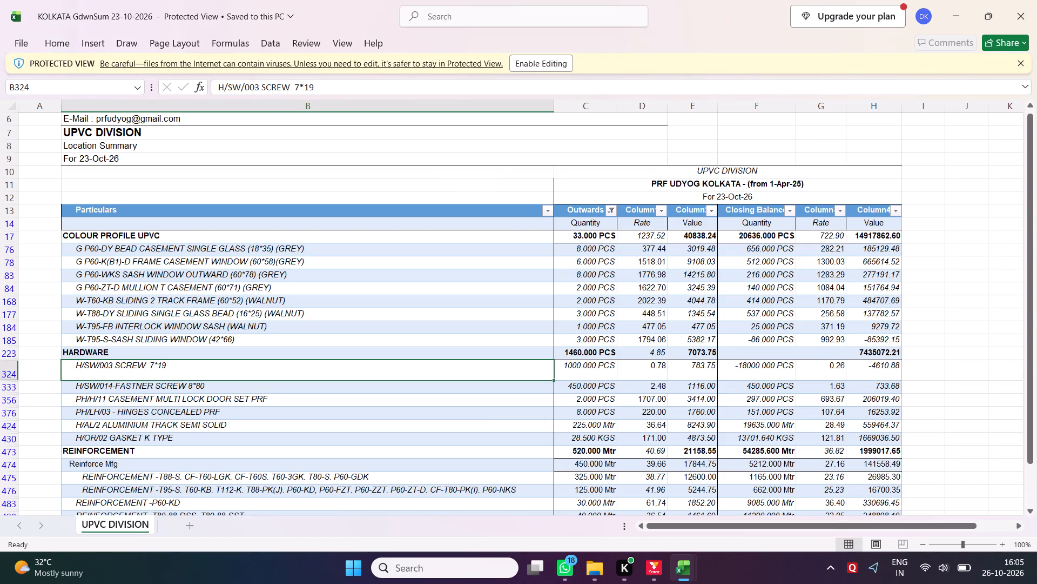
pyautogui.scroll(-2, 488, 410)
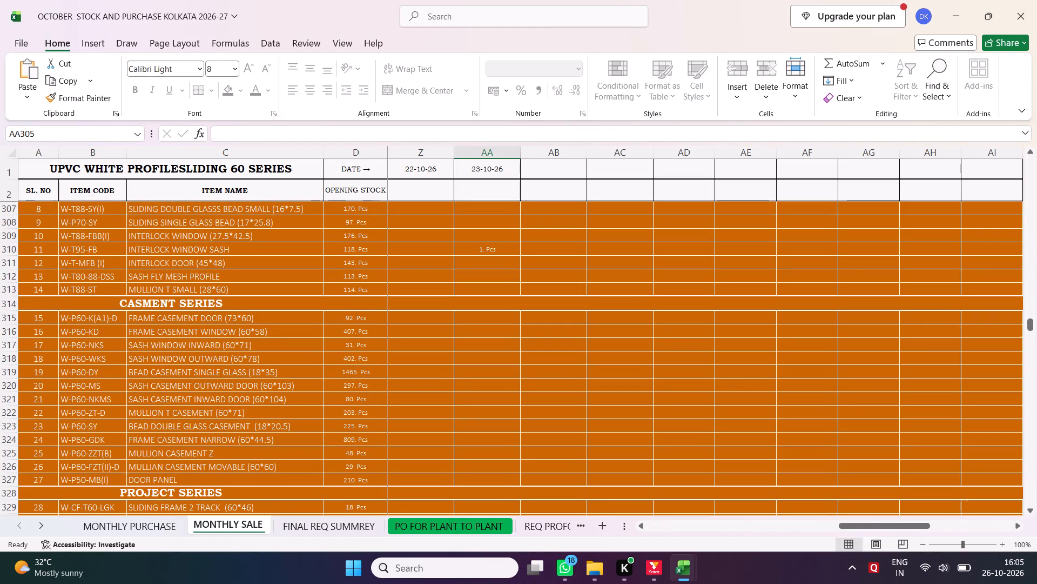
pyautogui.scroll(-13, 488, 410)
pyautogui.hotkey('alt', 'Tab')
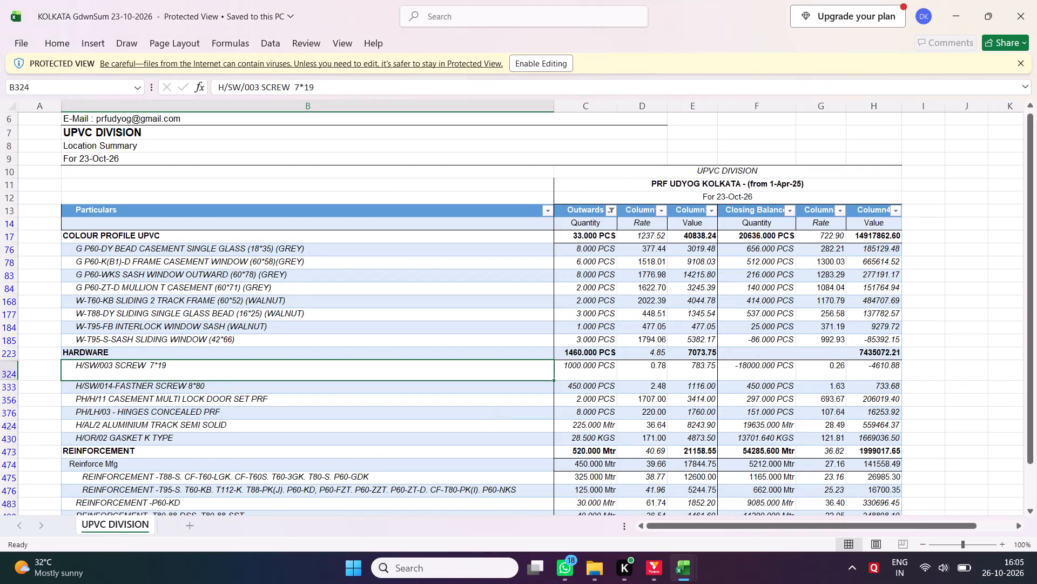
pyautogui.hotkey('alt', 'Tab')
pyautogui.scroll(-5, 488, 410)
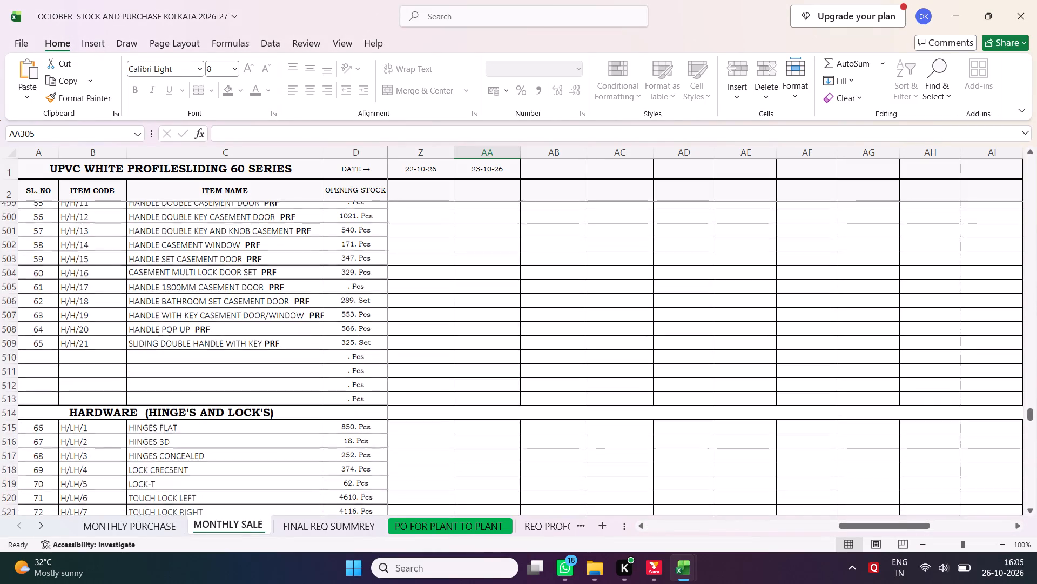
pyautogui.scroll(-9, 488, 410)
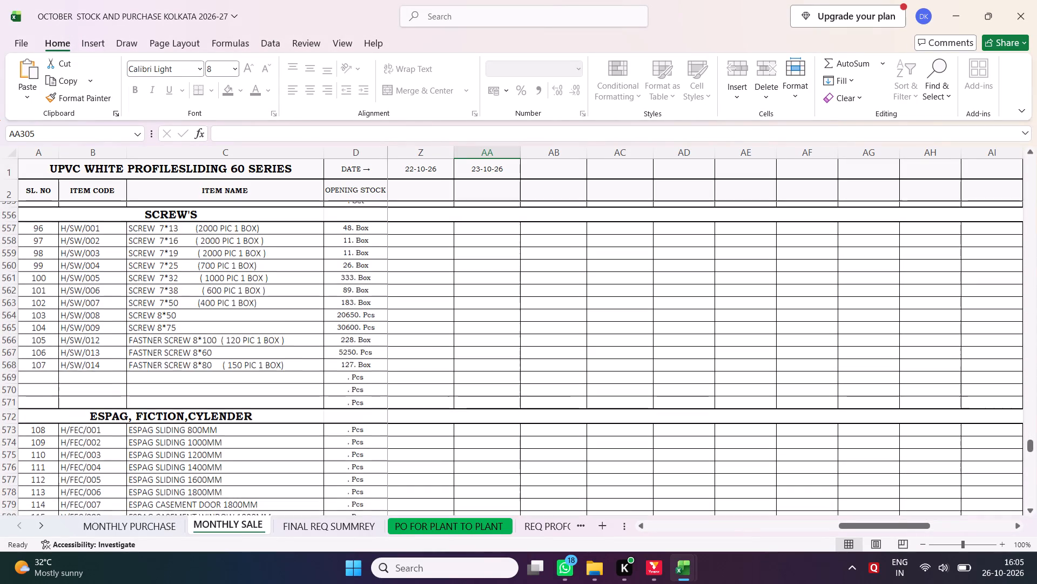
pyautogui.scroll(-1, 488, 410)
pyautogui.click(483, 341)
pyautogui.hotkey('alt', 'Tab')
pyautogui.hotkey('alt', 'Tab')
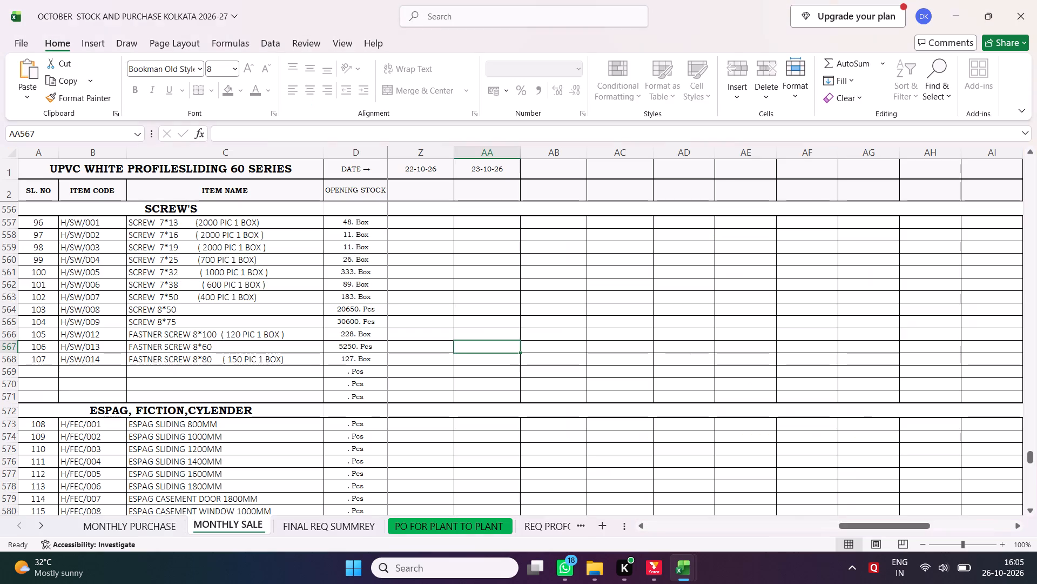
pyautogui.press('Up')
pyautogui.press('Up')
pyautogui.press('Up')
pyautogui.press('Up')
pyautogui.press('Up')
pyautogui.press('Up')
pyautogui.press('Up')
pyautogui.press('Up')
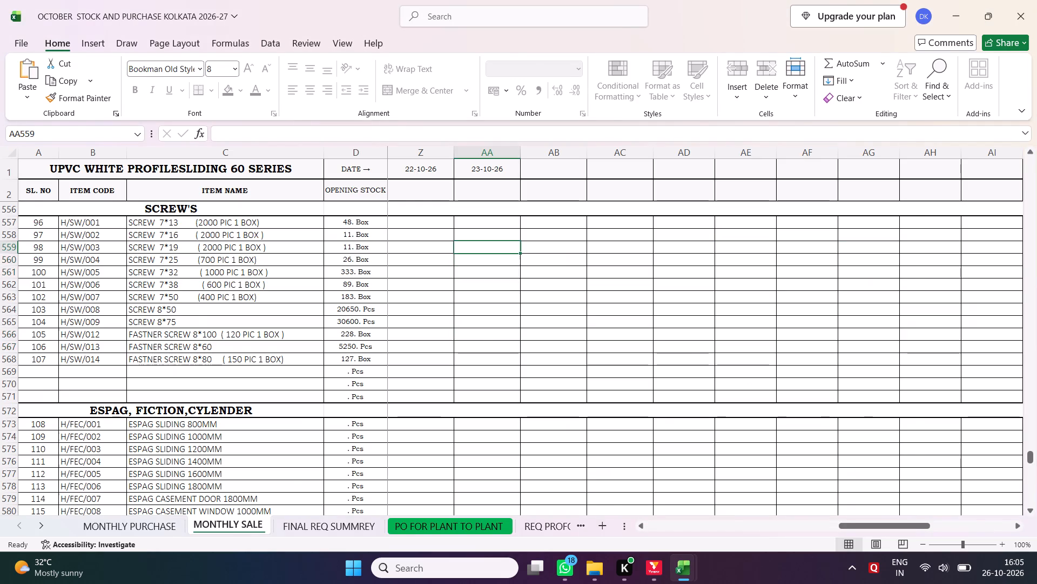
pyautogui.hotkey('alt', 'Tab')
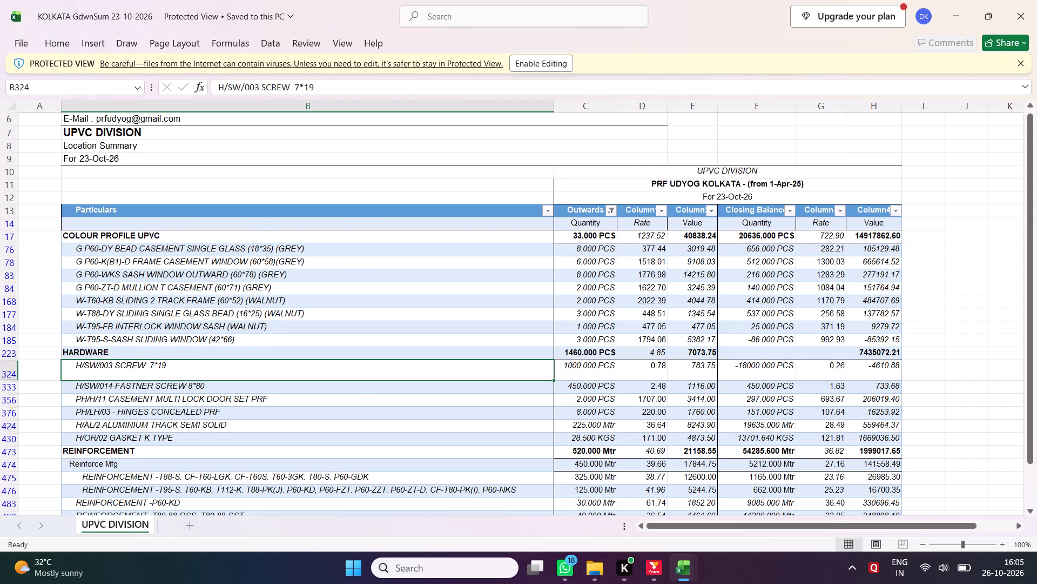
pyautogui.hotkey('alt', 'Tab')
pyautogui.press('1')
pyautogui.press('Return')
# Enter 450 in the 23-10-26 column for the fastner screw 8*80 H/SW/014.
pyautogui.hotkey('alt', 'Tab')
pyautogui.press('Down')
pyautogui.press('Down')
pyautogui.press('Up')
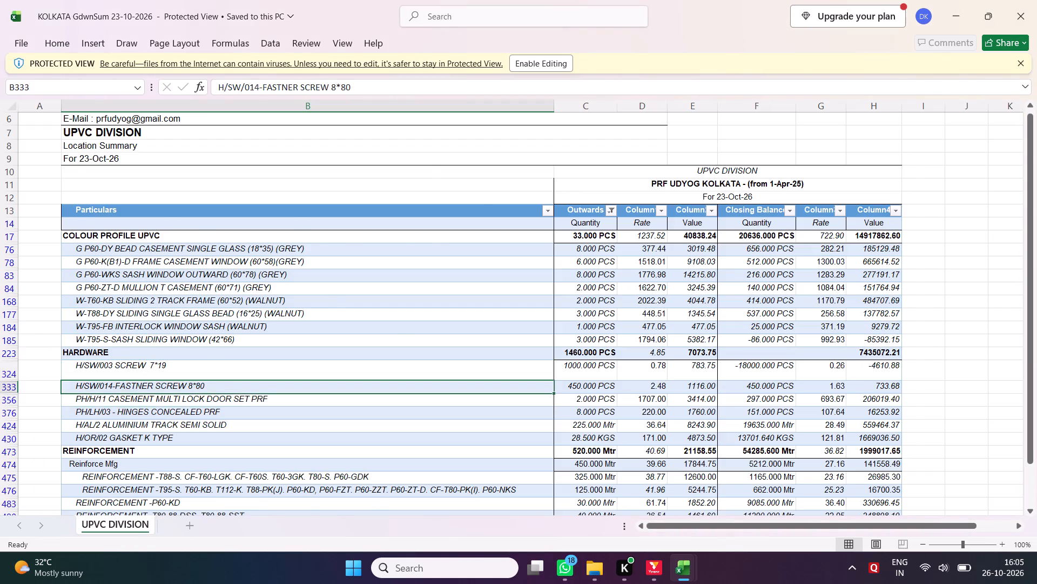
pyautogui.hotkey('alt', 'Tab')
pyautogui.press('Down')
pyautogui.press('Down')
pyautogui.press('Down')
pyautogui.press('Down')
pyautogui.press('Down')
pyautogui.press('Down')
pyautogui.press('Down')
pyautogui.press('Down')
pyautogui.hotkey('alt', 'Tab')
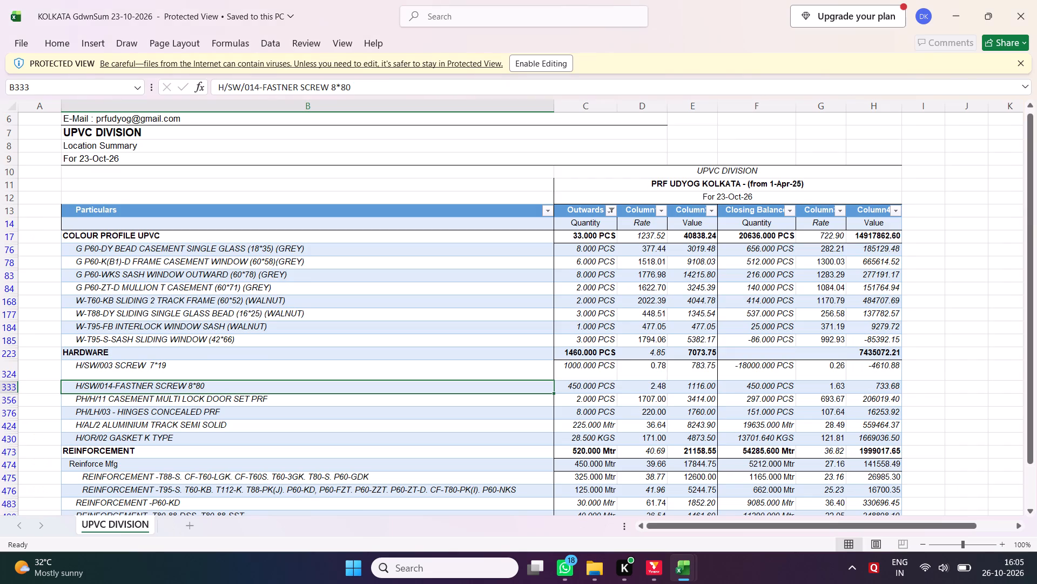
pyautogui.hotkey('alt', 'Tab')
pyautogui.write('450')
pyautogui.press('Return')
# Set the 23-10-26 sale quantity of the fastner screw 8*80 H/SW/014 to 3 boxes.
pyautogui.hotkey('alt', 'Tab')
pyautogui.press('Down')
pyautogui.hotkey('alt', 'Tab')
pyautogui.hotkey('alt', 'Tab')
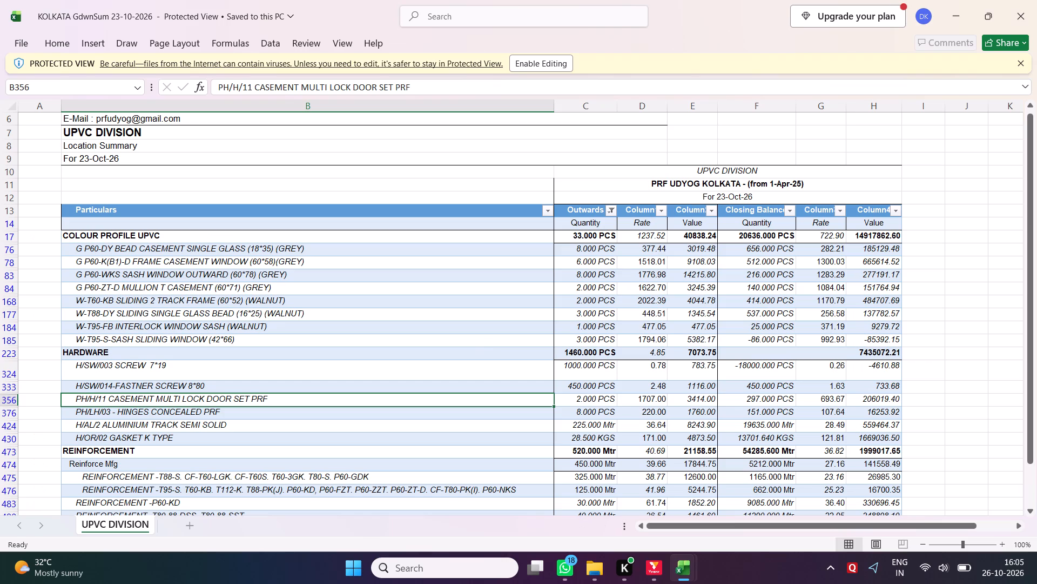
pyautogui.hotkey('alt', 'Tab')
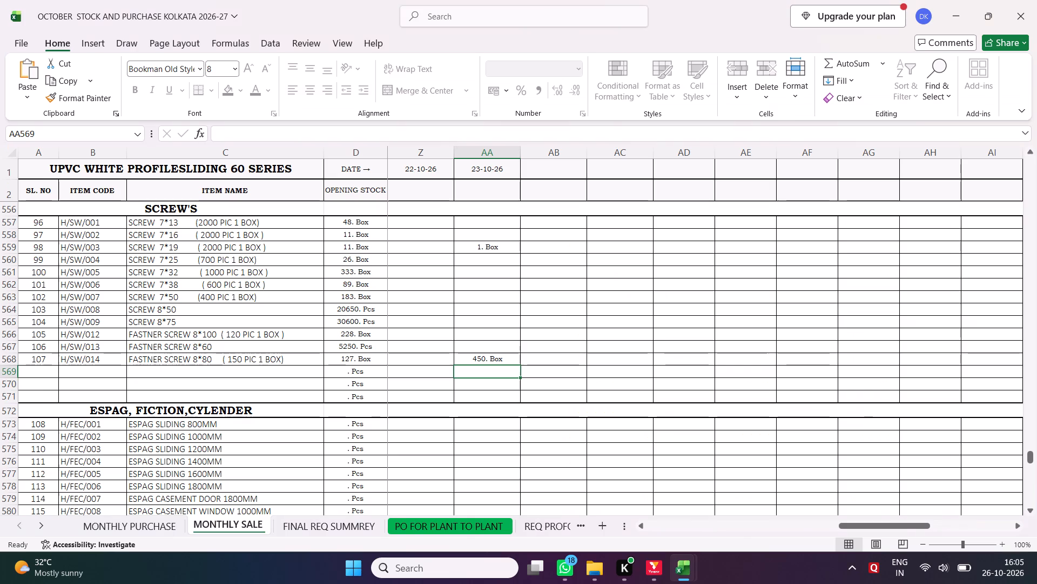
pyautogui.press('Up')
pyautogui.hotkey('alt', 'Tab')
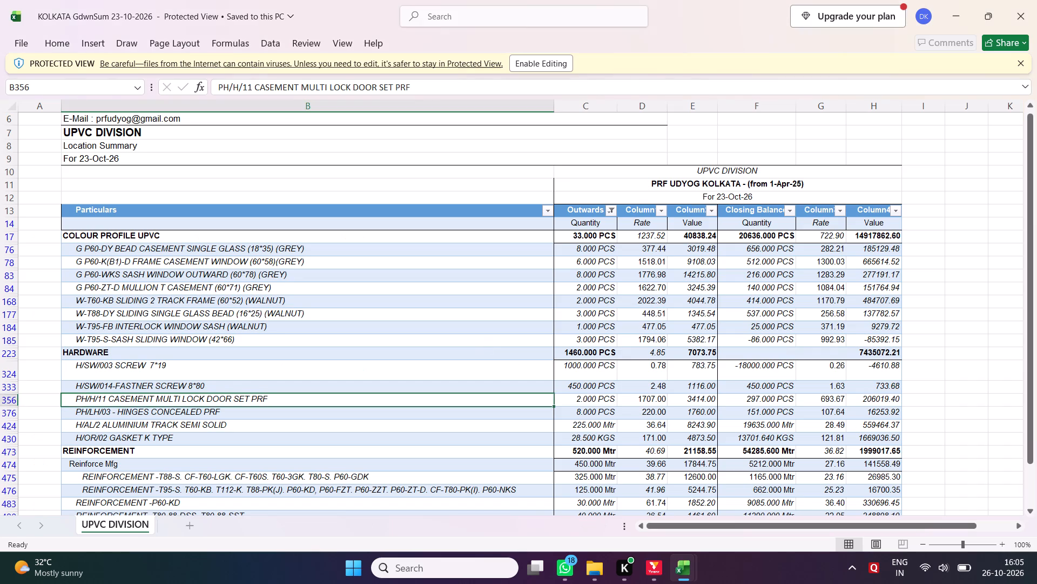
pyautogui.hotkey('alt', 'Tab')
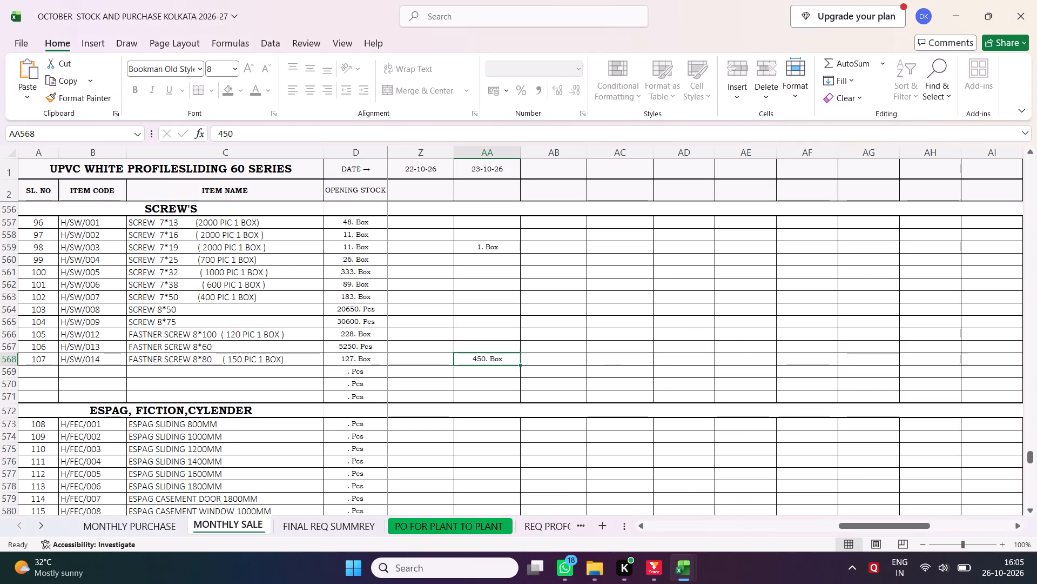
pyautogui.press('Up')
pyautogui.press('Down')
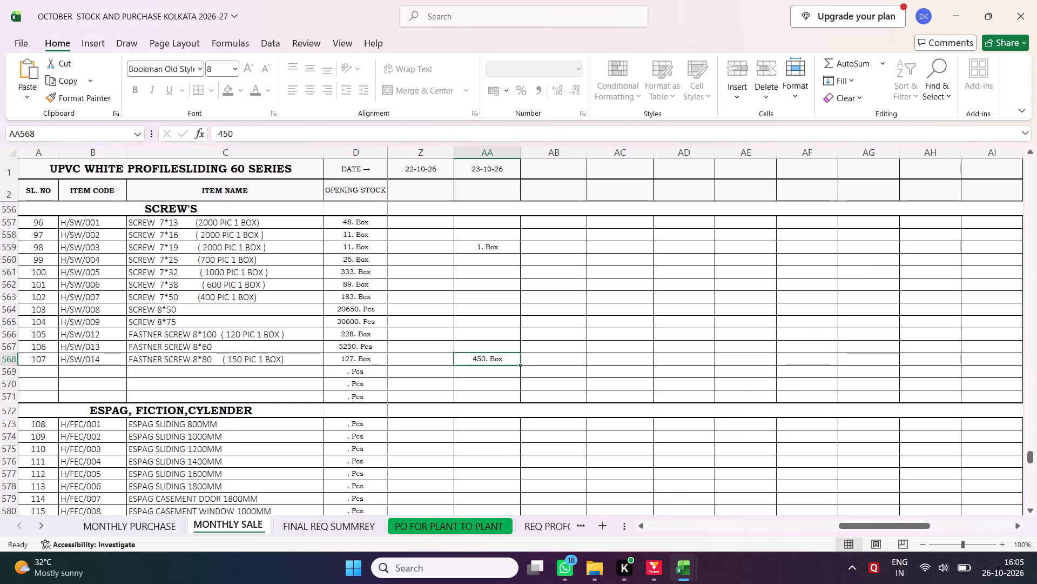
pyautogui.press('3')
pyautogui.press('Return')
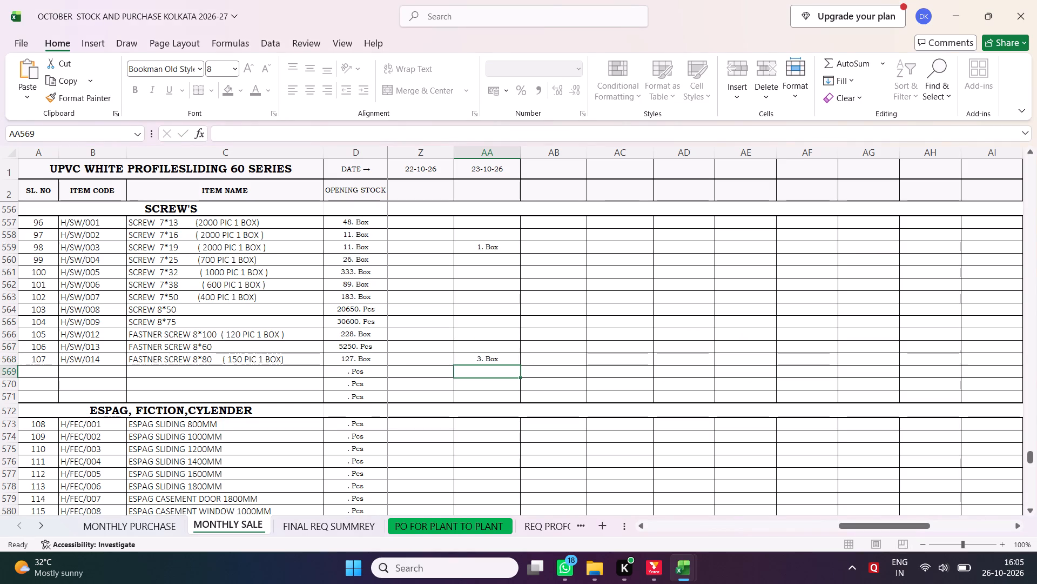
# Record the 23-10-26 outward quantity from the godown summary for the casement multi lock door set PRF, H/H/16.
pyautogui.hotkey('alt', 'Tab')
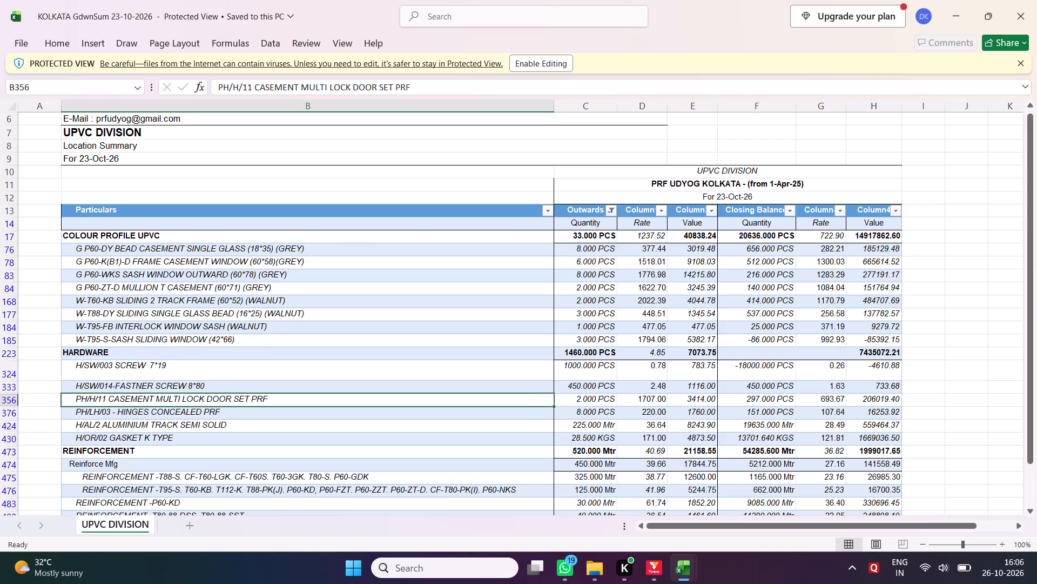
pyautogui.hotkey('alt', 'Tab')
pyautogui.press('Up')
pyautogui.press('Up')
pyautogui.press('Up')
pyautogui.press('Up')
pyautogui.press('Up')
pyautogui.press('Up')
pyautogui.press('Up')
pyautogui.press('Up')
pyautogui.press('Up')
pyautogui.press('Up')
pyautogui.press('Up')
pyautogui.press('Up')
pyautogui.press('Up')
pyautogui.press('Up')
pyautogui.press('Up')
pyautogui.press('Up')
pyautogui.press('Up')
pyautogui.press('Up')
pyautogui.press('Up')
pyautogui.press('Up')
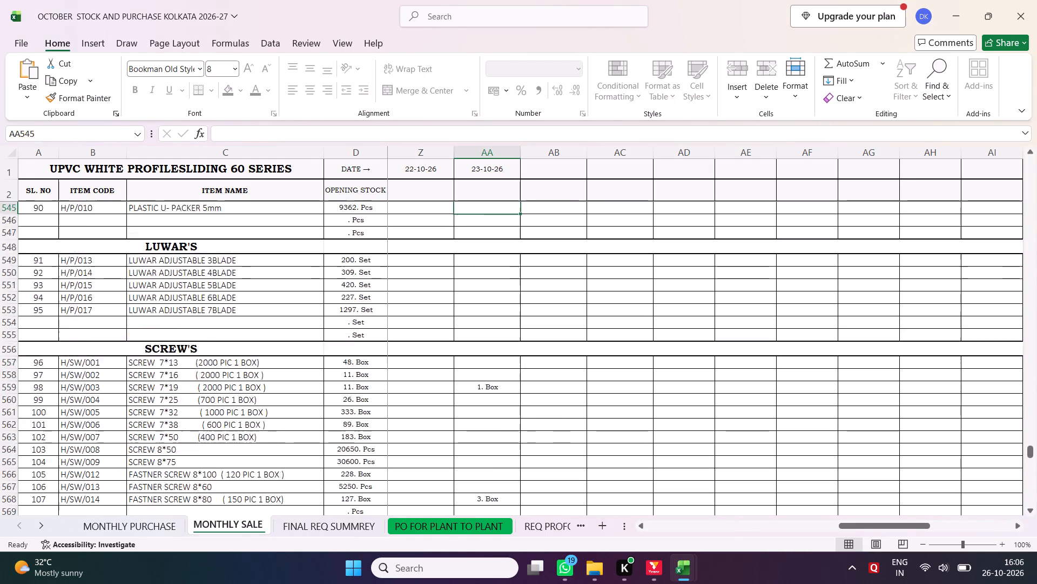
pyautogui.press('Up')
pyautogui.press('Up')
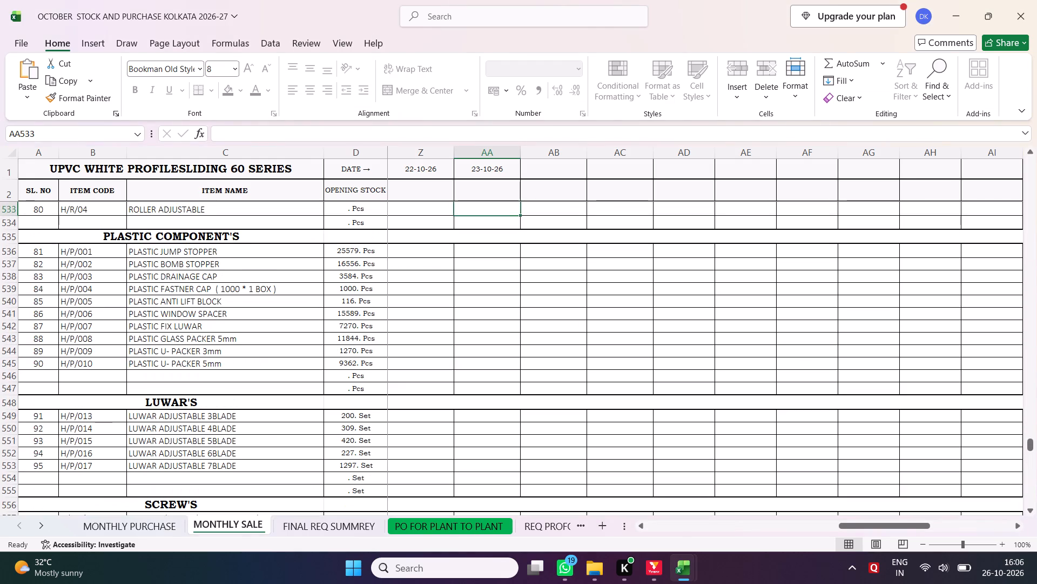
pyautogui.press('Up')
pyautogui.press('Up')
pyautogui.press('Up')
pyautogui.press('Up')
pyautogui.press('Up')
pyautogui.press('Up')
pyautogui.press('Up')
pyautogui.press('Up')
pyautogui.press('Up')
pyautogui.press('Up')
pyautogui.press('Up')
pyautogui.press('Up')
pyautogui.press('Up')
pyautogui.press('Up')
pyautogui.press('Up')
pyautogui.press('Up')
pyautogui.press('Up')
pyautogui.press('Up')
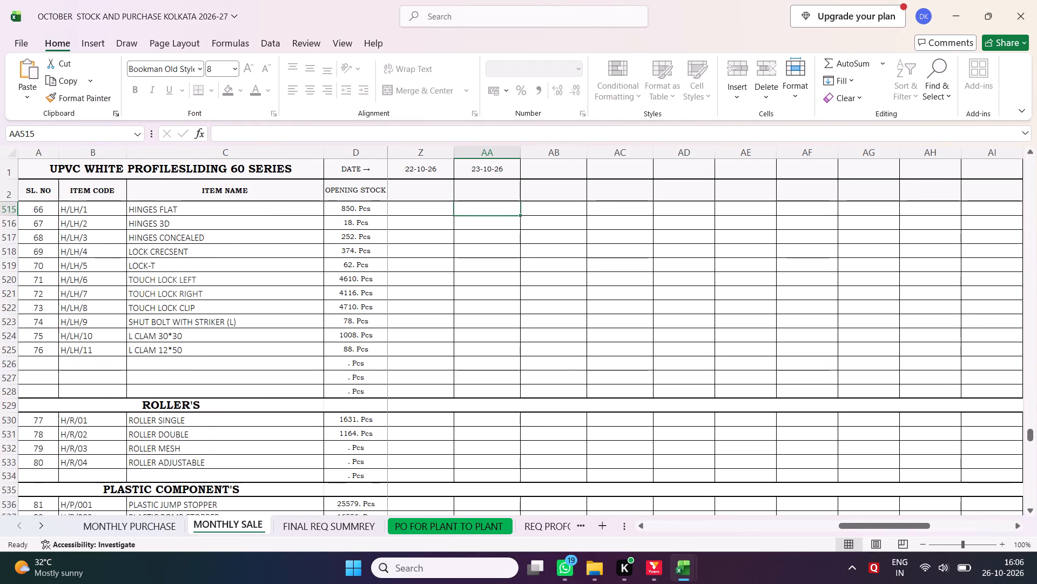
pyautogui.press('Up')
pyautogui.press('Up')
pyautogui.press('Up')
pyautogui.press('Up')
pyautogui.press('Up')
pyautogui.press('Up')
pyautogui.press('Up')
pyautogui.press('Up')
pyautogui.press('Up')
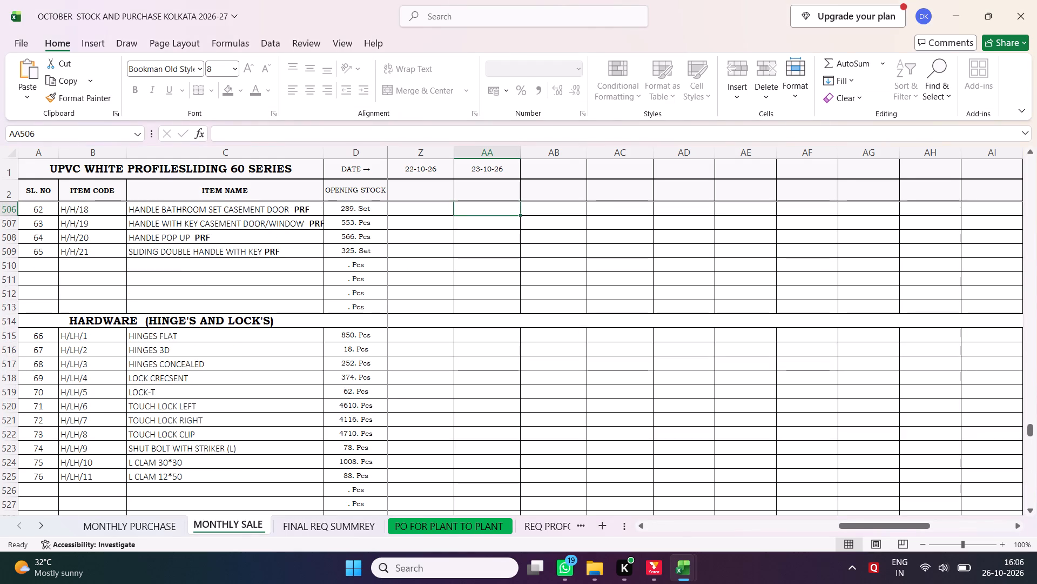
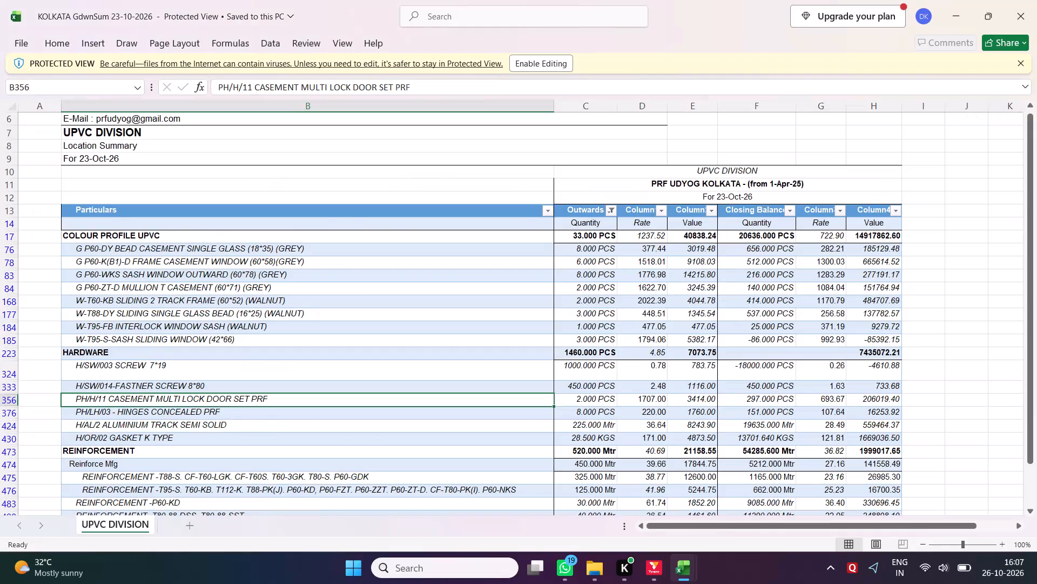
# Enter 2 in the 23-10-26 column of the MONTHLY SALE sheet for the casement multi lock door set PRF, H/H/16.
pyautogui.hotkey('alt', 'Tab')
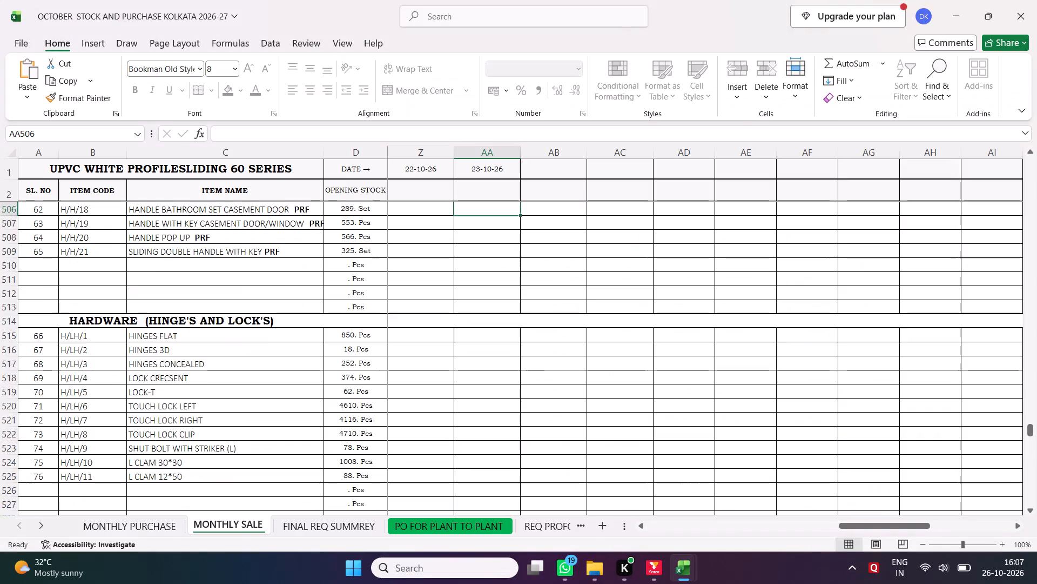
pyautogui.press('Up')
pyautogui.press('Up')
pyautogui.press('Up')
pyautogui.press('Up')
pyautogui.press('Up')
pyautogui.press('Up')
pyautogui.press('Up')
pyautogui.press('Up')
pyautogui.press('Up')
pyautogui.press('Up')
pyautogui.press('Up')
pyautogui.press('Up')
pyautogui.press('Up')
pyautogui.press('Up')
pyautogui.hotkey('alt', 'Tab')
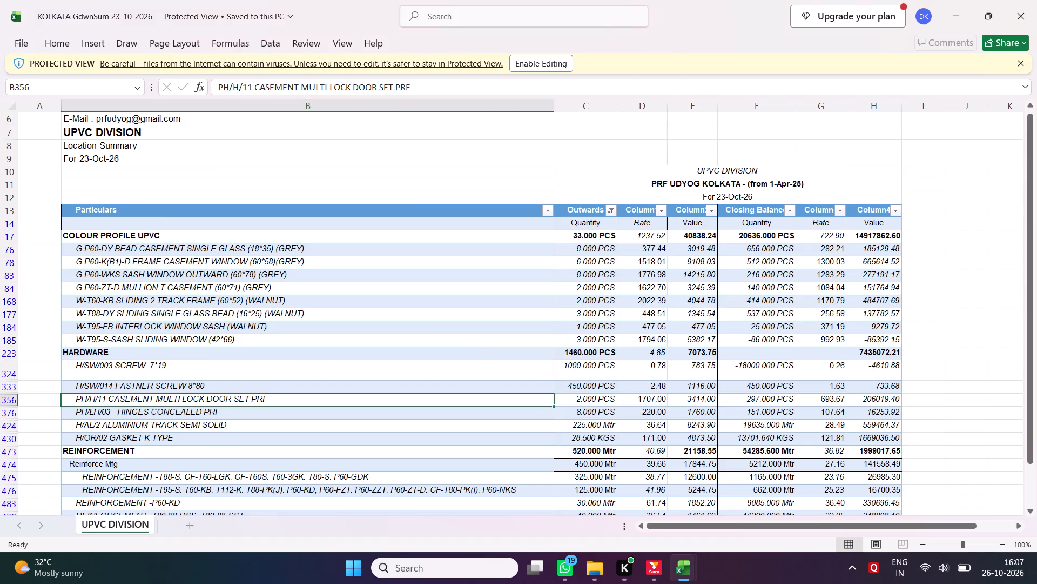
pyautogui.hotkey('alt', 'Tab')
pyautogui.press('Down')
pyautogui.press('Down')
pyautogui.press('Down')
pyautogui.press('Down')
pyautogui.press('Down')
pyautogui.press('Down')
pyautogui.press('Down')
pyautogui.press('Down')
pyautogui.press('Down')
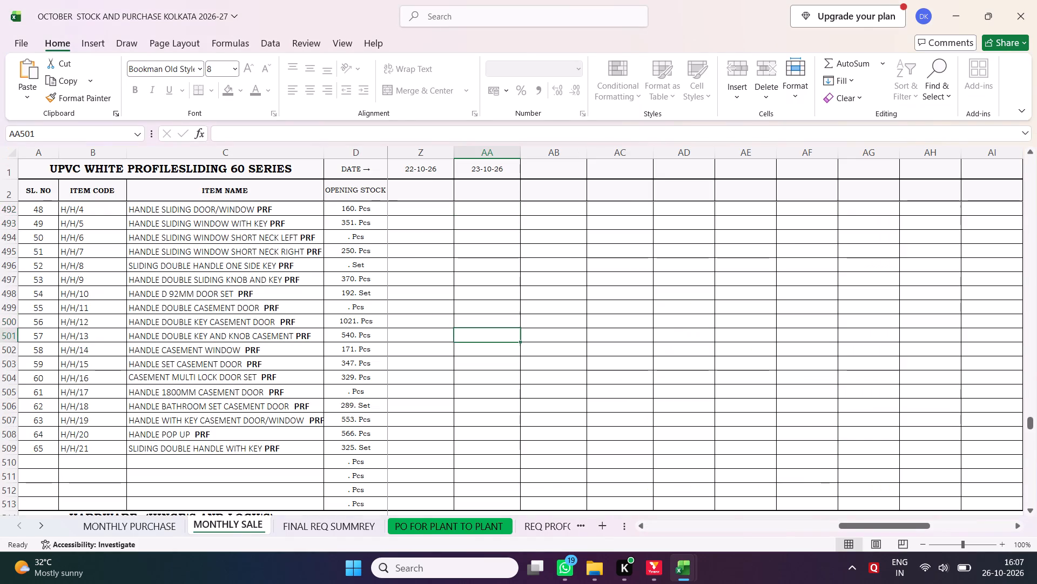
pyautogui.press('Down')
pyautogui.press('Down')
pyautogui.press('Down')
pyautogui.hotkey('alt', 'Tab')
pyautogui.hotkey('alt', 'Tab')
pyautogui.press('2')
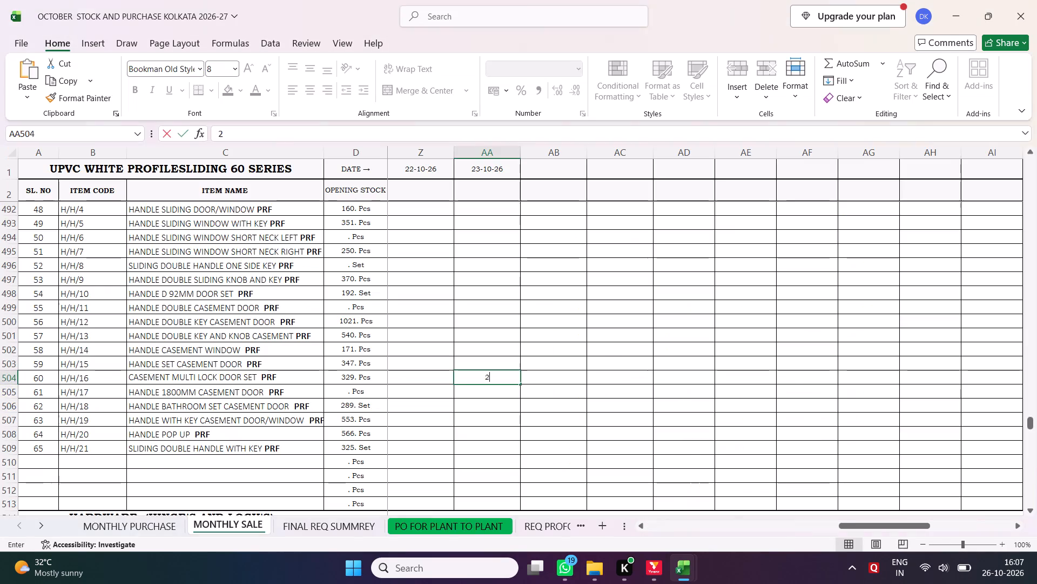
pyautogui.press('Return')
# Enter the godown summary's outward quantity of 8 in the 23-10-26 column for hinges concealed PRF, PH/LH/03.
pyautogui.hotkey('alt', 'Tab')
pyautogui.press('Down')
pyautogui.hotkey('alt', 'Tab')
pyautogui.press('Up')
pyautogui.press('Up')
pyautogui.press('Up')
pyautogui.press('Up')
pyautogui.press('Up')
pyautogui.press('Up')
pyautogui.press('Up')
pyautogui.press('Up')
pyautogui.press('Up')
pyautogui.press('Up')
pyautogui.press('Up')
pyautogui.press('Up')
pyautogui.press('Up')
pyautogui.press('Up')
pyautogui.press('Up')
pyautogui.press('Up')
pyautogui.press('Up')
pyautogui.press('Up')
pyautogui.press('Up')
pyautogui.press('Up')
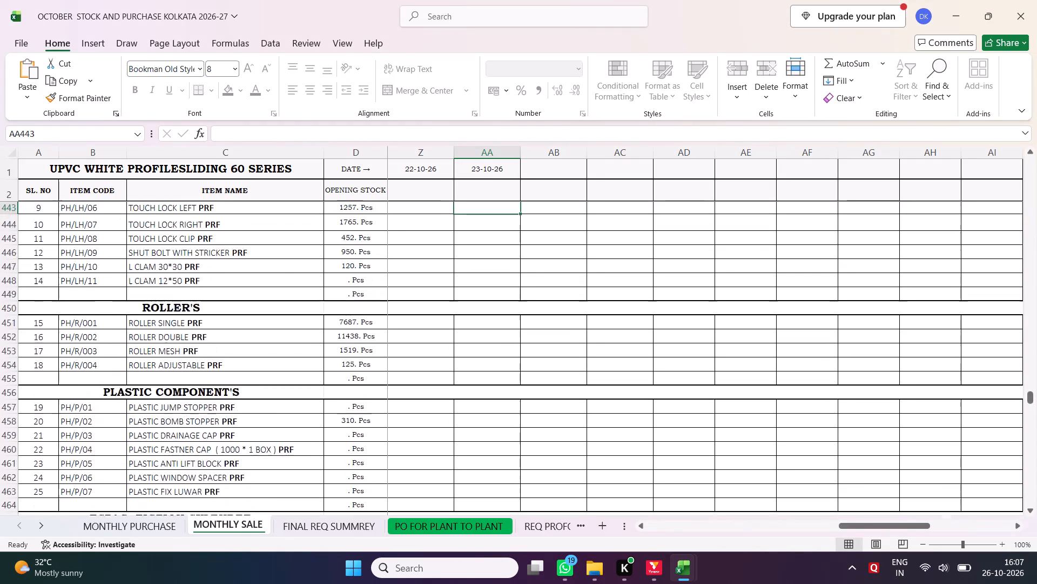
pyautogui.press('Down')
pyautogui.press('Down')
pyautogui.press('Down')
pyautogui.press('Down')
pyautogui.press('Down')
pyautogui.press('Up')
pyautogui.press('Up')
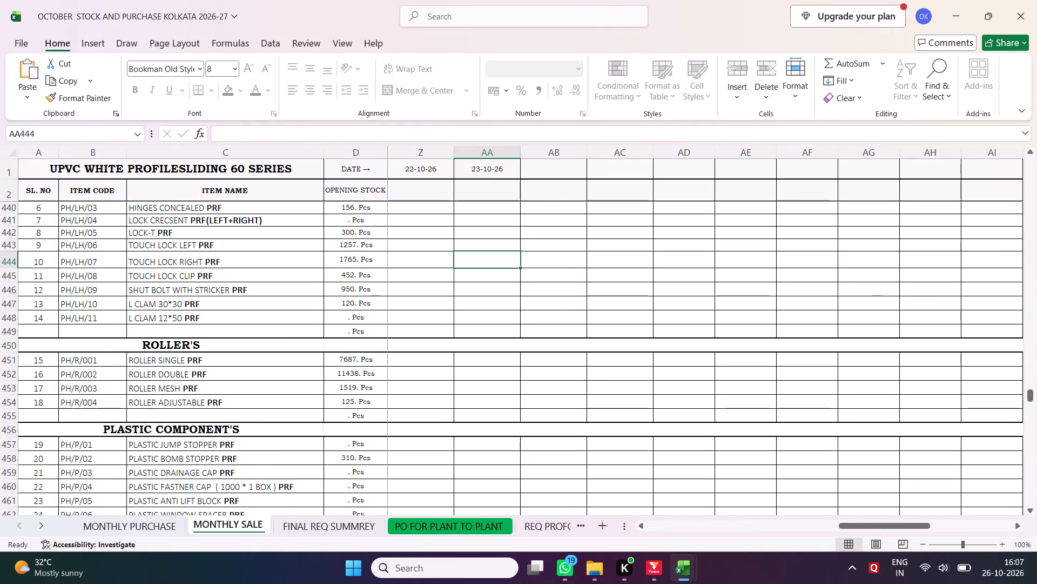
pyautogui.press('Up')
pyautogui.press('Up')
pyautogui.press('Up')
pyautogui.press('Up')
pyautogui.press('Up')
pyautogui.press('Down')
pyautogui.press('Down')
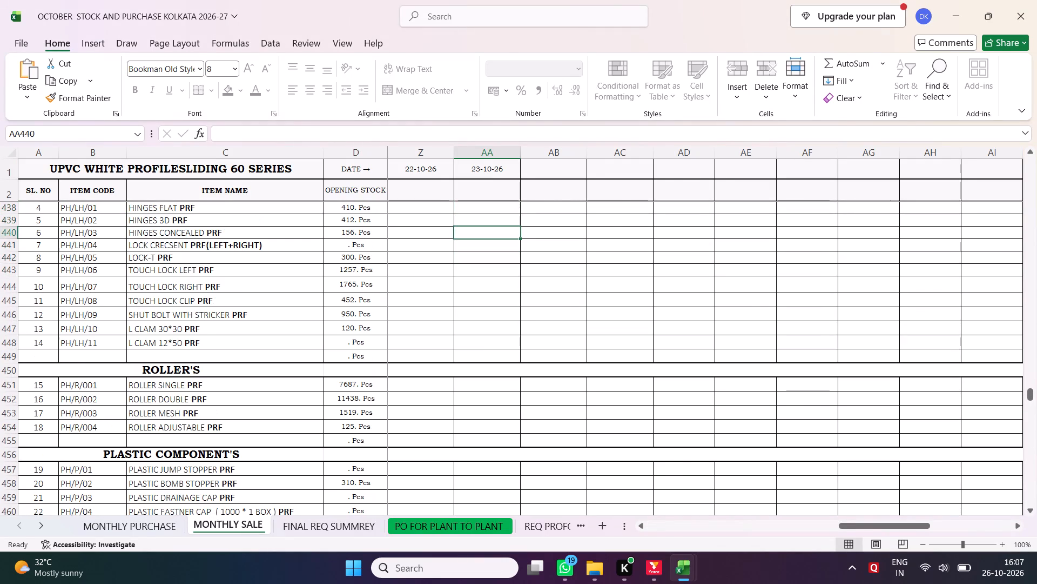
pyautogui.hotkey('alt', 'Tab')
pyautogui.hotkey('alt', 'Tab')
pyautogui.press('8')
pyautogui.press('Return')
# Enter the godown summary's outward quantity of 225 in the 23-10-26 column for aluminium track semi solid, H/AL/2.
pyautogui.hotkey('alt', 'Tab')
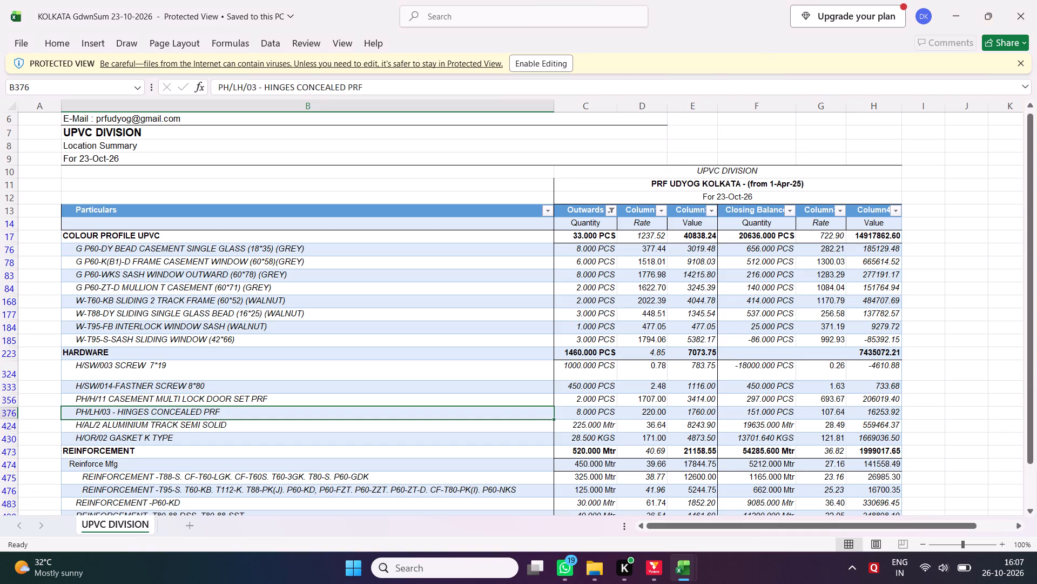
pyautogui.press('Down')
pyautogui.hotkey('alt', 'Tab')
pyautogui.press('Up')
pyautogui.press('Up')
pyautogui.press('Up')
pyautogui.press('Up')
pyautogui.press('Up')
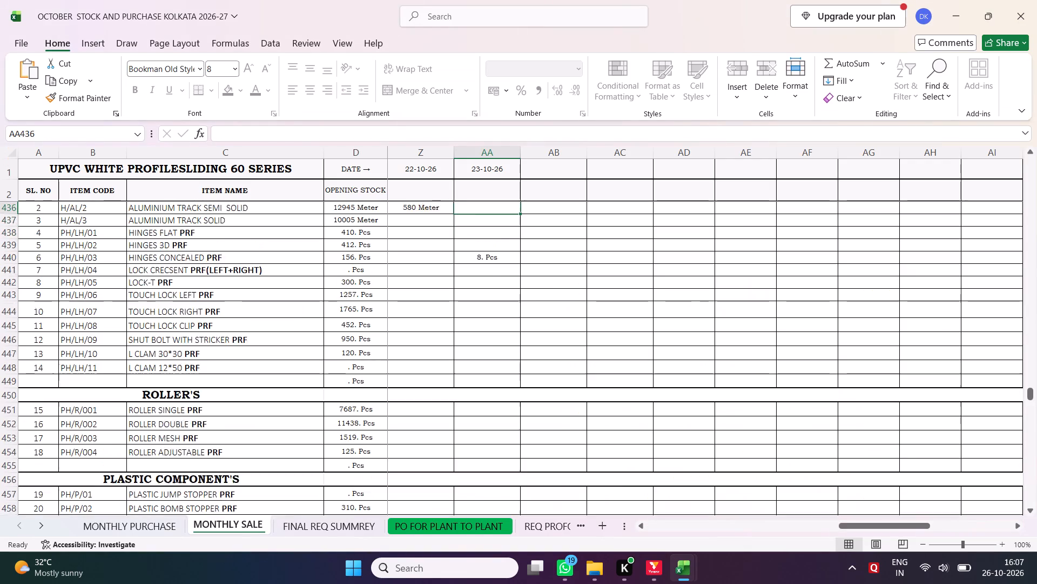
pyautogui.press('Up')
pyautogui.press('Up')
pyautogui.press('Down')
pyautogui.press('Down')
pyautogui.hotkey('alt', 'Tab')
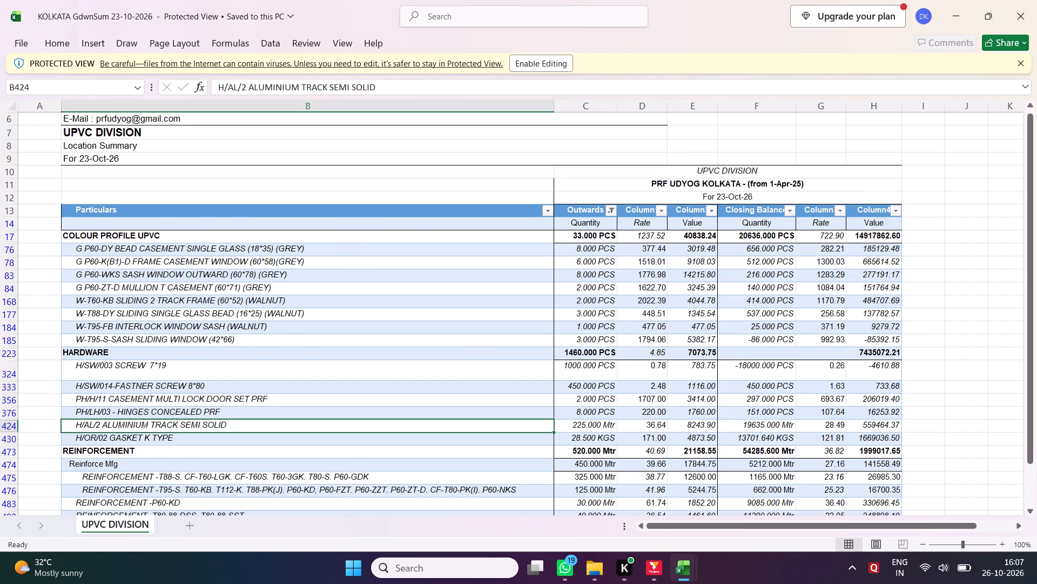
pyautogui.hotkey('alt', 'Tab')
pyautogui.write('225')
pyautogui.press('Return')
# Enter the godown summary's outward quantity of 28.500 in the 23-10-26 column for gasket K type, H/OR/03, in the OTHER'S section.
pyautogui.hotkey('alt', 'Tab')
pyautogui.press('Down')
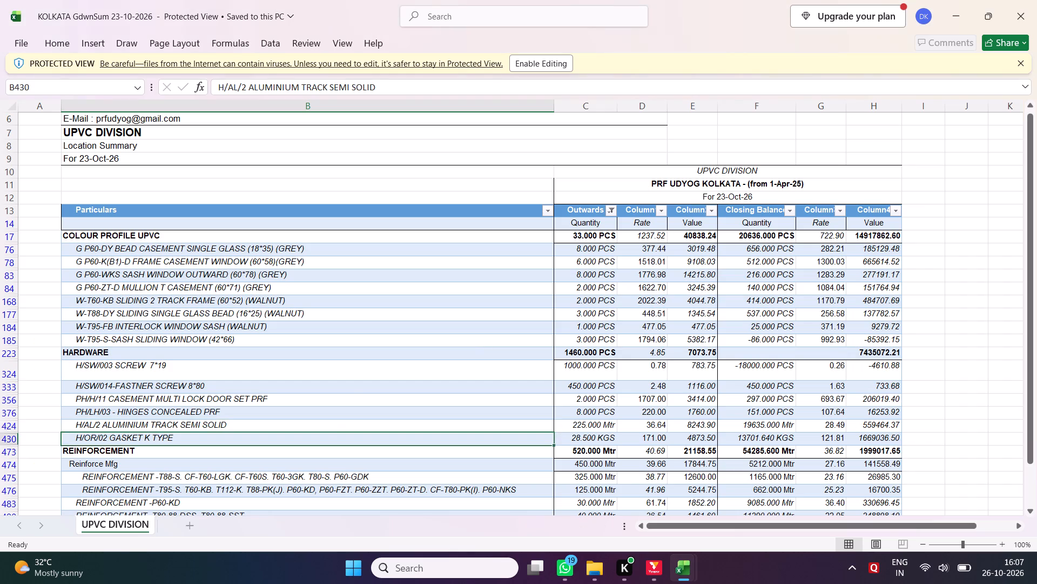
pyautogui.hotkey('alt', 'Tab')
pyautogui.press('Down')
pyautogui.press('Down')
pyautogui.press('Down')
pyautogui.press('Down')
pyautogui.press('Down')
pyautogui.press('Down')
pyautogui.press('Down')
pyautogui.press('Down')
pyautogui.press('Down')
pyautogui.press('Down')
pyautogui.press('Down')
pyautogui.press('Down')
pyautogui.press('Down')
pyautogui.press('Down')
pyautogui.press('Down')
pyautogui.press('Down')
pyautogui.press('Down')
pyautogui.press('Down')
pyautogui.press('Down')
pyautogui.press('Down')
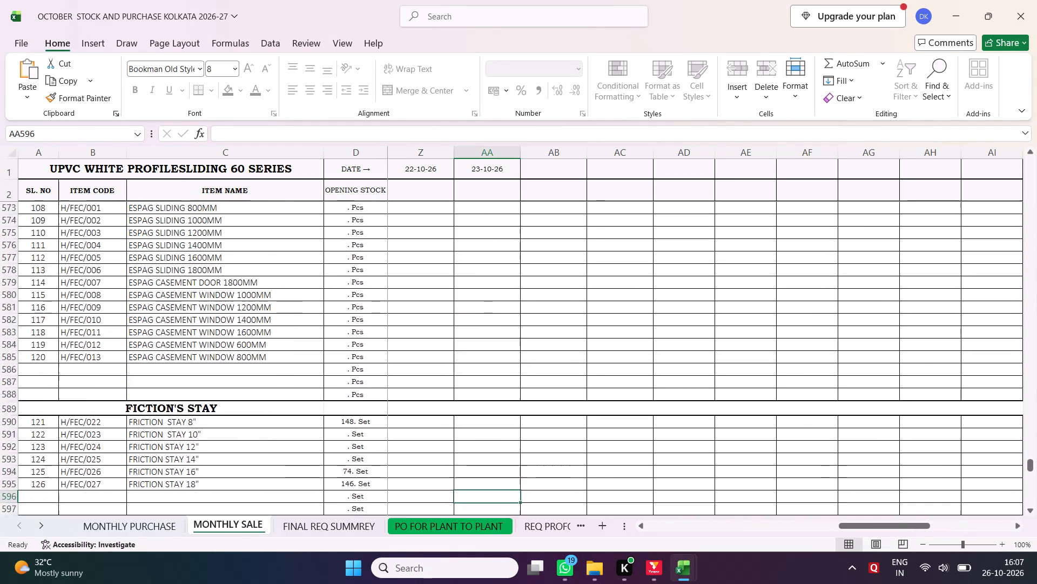
pyautogui.hotkey('alt', 'Tab')
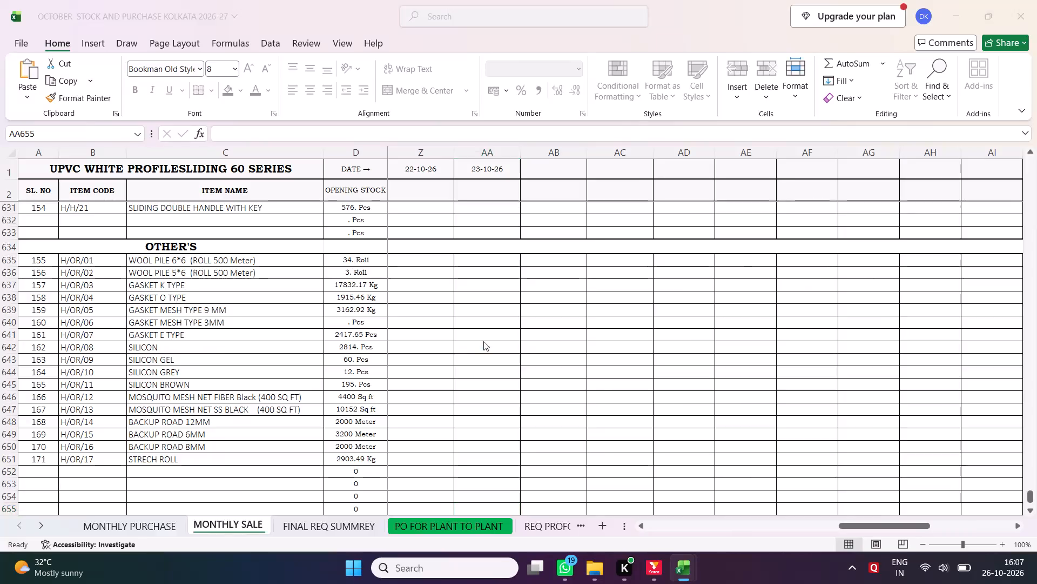
pyautogui.hotkey('alt', 'Tab')
pyautogui.press('Up')
pyautogui.press('Up')
pyautogui.press('Up')
pyautogui.press('Up')
pyautogui.press('Up')
pyautogui.press('Up')
pyautogui.press('Up')
pyautogui.press('Up')
pyautogui.press('Up')
pyautogui.press('Up')
pyautogui.press('Up')
pyautogui.press('Up')
pyautogui.press('Up')
pyautogui.press('Up')
pyautogui.press('Up')
pyautogui.press('Up')
pyautogui.press('Up')
pyautogui.press('Up')
pyautogui.press('Up')
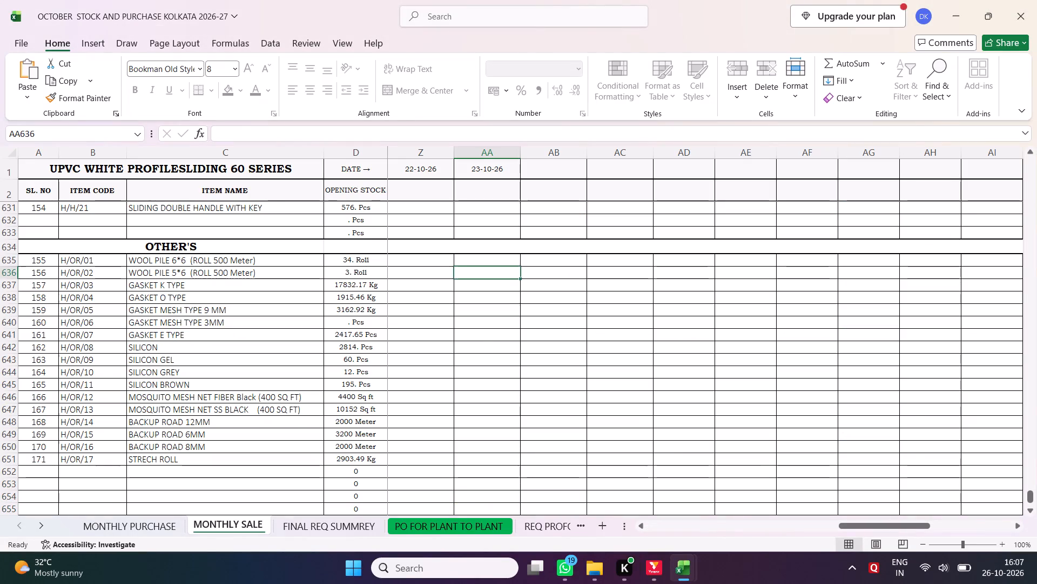
pyautogui.press('Down')
pyautogui.hotkey('alt', 'Tab')
pyautogui.hotkey('alt', 'Tab')
pyautogui.write('28.500')
pyautogui.press('Return')
# Enter the godown summary's outward quantity of 325 in the 23-10-26 column for reinforcement R T88-S.
pyautogui.hotkey('alt', 'Tab')
pyautogui.press('Down')
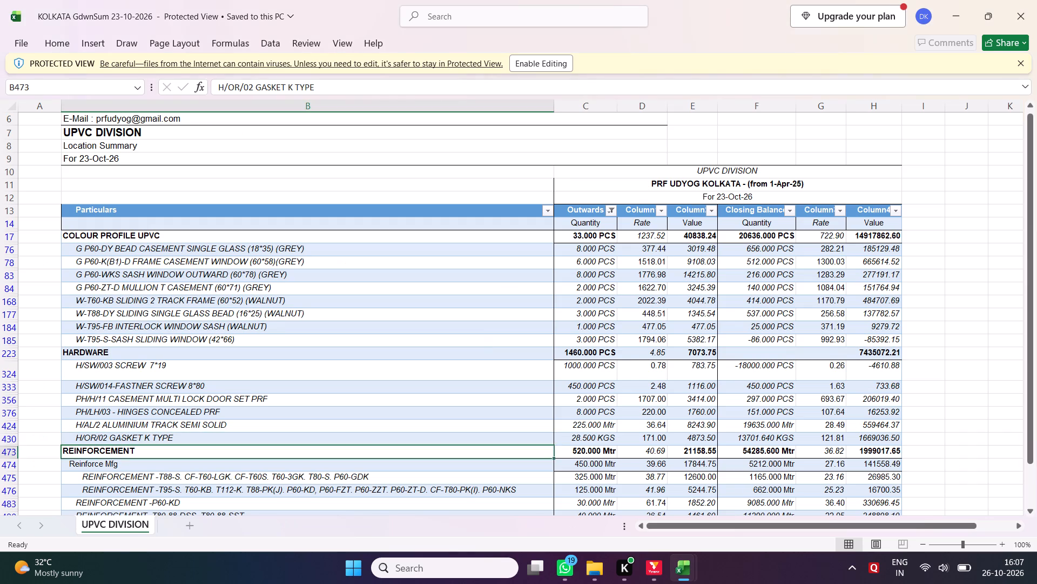
pyautogui.press('Down')
pyautogui.press('Down')
pyautogui.hotkey('alt', 'Tab')
pyautogui.press('Up')
pyautogui.press('Up')
pyautogui.press('Up')
pyautogui.press('Up')
pyautogui.press('Up')
pyautogui.press('Up')
pyautogui.press('Up')
pyautogui.press('Up')
pyautogui.press('Up')
pyautogui.press('Up')
pyautogui.press('Up')
pyautogui.press('Up')
pyautogui.press('Up')
pyautogui.press('Up')
pyautogui.press('Up')
pyautogui.press('Up')
pyautogui.press('Up')
pyautogui.press('Up')
pyautogui.press('Up')
pyautogui.press('Up')
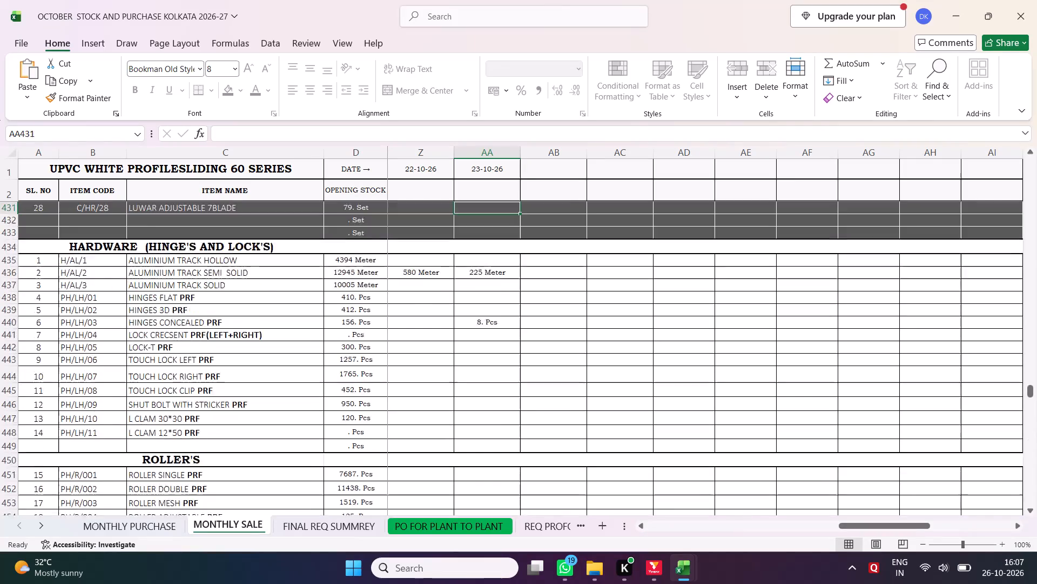
pyautogui.hotkey('alt', 'Tab')
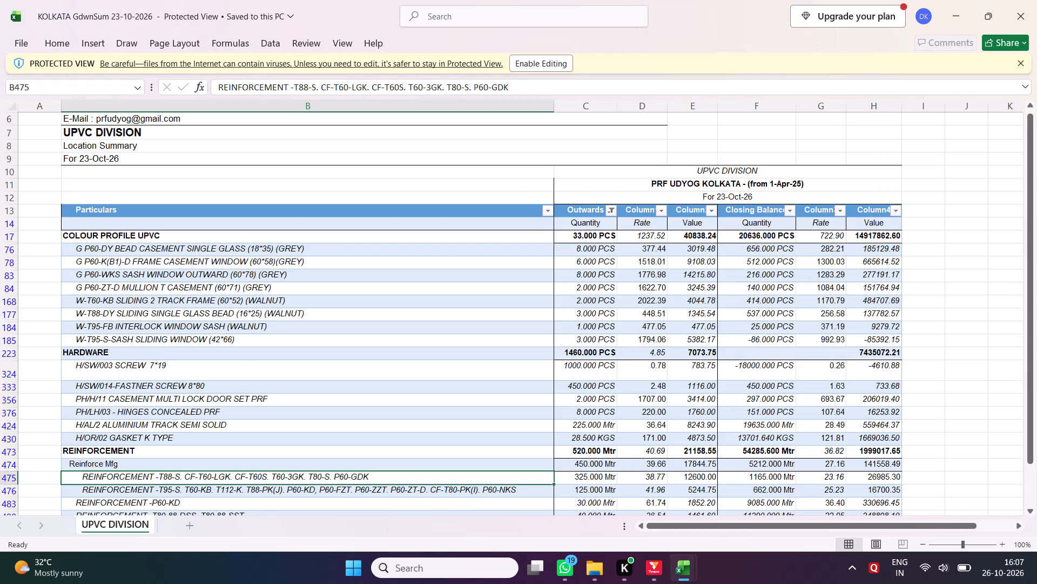
pyautogui.hotkey('alt', 'Tab')
pyautogui.press('Down')
pyautogui.press('Down')
pyautogui.press('Down')
pyautogui.hotkey('alt', 'Tab')
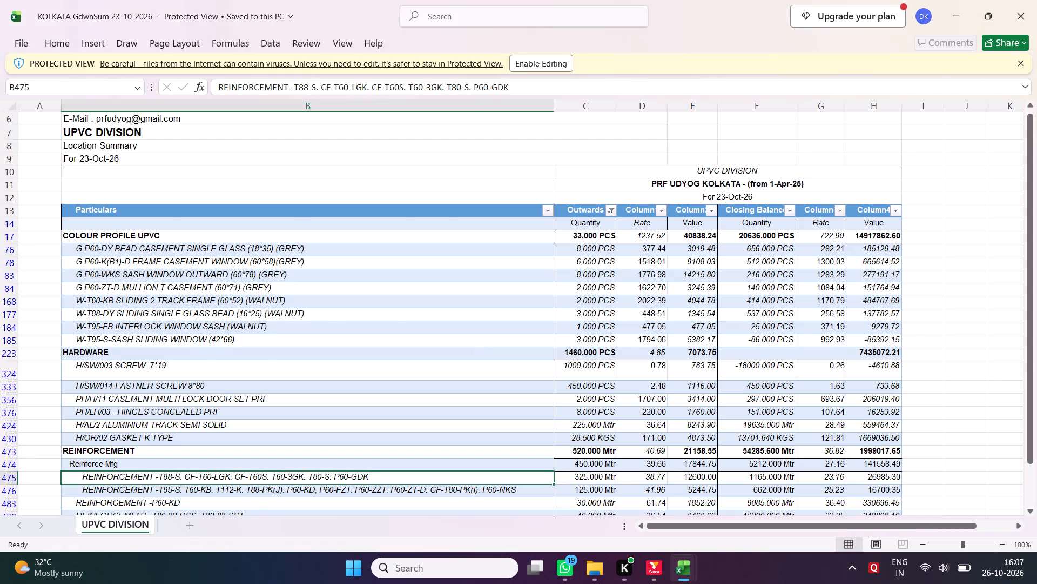
pyautogui.hotkey('alt', 'Tab')
pyautogui.write('325')
pyautogui.press('Return')
# Enter the godown summary's outward quantity of 125 in the 23-10-26 column for reinforcement R T95-S.
pyautogui.hotkey('alt', 'Tab')
pyautogui.press('Down')
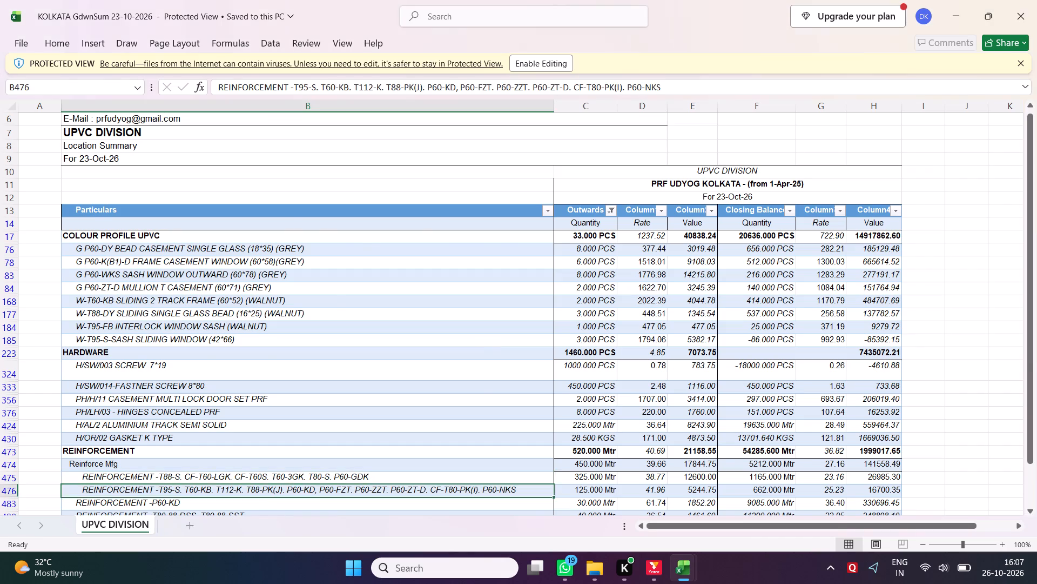
pyautogui.hotkey('alt', 'Tab')
pyautogui.press('Up')
pyautogui.press('Up')
pyautogui.hotkey('alt', 'Tab')
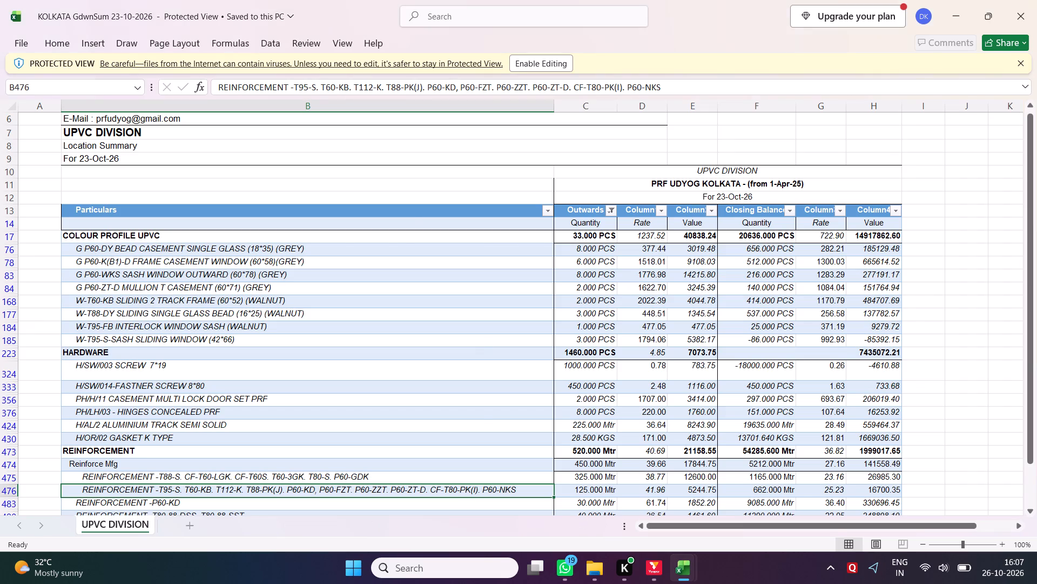
pyautogui.hotkey('alt', 'Tab')
pyautogui.write('125')
pyautogui.press('Return')
# Enter the godown summary's outward quantity of 30 in the 23-10-26 column for reinforcement R P60-KD.
pyautogui.hotkey('alt', 'Tab')
pyautogui.press('Down')
pyautogui.hotkey('alt', 'Tab')
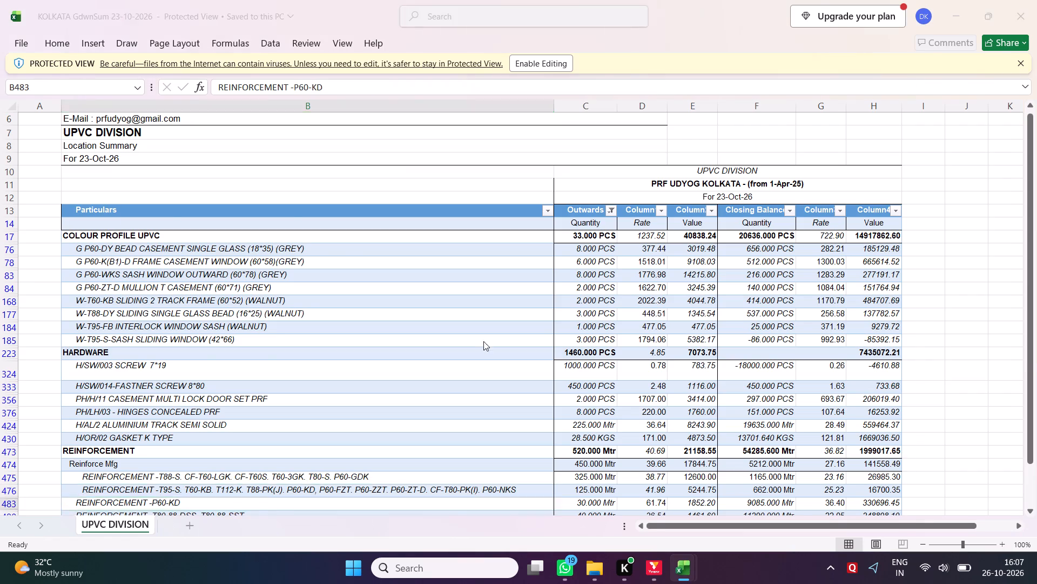
pyautogui.press('Down')
pyautogui.press('Down')
pyautogui.press('Down')
pyautogui.hotkey('alt', 'Tab')
pyautogui.hotkey('alt', 'Tab')
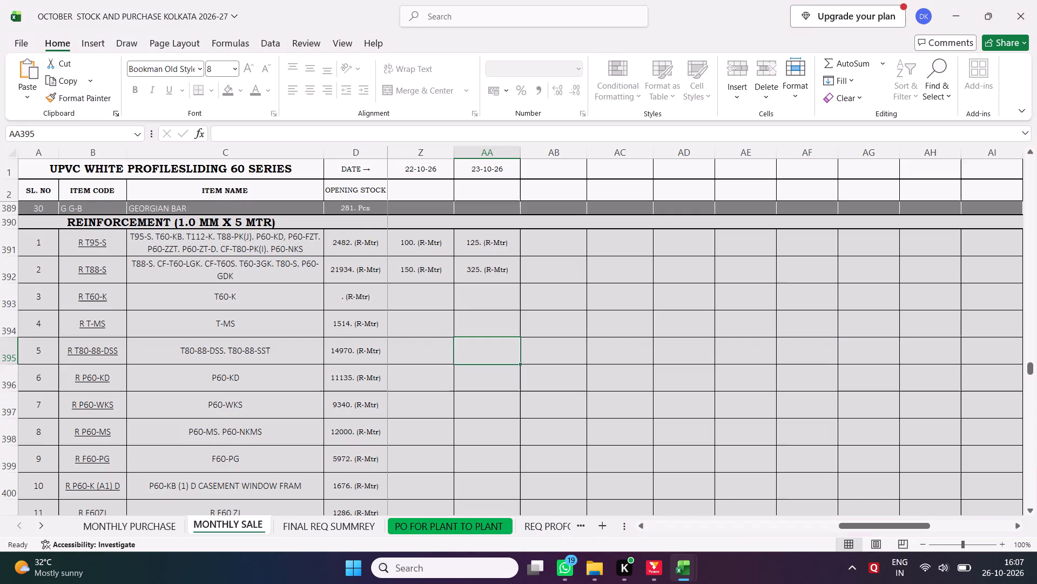
pyautogui.press('Down')
pyautogui.write('30')
pyautogui.press('Return')
# Enter the godown summary's outward quantity of 40 in the 23-10-26 column for reinforcement R T80-88-DSS.
pyautogui.hotkey('alt', 'Tab')
pyautogui.press('Down')
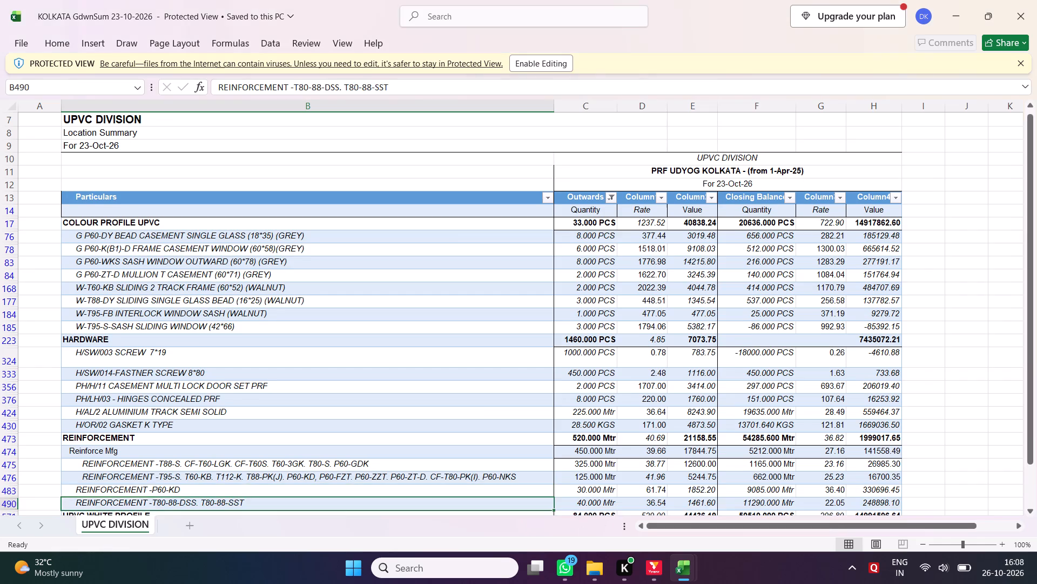
pyautogui.hotkey('alt', 'Tab')
pyautogui.press('Up')
pyautogui.press('Up')
pyautogui.hotkey('alt', 'Tab')
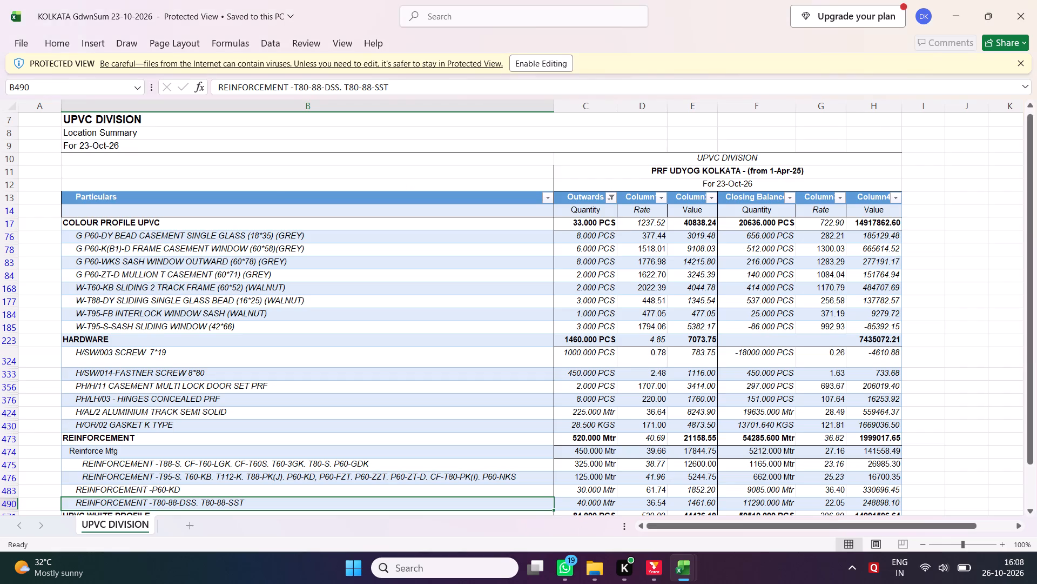
pyautogui.hotkey('alt', 'Tab')
pyautogui.write('40')
pyautogui.press('Return')
# Enter the white-profile outward quantity of 6 in the 23-10-26 column for frame casement window P60-KD, in the CASMENT SERIES section.
pyautogui.hotkey('alt', 'Tab')
pyautogui.press('Down')
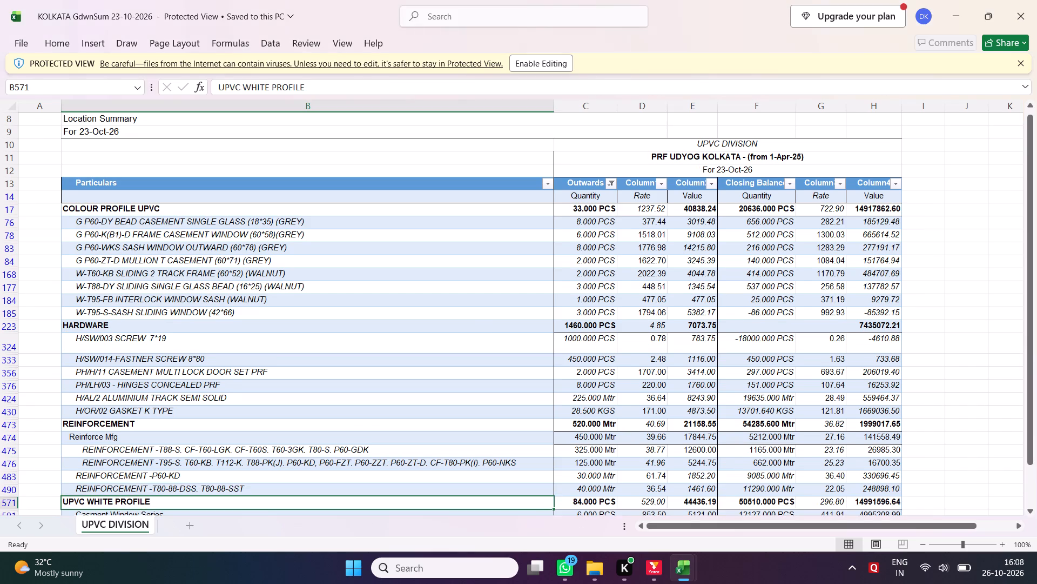
pyautogui.scroll(-3, 483, 341)
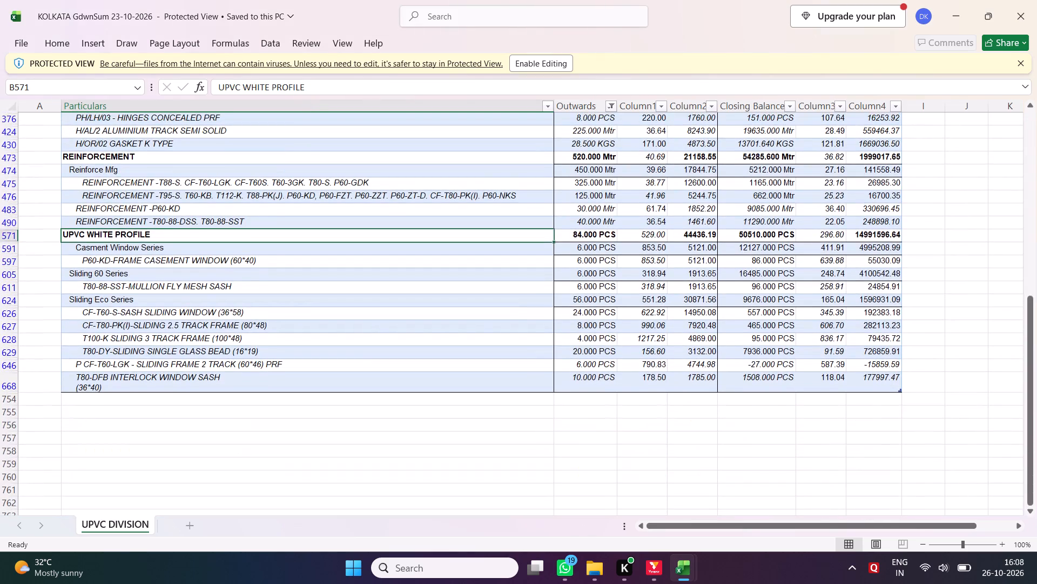
pyautogui.press('Down')
pyautogui.press('Down')
pyautogui.hotkey('alt', 'Tab')
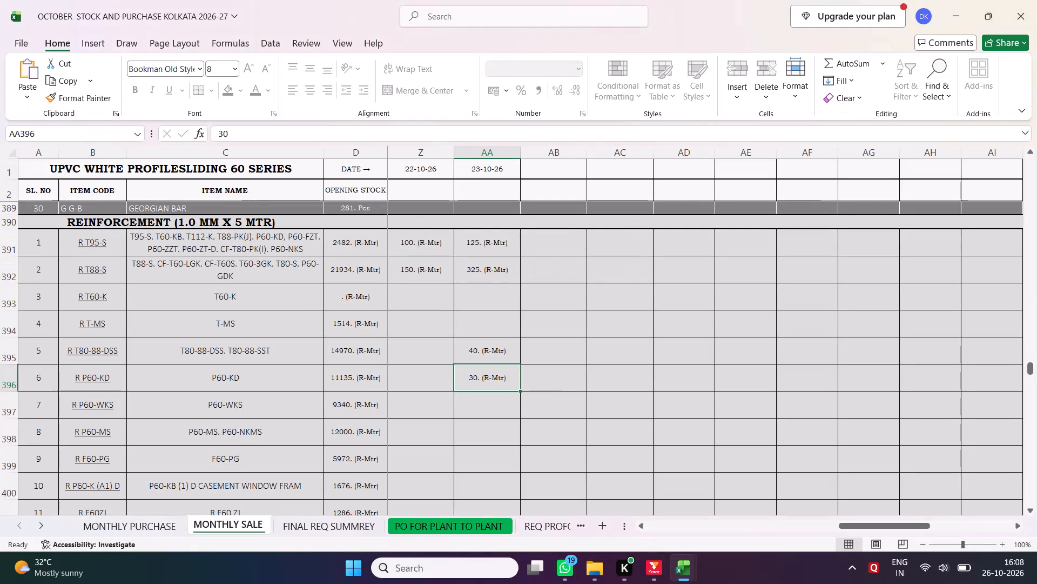
pyautogui.hotkey('alt', 'Tab')
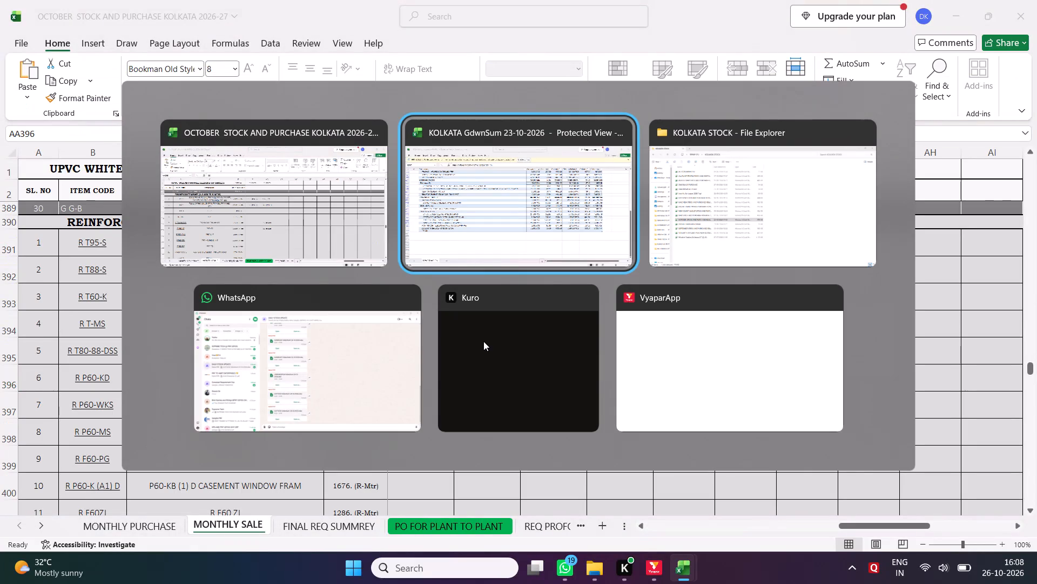
pyautogui.hotkey('alt', 'Tab')
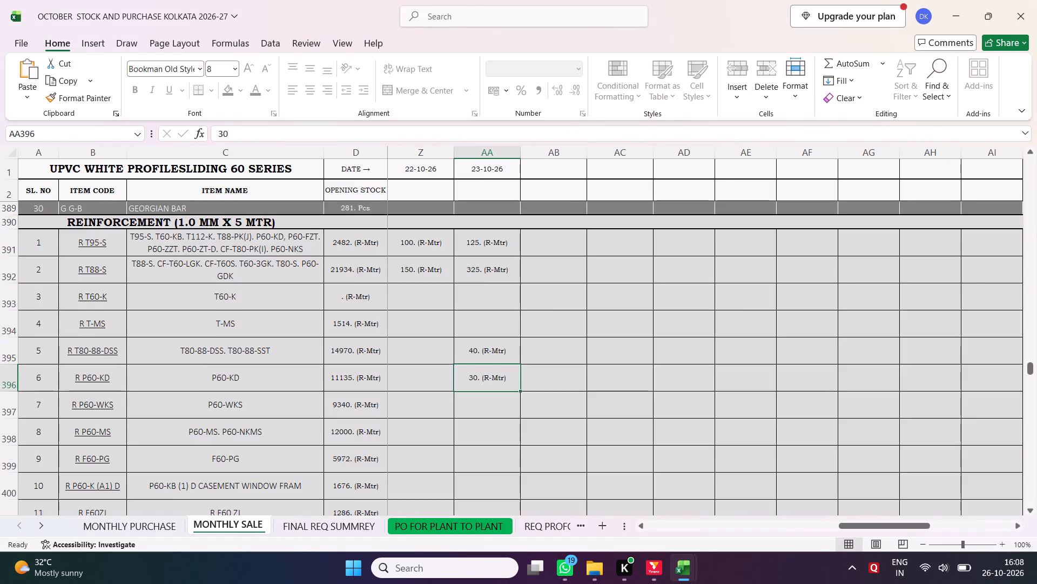
pyautogui.scroll(16, 483, 341)
pyautogui.scroll(9, 483, 341)
pyautogui.scroll(-4, 483, 341)
pyautogui.scroll(1, 483, 341)
pyautogui.click(488, 298)
pyautogui.press('Up')
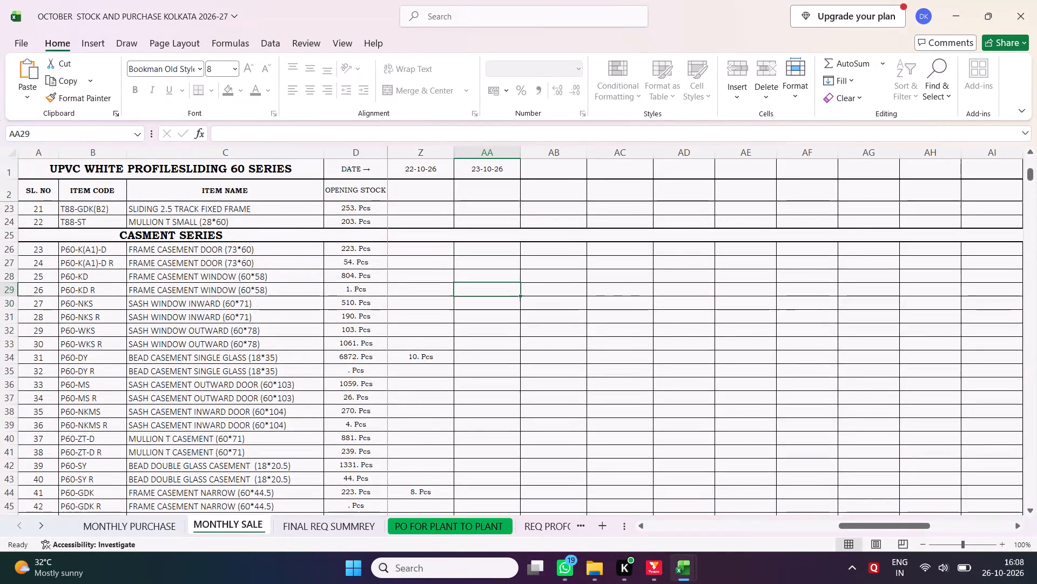
pyautogui.press('Up')
pyautogui.hotkey('alt', 'Tab')
pyautogui.hotkey('alt', 'Tab')
pyautogui.press('6')
pyautogui.press('Return')
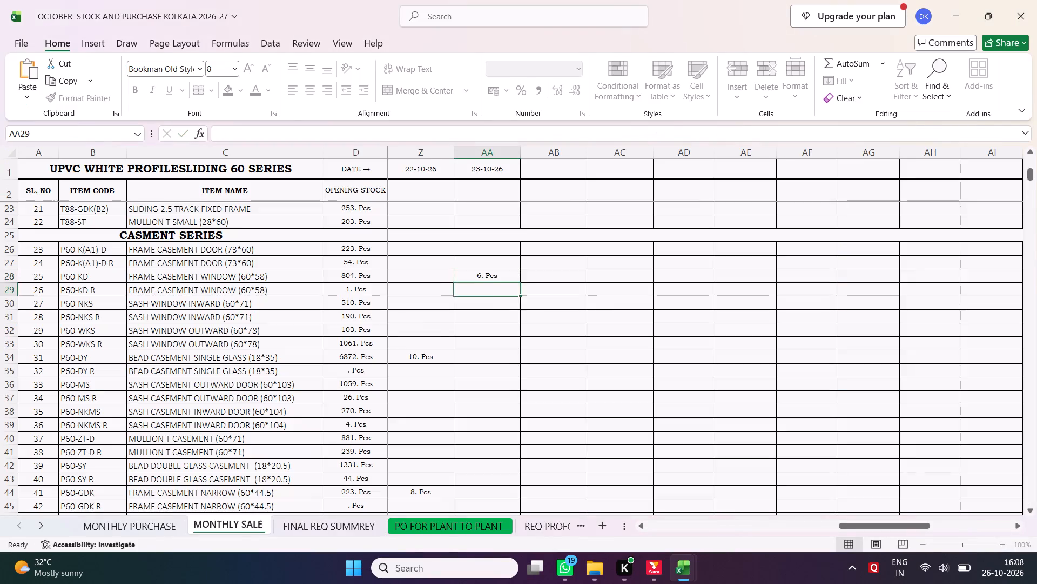
# Enter the godown summary's outward quantity of 6 in the 23-10-26 column for mullion fly mesh sash T80-88-SST, in the sliding 60 series.
pyautogui.hotkey('alt', 'Tab')
pyautogui.press('Down')
pyautogui.press('Down')
pyautogui.hotkey('alt', 'Tab')
pyautogui.press('Up')
pyautogui.press('Up')
pyautogui.press('Up')
pyautogui.press('Up')
pyautogui.press('Up')
pyautogui.press('Up')
pyautogui.press('Up')
pyautogui.press('Up')
pyautogui.press('Up')
pyautogui.press('Up')
pyautogui.press('Up')
pyautogui.press('Up')
pyautogui.press('Up')
pyautogui.press('Up')
pyautogui.press('Up')
pyautogui.press('Up')
pyautogui.press('Up')
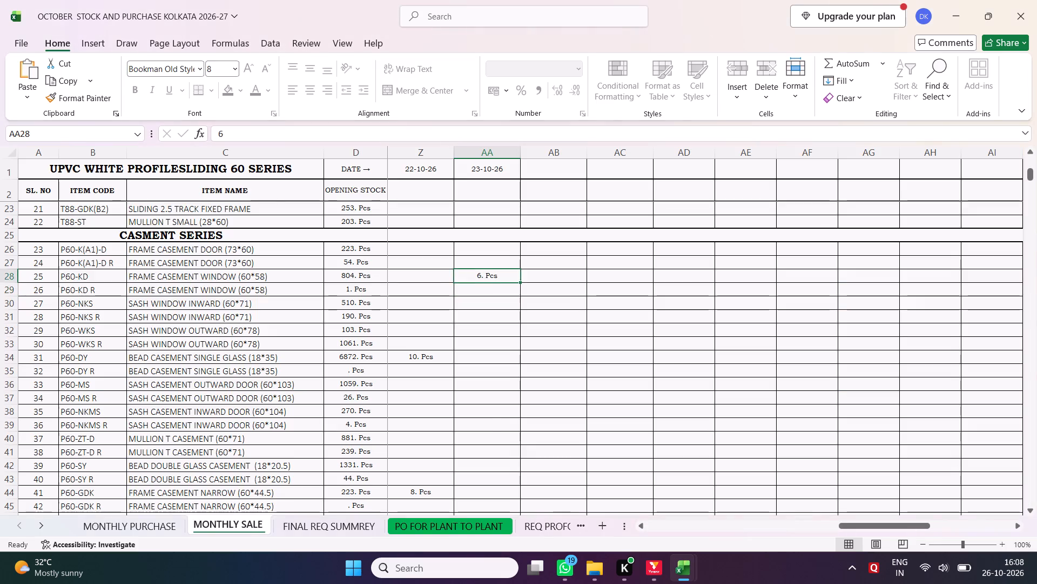
pyautogui.press('Down')
pyautogui.press('Down')
pyautogui.press('Down')
pyautogui.press('Down')
pyautogui.press('Down')
pyautogui.press('Down')
pyautogui.press('Down')
pyautogui.press('Down')
pyautogui.press('Down')
pyautogui.press('Down')
pyautogui.press('Down')
pyautogui.press('Down')
pyautogui.press('Down')
pyautogui.press('Up')
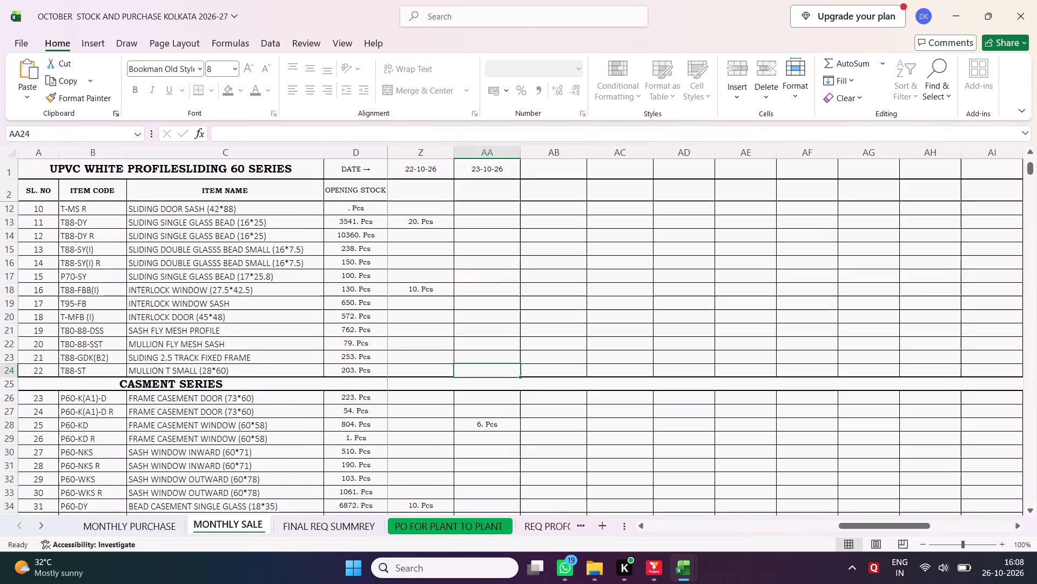
pyautogui.press('Up')
pyautogui.press('Up')
pyautogui.hotkey('alt', 'Tab')
pyautogui.hotkey('alt', 'Tab')
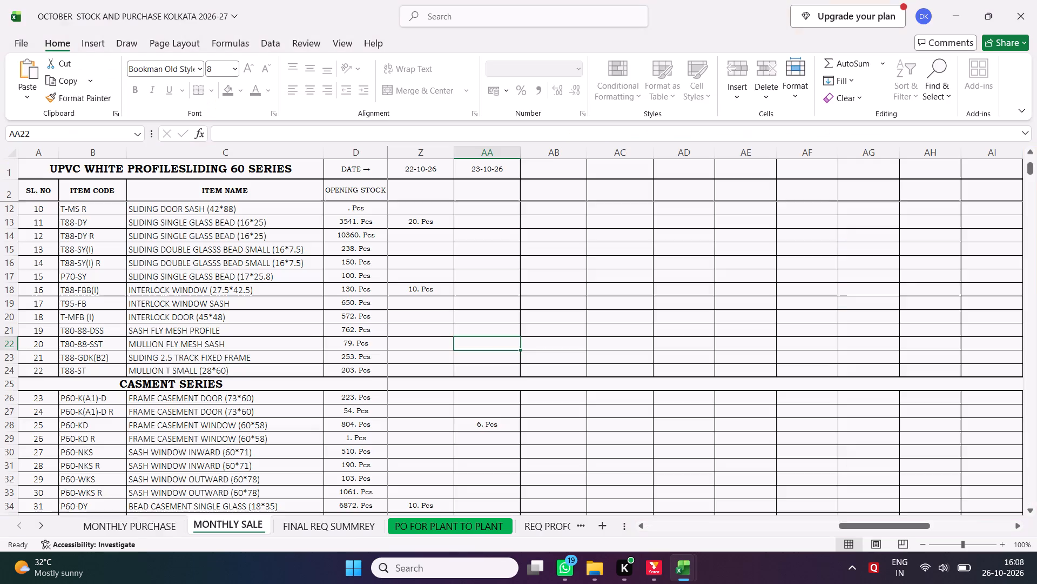
pyautogui.press('6')
pyautogui.press('Return')
# Enter the godown summary's outward quantity of 24 in the 23-10-26 column for sash sliding window CF-T60-S, in the white-profile PROJECT SERIES section.
pyautogui.hotkey('alt', 'Tab')
pyautogui.press('Down')
pyautogui.press('Down')
pyautogui.hotkey('alt', 'Tab')
pyautogui.press('Down')
pyautogui.press('Down')
pyautogui.press('Down')
pyautogui.press('Down')
pyautogui.press('Down')
pyautogui.press('Down')
pyautogui.press('Down')
pyautogui.press('Down')
pyautogui.press('Down')
pyautogui.press('Down')
pyautogui.press('Down')
pyautogui.press('Down')
pyautogui.press('Down')
pyautogui.press('Down')
pyautogui.press('Down')
pyautogui.press('Down')
pyautogui.press('Down')
pyautogui.press('Down')
pyautogui.press('Down')
pyautogui.press('Down')
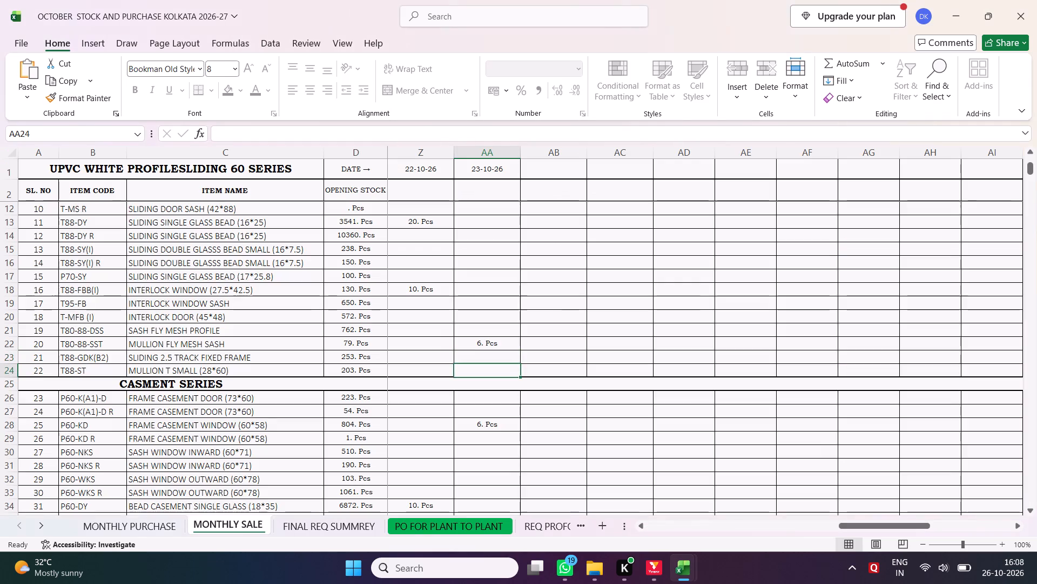
pyautogui.press('Up')
pyautogui.press('Up')
pyautogui.press('Up')
pyautogui.press('Up')
pyautogui.press('Up')
pyautogui.press('Up')
pyautogui.press('Up')
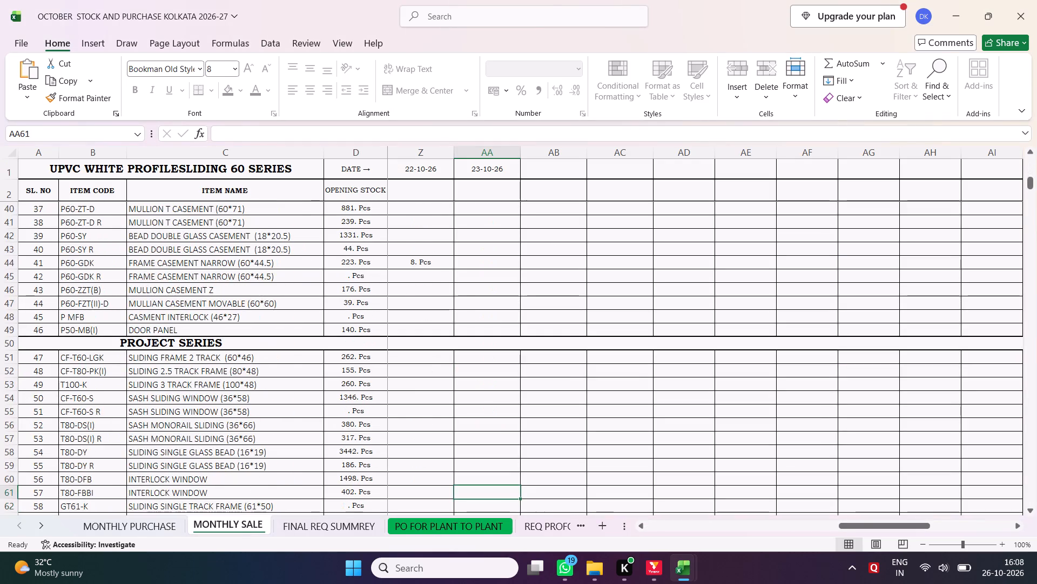
pyautogui.press('Up')
pyautogui.press('Up')
pyautogui.hotkey('alt', 'Tab')
pyautogui.hotkey('alt', 'Tab')
pyautogui.press('Down')
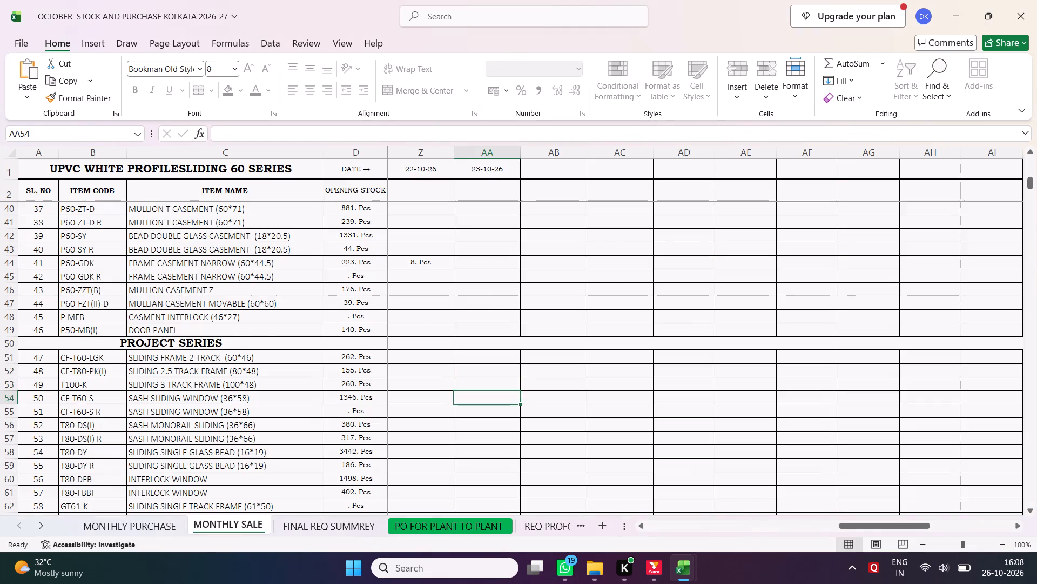
pyautogui.hotkey('alt', 'Tab')
pyautogui.hotkey('alt', 'Tab')
pyautogui.write('24')
pyautogui.press('Return')
# Enter the godown summary's outward quantity of 8 in the 23-10-26 column for sliding 2.5 track frame CF-T80-PK(I).
pyautogui.hotkey('alt', 'Tab')
pyautogui.press('Down')
pyautogui.hotkey('alt', 'Tab')
pyautogui.press('Up')
pyautogui.press('Up')
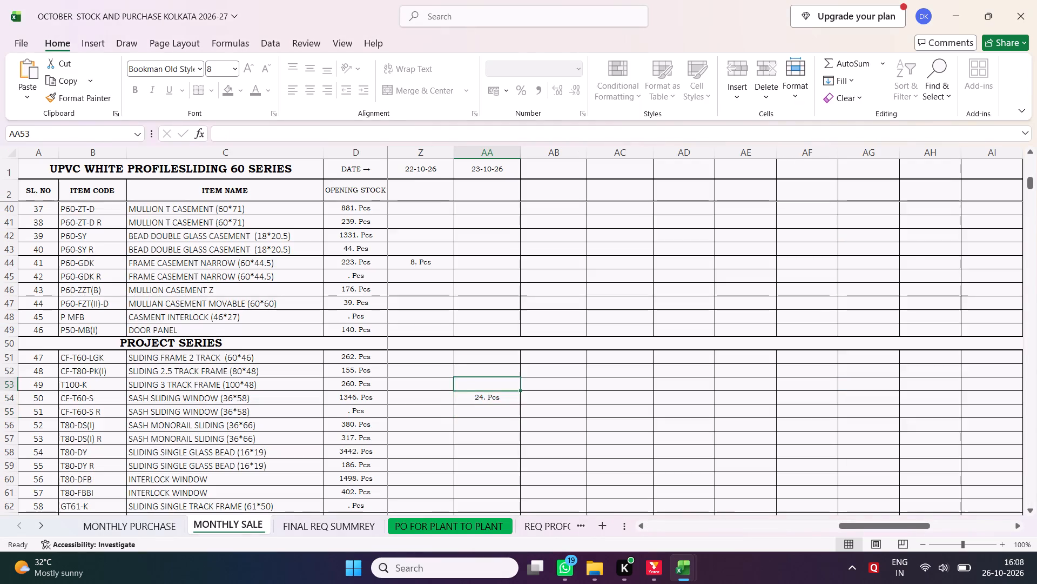
pyautogui.press('Up')
pyautogui.hotkey('alt', 'Tab')
pyautogui.hotkey('alt', 'Tab')
pyautogui.press('8')
pyautogui.press('Return')
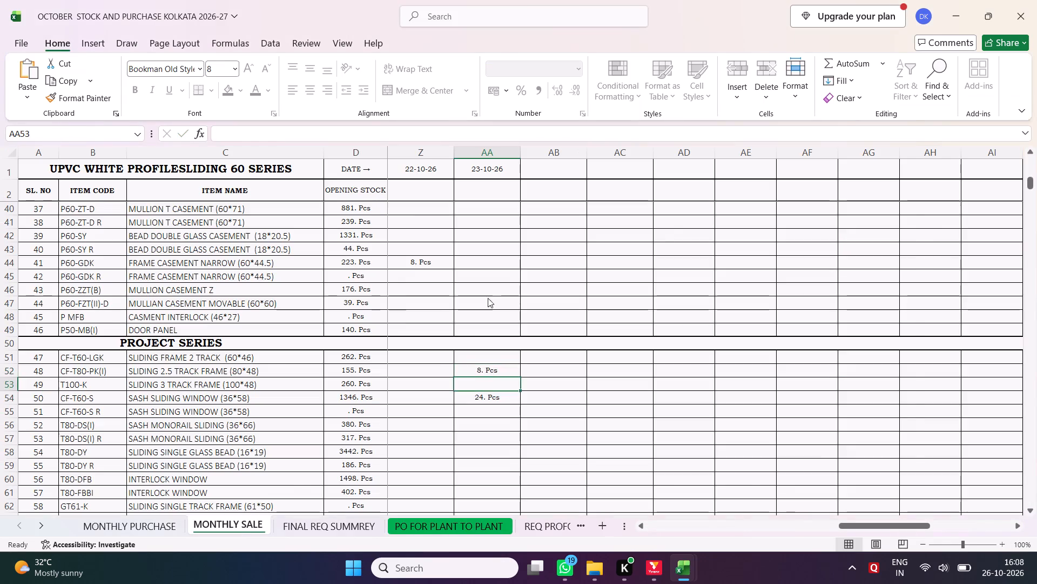
# Enter the godown summary's outward quantity of 4 in the 23-10-26 column for sliding 3 track frame T100-K.
pyautogui.hotkey('alt', 'Tab')
pyautogui.press('Down')
pyautogui.hotkey('alt', 'Tab')
pyautogui.hotkey('alt', 'Tab')
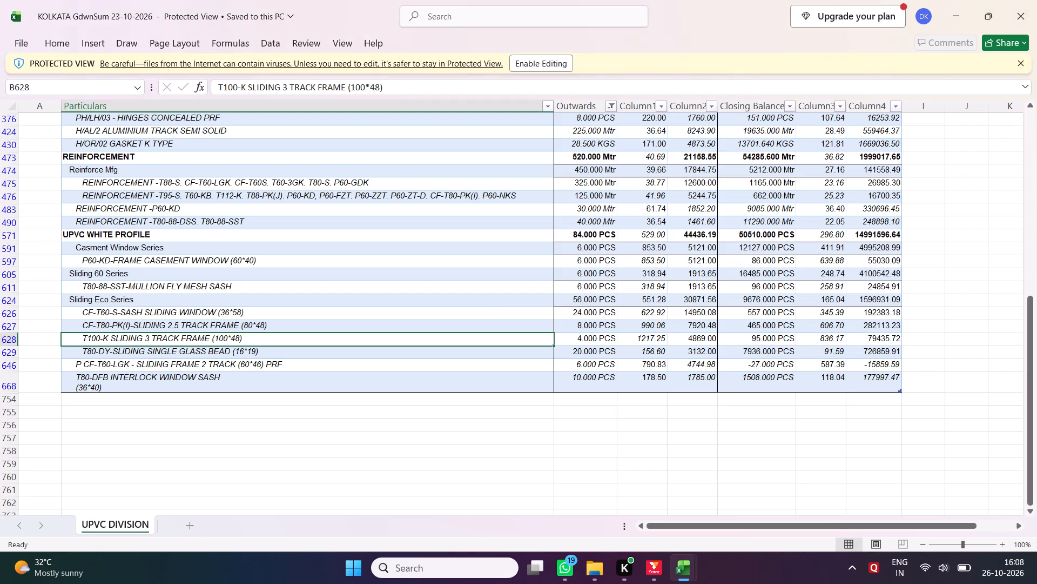
pyautogui.hotkey('alt', 'Tab')
pyautogui.press('4')
pyautogui.press('Return')
# Enter the godown summary's outward quantity of 20 in the 23-10-26 column for sliding single glass bead T80-DY (16*19).
pyautogui.hotkey('alt', 'Tab')
pyautogui.press('Down')
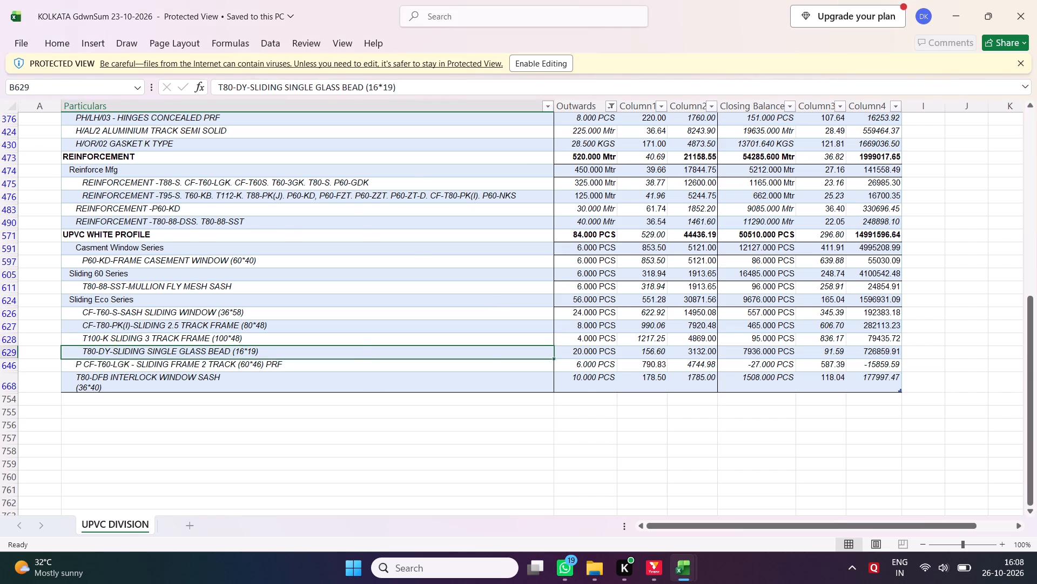
pyautogui.hotkey('alt', 'Tab')
pyautogui.press('Up')
pyautogui.press('Down')
pyautogui.press('Down')
pyautogui.press('Down')
pyautogui.press('Down')
pyautogui.press('Down')
pyautogui.hotkey('alt', 'Tab')
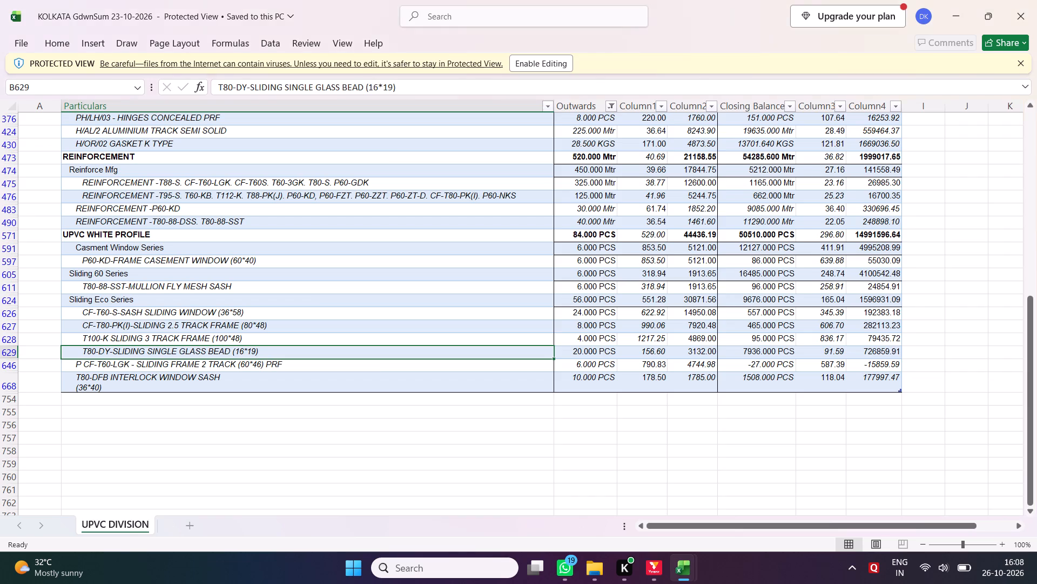
pyautogui.hotkey('alt', 'Tab')
pyautogui.write('20')
pyautogui.press('Return')
# Enter the summary's outward quantity of 6 in the 23-10-26 column for sliding frame 2 track P CF-T60-LGK, in the blue block's PROJECT SERIES section.
pyautogui.hotkey('alt', 'Tab')
pyautogui.press('Down')
pyautogui.hotkey('alt', 'Tab')
pyautogui.press('Down')
pyautogui.press('Down')
pyautogui.press('Down')
pyautogui.press('Down')
pyautogui.press('Down')
pyautogui.press('Down')
pyautogui.press('Down')
pyautogui.press('Down')
pyautogui.press('Down')
pyautogui.press('Down')
pyautogui.press('Down')
pyautogui.press('Down')
pyautogui.press('Down')
pyautogui.press('Down')
pyautogui.press('Down')
pyautogui.press('Down')
pyautogui.press('Down')
pyautogui.press('Down')
pyautogui.press('Down')
pyautogui.press('Down')
pyautogui.press('Down')
pyautogui.press('Down')
pyautogui.press('Down')
pyautogui.press('Down')
pyautogui.press('Down')
pyautogui.press('Down')
pyautogui.press('Down')
pyautogui.press('Down')
pyautogui.press('Down')
pyautogui.press('Down')
pyautogui.press('Down')
pyautogui.press('Down')
pyautogui.press('Down')
pyautogui.press('Down')
pyautogui.press('Down')
pyautogui.press('Down')
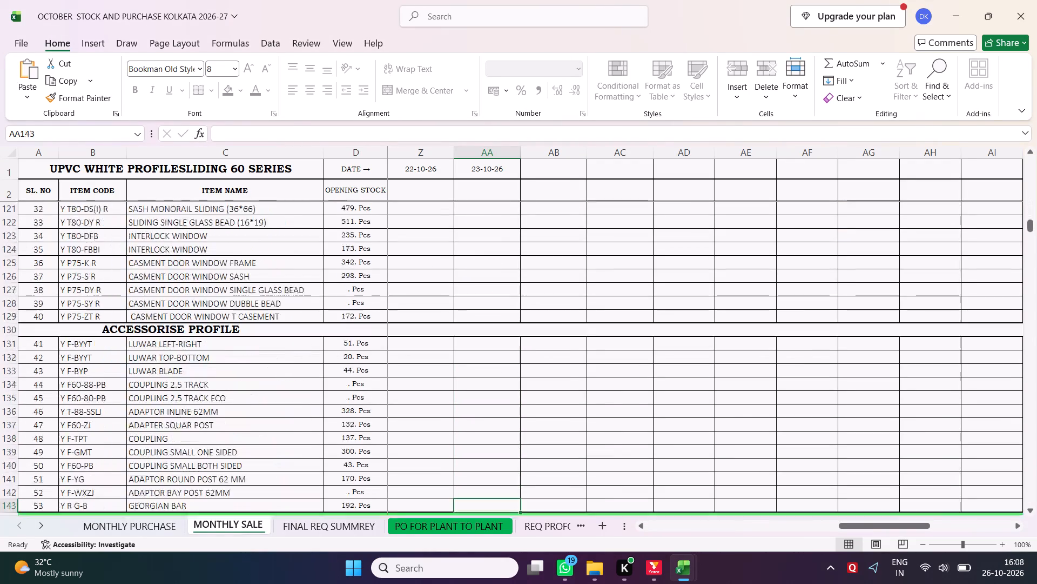
pyautogui.press('Down')
pyautogui.press('Down')
pyautogui.press('Down')
pyautogui.press('Down')
pyautogui.press('Down')
pyautogui.press('Down')
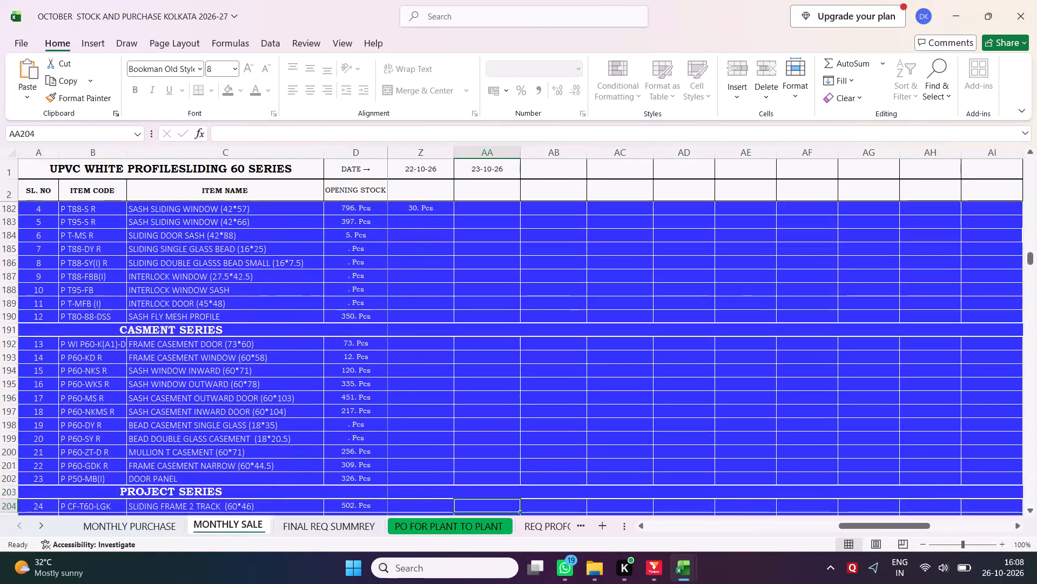
pyautogui.press('Up')
pyautogui.press('Up')
pyautogui.press('Up')
pyautogui.press('Up')
pyautogui.press('Up')
pyautogui.hotkey('alt', 'Tab')
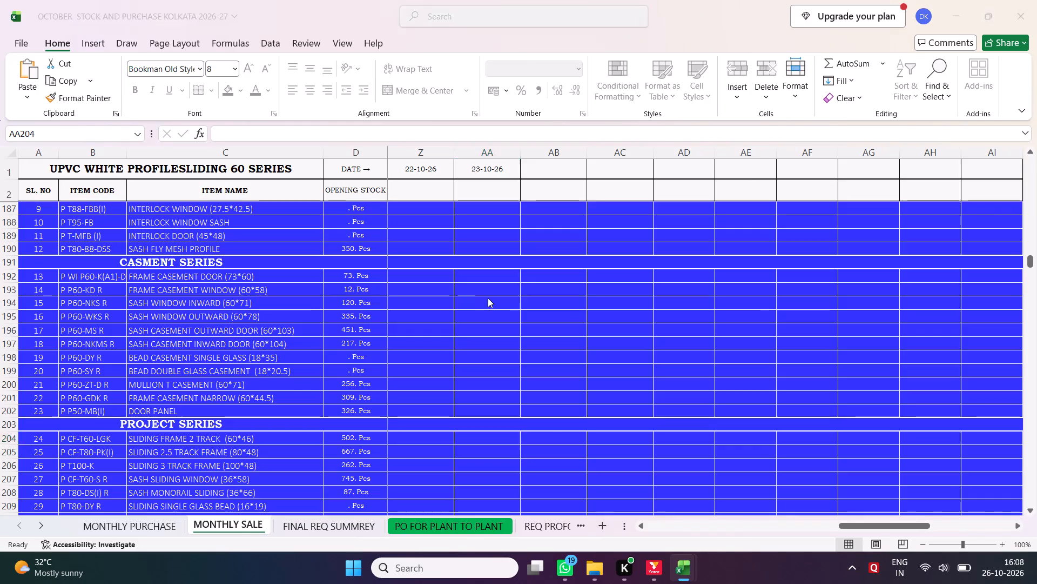
pyautogui.hotkey('alt', 'Tab')
pyautogui.press('6')
pyautogui.press('Return')
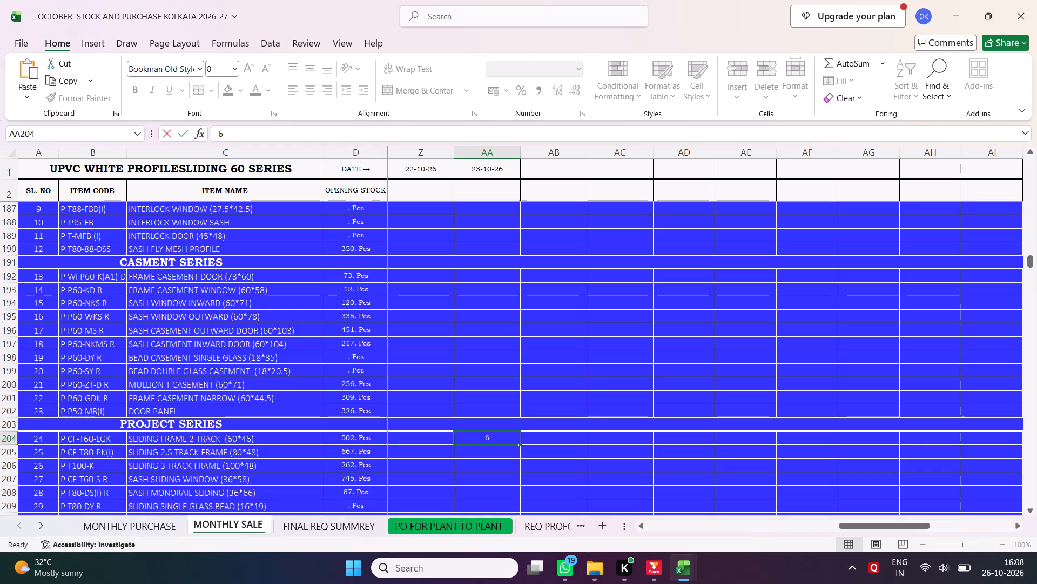
# Enter the godown summary's outward quantity of 10 in the 23-10-26 column for interlock window T80-DFB, in the white profile's PROJECT SERIES section.
pyautogui.hotkey('alt', 'Tab')
pyautogui.press('Down')
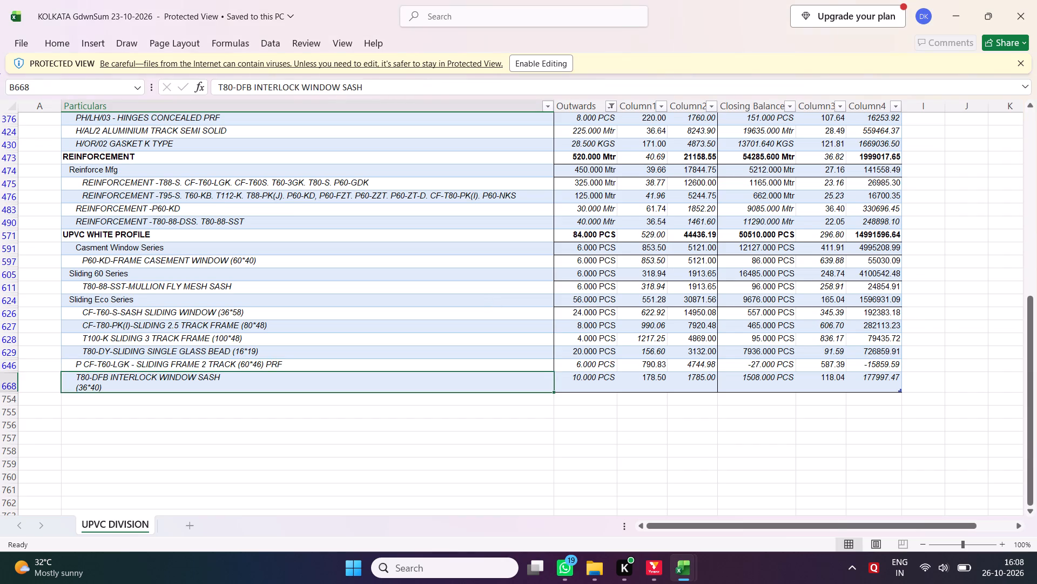
pyautogui.hotkey('alt', 'Tab')
pyautogui.press('Up')
pyautogui.press('Down')
pyautogui.press('Up')
pyautogui.press('Up')
pyautogui.press('Up')
pyautogui.press('Up')
pyautogui.press('Up')
pyautogui.press('Up')
pyautogui.press('Up')
pyautogui.press('Up')
pyautogui.press('Up')
pyautogui.press('Up')
pyautogui.press('Up')
pyautogui.press('Up')
pyautogui.press('Up')
pyautogui.press('Up')
pyautogui.press('Up')
pyautogui.press('Up')
pyautogui.press('Up')
pyautogui.press('Up')
pyautogui.press('Up')
pyautogui.press('Up')
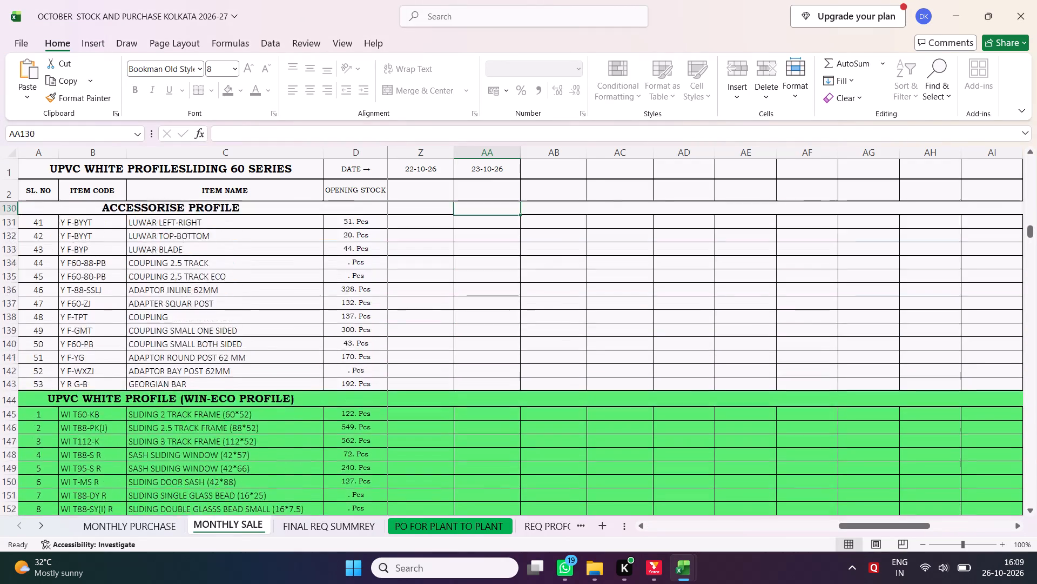
pyautogui.press('Up')
pyautogui.press('Up')
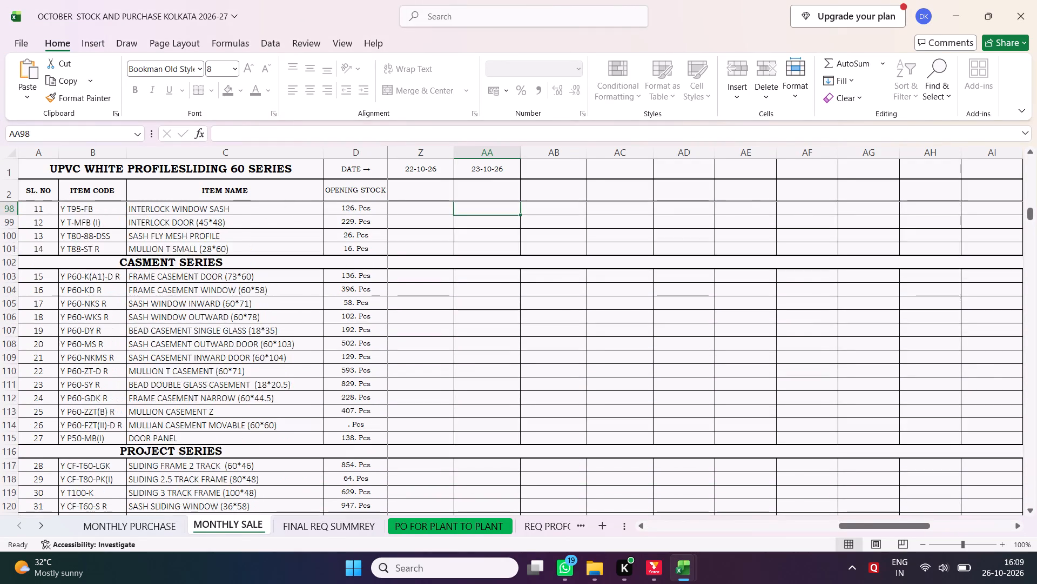
pyautogui.press('Up')
pyautogui.press('Up')
pyautogui.press('Up')
pyautogui.press('Up')
pyautogui.press('Up')
pyautogui.press('Up')
pyautogui.press('Up')
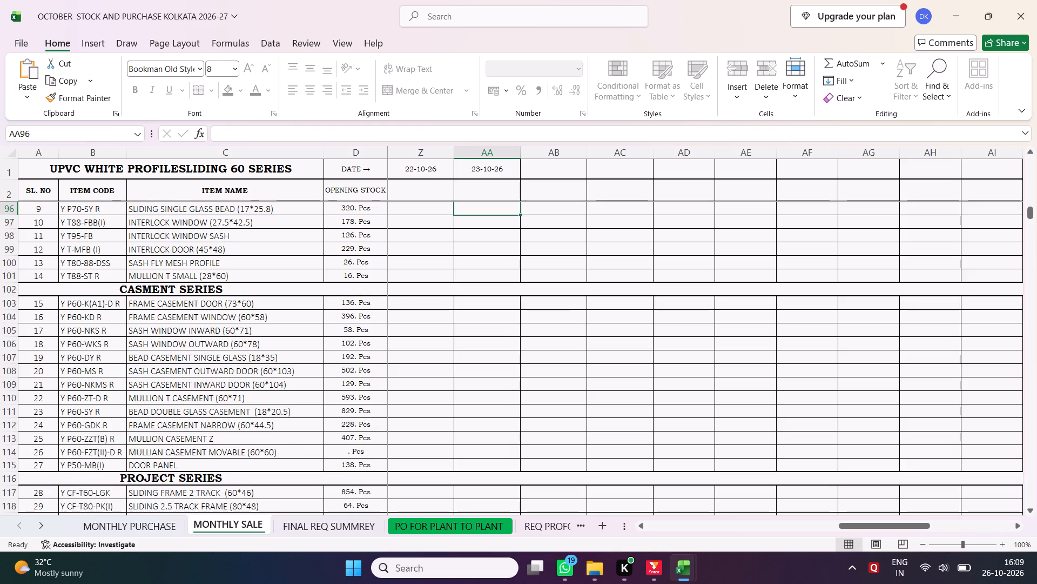
pyautogui.press('Up')
pyautogui.press('Up')
pyautogui.press('Up')
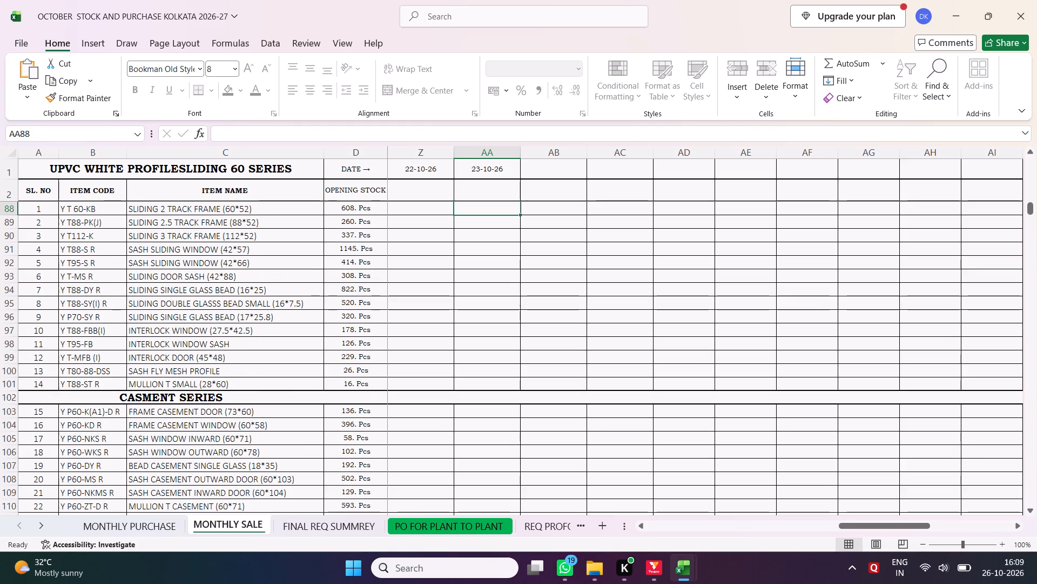
pyautogui.press('Up')
pyautogui.hotkey('alt', 'Tab')
pyautogui.hotkey('alt', 'Tab')
pyautogui.press('Up')
pyautogui.press('Up')
pyautogui.press('Up')
pyautogui.press('Up')
pyautogui.press('Up')
pyautogui.press('Up')
pyautogui.press('Up')
pyautogui.press('Up')
pyautogui.press('Up')
pyautogui.press('Up')
pyautogui.press('Up')
pyautogui.press('Up')
pyautogui.press('Up')
pyautogui.press('Up')
pyautogui.press('Up')
pyautogui.press('Up')
pyautogui.press('Up')
pyautogui.press('Up')
pyautogui.press('Up')
pyautogui.press('Up')
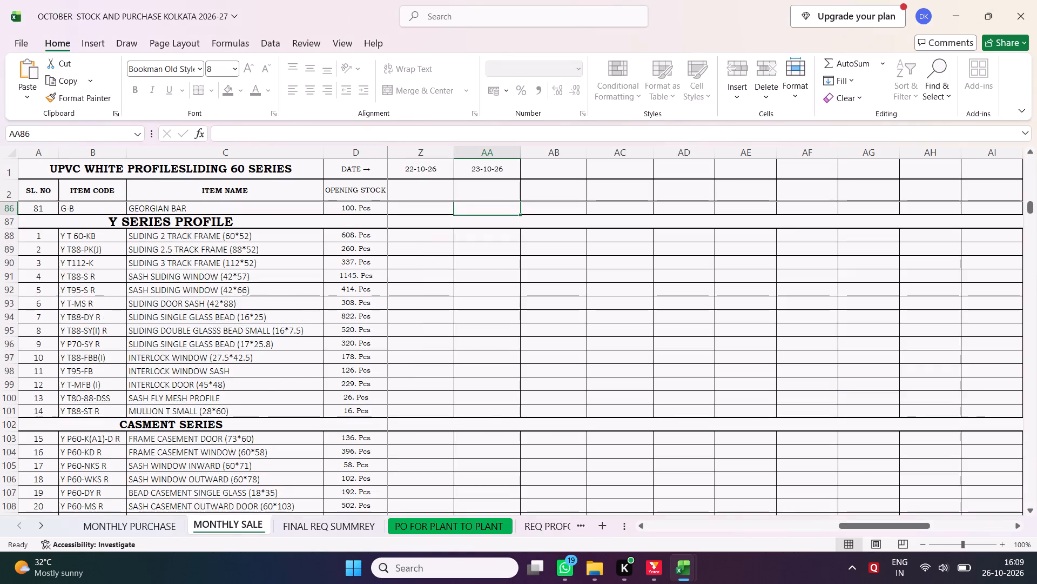
pyautogui.press('Down')
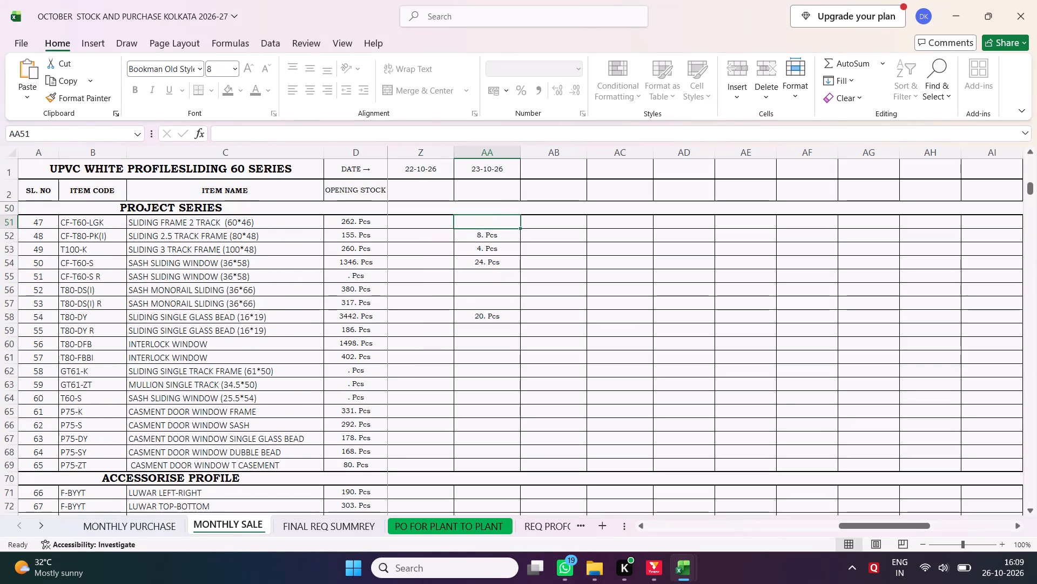
pyautogui.press('Up')
pyautogui.press('Down')
pyautogui.press('Down')
pyautogui.press('Down')
pyautogui.press('Down')
pyautogui.press('Down')
pyautogui.press('Down')
pyautogui.press('Down')
pyautogui.press('Down')
pyautogui.press('Down')
pyautogui.press('Down')
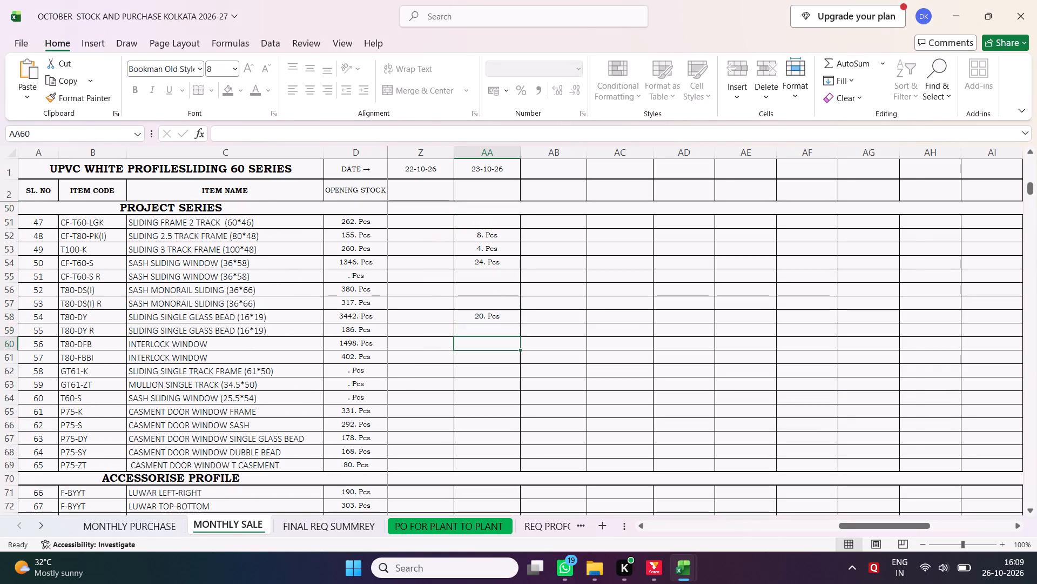
pyautogui.hotkey('alt', 'Tab')
pyautogui.hotkey('alt', 'Tab')
pyautogui.write('10')
pyautogui.press('Return')
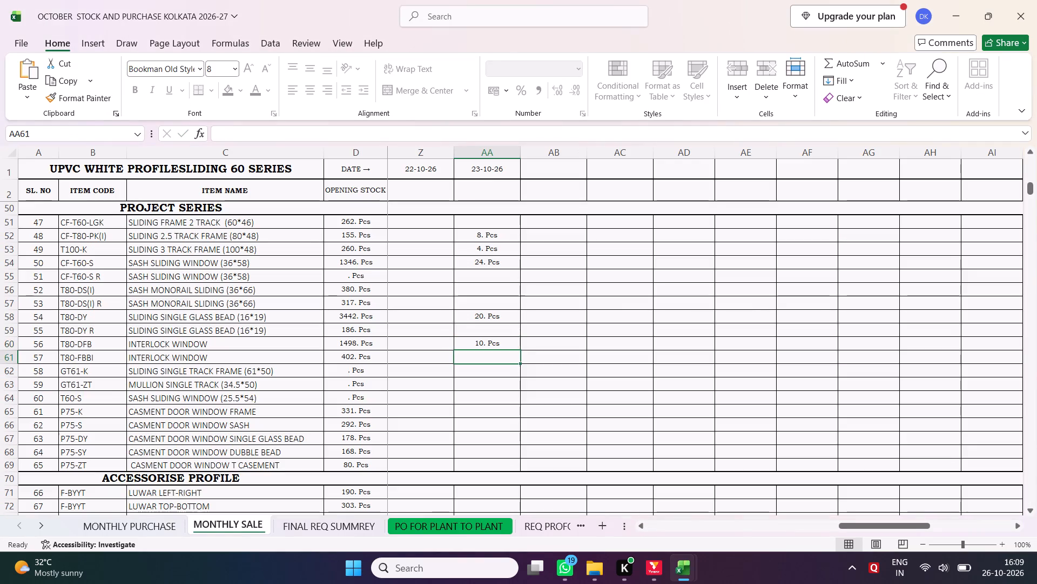
# Save the October Kolkata stock and purchase workbook.
pyautogui.hotkey('ctrl', 's')
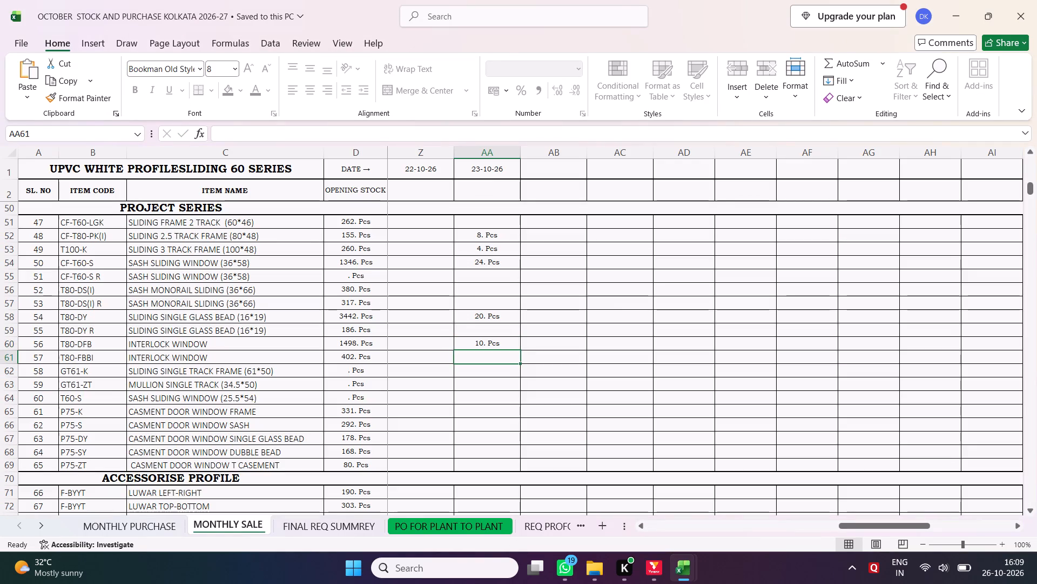
# Close the KOLKATA GdwnSum 23-10-2026 workbook and switch to the KOLKATA STOCK folder in File Explorer.
pyautogui.scroll(12, 591, 347)
pyautogui.hotkey('alt', 'Tab')
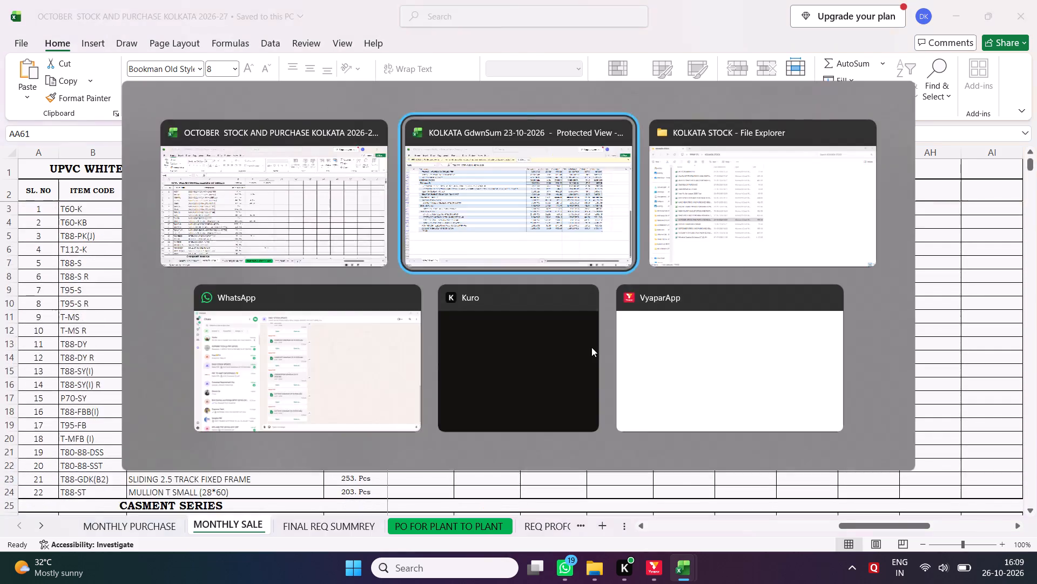
pyautogui.click(1036, 0)
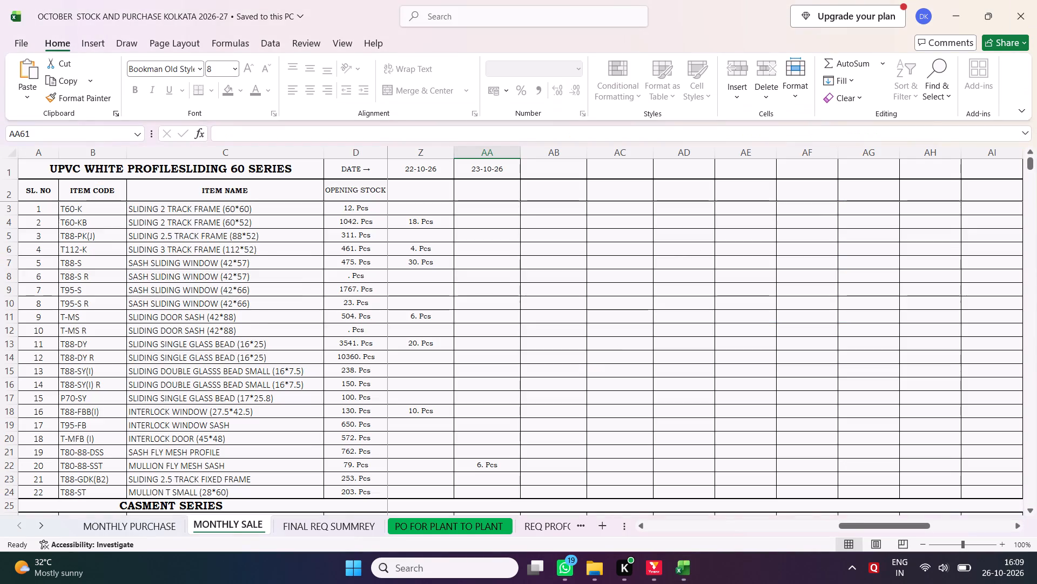
pyautogui.hotkey('alt', 'Tab')
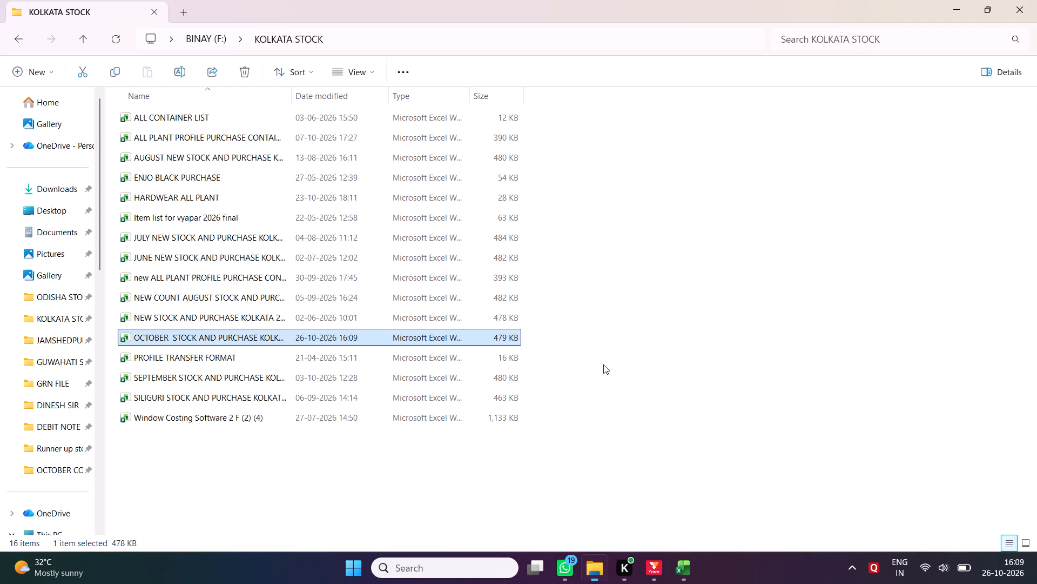
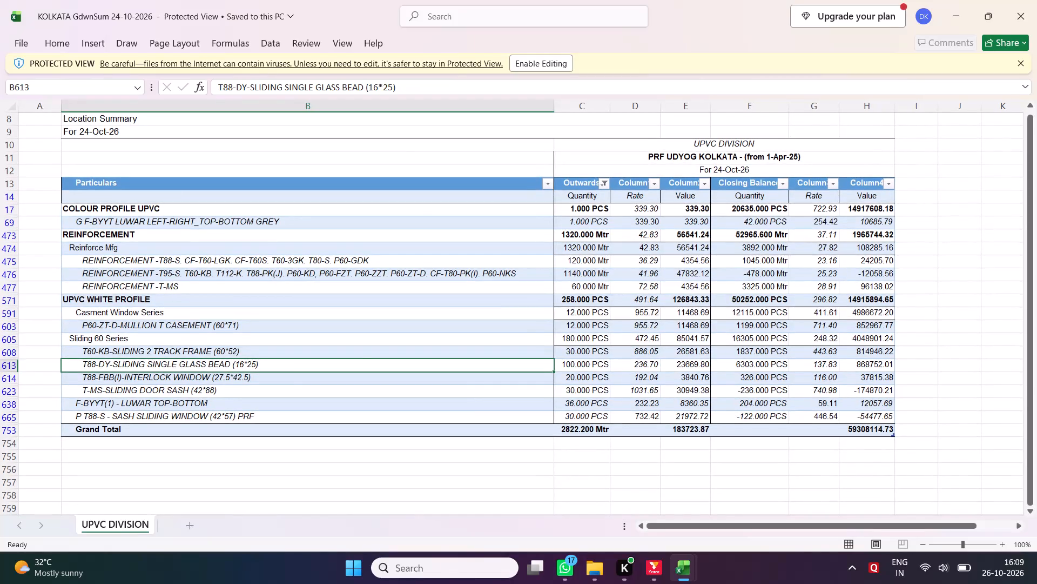
# Add the date heading 24-10-26 beside the 23-10-26 column in the October Kolkata MONTHLY SALE sheet.
pyautogui.hotkey('alt', 'Tab')
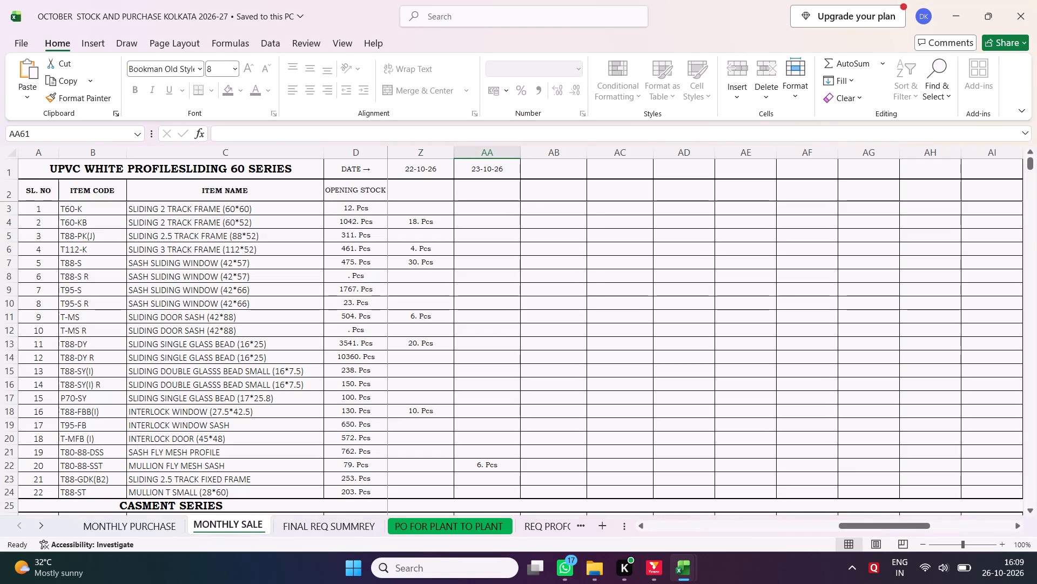
pyautogui.click(550, 167)
pyautogui.write('24-')
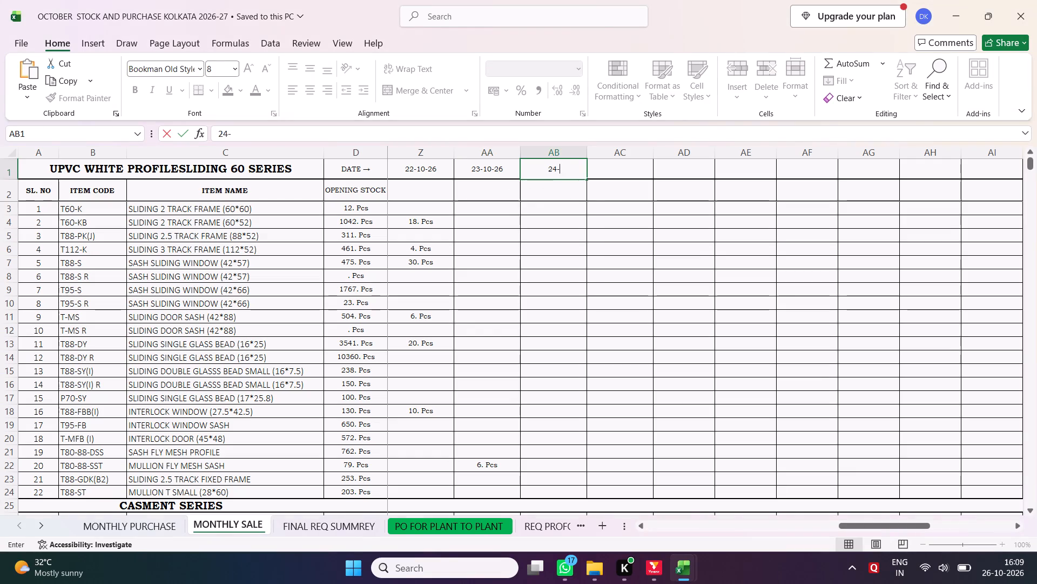
pyautogui.write('10')
pyautogui.press('Return')
# Enter the godown summary's outward quantity of 1 in the 24-10-26 column for luwar G F-BYYT, in the dark grey block's ACCESSORISE PROFILE section.
pyautogui.press('Down')
pyautogui.press('Down')
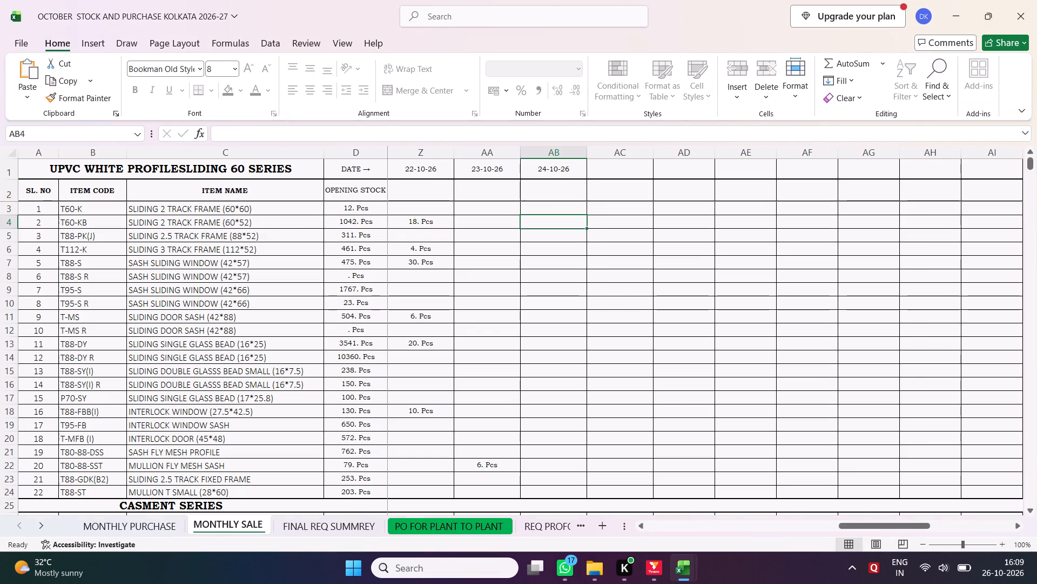
pyautogui.hotkey('alt', 'Tab')
pyautogui.press('Up')
pyautogui.press('Up')
pyautogui.press('Up')
pyautogui.press('Up')
pyautogui.press('Up')
pyautogui.press('Up')
pyautogui.press('Up')
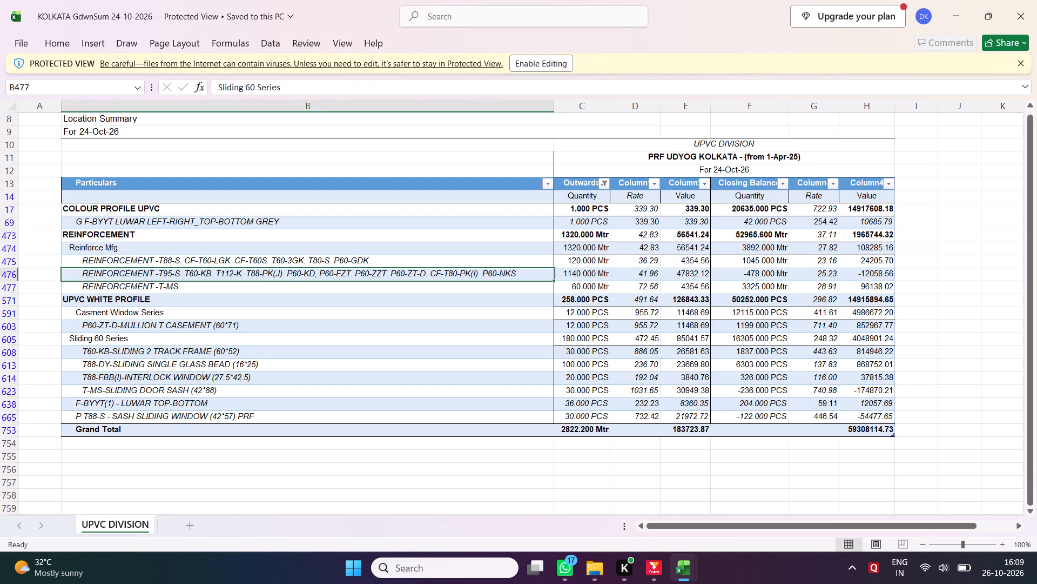
pyautogui.press('Up')
pyautogui.press('Up')
pyautogui.press('Up')
pyautogui.press('Up')
pyautogui.hotkey('alt', 'Tab')
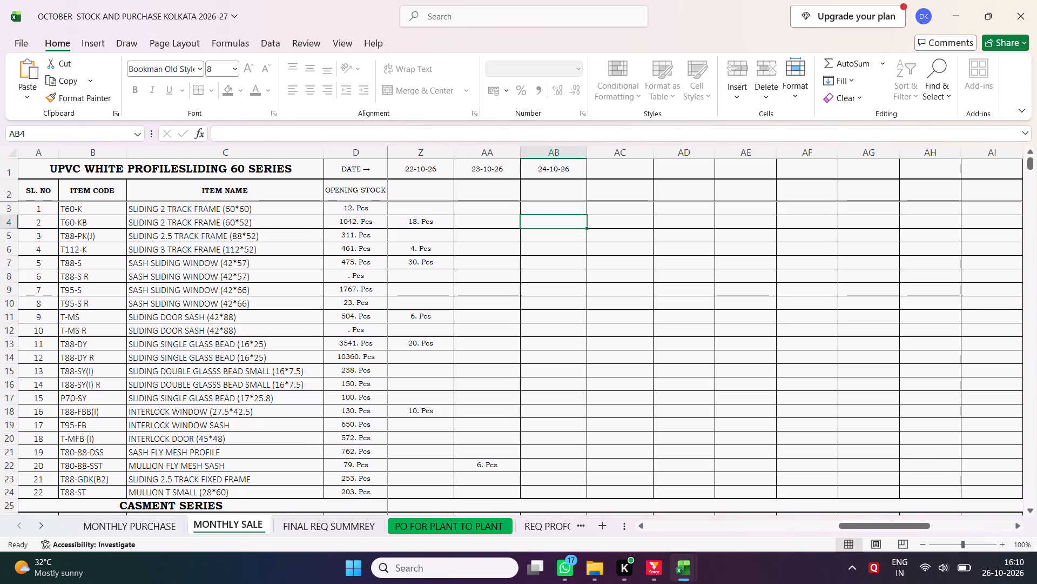
pyautogui.hscroll(-1, 609, 301)
pyautogui.scroll(-16, 609, 301)
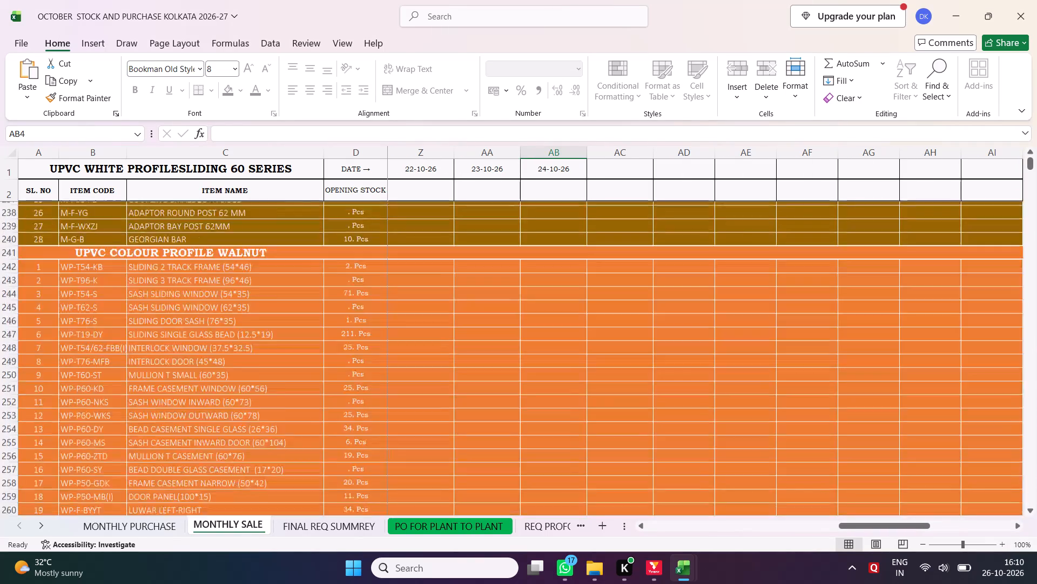
pyautogui.scroll(-10, 609, 301)
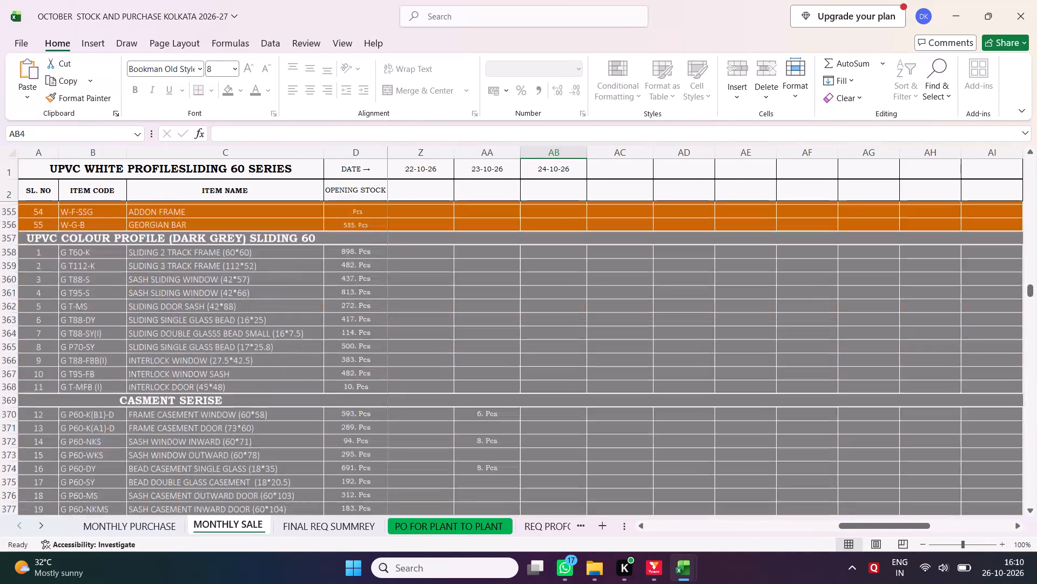
pyautogui.click(543, 450)
pyautogui.hotkey('alt', 'Tab')
pyautogui.hotkey('alt', 'Tab')
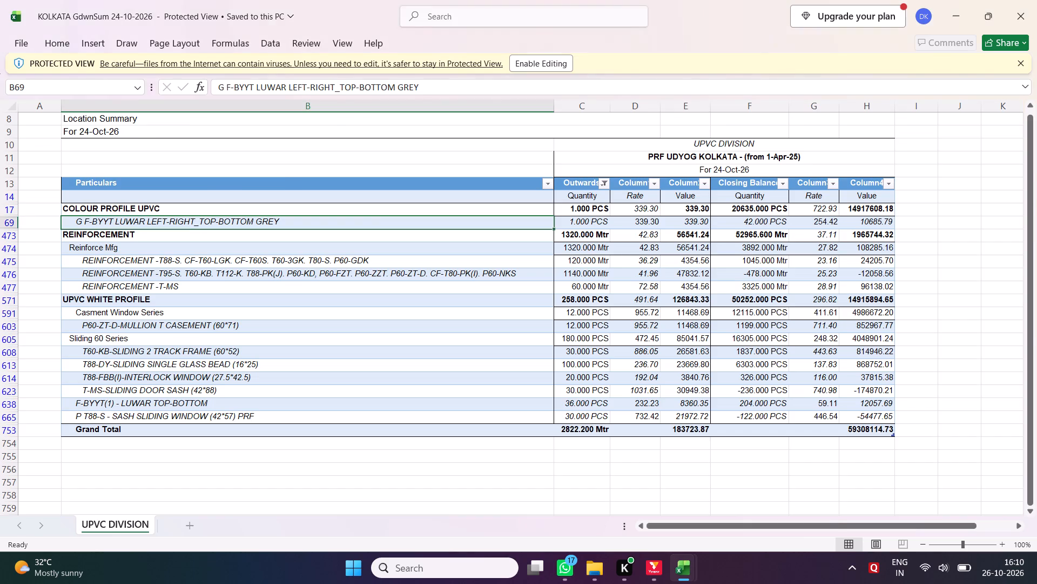
pyautogui.press('Down')
pyautogui.press('Down')
pyautogui.press('Down')
pyautogui.press('Down')
pyautogui.press('Down')
pyautogui.press('Down')
pyautogui.press('Down')
pyautogui.press('Down')
pyautogui.press('Down')
pyautogui.press('Down')
pyautogui.press('Down')
pyautogui.press('Down')
pyautogui.press('Down')
pyautogui.press('Down')
pyautogui.press('Down')
pyautogui.press('Down')
pyautogui.press('Down')
pyautogui.press('Down')
pyautogui.press('Down')
pyautogui.press('Down')
pyautogui.press('Up')
pyautogui.press('Up')
pyautogui.press('Up')
pyautogui.press('Up')
pyautogui.press('Up')
pyautogui.press('Up')
pyautogui.press('Up')
pyautogui.press('Up')
pyautogui.press('Up')
pyautogui.press('Up')
pyautogui.press('Up')
pyautogui.press('Up')
pyautogui.press('Up')
pyautogui.press('Up')
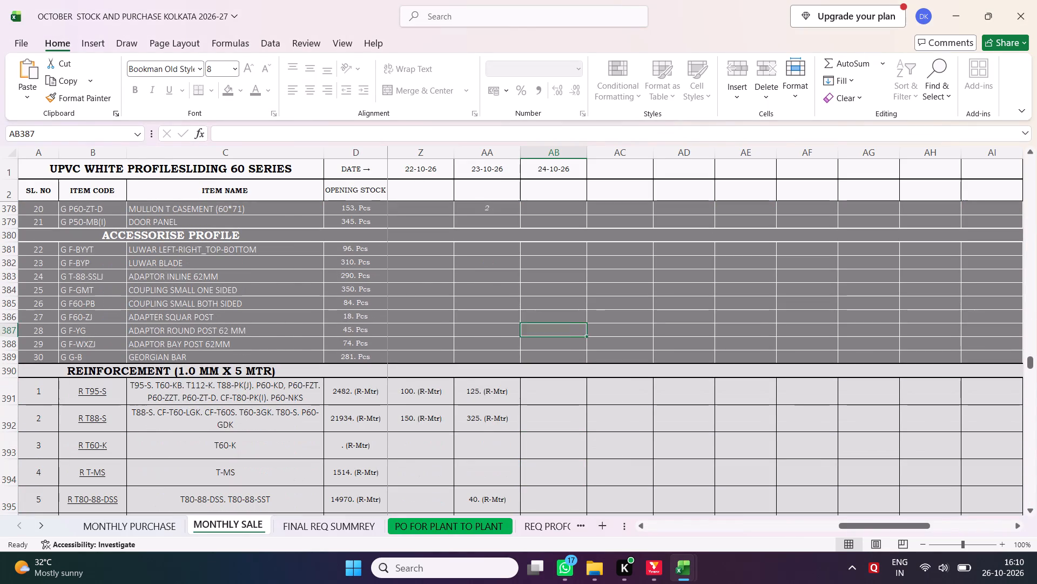
pyautogui.press('Down')
pyautogui.press('Up')
pyautogui.hotkey('alt', 'Tab')
pyautogui.hotkey('alt', 'Tab')
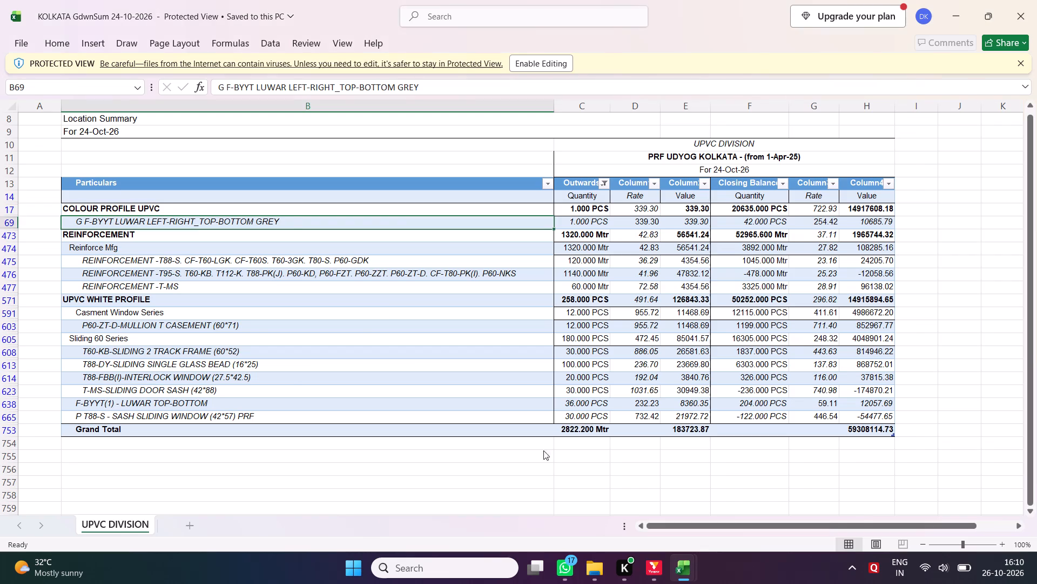
pyautogui.press('1')
pyautogui.press('Return')
# Enter the summary's outward quantity of 120 in the 24-10-26 column for R T88-S, in the REINFORCEMENT section.
pyautogui.hotkey('alt', 'Tab')
pyautogui.press('Down')
pyautogui.press('Down')
pyautogui.press('Down')
pyautogui.hotkey('alt', 'Tab')
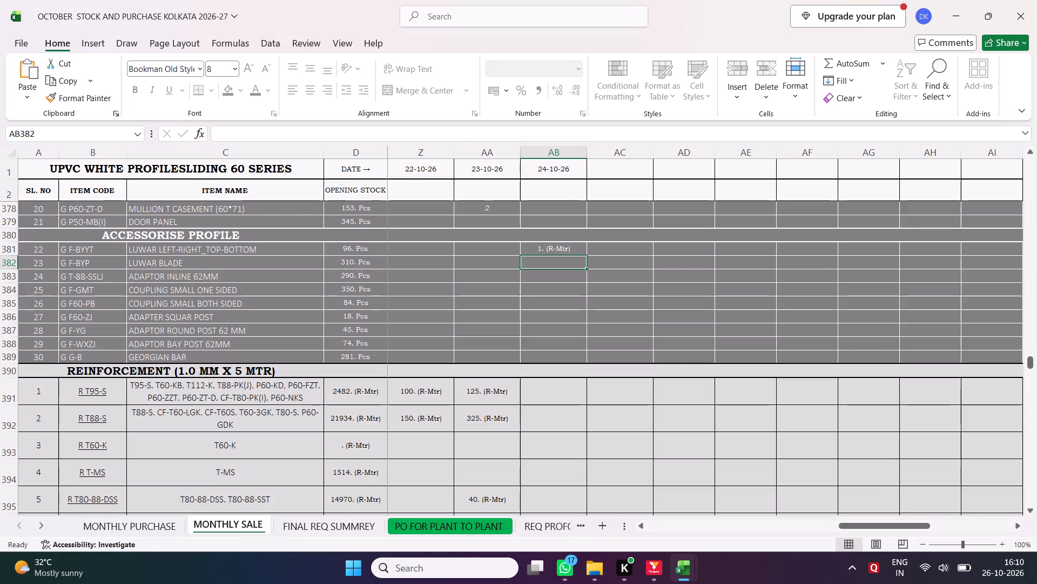
pyautogui.scroll(9, 543, 450)
pyautogui.scroll(-7, 543, 450)
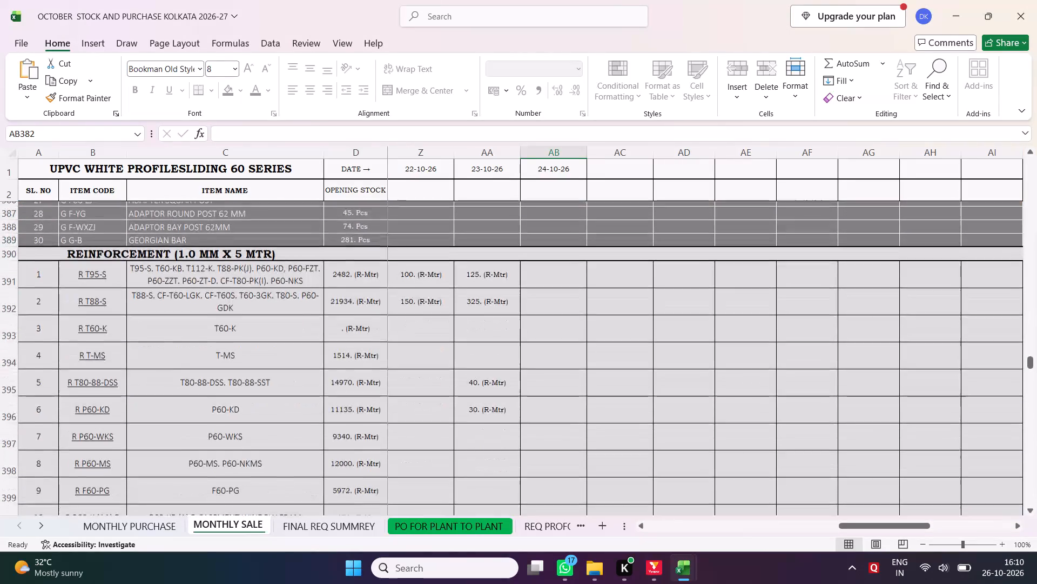
pyautogui.scroll(-1, 543, 450)
pyautogui.click(553, 289)
pyautogui.hotkey('alt', 'Tab')
pyautogui.hotkey('alt', 'Tab')
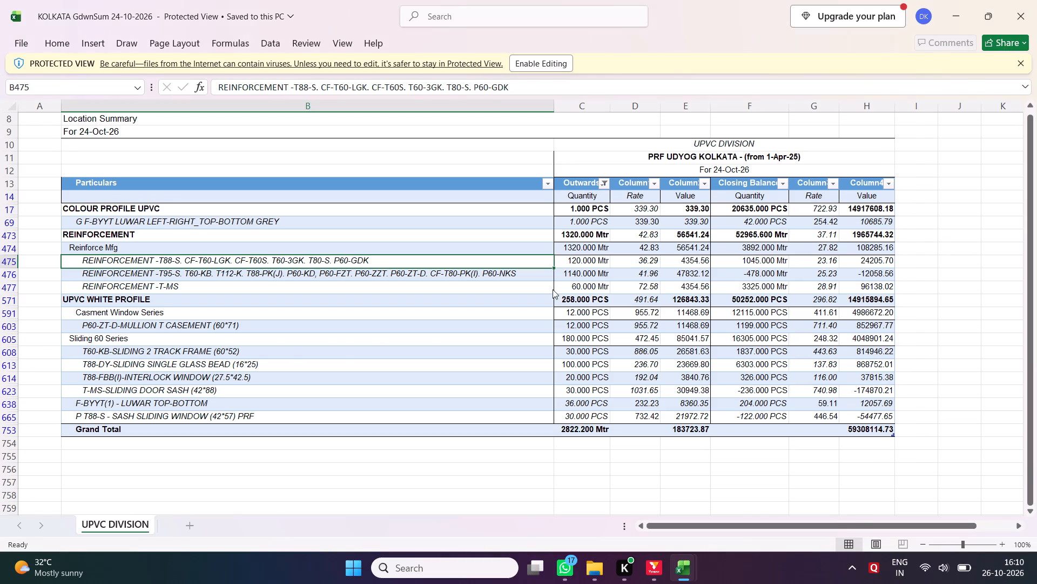
pyautogui.press('Down')
pyautogui.hotkey('alt', 'Tab')
pyautogui.hotkey('alt', 'Tab')
pyautogui.write('120')
pyautogui.press('Return')
# Enter the summary's outward quantity of 1140 in the 24-10-26 column for reinforcement R T95-S.
pyautogui.hotkey('alt', 'Tab')
pyautogui.press('Down')
pyautogui.hotkey('alt', 'Tab')
pyautogui.press('Up')
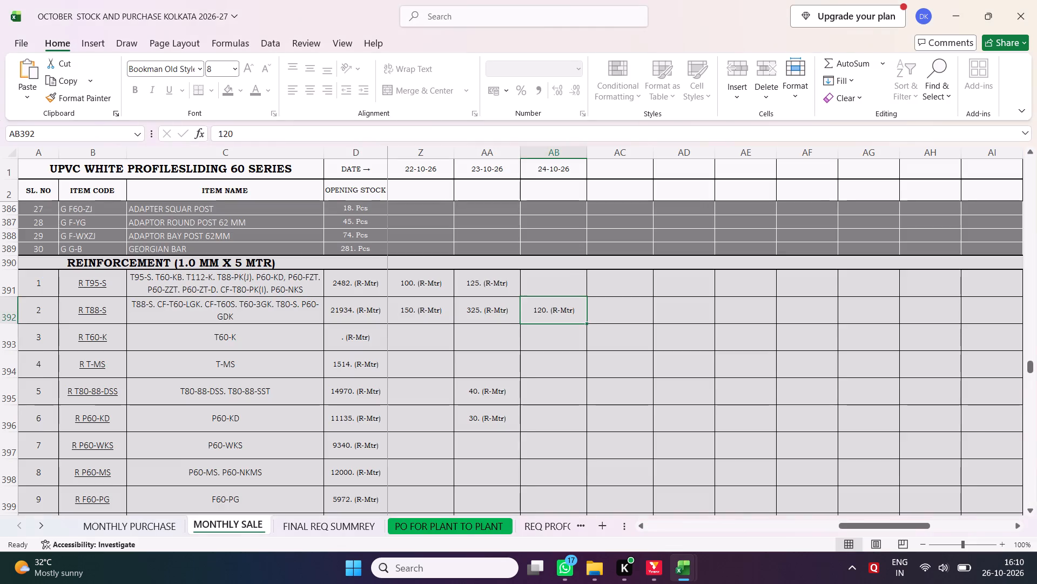
pyautogui.press('Up')
pyautogui.hotkey('alt', 'Tab')
pyautogui.hotkey('alt', 'Tab')
pyautogui.write('1140')
pyautogui.press('Return')
# Enter the summary's outward quantity of 60 in the 24-10-26 column for reinforcement R T-MS.
pyautogui.hotkey('alt', 'Tab')
pyautogui.press('Down')
pyautogui.hotkey('alt', 'Tab')
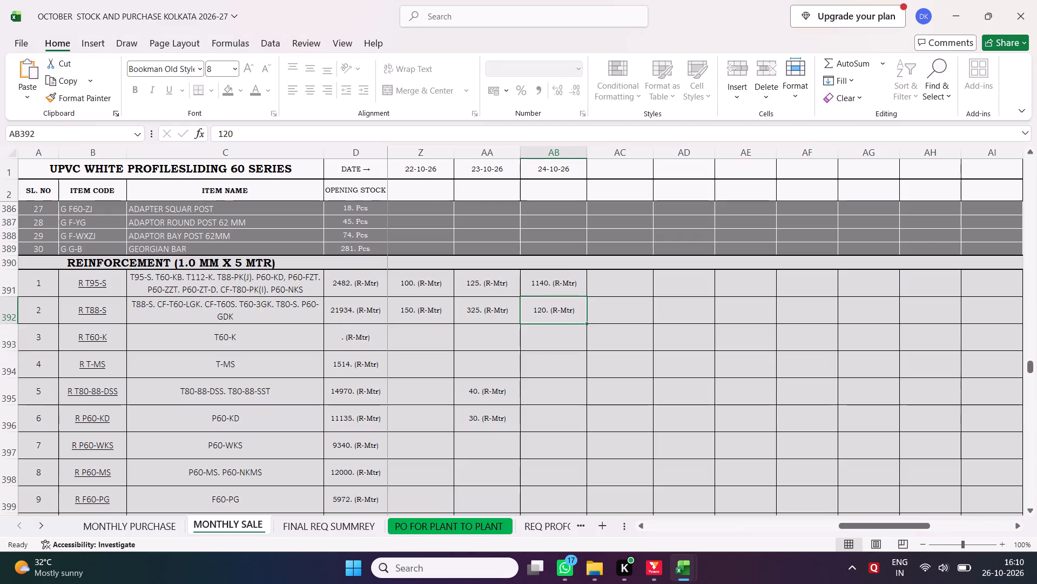
pyautogui.press('Down')
pyautogui.press('Down')
pyautogui.hotkey('alt', 'Tab')
pyautogui.hotkey('alt', 'Tab')
pyautogui.write('60')
pyautogui.press('Return')
# Enter the summary's outward quantity of 12 in the 24-10-26 column for mullion T casement P60-ZT-D, in the white profile's CASMENT SERIES section.
pyautogui.hotkey('alt', 'Tab')
pyautogui.press('Down')
pyautogui.press('Down')
pyautogui.hotkey('alt', 'Tab')
pyautogui.hotkey('alt', 'Tab')
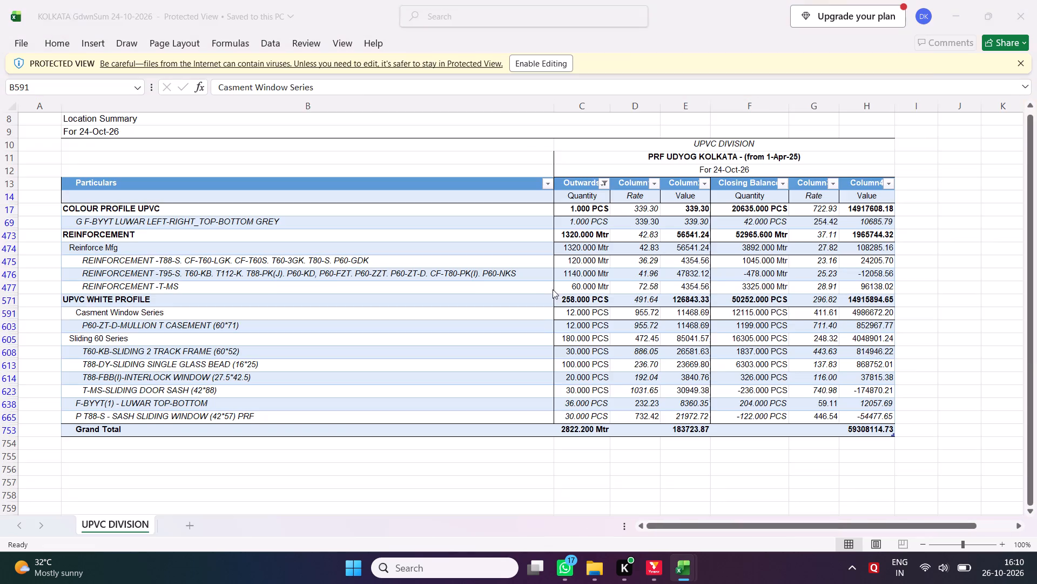
pyautogui.press('Down')
pyautogui.hotkey('alt', 'Tab')
pyautogui.scroll(14, 553, 289)
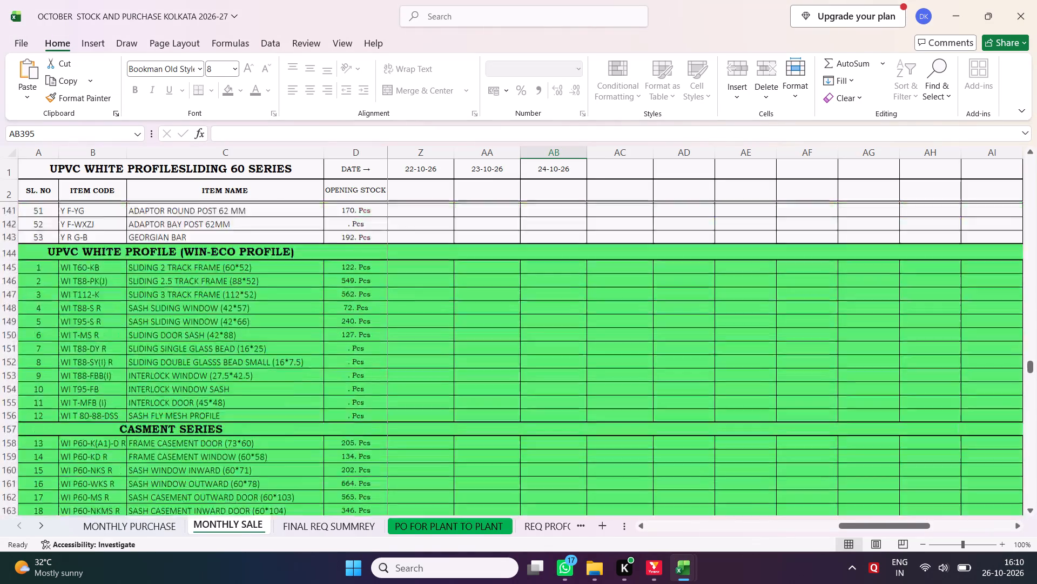
pyautogui.scroll(2, 553, 289)
pyautogui.hotkey('alt', 'Tab')
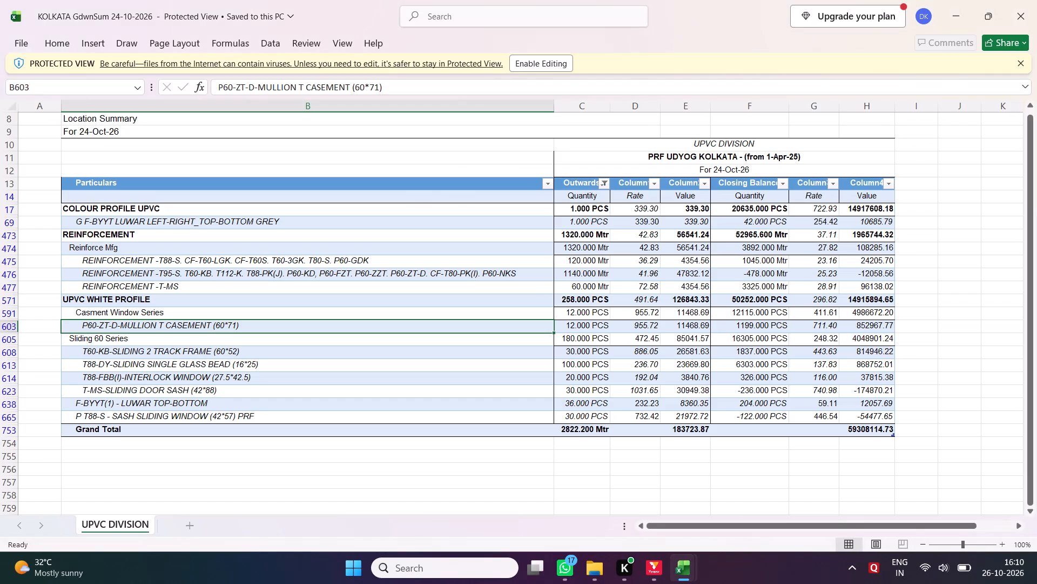
pyautogui.hotkey('alt', 'Tab')
pyautogui.scroll(1, 553, 289)
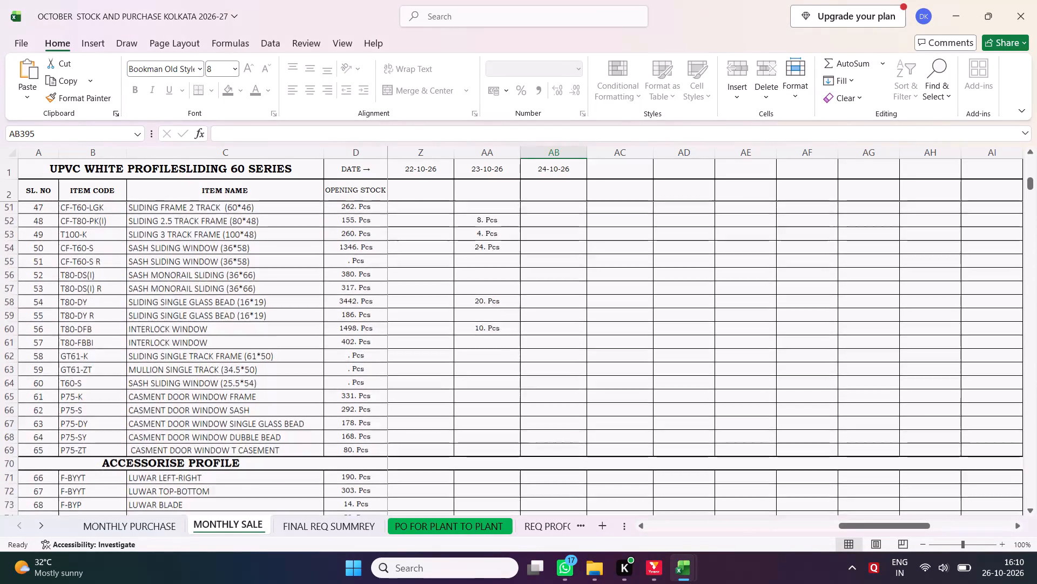
pyautogui.scroll(1, 553, 289)
pyautogui.click(546, 321)
pyautogui.press('Down')
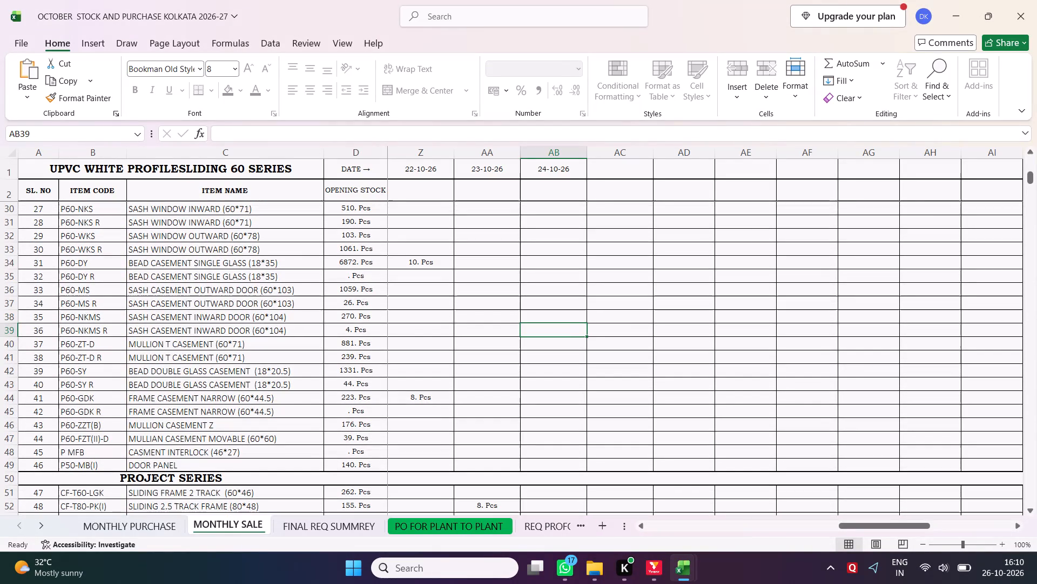
pyautogui.press('Down')
pyautogui.hotkey('alt', 'Tab')
pyautogui.hotkey('alt', 'Tab')
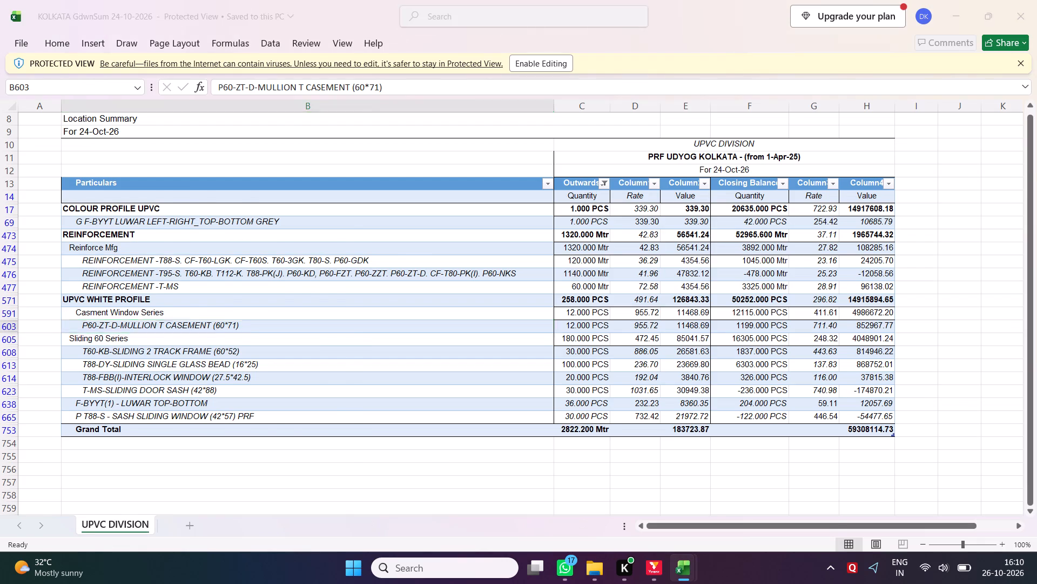
pyautogui.write('12')
pyautogui.press('Return')
# Enter the summary's outward quantity of 30 in the 24-10-26 column for sliding 2 track frame T60-KB, in the white profile's SLIDING 60 SERIES.
pyautogui.hotkey('alt', 'Tab')
pyautogui.press('Down')
pyautogui.hotkey('alt', 'Tab')
pyautogui.hotkey('alt', 'Tab')
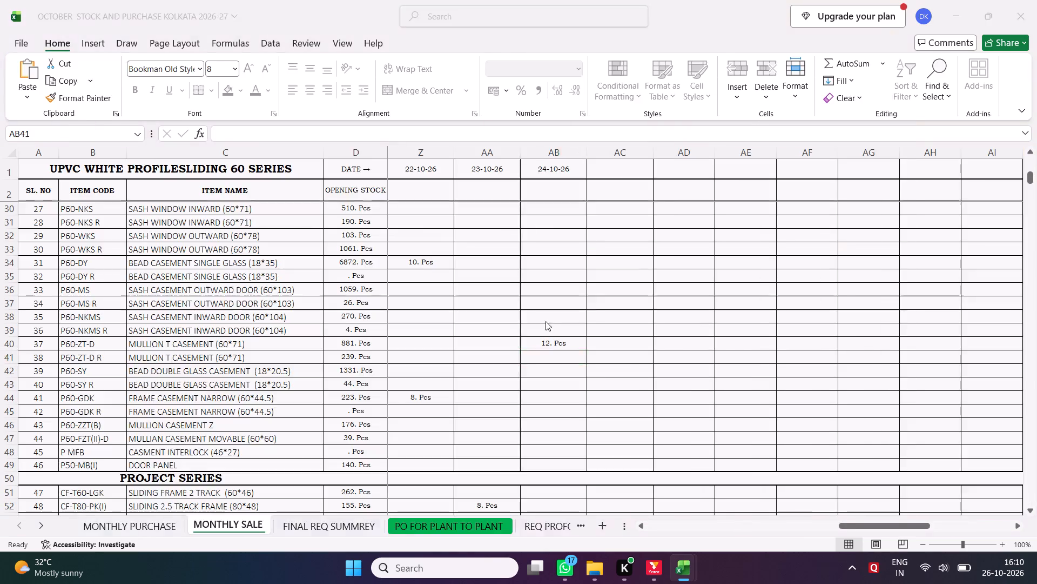
pyautogui.press('Down')
pyautogui.hotkey('alt', 'Tab')
pyautogui.press('Up')
pyautogui.press('Up')
pyautogui.press('Up')
pyautogui.press('Up')
pyautogui.press('Up')
pyautogui.press('Up')
pyautogui.press('Up')
pyautogui.press('Up')
pyautogui.press('Up')
pyautogui.press('Up')
pyautogui.press('Up')
pyautogui.press('Up')
pyautogui.press('Up')
pyautogui.press('Up')
pyautogui.press('Up')
pyautogui.press('Up')
pyautogui.press('Up')
pyautogui.press('Up')
pyautogui.press('Up')
pyautogui.press('Up')
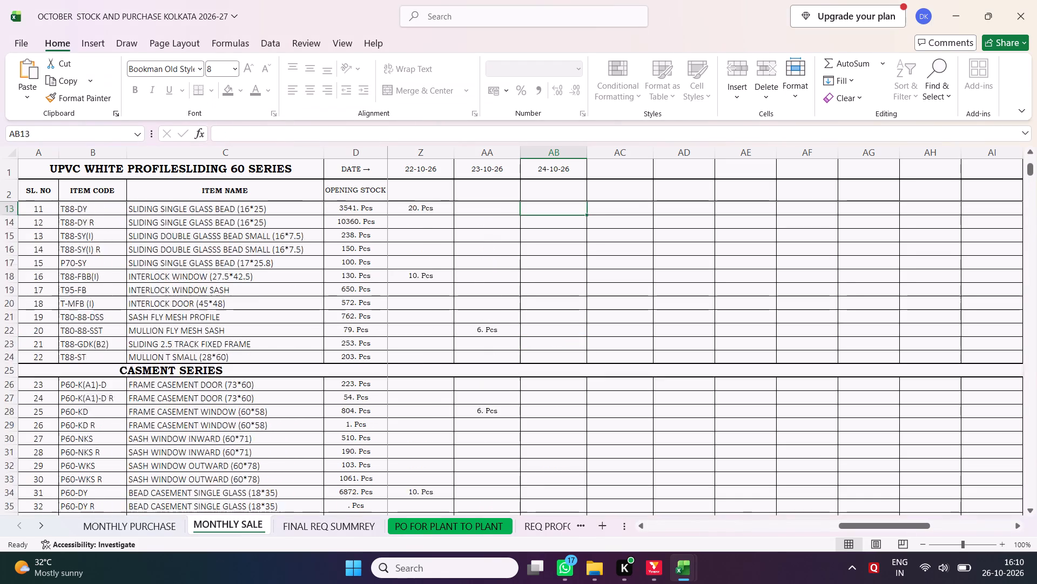
pyautogui.press('Down')
pyautogui.press('Down')
pyautogui.press('Down')
pyautogui.hotkey('alt', 'Tab')
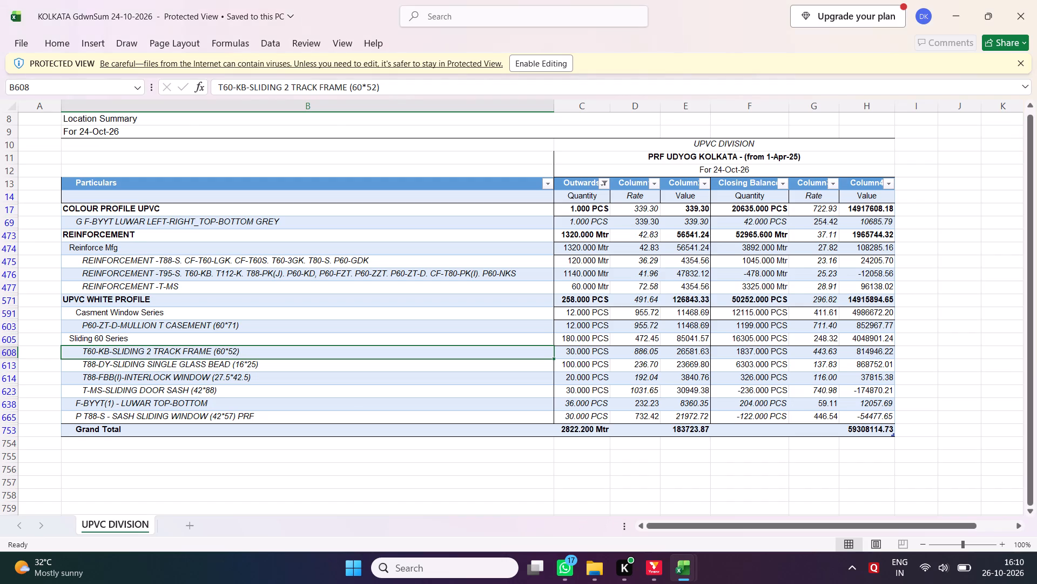
pyautogui.hotkey('alt', 'Tab')
pyautogui.write('30')
pyautogui.press('Return')
# Enter the summary's outward quantity of 100 in the 24-10-26 column for sliding single glass bead T88-DY, in the white profile's SLIDING 60 SERIES.
pyautogui.hotkey('alt', 'Tab')
pyautogui.press('Down')
pyautogui.hotkey('alt', 'Tab')
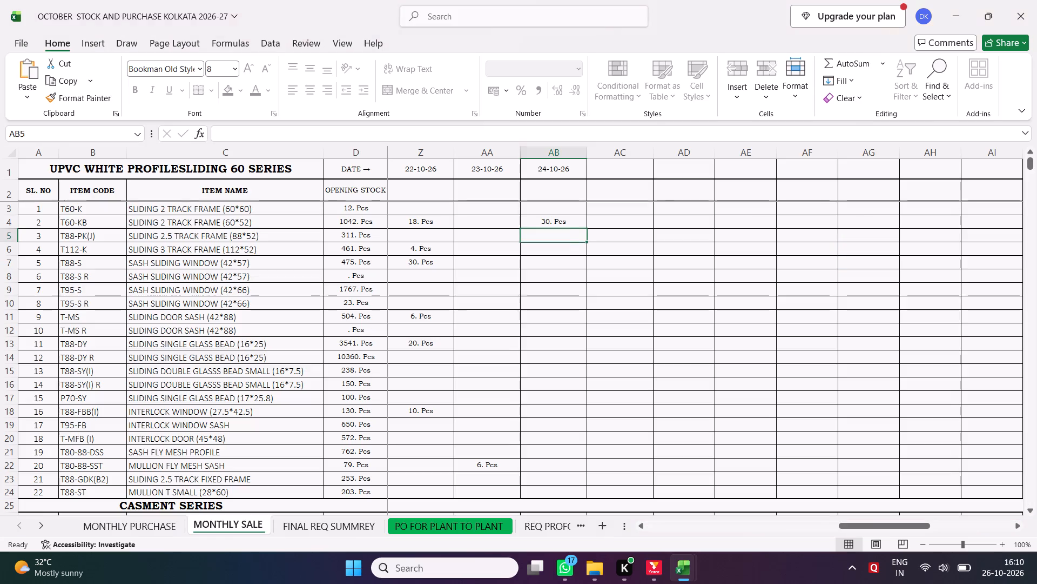
pyautogui.press('Down')
pyautogui.press('Down')
pyautogui.press('Down')
pyautogui.press('Down')
pyautogui.press('Down')
pyautogui.press('Down')
pyautogui.press('Down')
pyautogui.press('Down')
pyautogui.hotkey('alt', 'Tab')
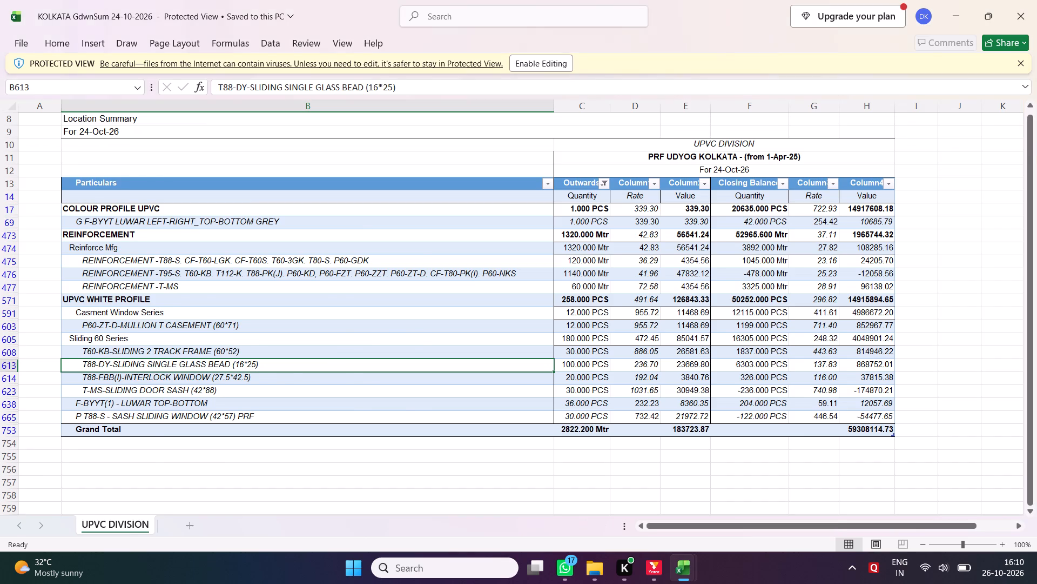
pyautogui.hotkey('alt', 'Tab')
pyautogui.write('100')
pyautogui.press('Return')
# Enter the summary's outward quantity of 20 in the 24-10-26 column for interlock window T88-FBB(I).
pyautogui.hotkey('alt', 'Tab')
pyautogui.press('Down')
pyautogui.hotkey('alt', 'Tab')
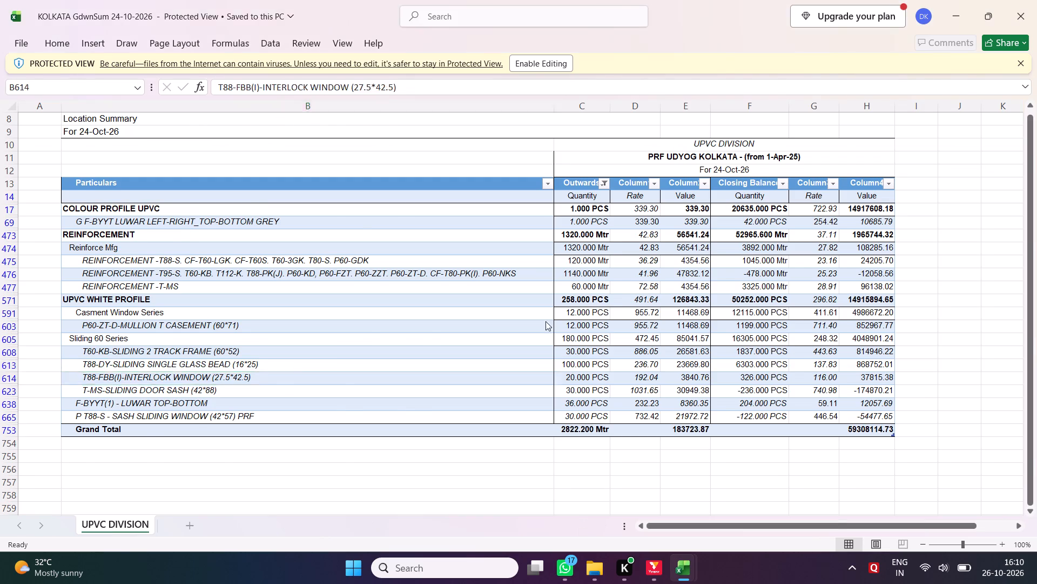
pyautogui.press('Down')
pyautogui.press('Down')
pyautogui.press('Down')
pyautogui.press('Down')
pyautogui.hotkey('alt', 'Tab')
pyautogui.hotkey('alt', 'Tab')
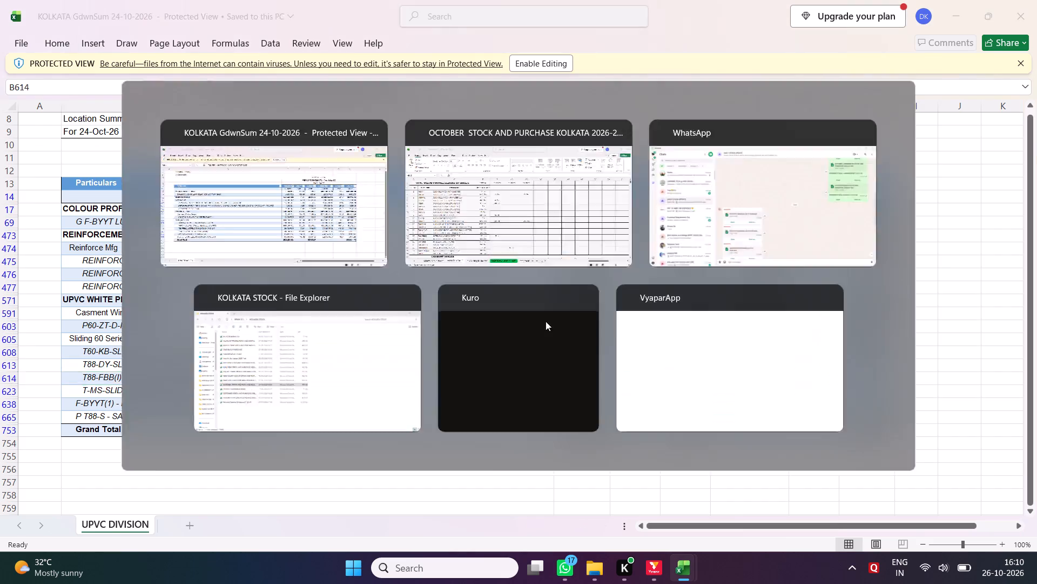
pyautogui.write('20')
pyautogui.press('Return')
# Enter the summary's outward quantity of 30 in the 24-10-26 column for sliding door sash T-MS.
pyautogui.hotkey('alt', 'Tab')
pyautogui.press('Down')
pyautogui.hotkey('alt', 'Tab')
pyautogui.press('Up')
pyautogui.press('Up')
pyautogui.press('Up')
pyautogui.press('Up')
pyautogui.press('Up')
pyautogui.press('Up')
pyautogui.press('Up')
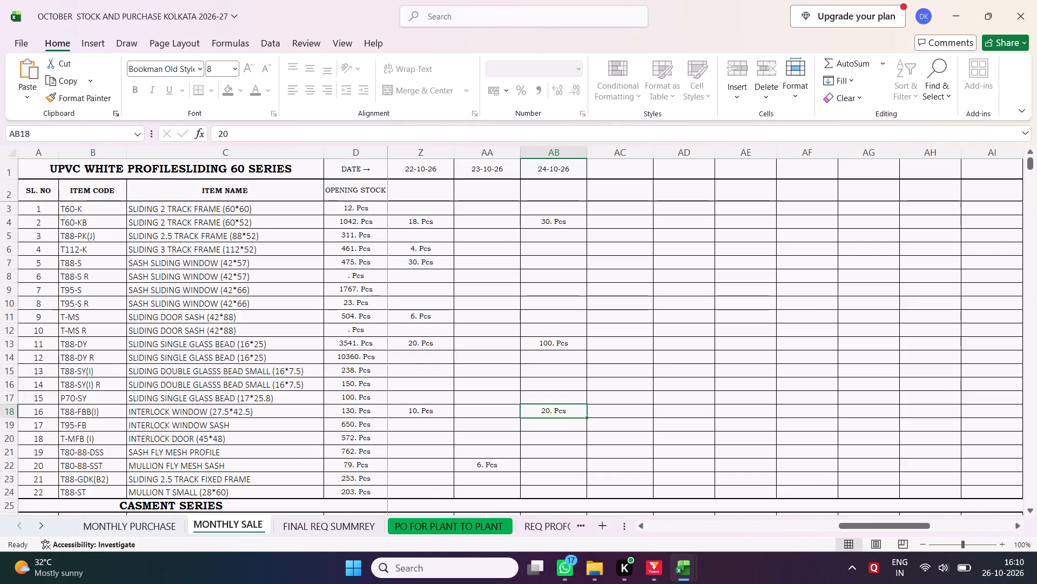
pyautogui.press('Up')
pyautogui.press('Up')
pyautogui.hotkey('alt', 'Tab')
pyautogui.hotkey('alt', 'Tab')
pyautogui.press('Down')
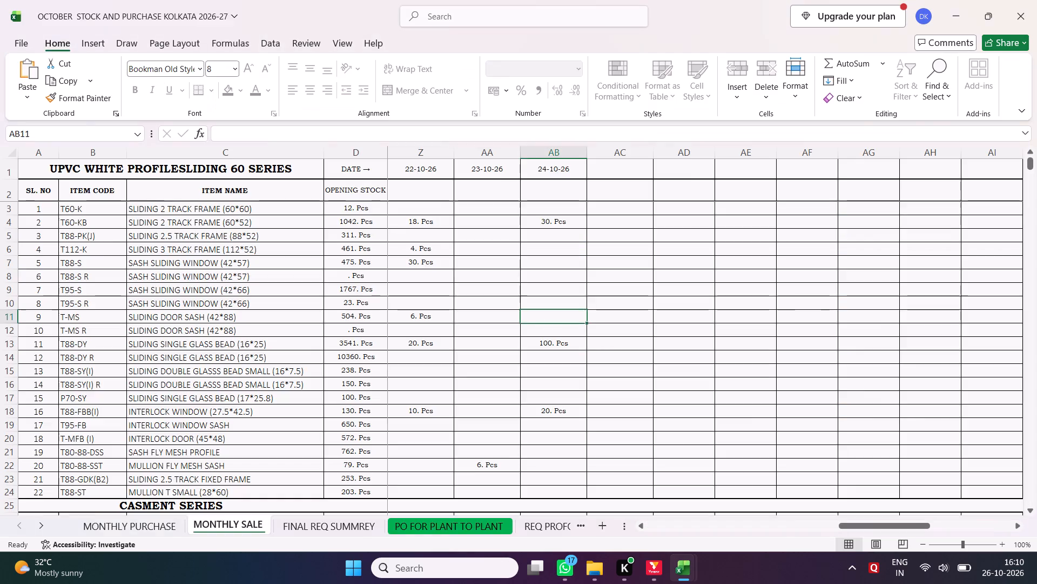
pyautogui.hotkey('alt', 'Tab')
pyautogui.hotkey('alt', 'Tab')
pyautogui.write('30')
pyautogui.press('Return')
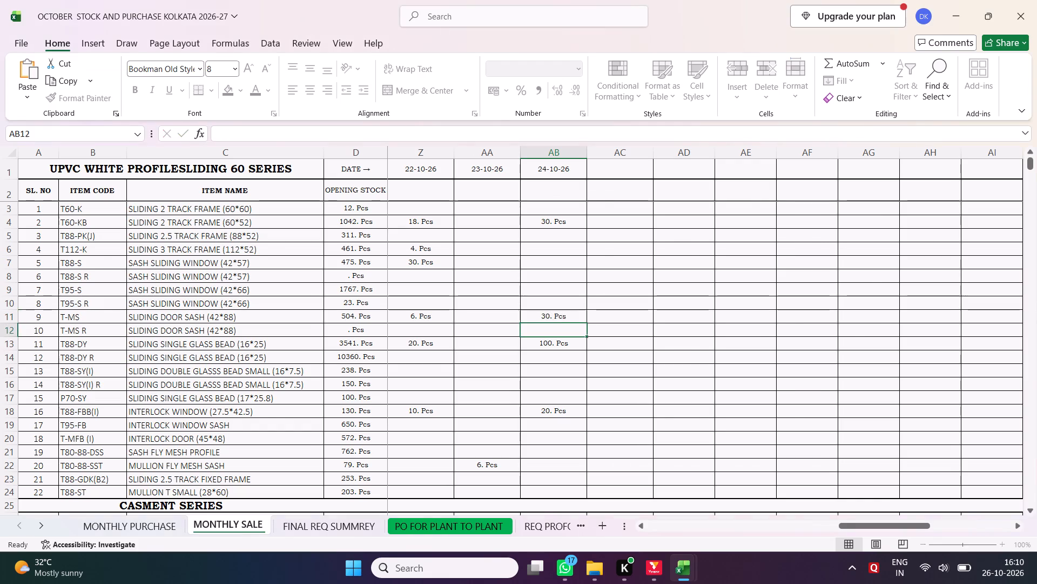
# Enter the summary's F-BYYT(1) outward quantity of 36 in the 24-10-26 column on the F-BYYT luwar left-right row under ACCESSORISE PROFILE.
pyautogui.hotkey('alt', 'Tab')
pyautogui.press('Down')
pyautogui.hotkey('alt', 'Tab')
pyautogui.press('Down')
pyautogui.press('Down')
pyautogui.press('Down')
pyautogui.press('Down')
pyautogui.press('Down')
pyautogui.press('Down')
pyautogui.press('Down')
pyautogui.press('Down')
pyautogui.press('Down')
pyautogui.press('Down')
pyautogui.press('Down')
pyautogui.press('Down')
pyautogui.press('Down')
pyautogui.press('Down')
pyautogui.press('Down')
pyautogui.press('Down')
pyautogui.press('Down')
pyautogui.press('Down')
pyautogui.press('Down')
pyautogui.press('Down')
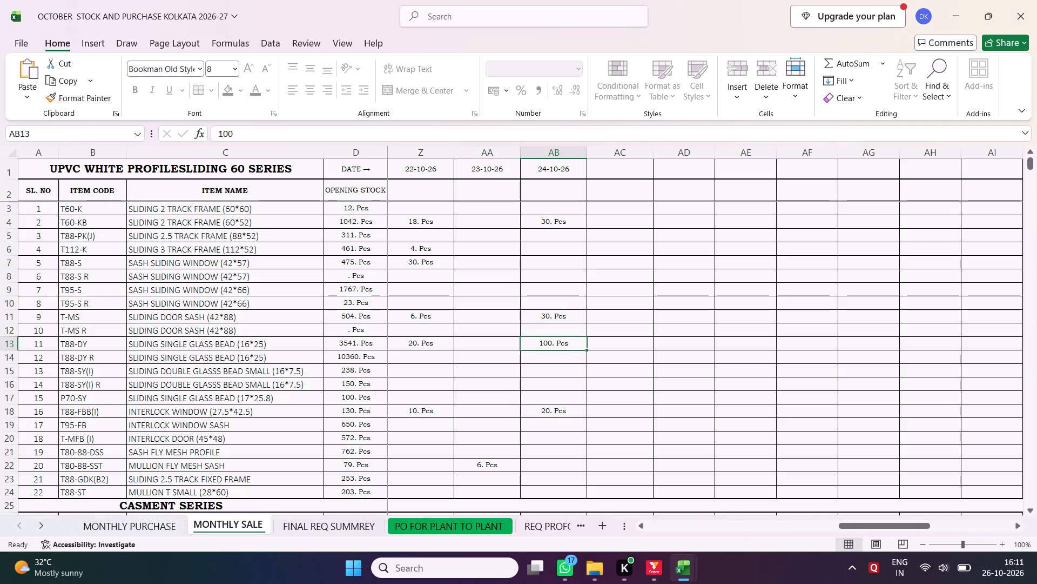
pyautogui.press('Down')
pyautogui.press('Down')
pyautogui.press('Down')
pyautogui.press('Down')
pyautogui.press('Down')
pyautogui.press('Down')
pyautogui.press('Down')
pyautogui.press('Down')
pyautogui.press('Down')
pyautogui.press('Down')
pyautogui.press('Down')
pyautogui.press('Down')
pyautogui.press('Down')
pyautogui.press('Down')
pyautogui.press('Down')
pyautogui.press('Down')
pyautogui.press('Down')
pyautogui.press('Down')
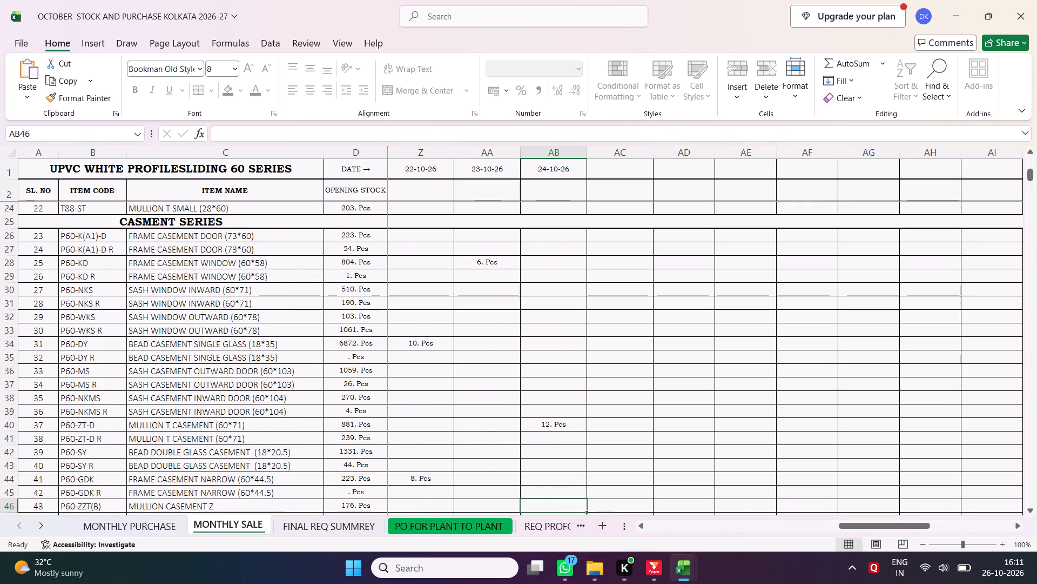
pyautogui.press('Down')
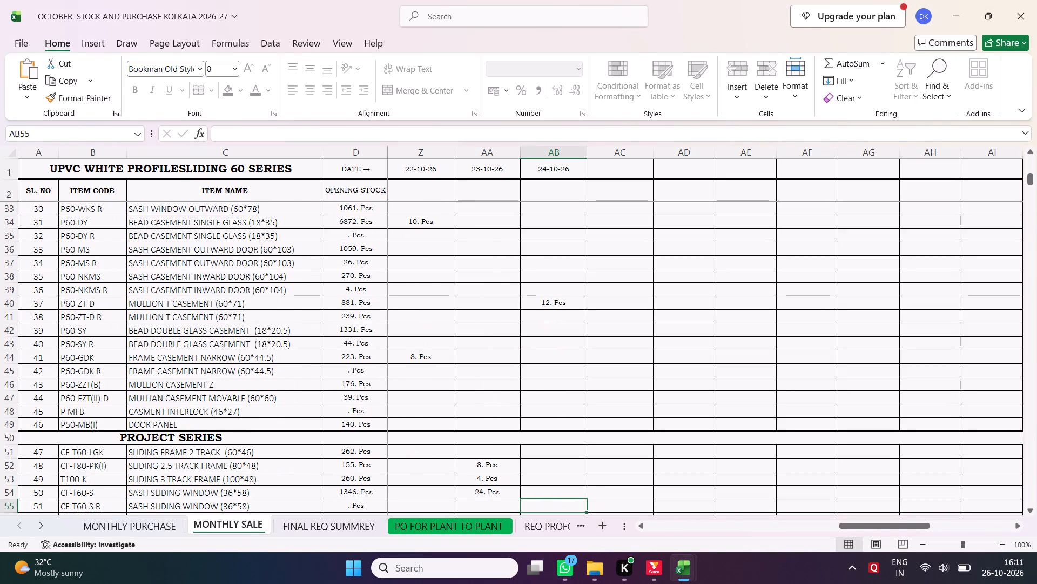
pyautogui.press('Down')
pyautogui.press('Down')
pyautogui.press('Down')
pyautogui.press('Down')
pyautogui.press('Down')
pyautogui.press('Down')
pyautogui.press('Down')
pyautogui.press('Down')
pyautogui.press('Down')
pyautogui.press('Down')
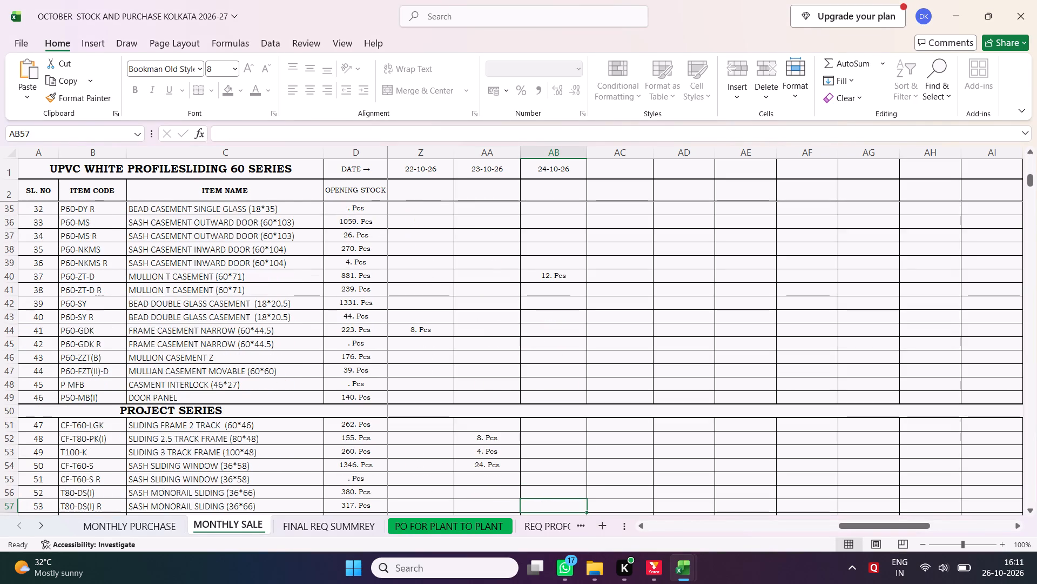
pyautogui.press('Down')
pyautogui.press('Down')
pyautogui.press('Down')
pyautogui.press('Down')
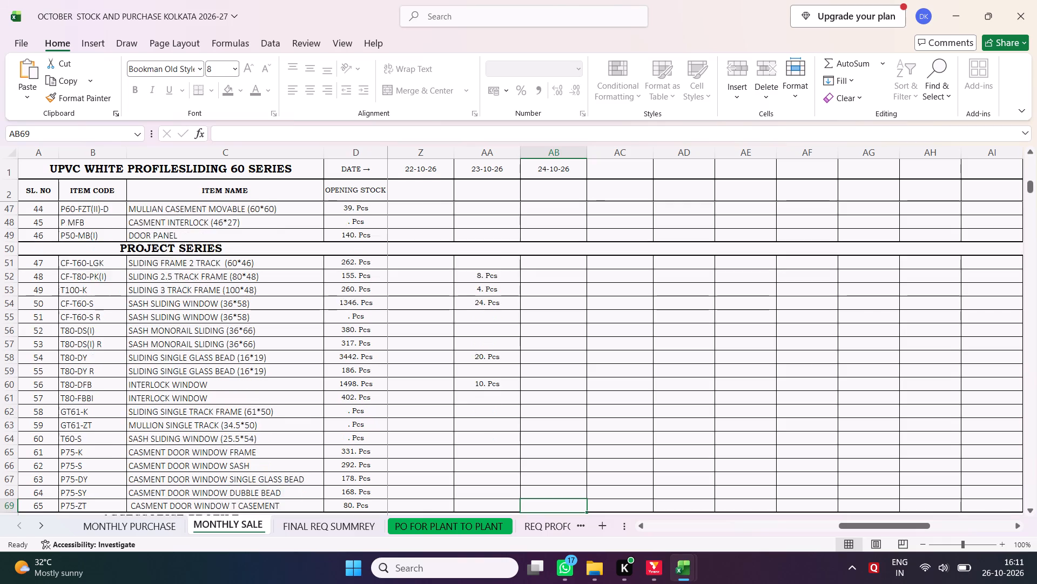
pyautogui.press('Down')
pyautogui.press('Down')
pyautogui.press('Down')
pyautogui.press('Down')
pyautogui.press('Down')
pyautogui.press('Down')
pyautogui.press('Down')
pyautogui.press('Down')
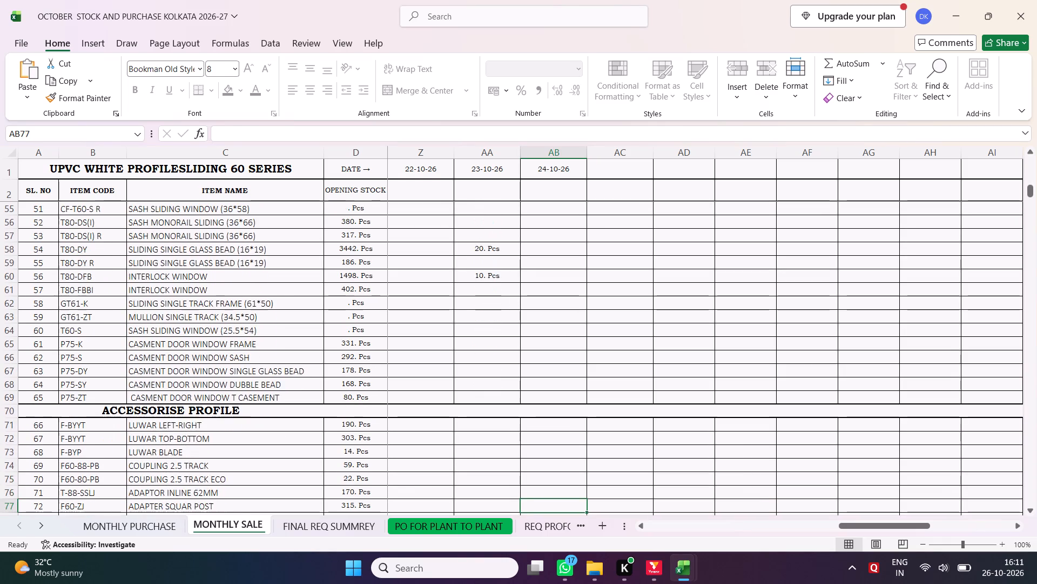
pyautogui.press('Down')
pyautogui.press('Down')
pyautogui.press('Down')
pyautogui.hotkey('alt', 'Tab')
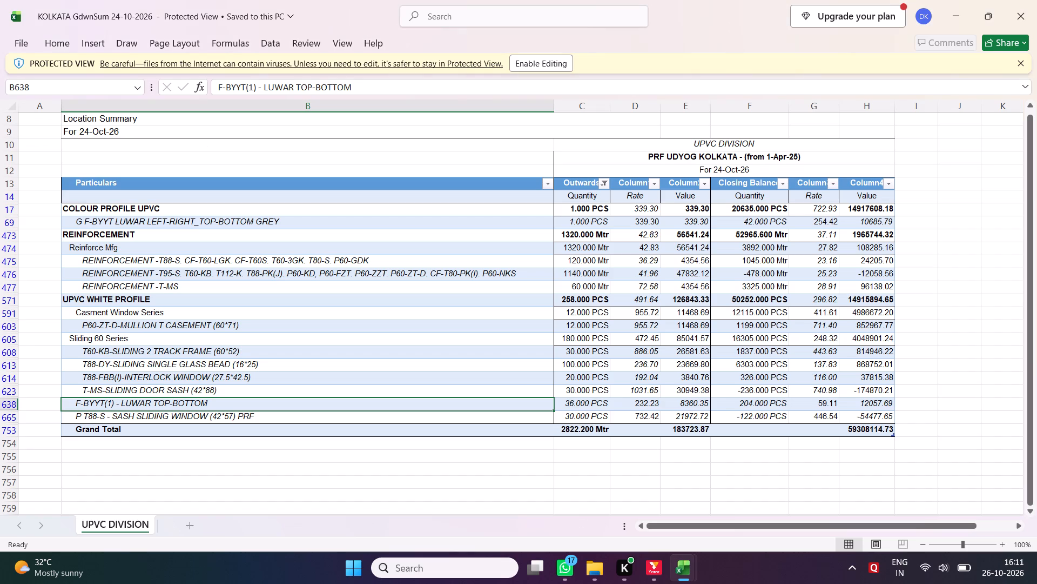
pyautogui.hotkey('alt', 'Tab')
pyautogui.press('Up')
pyautogui.press('Up')
pyautogui.press('Up')
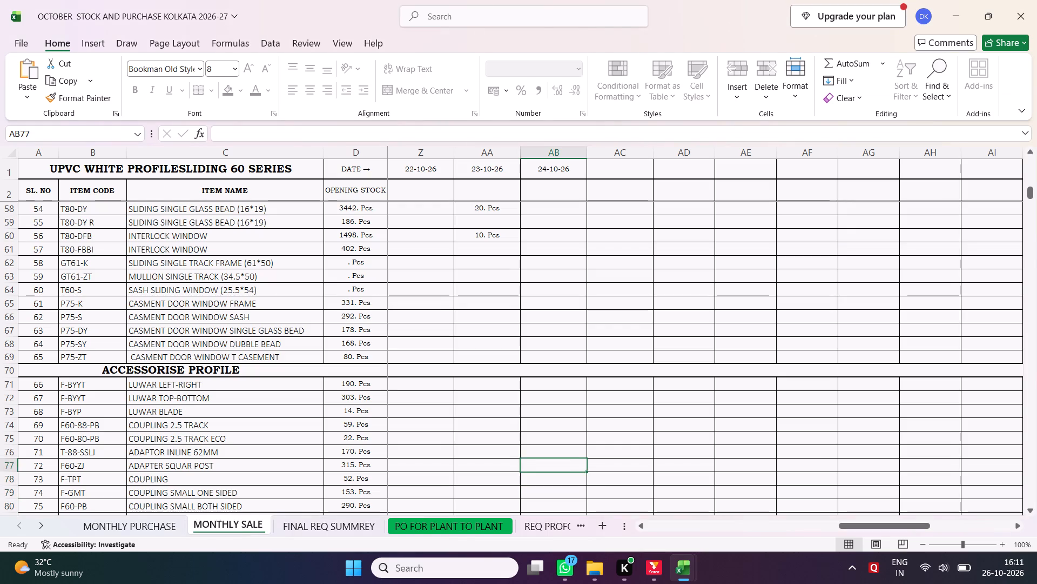
pyautogui.press('Up')
pyautogui.press('Up')
pyautogui.press('Up')
pyautogui.press('Up')
pyautogui.press('Up')
pyautogui.press('Up')
pyautogui.write('36')
pyautogui.press('Return')
# Enter the summary's outward quantity of 30 in the 24-10-26 column for sash sliding window P T88-S R, in the PRF PROFILE section.
pyautogui.hotkey('alt', 'Tab')
pyautogui.press('Down')
pyautogui.hotkey('alt', 'Tab')
pyautogui.press('Up')
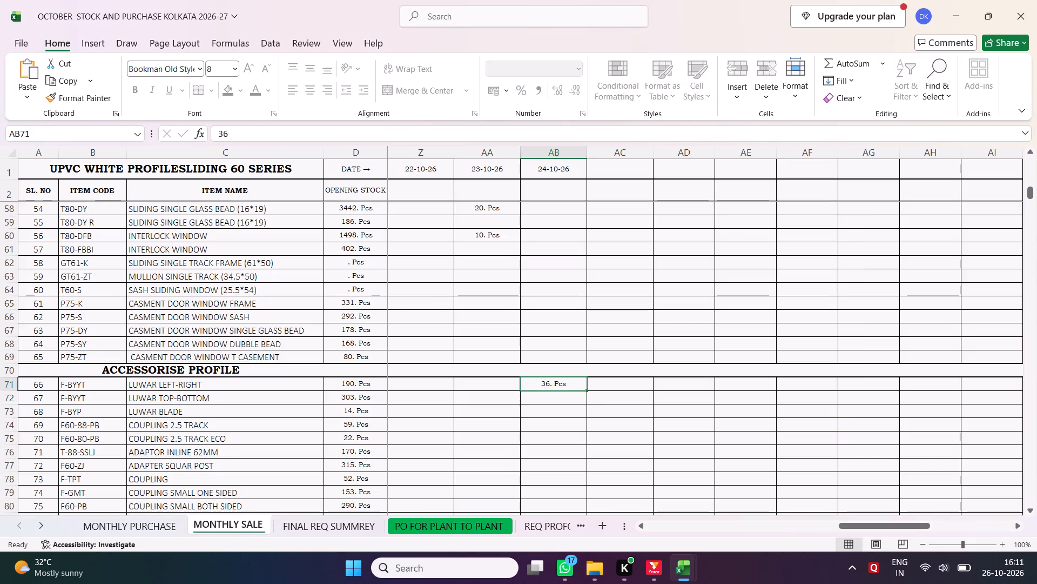
pyautogui.press('Down')
pyautogui.scroll(-8, 558, 395)
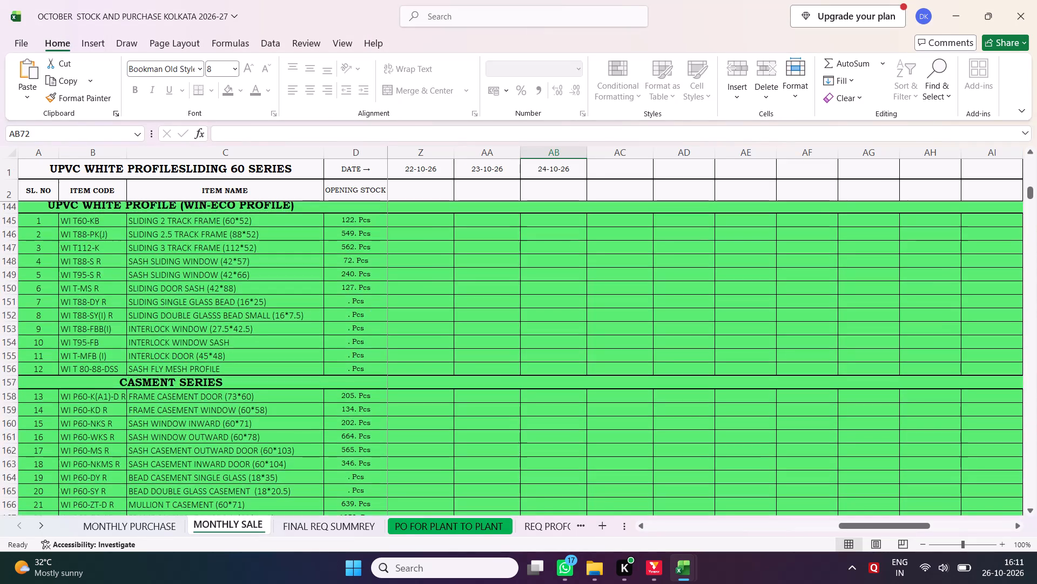
pyautogui.scroll(-2, 558, 395)
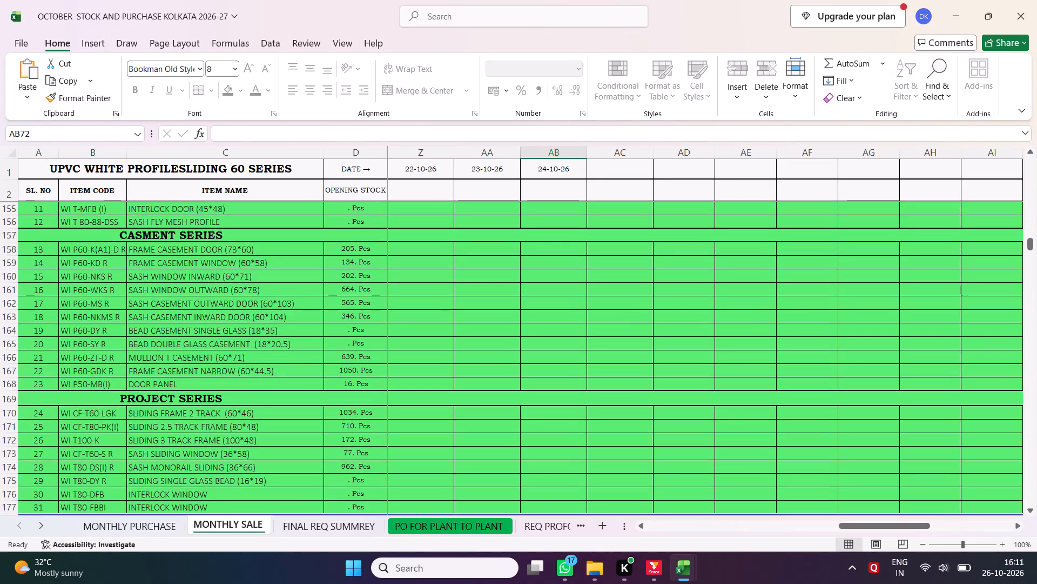
pyautogui.scroll(-3, 558, 395)
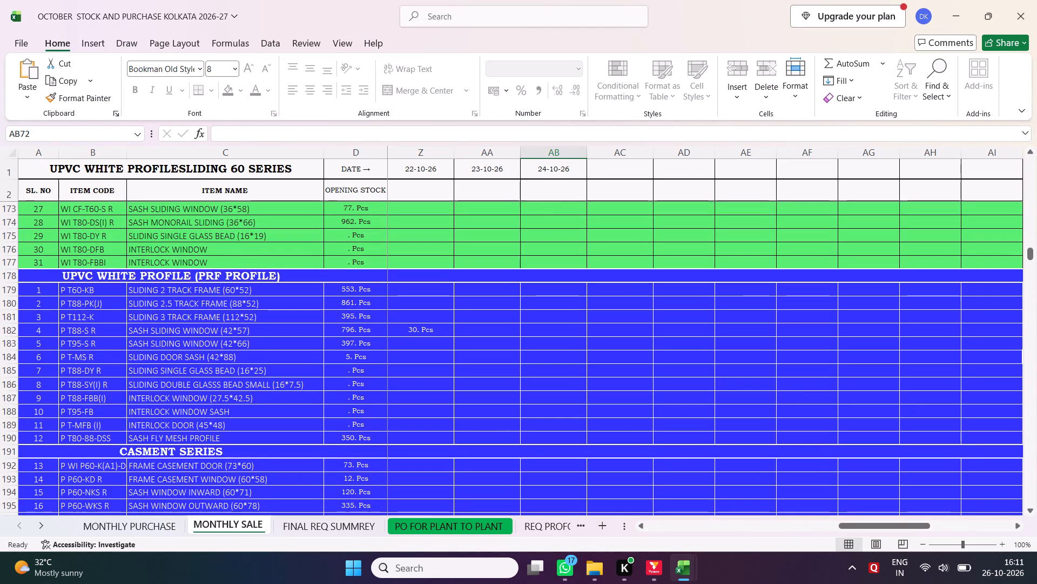
pyautogui.keyDown('alt'); pyautogui.click(560, 339); pyautogui.keyUp('alt')
pyautogui.hotkey('alt', 'Tab')
pyautogui.hotkey('alt', 'Tab')
pyautogui.press('Down')
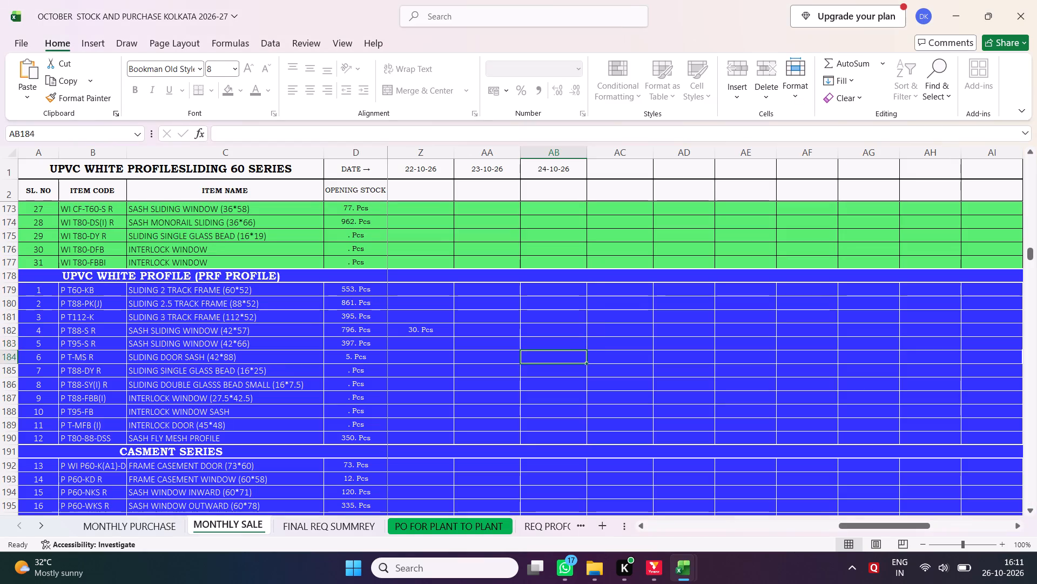
pyautogui.press('Down')
pyautogui.press('Up')
pyautogui.press('Up')
pyautogui.press('Up')
pyautogui.hotkey('alt', 'Tab')
pyautogui.hotkey('alt', 'Tab')
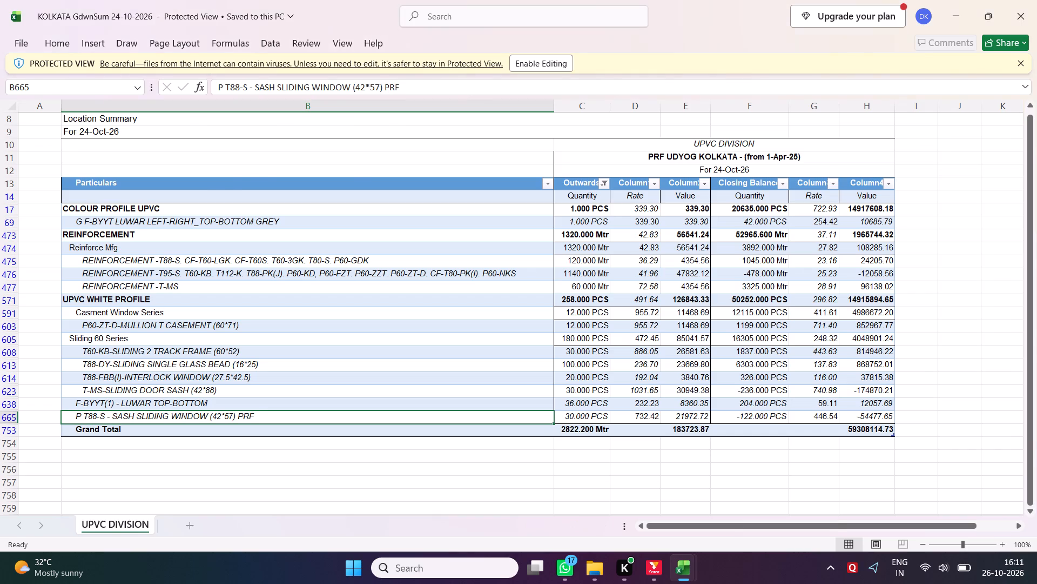
pyautogui.write('30')
pyautogui.press('Return')
# Close the KOLKATA GdwnSum 24-10-2026 summary workbook.
pyautogui.hotkey('alt', 'Tab')
pyautogui.hotkey('alt', 'Tab')
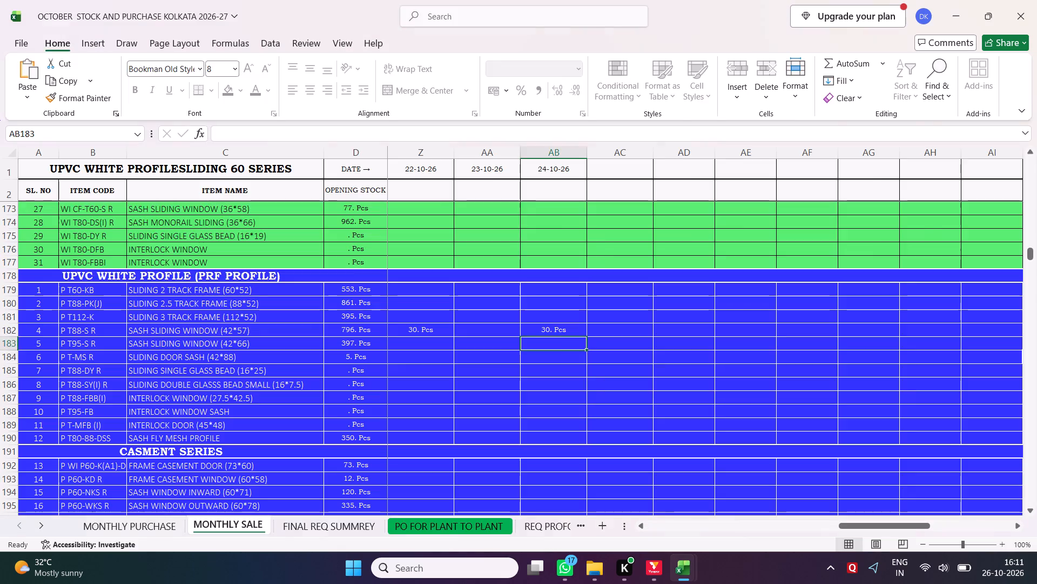
pyautogui.hotkey('alt', 'Tab')
pyautogui.click(1036, 0)
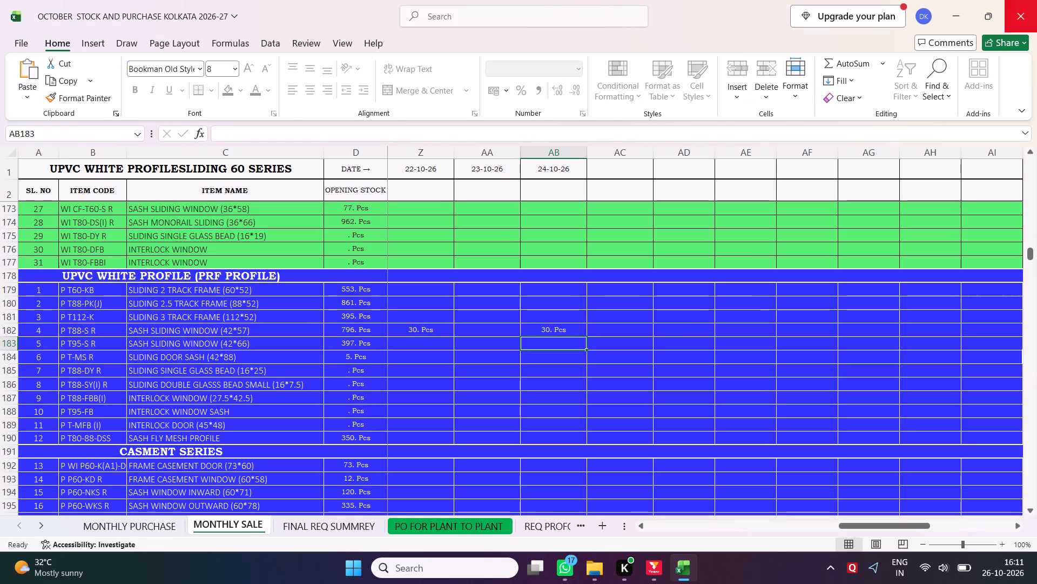
# Save the October Kolkata stock and purchase workbook.
pyautogui.hotkey('ctrl', 's')
# Select the empty date header cell following 24-10-26 in the MONTHLY SALE sheet.
pyautogui.scroll(6, 691, 322)
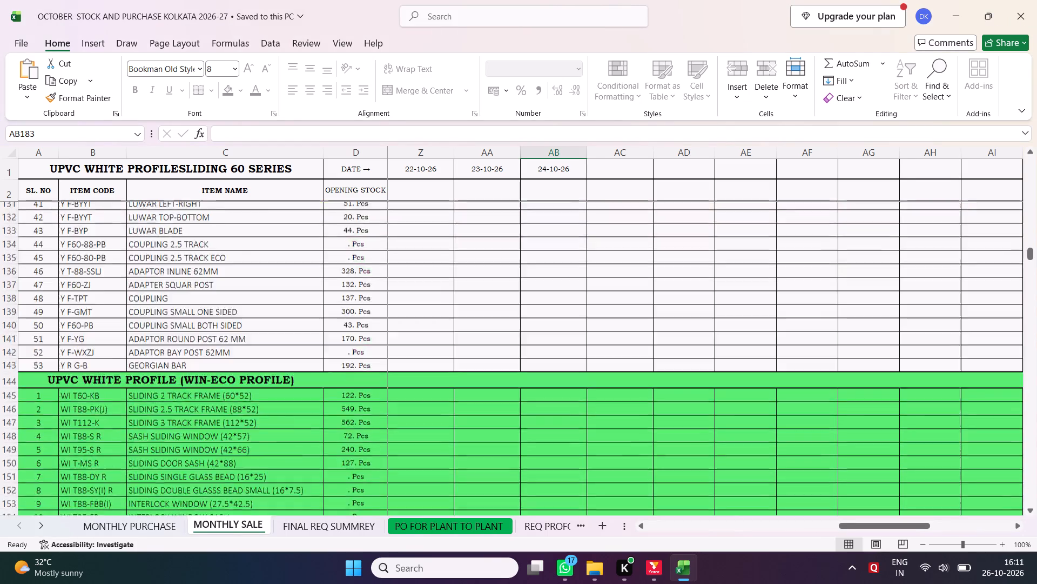
pyautogui.scroll(13, 691, 322)
pyautogui.click(616, 167)
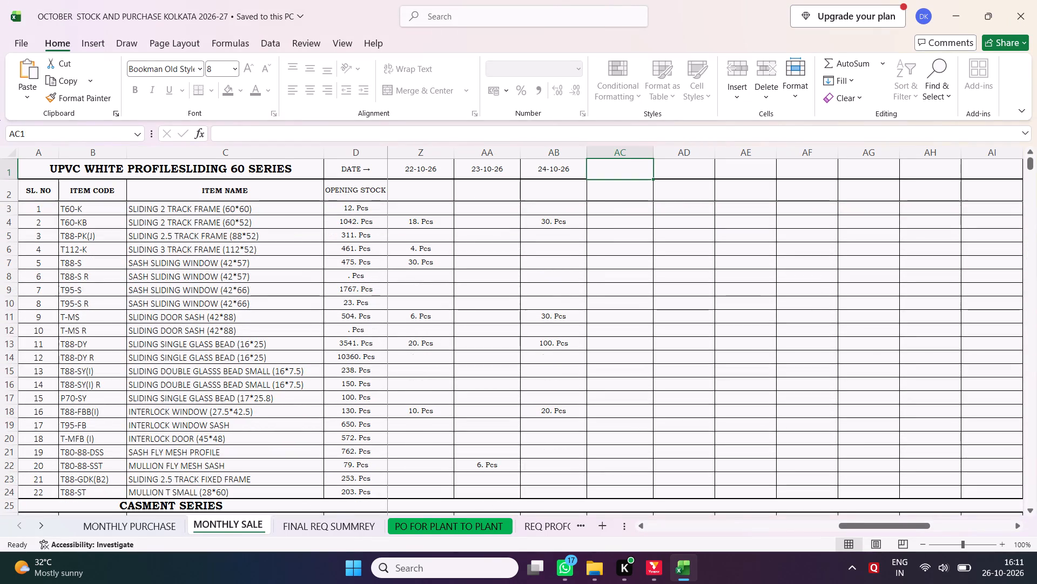
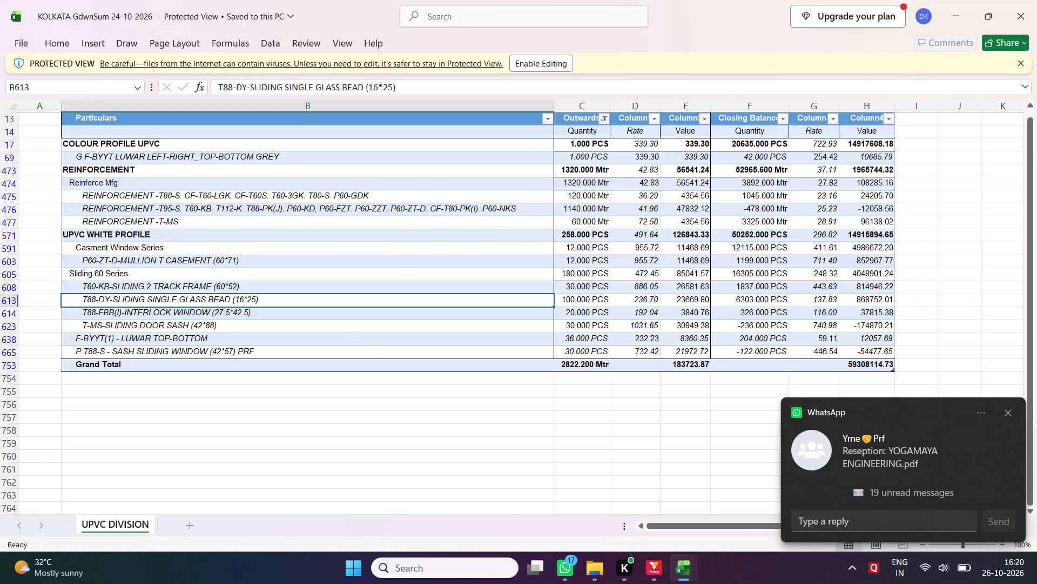
# Switch back to the October Kolkata stock workbook and select the empty date header cell following 24-10-26 in the MONTHLY SALE sheet.
pyautogui.hotkey('alt', 'Tab')
pyautogui.press('Down')
pyautogui.press('Down')
pyautogui.press('Down')
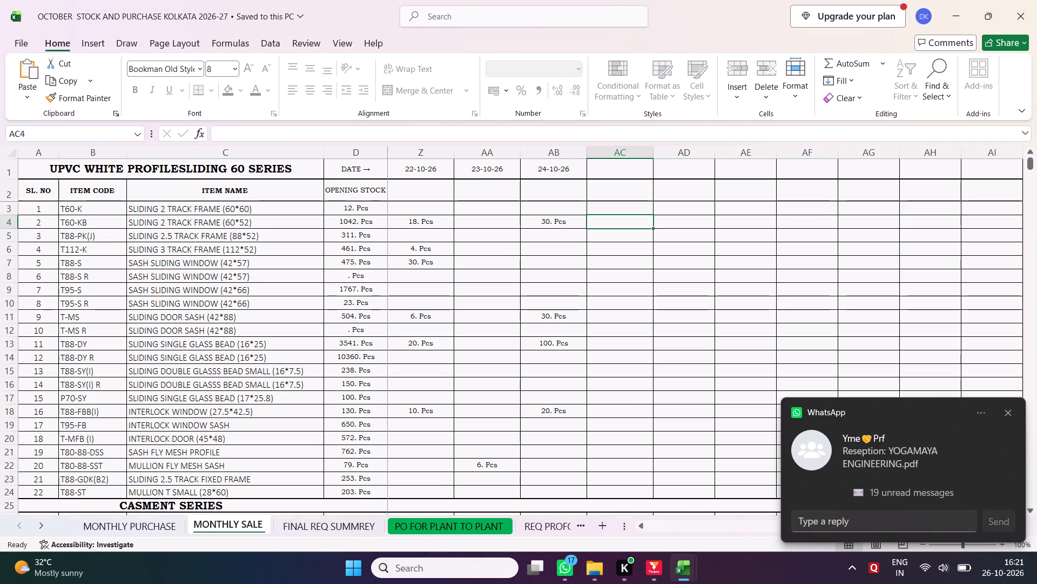
pyautogui.press('Down')
pyautogui.press('Down')
pyautogui.press('Down')
pyautogui.press('Up')
pyautogui.press('Up')
pyautogui.press('Up')
pyautogui.press('Up')
pyautogui.press('Up')
pyautogui.press('Up')
pyautogui.press('Up')
pyautogui.press('Up')
pyautogui.press('Up')
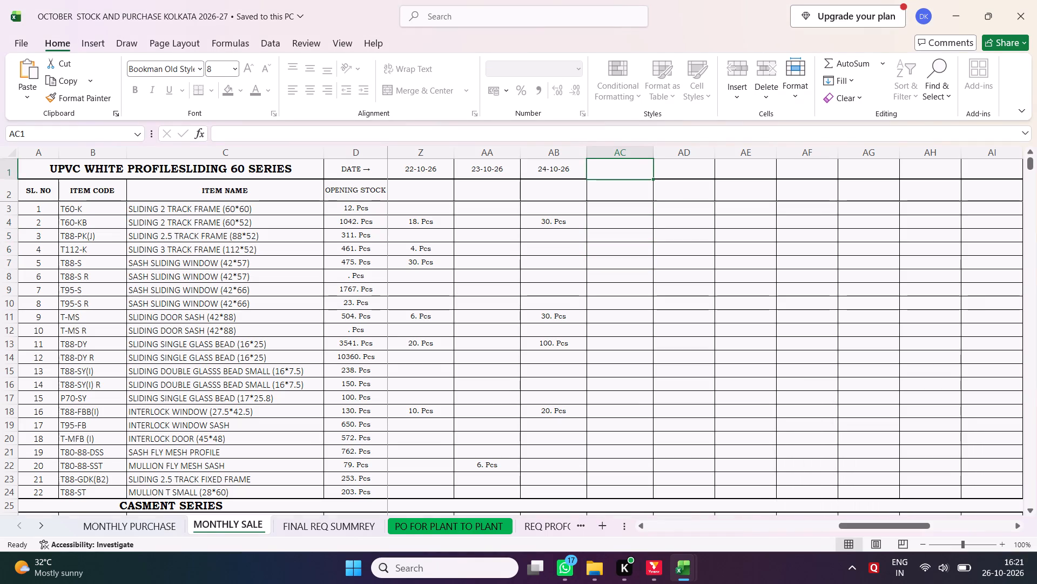
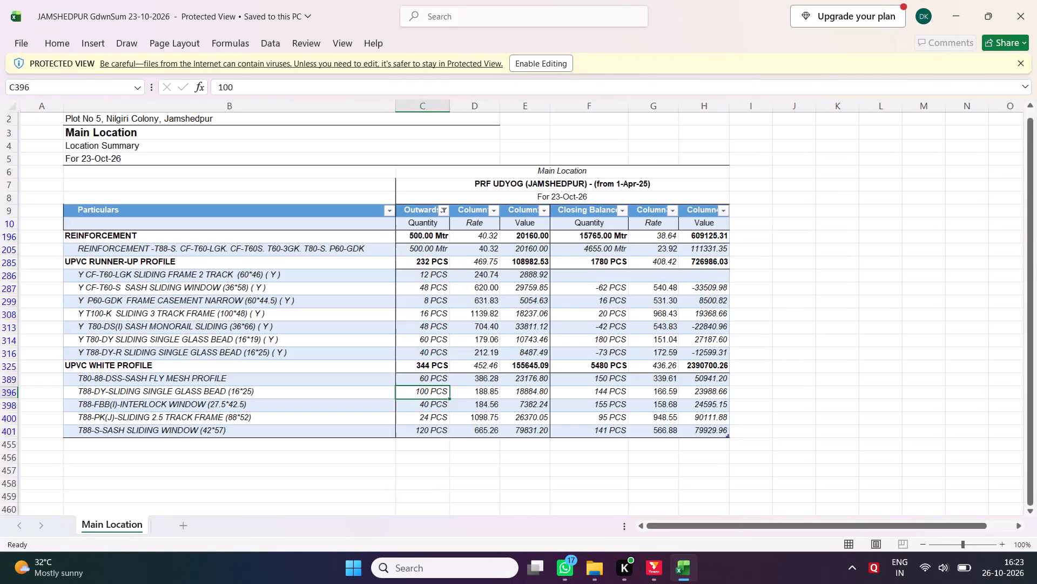
# Open the OCTOBER JAMSHEDPUR STOCK AND PURCHASE 2026-27 workbook from the JAMSHEDPUR STOCK folder in File Explorer.
pyautogui.click(311, 250)
pyautogui.hotkey('alt', 'Tab')
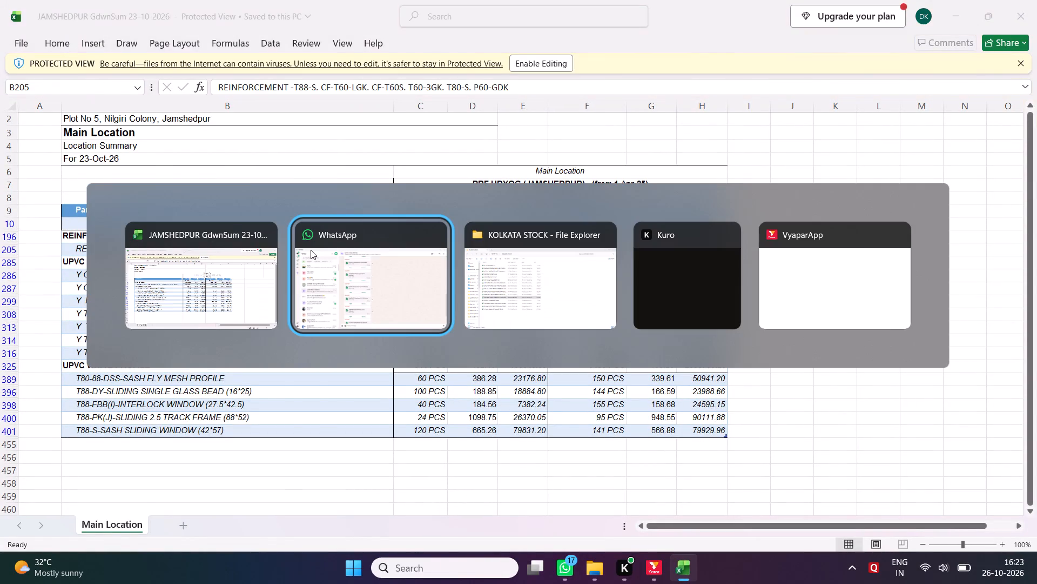
pyautogui.hotkey('alt', 'Tab')
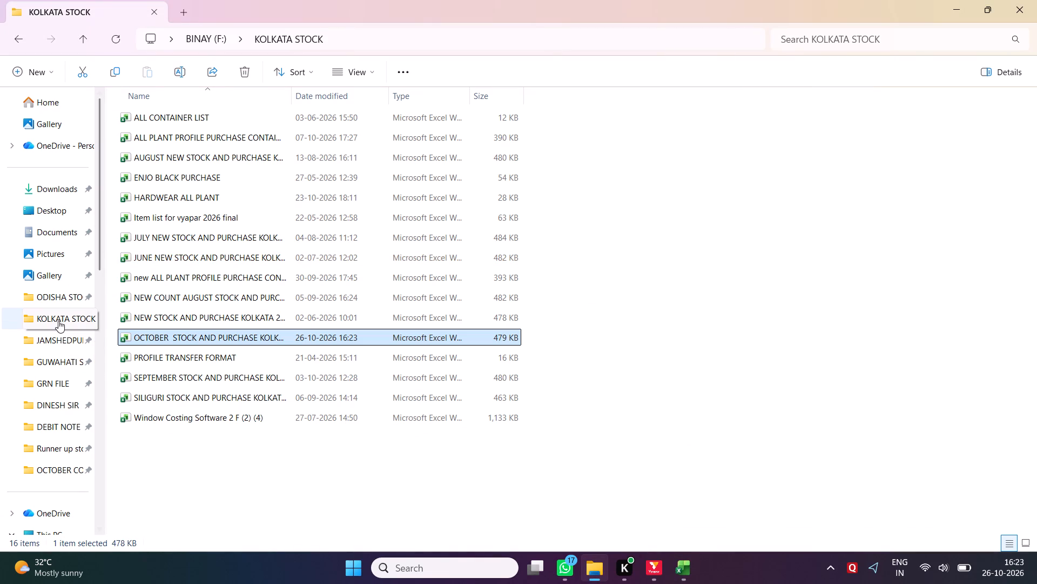
pyautogui.click(51, 334)
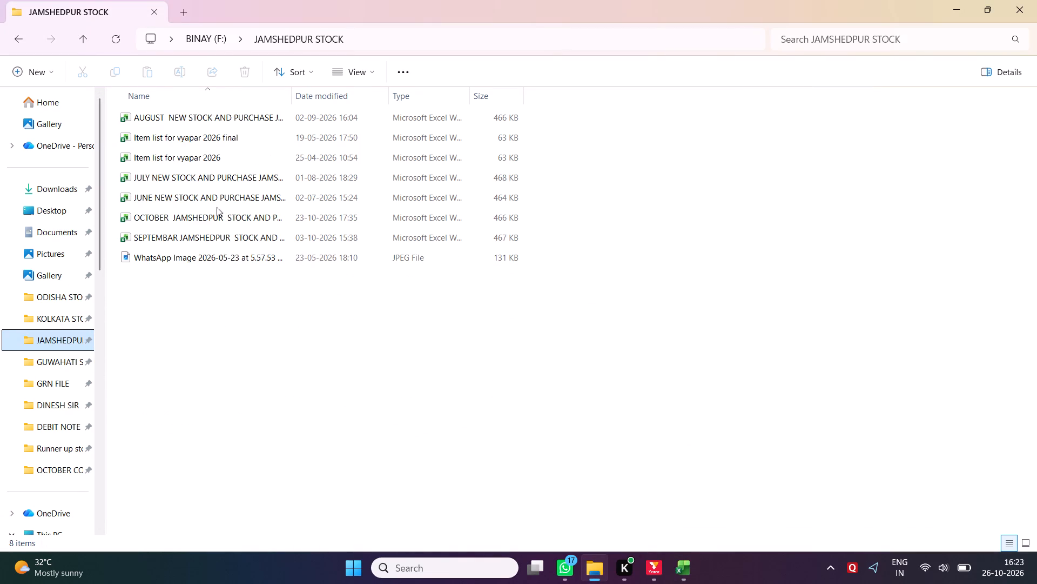
pyautogui.doubleClick(212, 210)
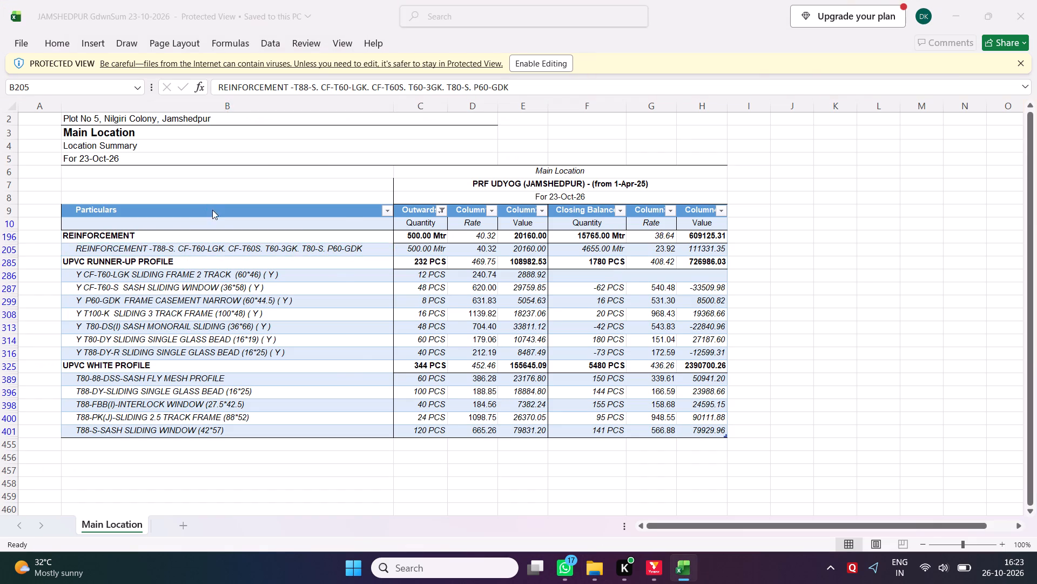
pyautogui.hscroll(7, 533, 356)
pyautogui.hscroll(-3, 533, 356)
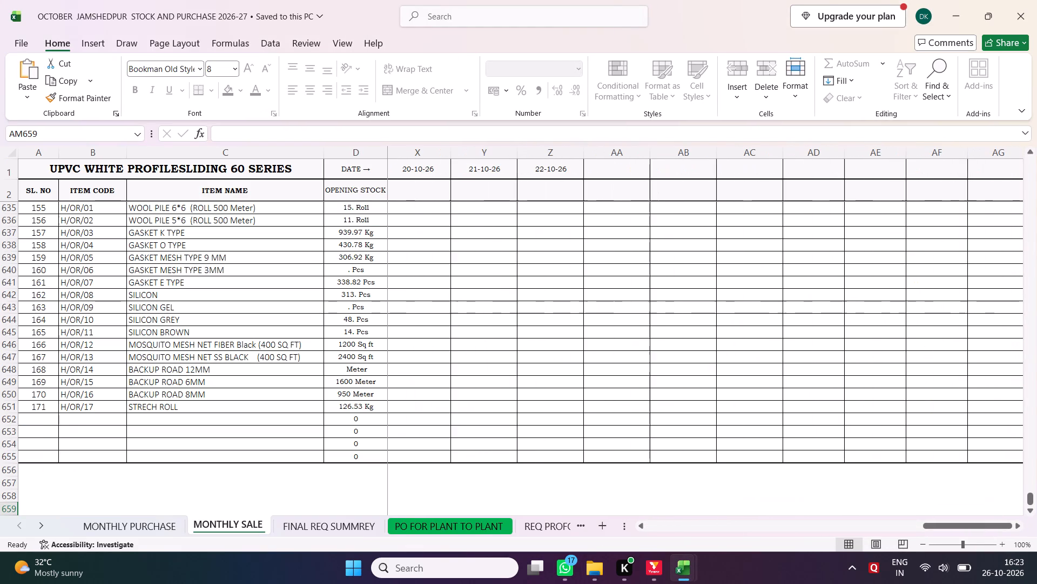
# Enter the date 23-10 in the empty header cell following 22-10-26 in the Jamshedpur MONTHLY SALE sheet.
pyautogui.hotkey('alt', 'Tab')
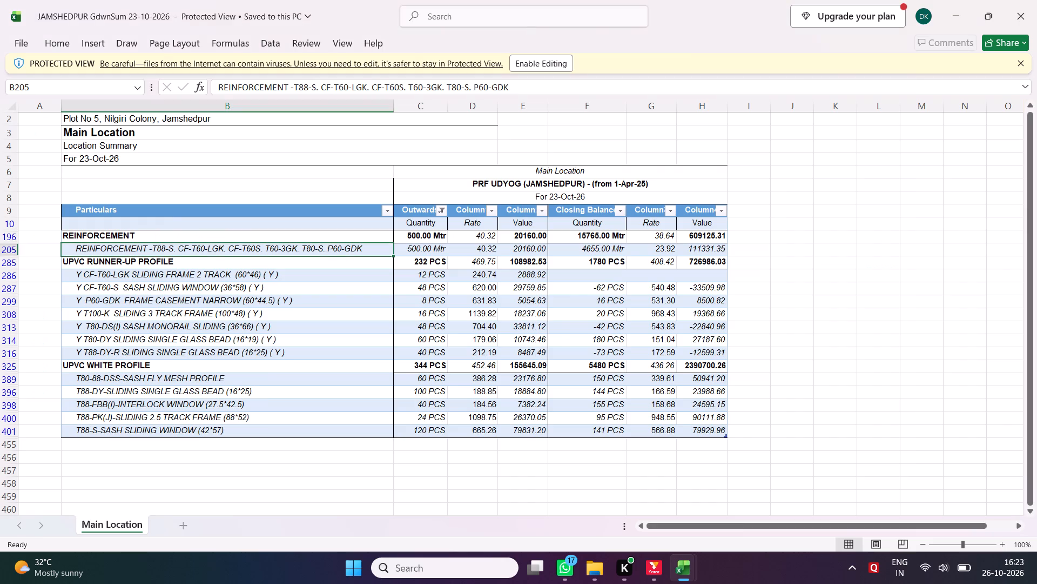
pyautogui.hotkey('alt', 'Tab')
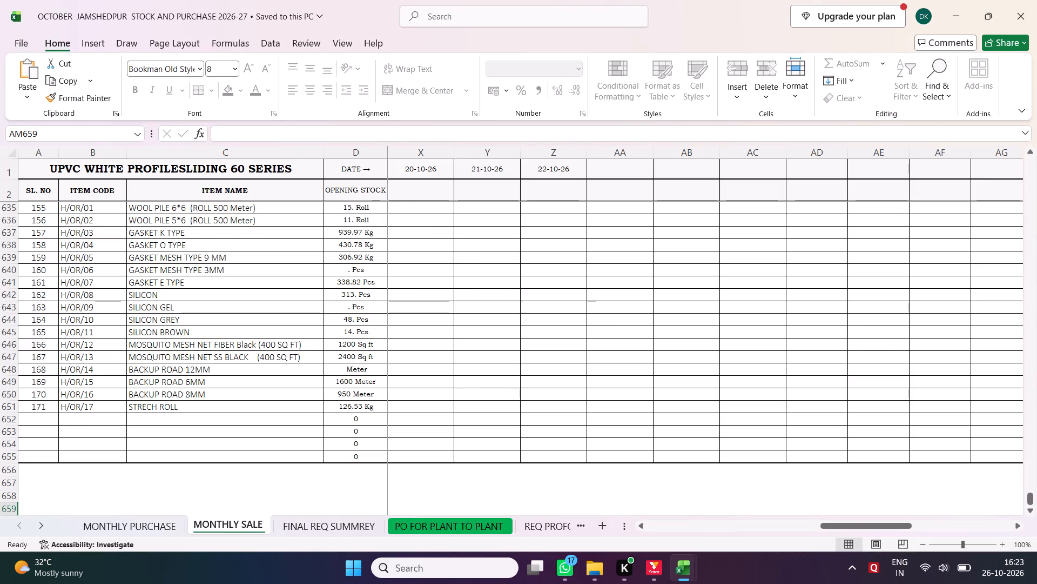
pyautogui.click(619, 172)
pyautogui.write('23-10')
pyautogui.press('Return')
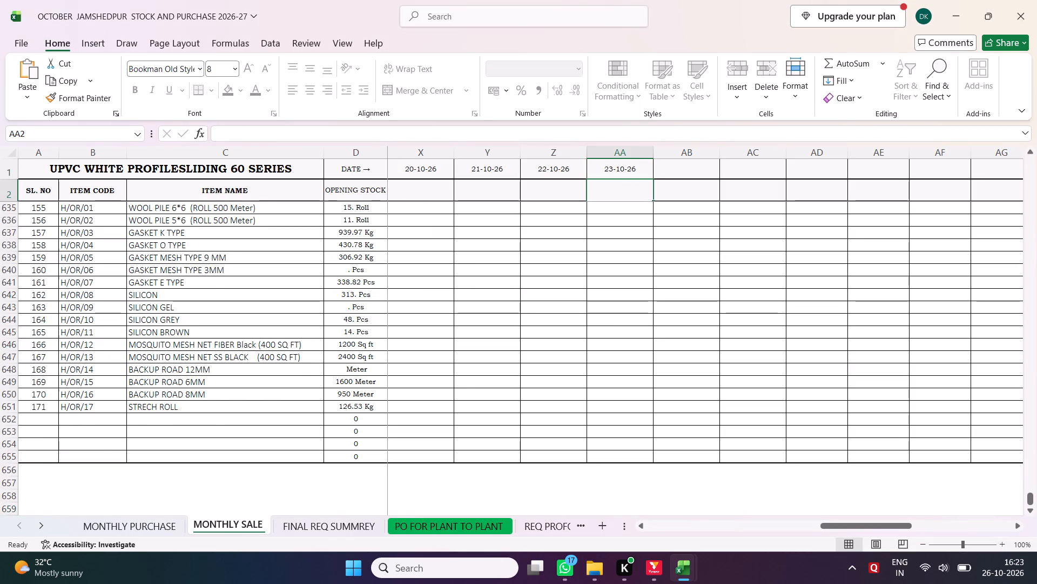
# Enter the summary's outward quantity of 500 in the 23-10-26 column for R T88-S, in the REINFORCEMENT section.
pyautogui.press('Return')
pyautogui.press('Return')
pyautogui.press('Return')
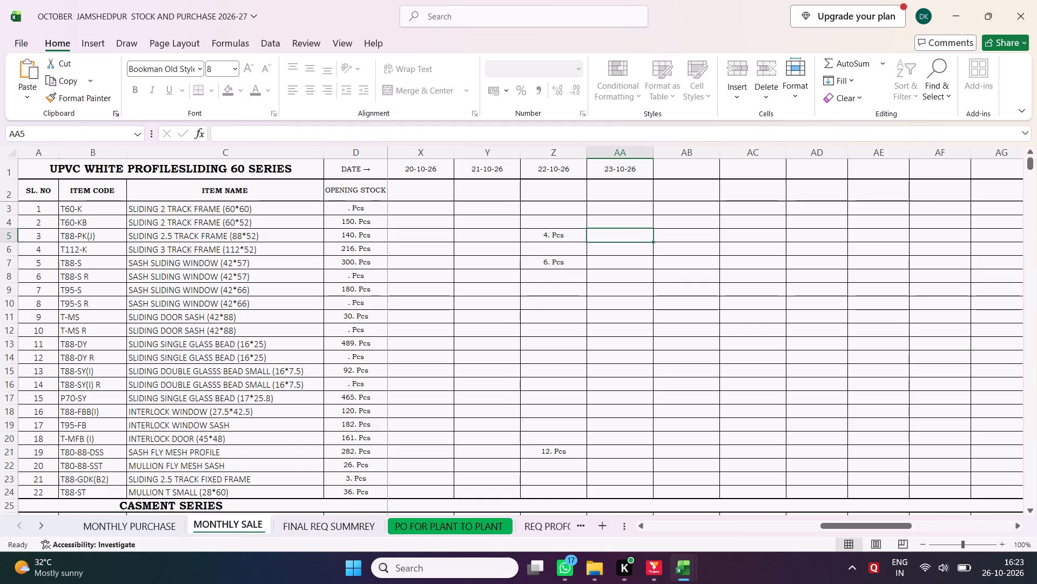
pyautogui.scroll(1, 616, 229)
pyautogui.hotkey('alt', 'Tab')
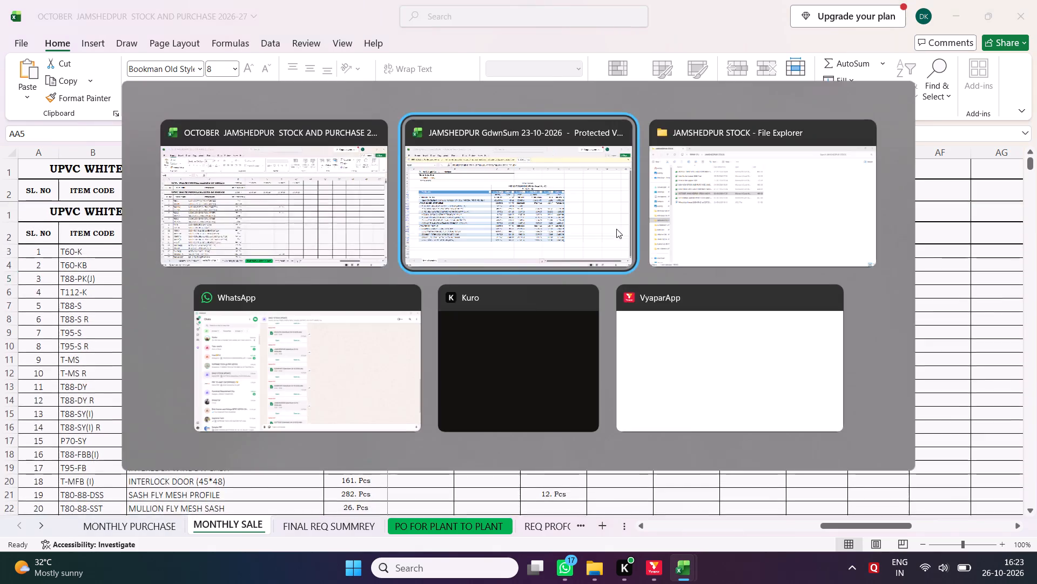
pyautogui.hotkey('alt', 'Tab')
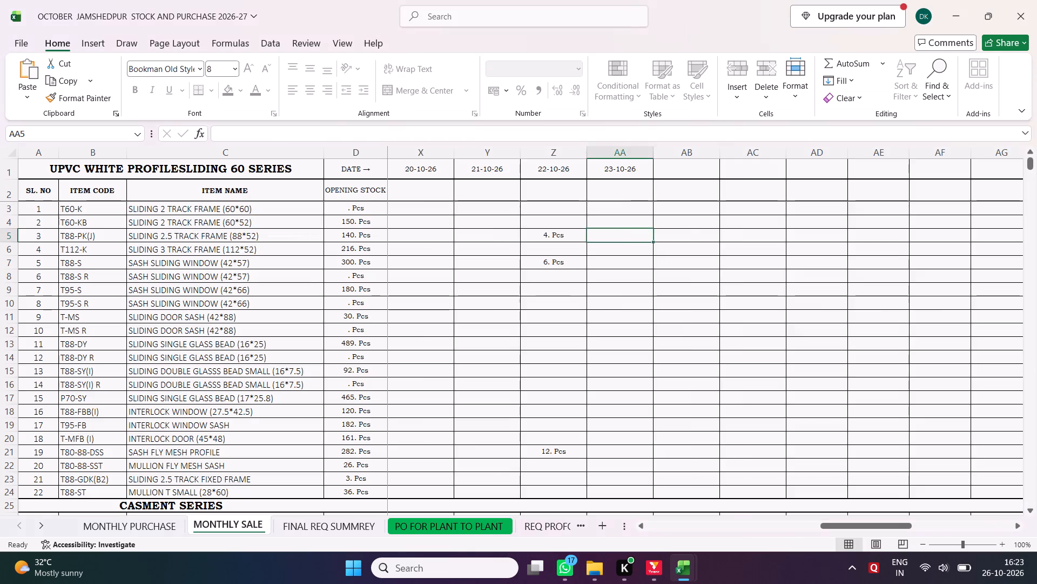
pyautogui.hscroll(-1, 731, 347)
pyautogui.scroll(-17, 731, 347)
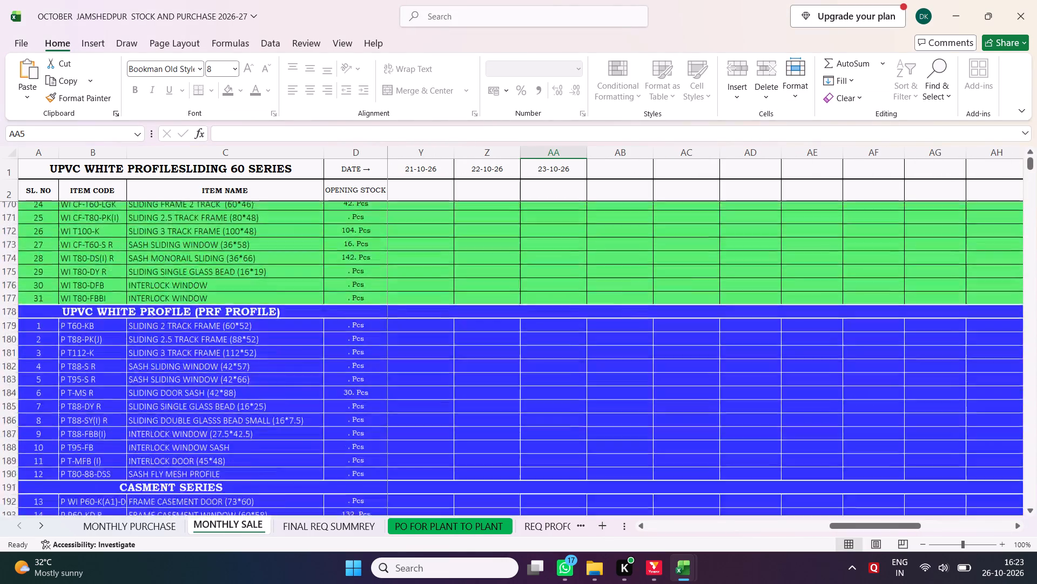
pyautogui.scroll(-12, 731, 347)
pyautogui.scroll(4, 731, 347)
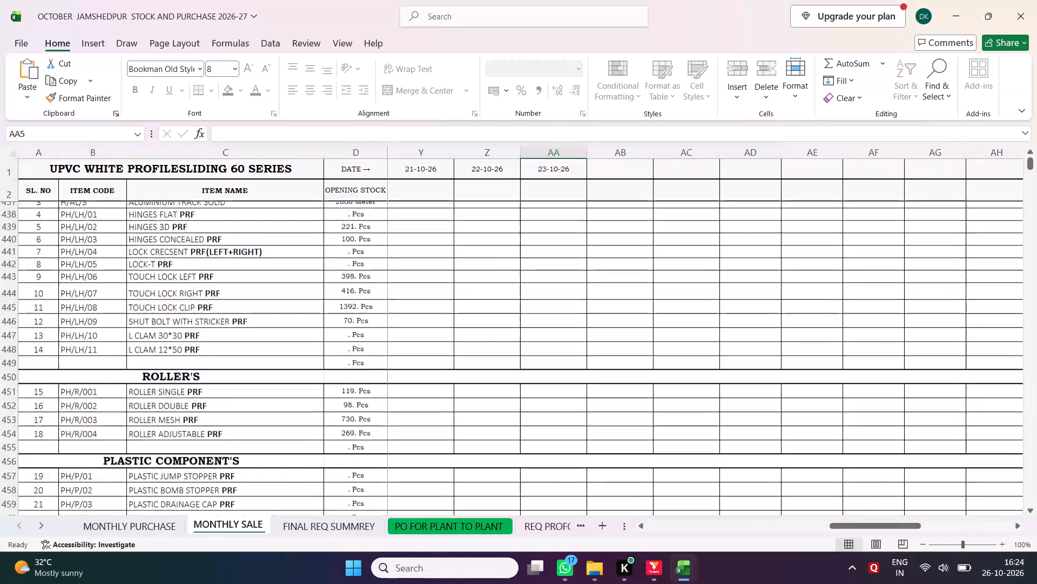
pyautogui.scroll(3, 731, 347)
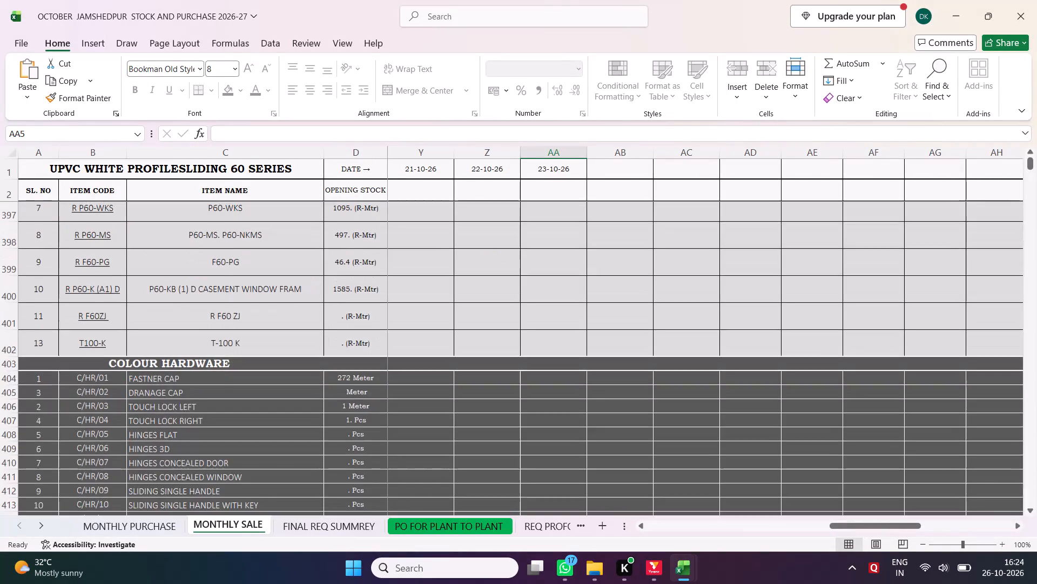
pyautogui.scroll(1, 731, 347)
pyautogui.click(591, 315)
pyautogui.press('Left')
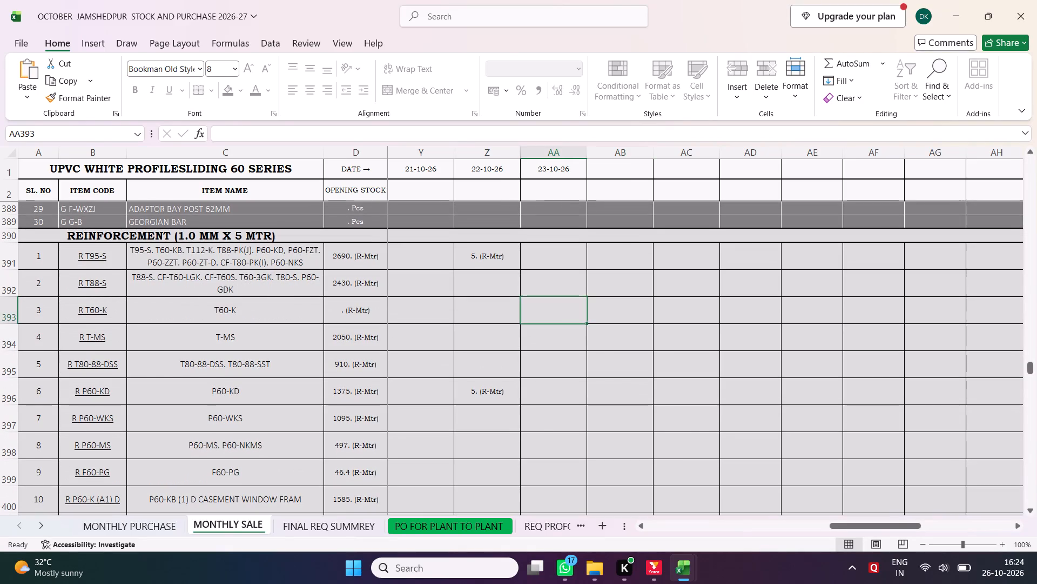
pyautogui.hotkey('alt', 'Tab')
pyautogui.hotkey('alt', 'Tab')
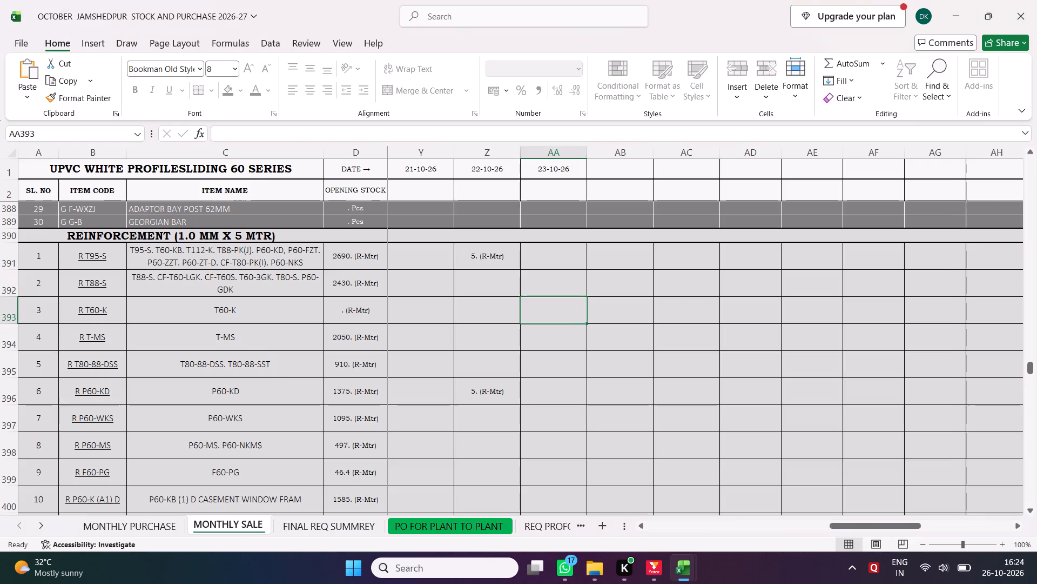
pyautogui.press('Up')
pyautogui.press('Up')
pyautogui.press('Down')
pyautogui.hotkey('alt', 'Tab')
pyautogui.hotkey('alt', 'Tab')
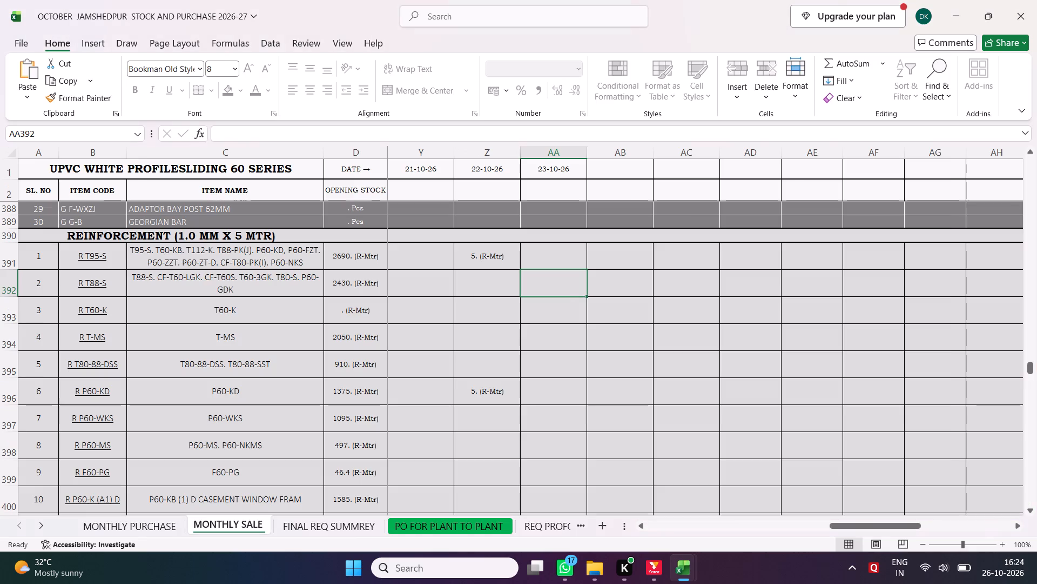
pyautogui.write('500')
pyautogui.press('Return')
# Enter the outward quantity of 12 in the 23-10-26 column for sliding frame 2 track Y CF-T60-LGK, in the PROJECT SERIES section.
pyautogui.hotkey('alt', 'Tab')
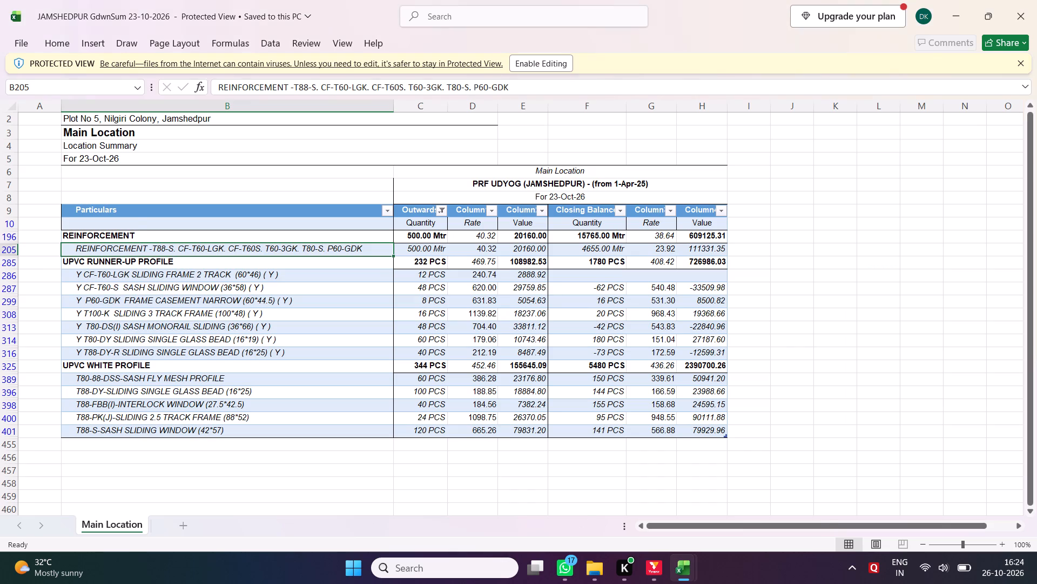
pyautogui.press('Down')
pyautogui.press('Down')
pyautogui.hotkey('alt', 'Tab')
pyautogui.scroll(17, 591, 315)
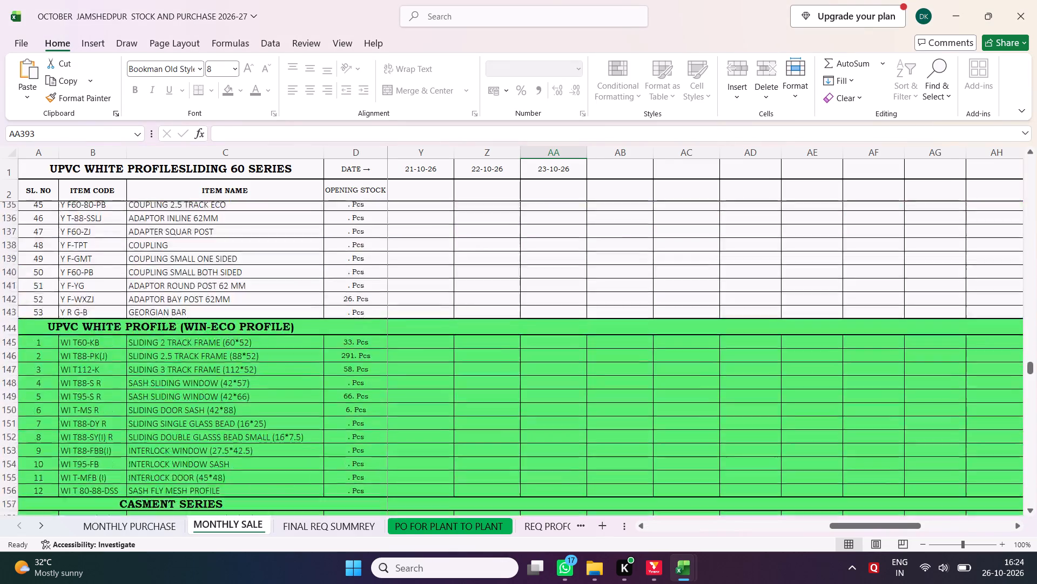
pyautogui.click(569, 318)
pyautogui.hotkey('alt', 'Tab')
pyautogui.hotkey('alt', 'Tab')
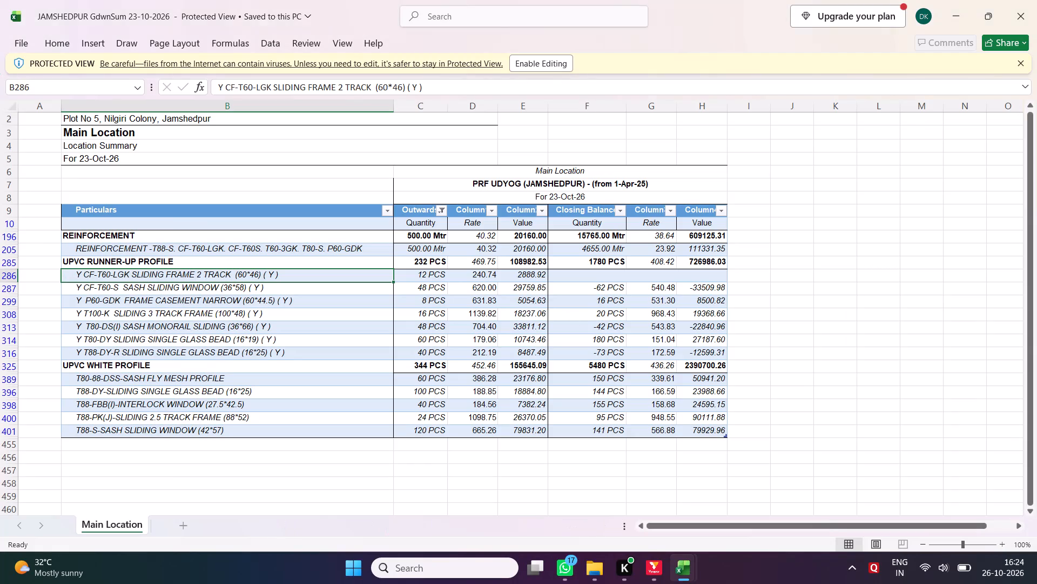
pyautogui.press('Up')
pyautogui.press('Up')
pyautogui.press('Up')
pyautogui.press('Up')
pyautogui.press('Up')
pyautogui.press('Up')
pyautogui.press('Up')
pyautogui.press('Up')
pyautogui.press('Up')
pyautogui.press('Up')
pyautogui.press('Up')
pyautogui.press('Up')
pyautogui.press('Up')
pyautogui.press('Up')
pyautogui.press('Up')
pyautogui.press('Up')
pyautogui.press('Up')
pyautogui.press('Up')
pyautogui.press('Up')
pyautogui.press('Up')
pyautogui.press('Up')
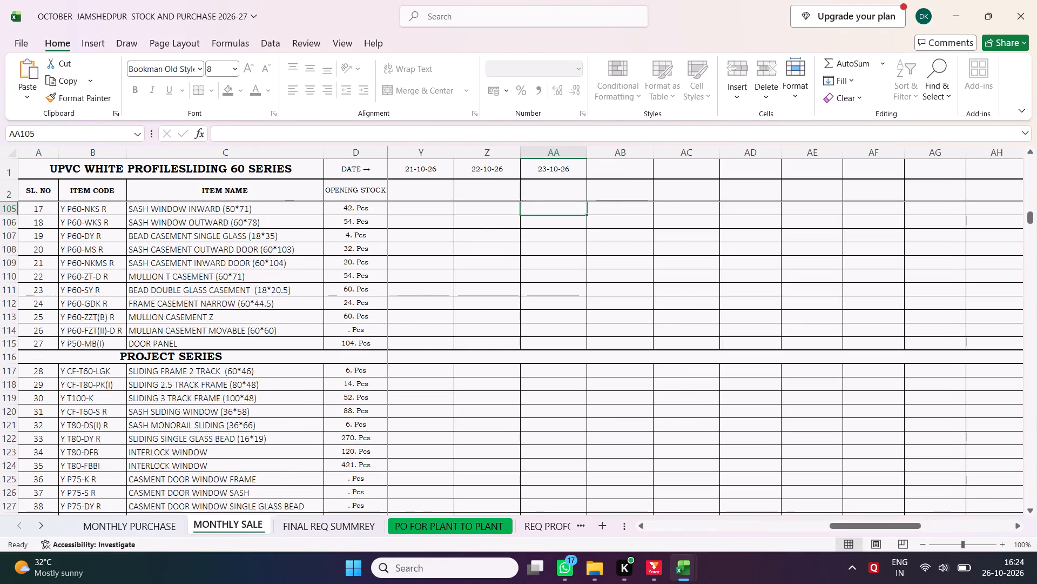
pyautogui.hotkey('alt', 'Tab')
pyautogui.hotkey('alt', 'Tab')
pyautogui.press('Down')
pyautogui.press('Down')
pyautogui.press('Down')
pyautogui.press('Down')
pyautogui.press('Down')
pyautogui.press('Down')
pyautogui.press('Down')
pyautogui.press('Down')
pyautogui.press('Down')
pyautogui.press('Down')
pyautogui.press('Down')
pyautogui.press('Down')
pyautogui.press('Down')
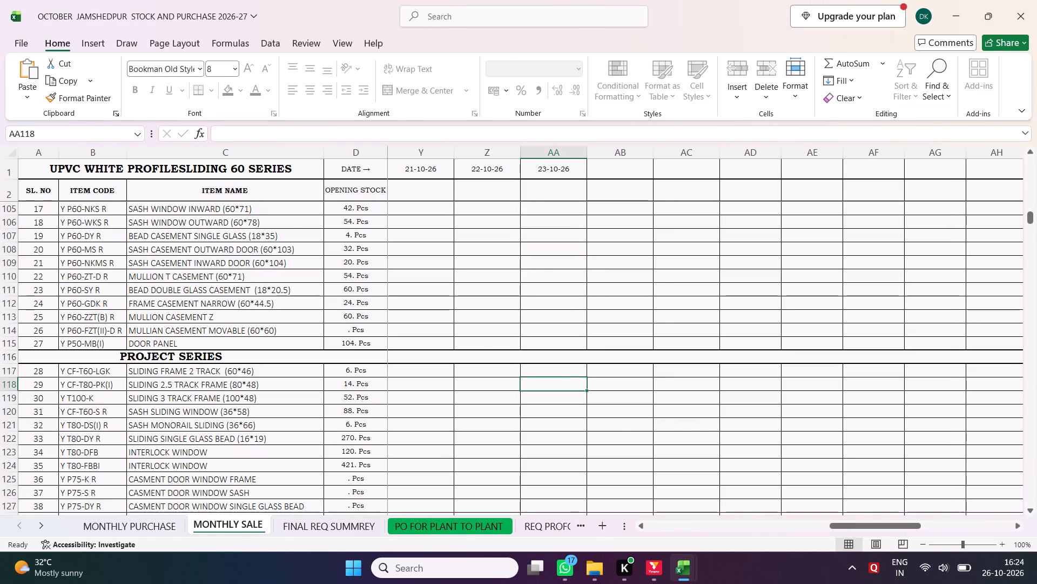
pyautogui.press('Up')
pyautogui.hotkey('alt', 'Tab')
pyautogui.hotkey('alt', 'Tab')
pyautogui.write('12')
pyautogui.press('Return')
# Enter the outward quantity of 48 in the 23-10-26 column for sash sliding window Y CF-T60-S R.
pyautogui.hotkey('alt', 'Tab')
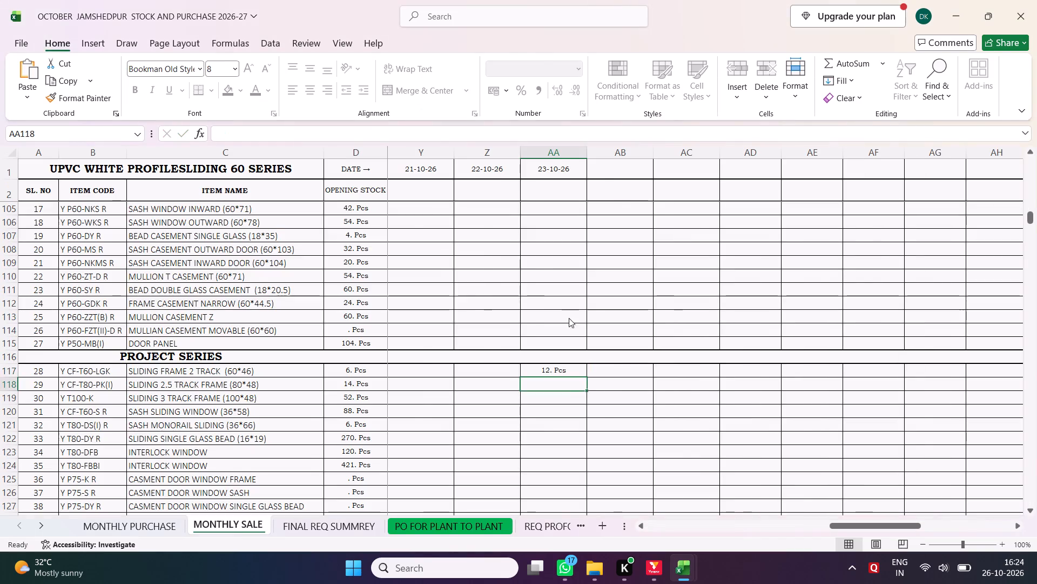
pyautogui.press('Down')
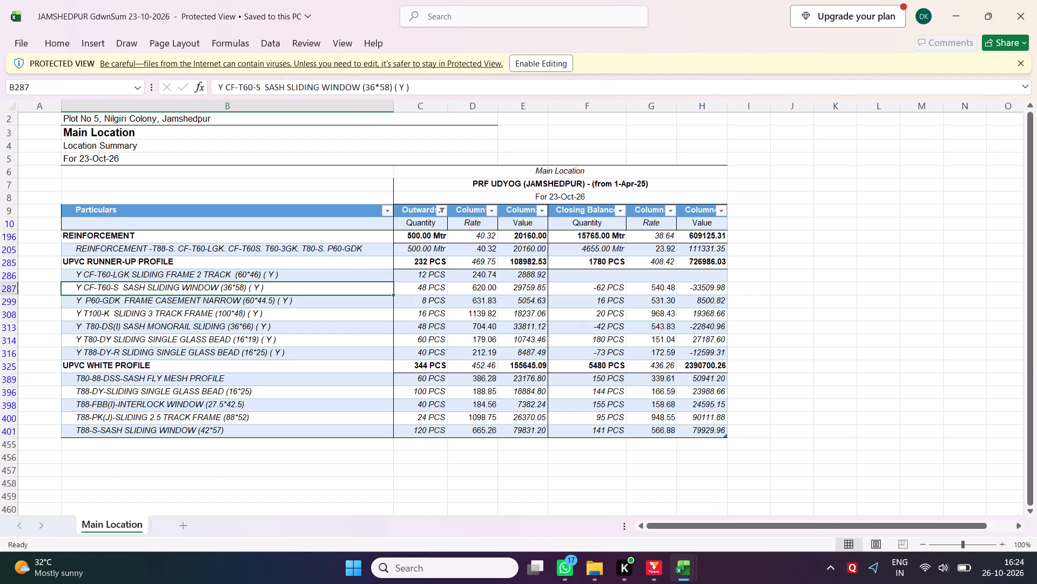
pyautogui.hotkey('alt', 'Tab')
pyautogui.press('Down')
pyautogui.press('Down')
pyautogui.hotkey('alt', 'Tab')
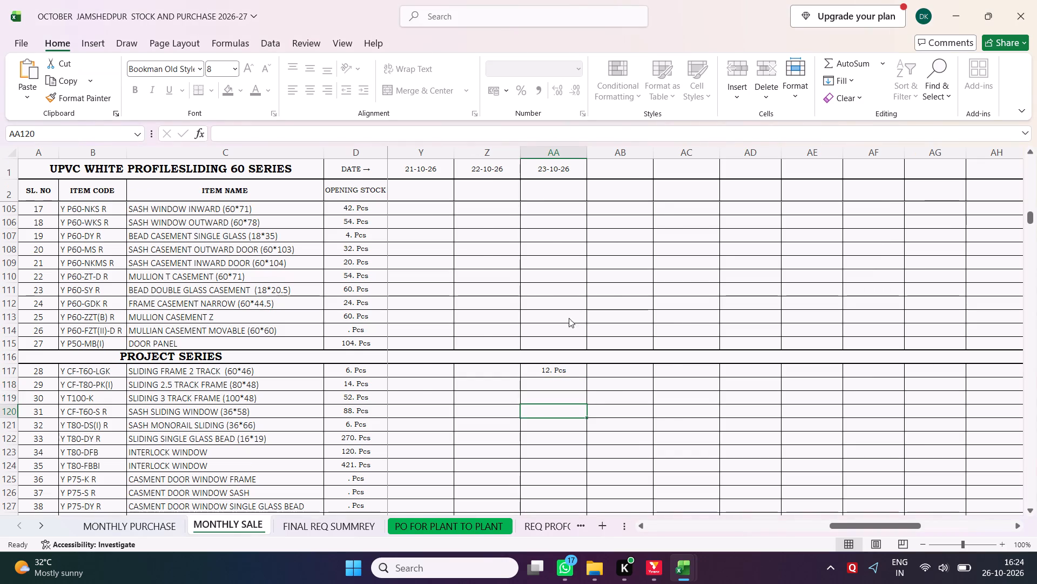
pyautogui.hotkey('alt', 'Tab')
pyautogui.write('48')
pyautogui.press('Return')
# Enter the outward quantity of 8 in the 23-10-26 column for frame casement narrow Y P60-GDK R.
pyautogui.hotkey('alt', 'Tab')
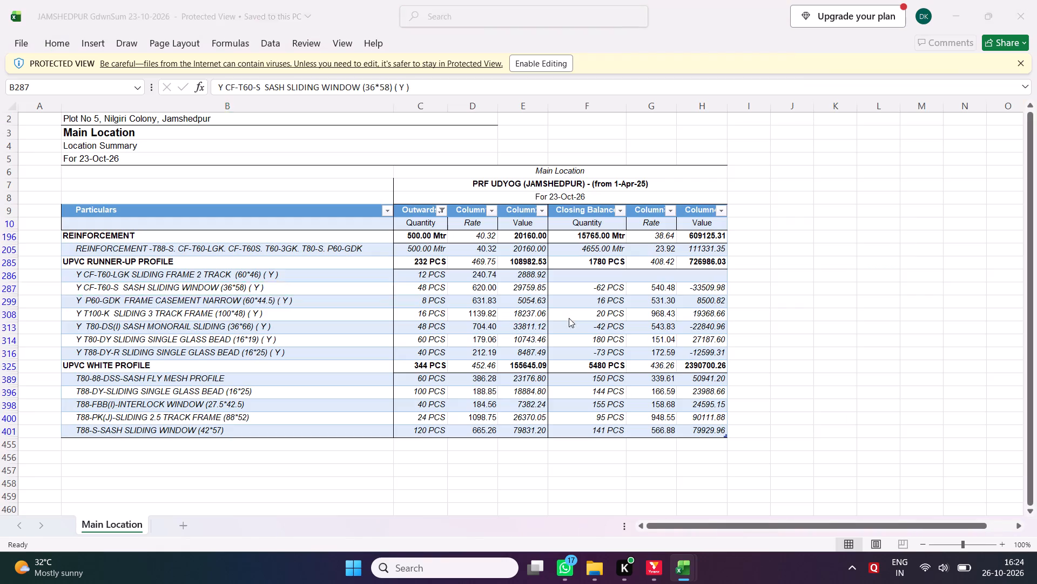
pyautogui.press('Down')
pyautogui.hotkey('alt', 'Tab')
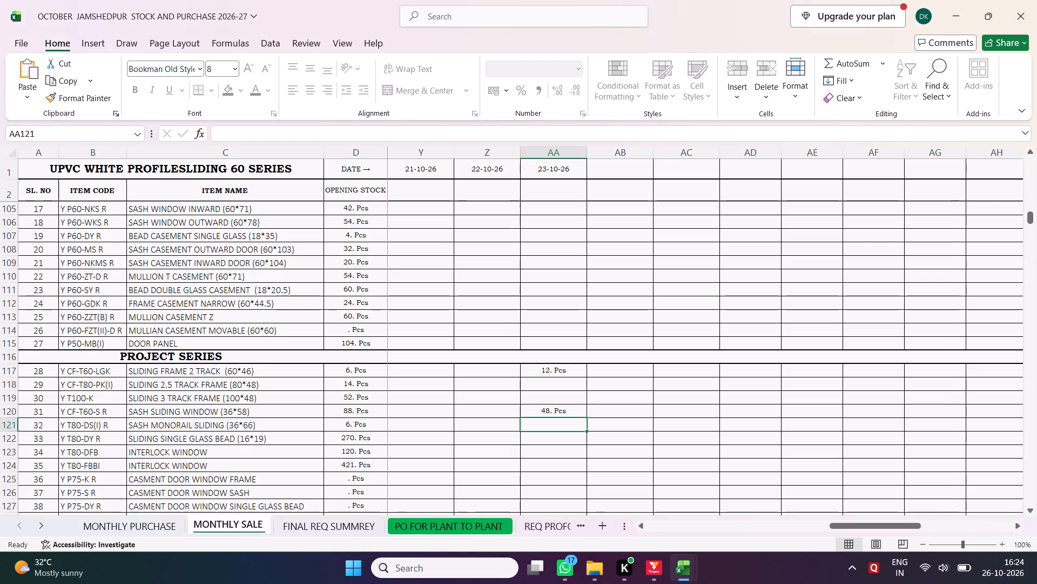
pyautogui.press('Up')
pyautogui.press('Up')
pyautogui.press('Up')
pyautogui.press('Up')
pyautogui.press('Up')
pyautogui.press('Up')
pyautogui.press('Up')
pyautogui.press('Up')
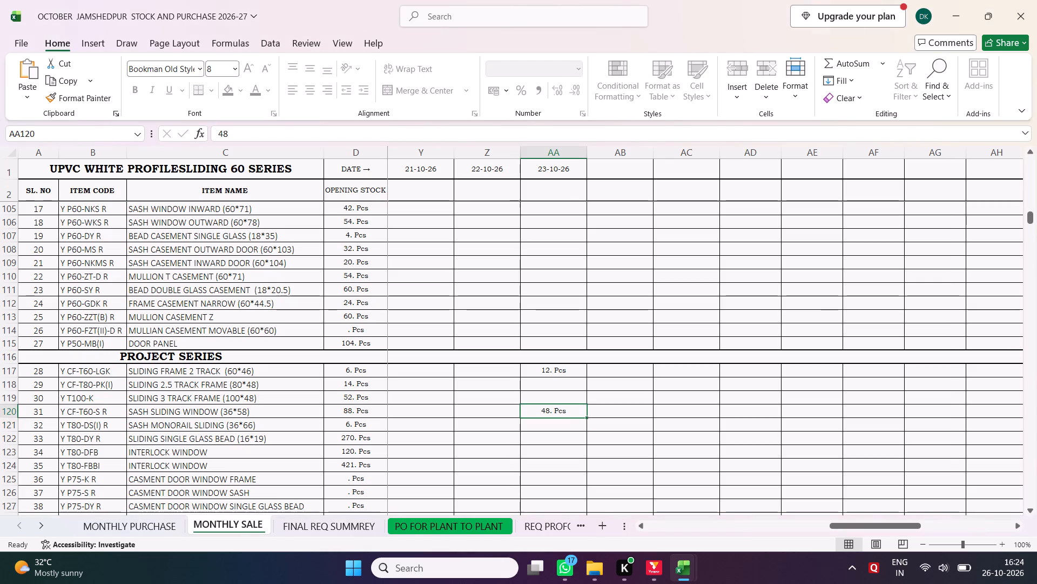
pyautogui.press('Up')
pyautogui.hotkey('alt', 'Tab')
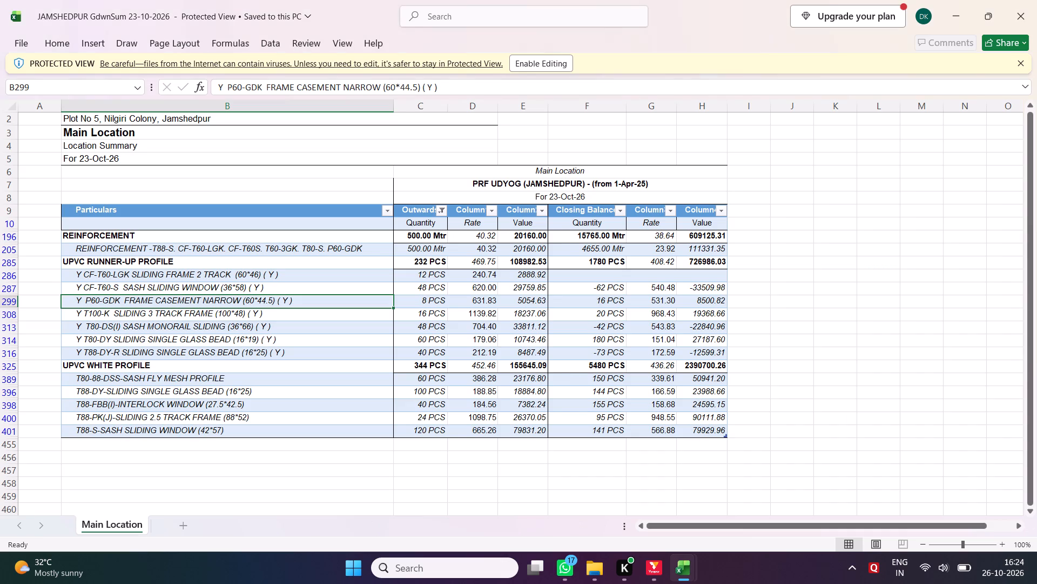
pyautogui.hotkey('alt', 'Tab')
pyautogui.press('8')
pyautogui.press('Return')
# Enter the outward quantity of 16 in the 23-10-26 column for sliding 3 track frame Y T100-K.
pyautogui.hotkey('alt', 'Tab')
pyautogui.press('Down')
pyautogui.hotkey('alt', 'Tab')
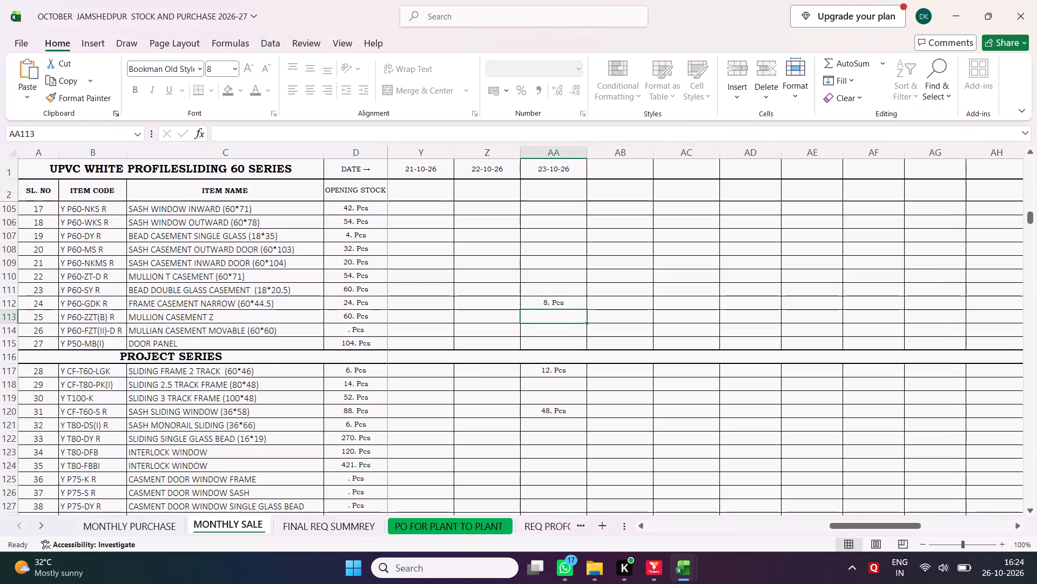
pyautogui.press('Up')
pyautogui.press('Down')
pyautogui.press('Down')
pyautogui.press('Down')
pyautogui.press('Down')
pyautogui.press('Down')
pyautogui.press('Down')
pyautogui.press('Down')
pyautogui.press('Down')
pyautogui.press('Down')
pyautogui.press('Up')
pyautogui.press('Up')
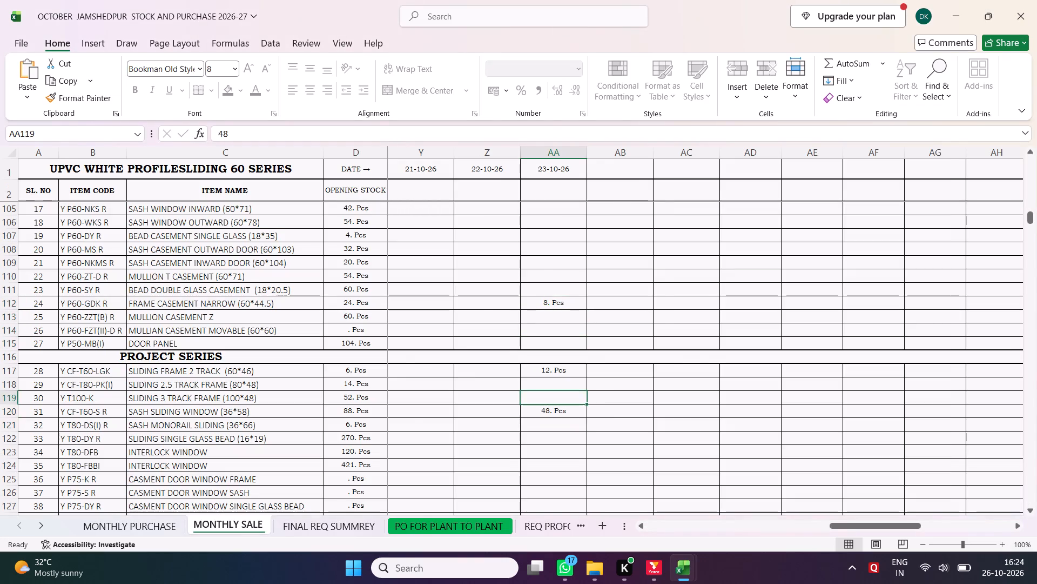
pyautogui.hotkey('alt', 'Tab')
pyautogui.hotkey('alt', 'Tab')
pyautogui.write('16')
pyautogui.press('Return')
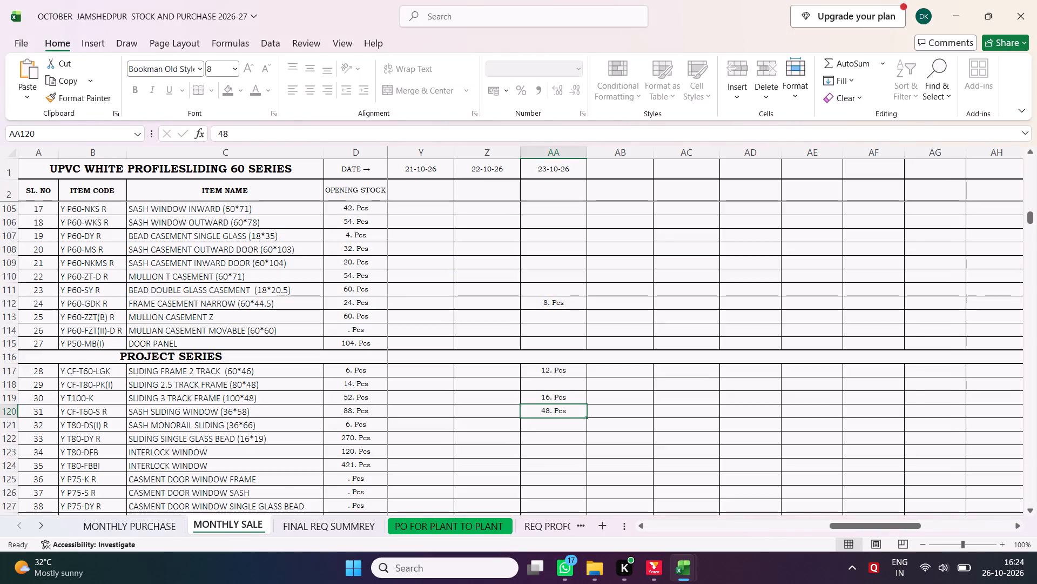
# Enter the outward quantity of 48 in the 23-10-26 column for sash monorail sliding Y T80-DS(I) R.
pyautogui.hotkey('alt', 'Tab')
pyautogui.press('Down')
pyautogui.hotkey('alt', 'Tab')
pyautogui.press('Up')
pyautogui.press('Down')
pyautogui.press('Down')
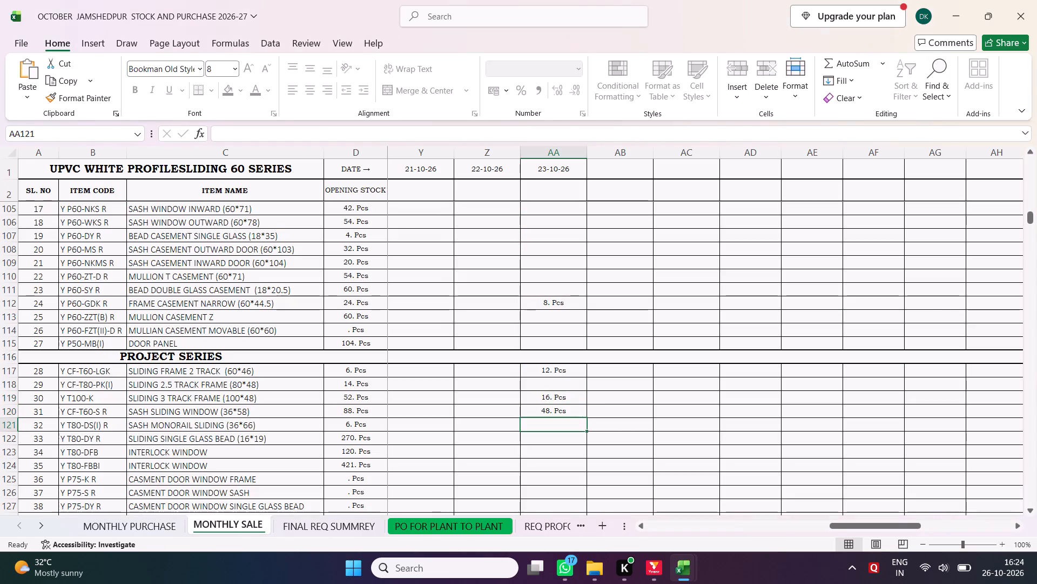
pyautogui.hotkey('alt', 'Tab')
pyautogui.hotkey('alt', 'Tab')
pyautogui.write('48')
pyautogui.press('Return')
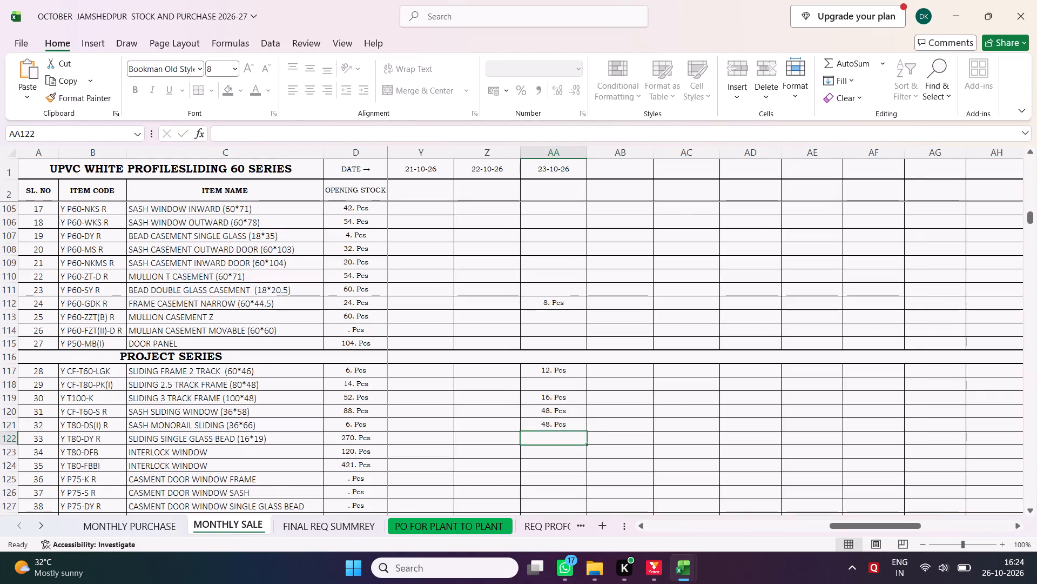
# Enter the outward quantity of 60 in the 23-10-26 column for sliding single glass bead Y T80-DY R.
pyautogui.hotkey('alt', 'Tab')
pyautogui.press('Down')
pyautogui.hotkey('alt', 'Tab')
pyautogui.hotkey('alt', 'Tab')
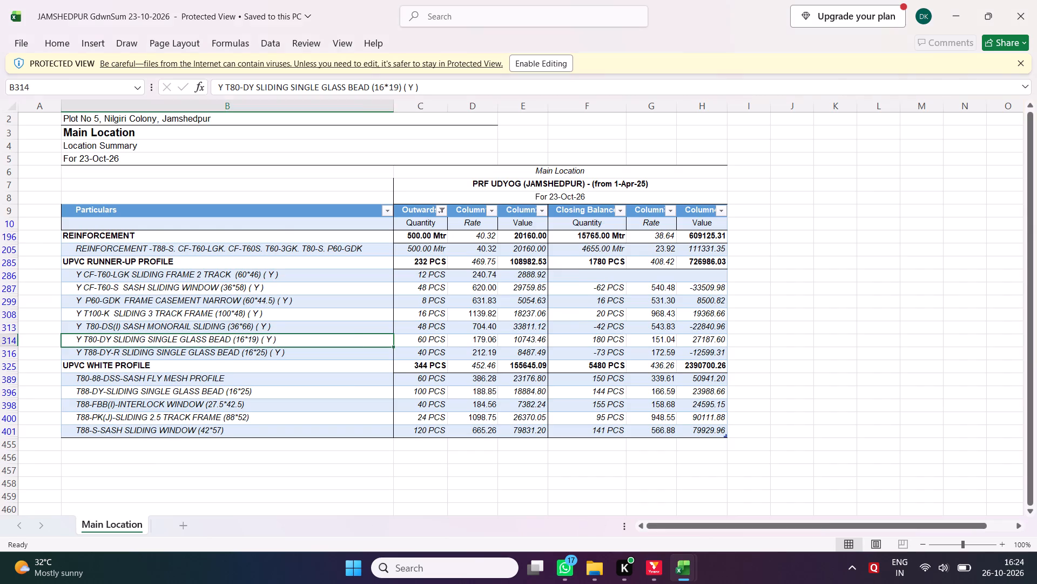
pyautogui.hotkey('alt', 'Tab')
pyautogui.hotkey('alt', 'Tab')
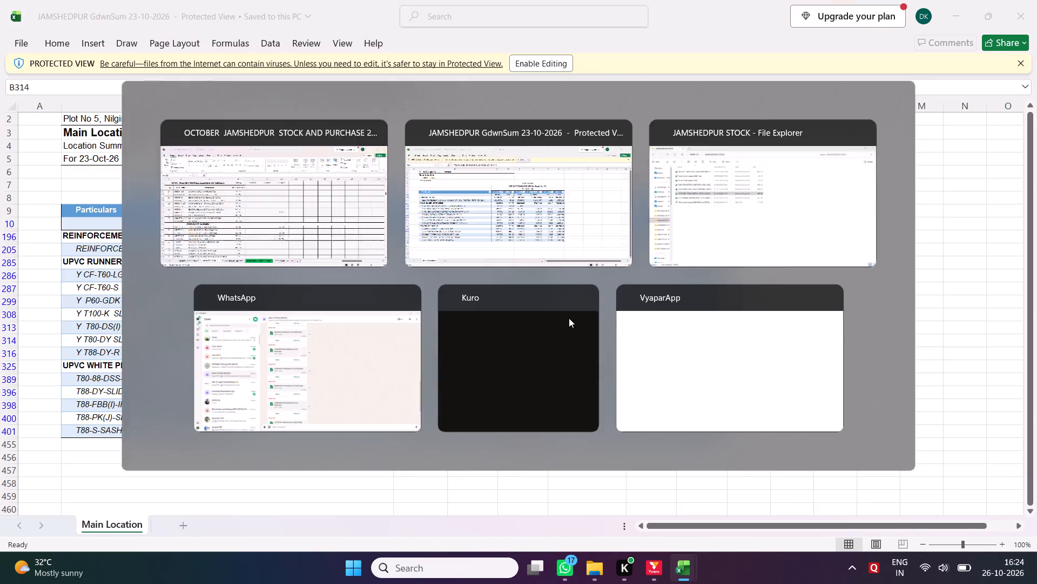
pyautogui.hotkey('alt', 'Tab')
pyautogui.write('60')
pyautogui.press('Return')
# Enter the outward quantity of 40 in the 23-10-26 column for sliding single glass bead Y T88-DY R.
pyautogui.hotkey('alt', 'Tab')
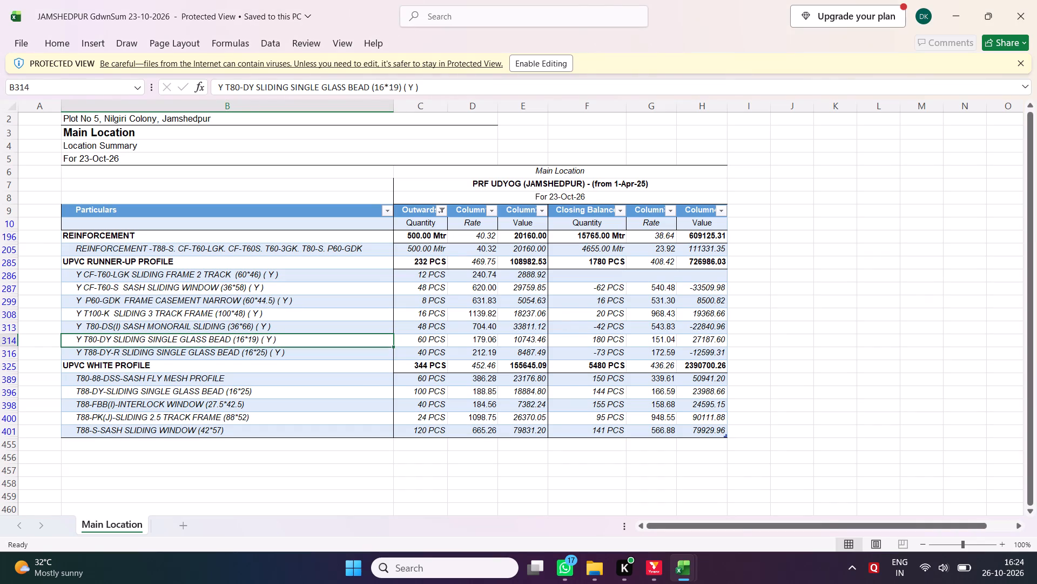
pyautogui.press('Down')
pyautogui.hotkey('alt', 'Tab')
pyautogui.press('Up')
pyautogui.press('Up')
pyautogui.press('Up')
pyautogui.press('Up')
pyautogui.press('Up')
pyautogui.press('Up')
pyautogui.press('Up')
pyautogui.press('Up')
pyautogui.press('Up')
pyautogui.press('Up')
pyautogui.press('Up')
pyautogui.press('Up')
pyautogui.press('Up')
pyautogui.press('Up')
pyautogui.press('Up')
pyautogui.press('Up')
pyautogui.press('Up')
pyautogui.press('Up')
pyautogui.press('Up')
pyautogui.press('Up')
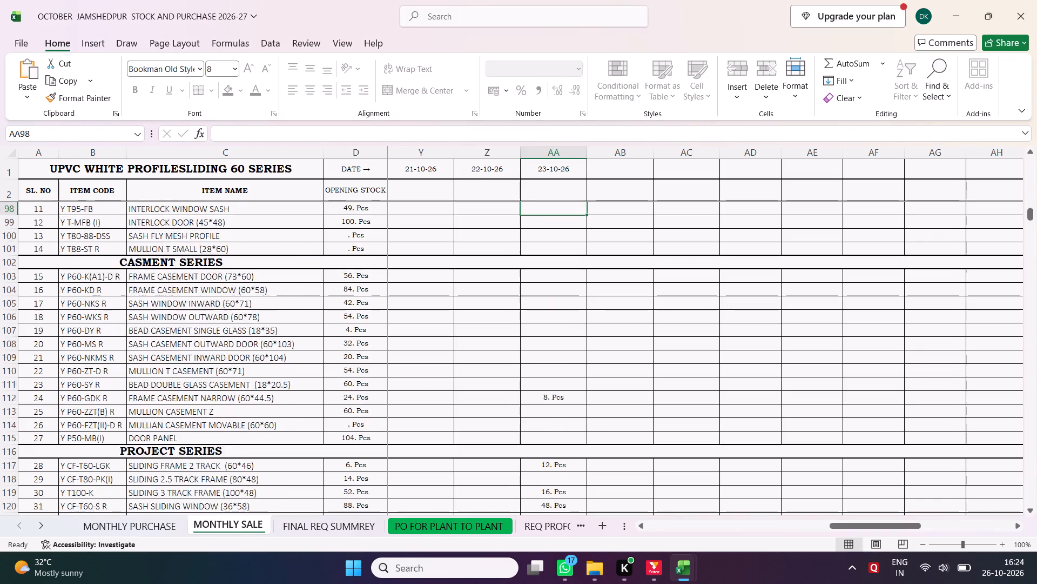
pyautogui.hotkey('alt', 'Tab')
pyautogui.hotkey('alt', 'Tab')
pyautogui.press('Up')
pyautogui.press('Up')
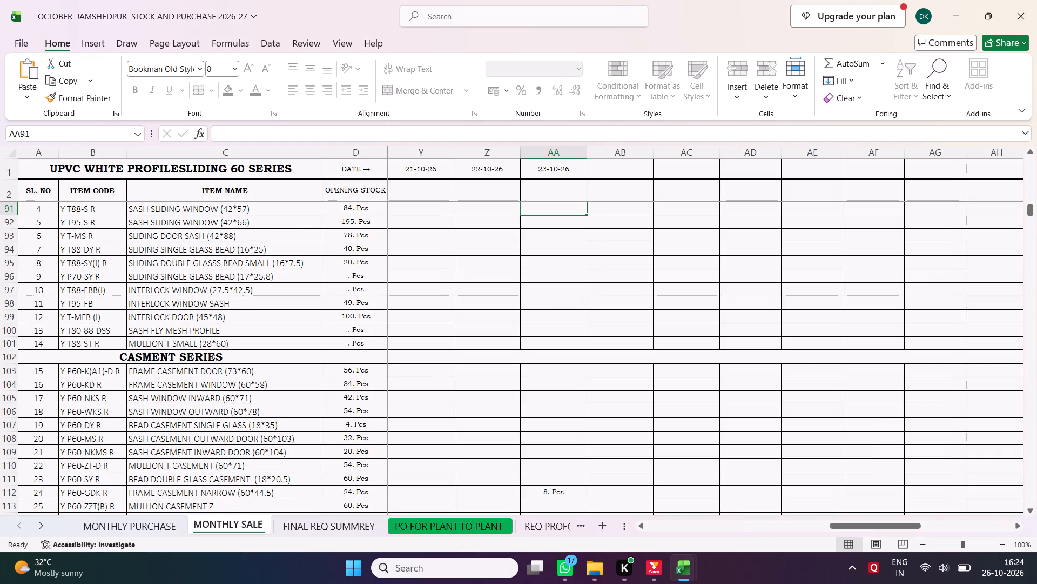
pyautogui.press('Down')
pyautogui.press('Down')
pyautogui.press('Down')
pyautogui.hotkey('alt', 'Tab')
pyautogui.hotkey('alt', 'Tab')
pyautogui.write('40')
pyautogui.press('Return')
# Enter the outward quantity of 60 in the 23-10-26 column for sash fly mesh profile T80-88-DSS in the white profile section.
pyautogui.hotkey('alt', 'Tab')
pyautogui.press('Down')
pyautogui.press('Down')
pyautogui.hotkey('alt', 'Tab')
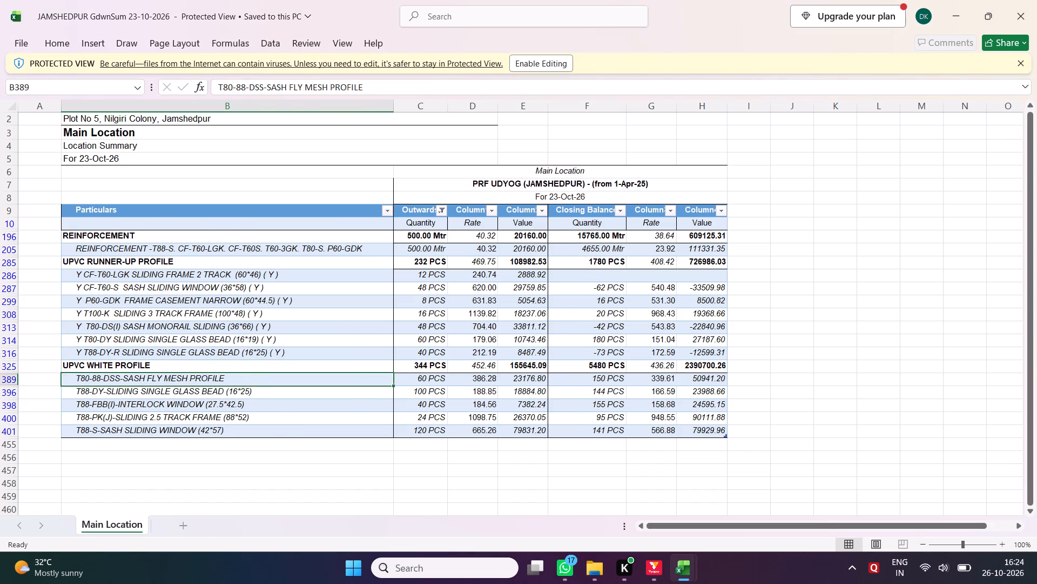
pyautogui.press('Up')
pyautogui.press('Up')
pyautogui.press('Up')
pyautogui.press('Up')
pyautogui.press('Up')
pyautogui.press('Up')
pyautogui.press('Up')
pyautogui.press('Up')
pyautogui.press('Up')
pyautogui.press('Up')
pyautogui.press('Up')
pyautogui.press('Up')
pyautogui.press('Up')
pyautogui.press('Up')
pyautogui.press('Up')
pyautogui.press('Up')
pyautogui.press('Up')
pyautogui.press('Up')
pyautogui.press('Up')
pyautogui.press('Up')
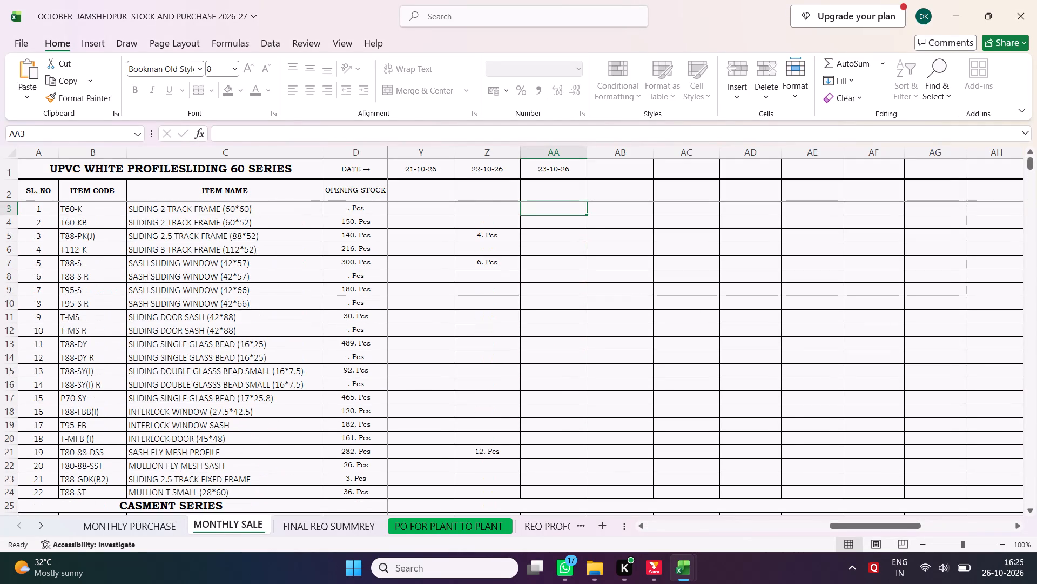
pyautogui.press('Down')
pyautogui.press('Down')
pyautogui.press('Down')
pyautogui.press('Down')
pyautogui.press('Down')
pyautogui.press('Down')
pyautogui.press('Down')
pyautogui.press('Down')
pyautogui.press('Down')
pyautogui.press('Down')
pyautogui.press('Down')
pyautogui.press('Down')
pyautogui.press('Down')
pyautogui.press('Down')
pyautogui.press('Down')
pyautogui.press('Down')
pyautogui.press('Down')
pyautogui.press('Up')
pyautogui.press('Down')
pyautogui.press('Down')
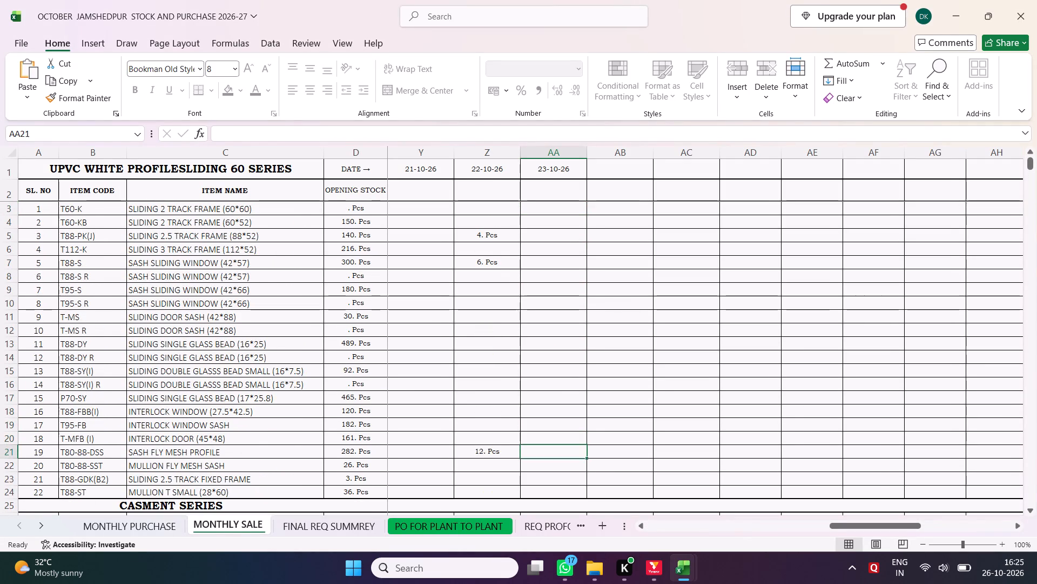
pyautogui.hotkey('alt', 'Tab')
pyautogui.hotkey('alt', 'Tab')
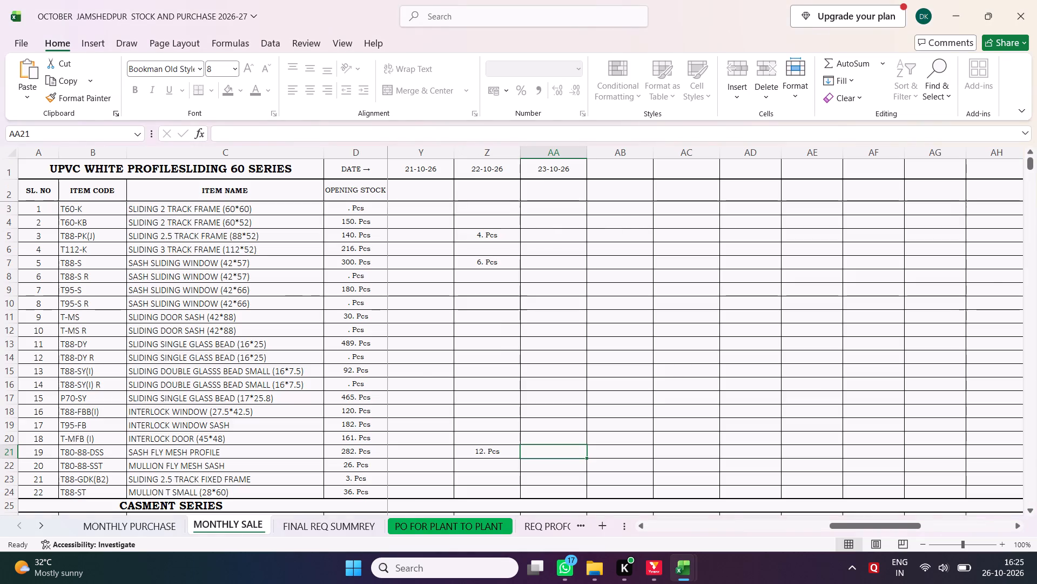
pyautogui.hotkey('alt', 'Tab')
pyautogui.hotkey('alt', 'Tab')
pyautogui.write('60')
# Enter the outward quantity of 100 in the 23-10-26 column for sliding single glass bead T88-DY.
pyautogui.hotkey('alt', 'Tab')
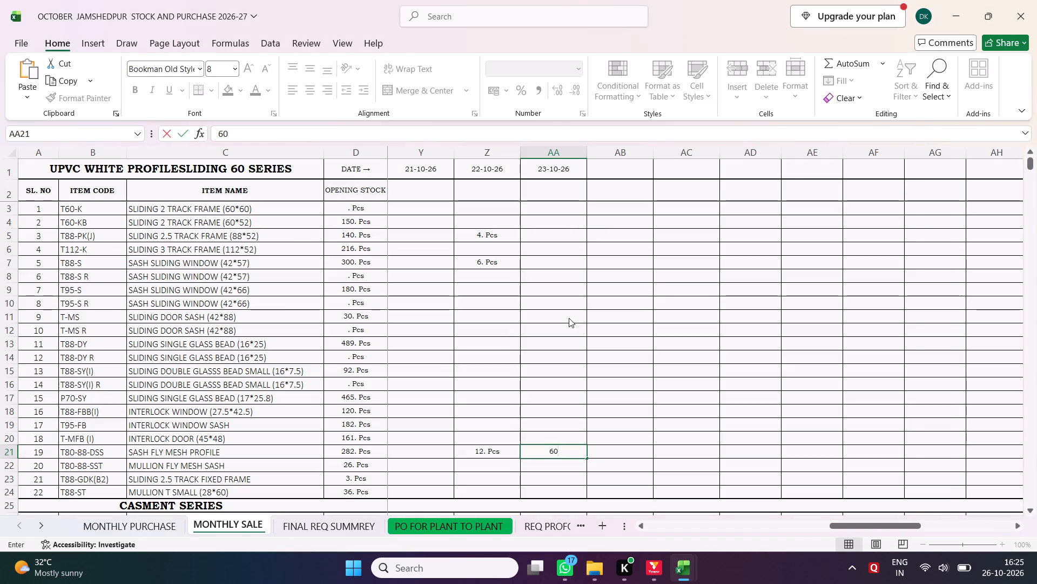
pyautogui.press('Down')
pyautogui.hotkey('alt', 'Tab')
pyautogui.press('Up')
pyautogui.press('Up')
pyautogui.press('Up')
pyautogui.press('Up')
pyautogui.press('Up')
pyautogui.press('Up')
pyautogui.press('Up')
pyautogui.press('Up')
pyautogui.press('Up')
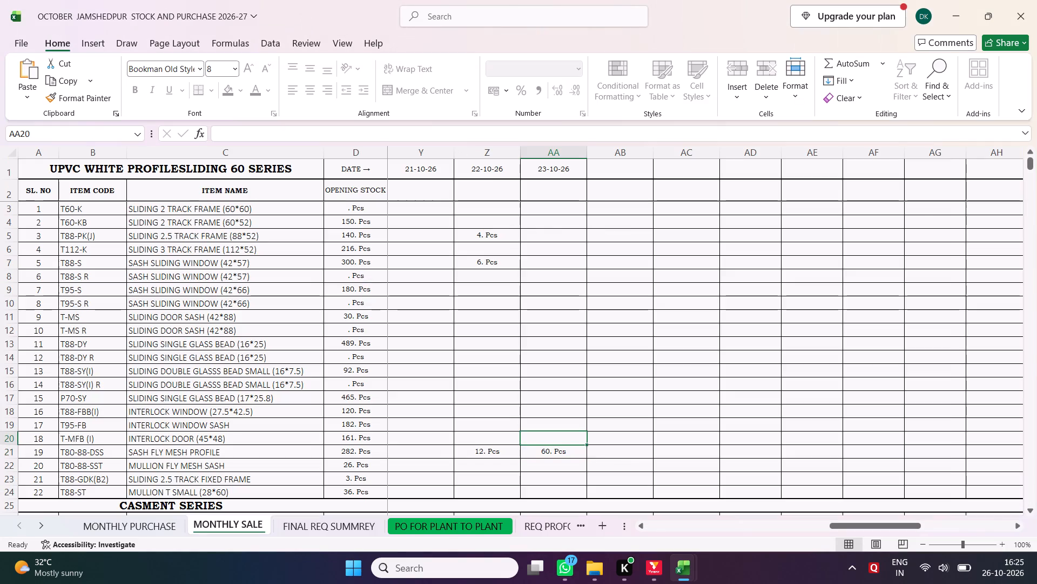
pyautogui.press('Down')
pyautogui.hotkey('alt', 'Tab')
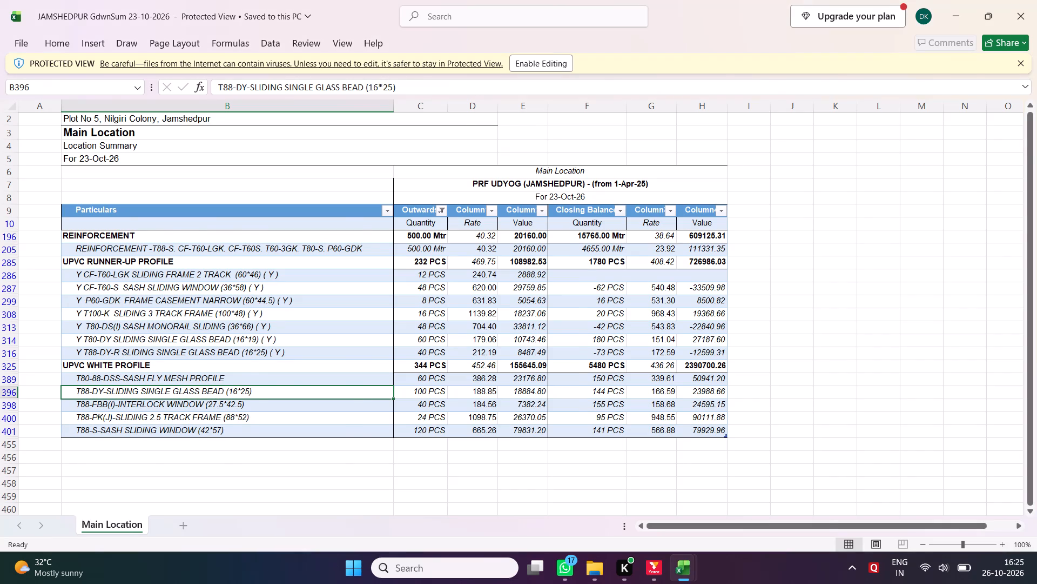
pyautogui.hotkey('alt', 'Tab')
pyautogui.write('100')
pyautogui.press('Return')
# Enter the outward quantity of 40 in the 23-10-26 column for interlock window T88-FBB(I).
pyautogui.hotkey('alt', 'Tab')
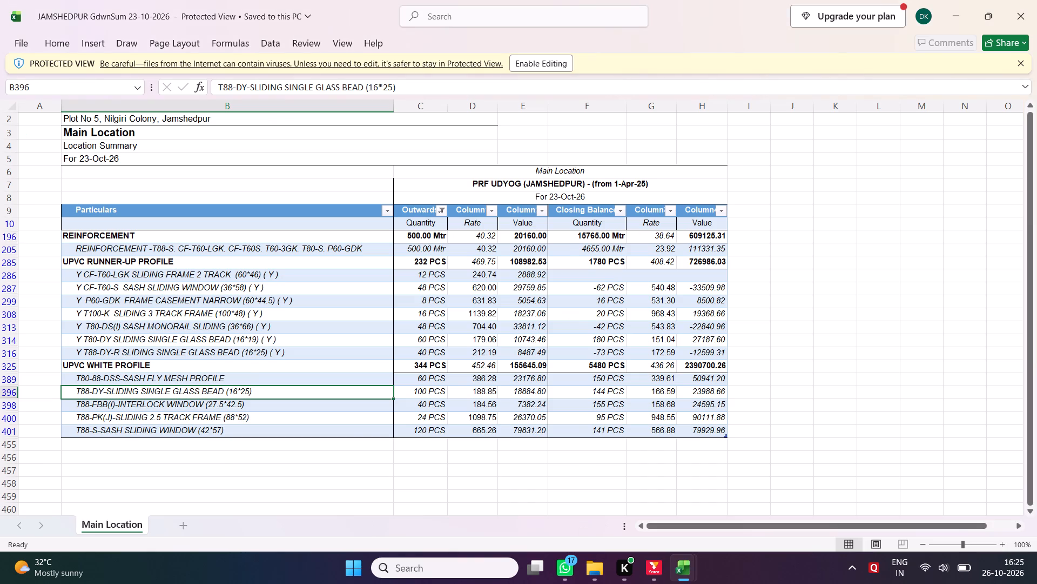
pyautogui.press('Down')
pyautogui.hotkey('alt', 'Tab')
pyautogui.press('Down')
pyautogui.press('Down')
pyautogui.press('Down')
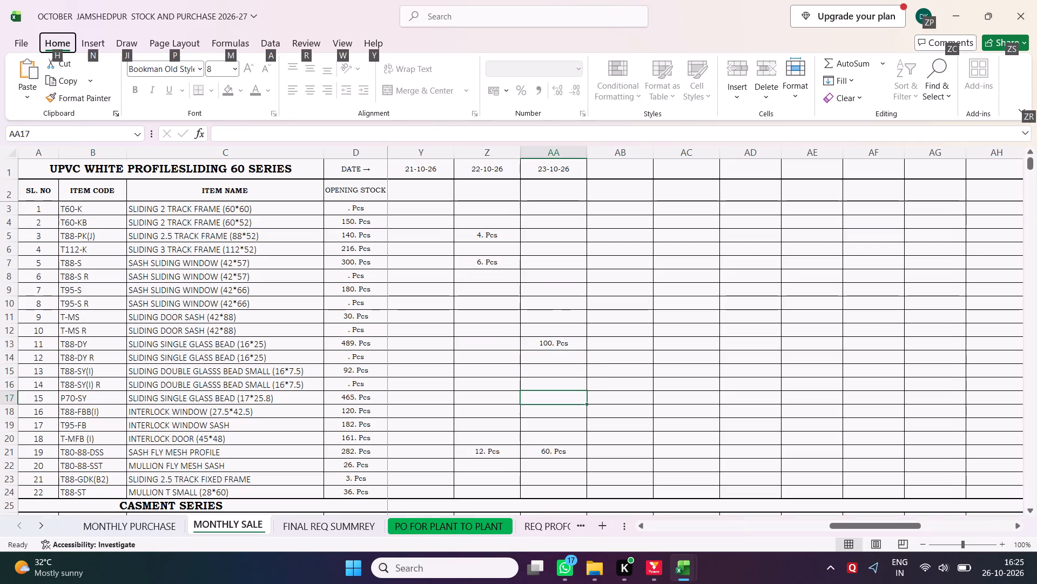
pyautogui.press('Escape')
pyautogui.press('Down')
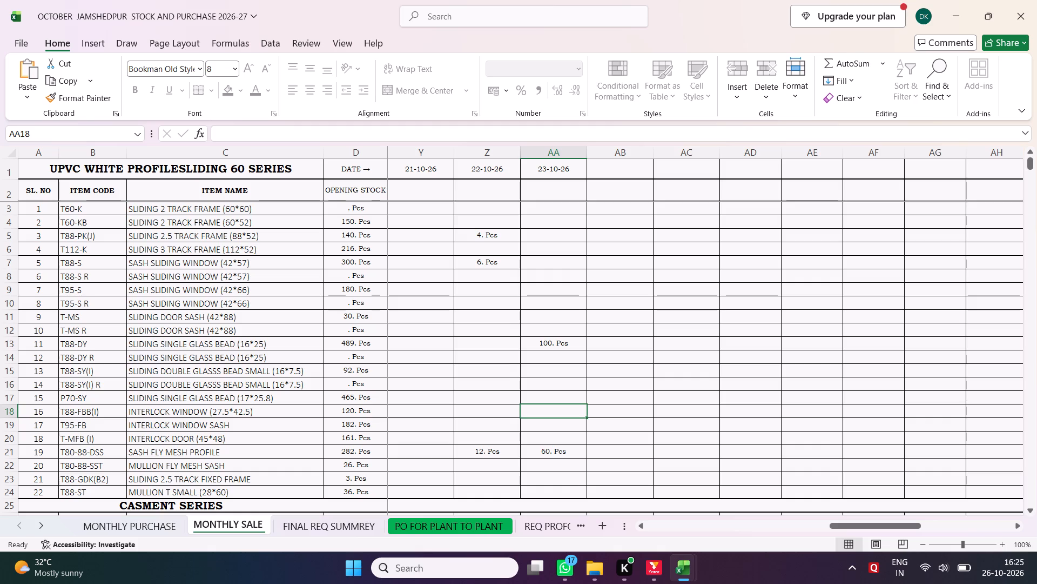
pyautogui.hotkey('alt', 'Tab')
pyautogui.hotkey('alt', 'Tab')
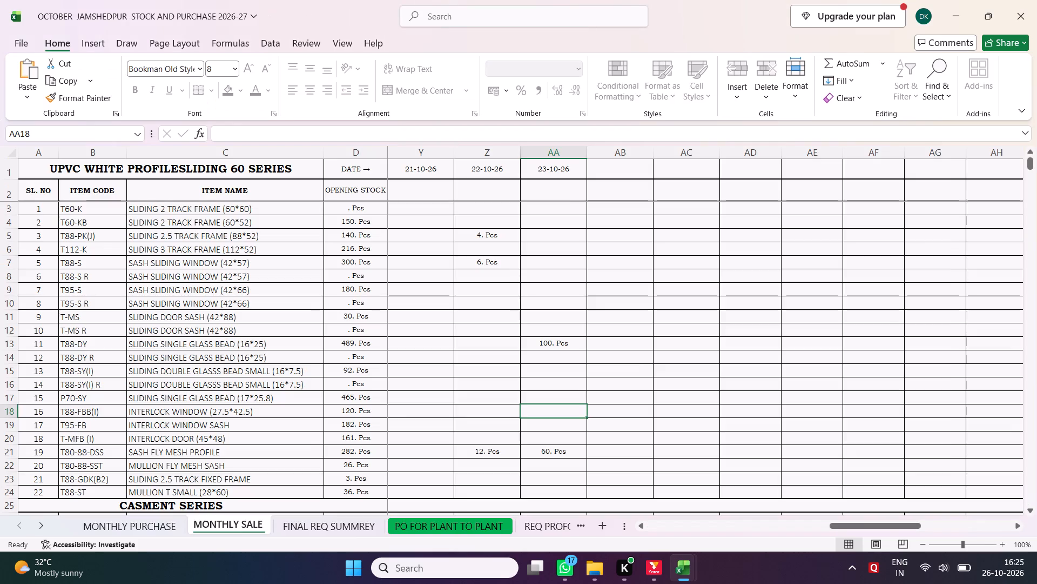
pyautogui.hotkey('alt', 'Tab')
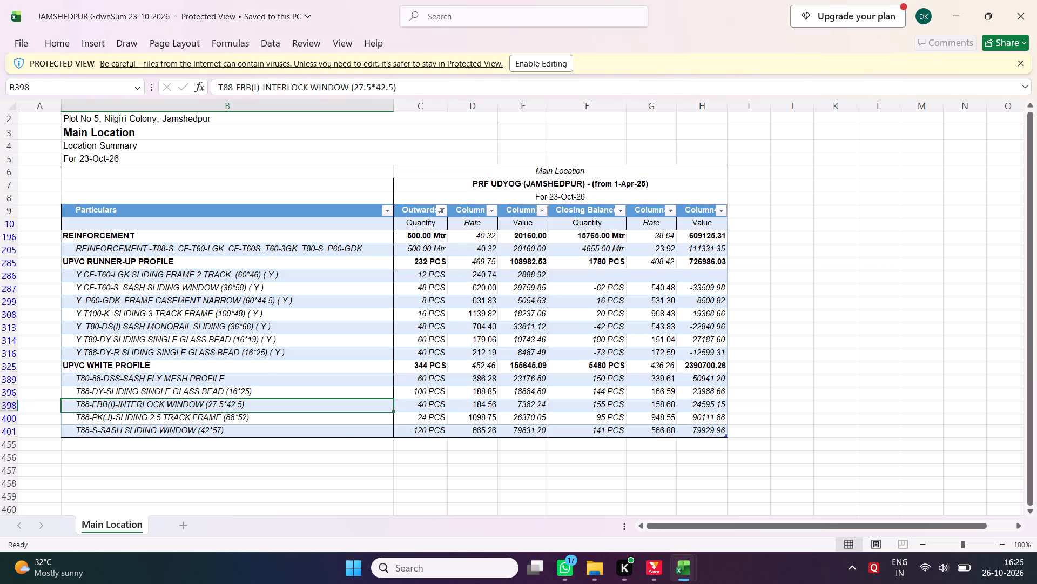
pyautogui.hotkey('alt', 'Tab')
pyautogui.write('400')
pyautogui.press('BackSpace')
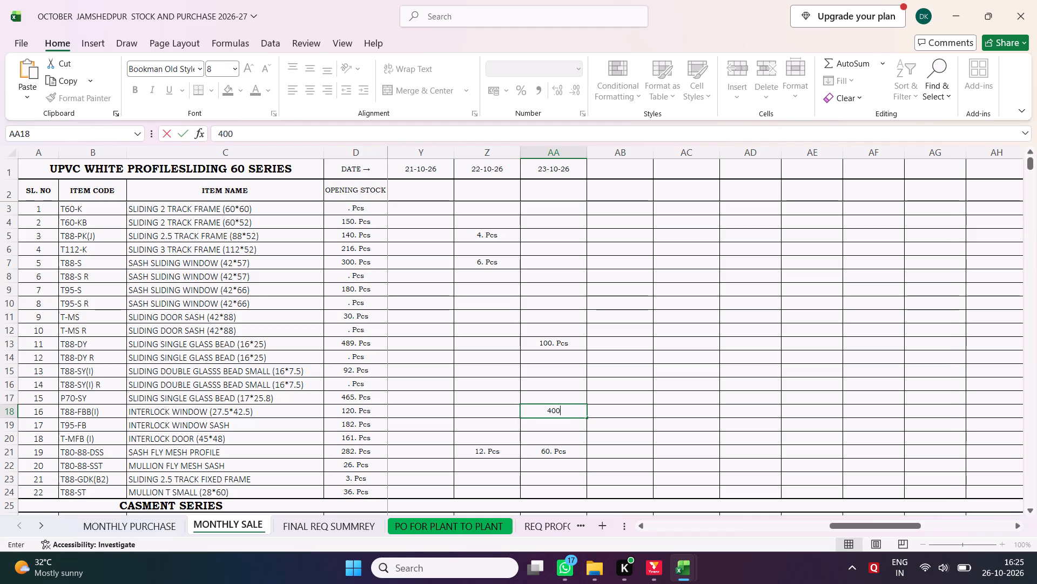
pyautogui.press('Return')
# Enter the outward quantity of 24 in the 23-10-26 column for sliding 2.5 track frame T88-PK(J).
pyautogui.hotkey('alt', 'Tab')
pyautogui.press('Down')
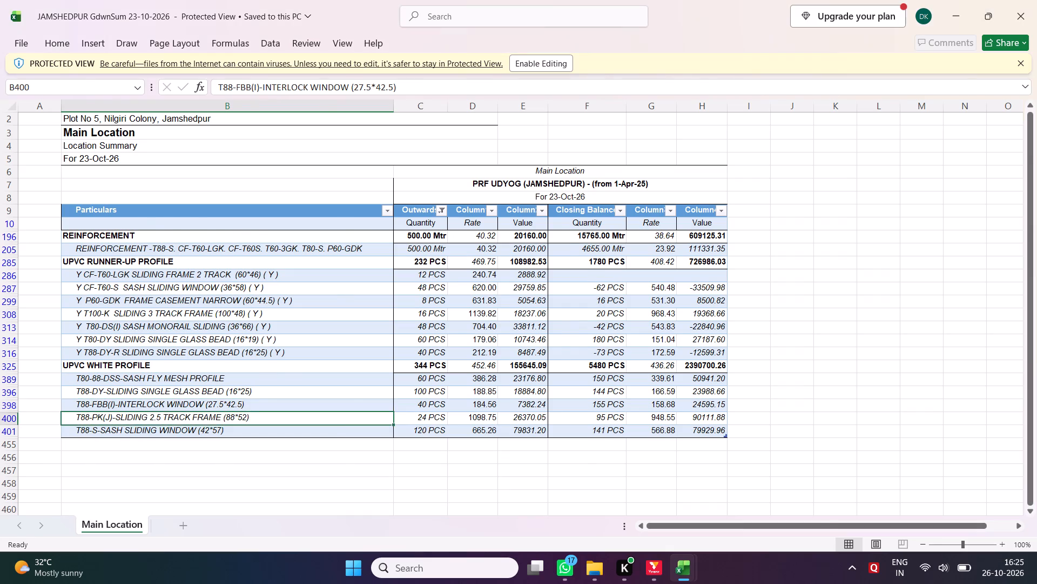
pyautogui.hotkey('alt', 'Tab')
pyautogui.press('Up')
pyautogui.press('Up')
pyautogui.press('Up')
pyautogui.press('Up')
pyautogui.press('Up')
pyautogui.press('Up')
pyautogui.press('Up')
pyautogui.press('Up')
pyautogui.press('Up')
pyautogui.press('Up')
pyautogui.press('Up')
pyautogui.press('Up')
pyautogui.press('Up')
pyautogui.press('Up')
pyautogui.press('Up')
pyautogui.press('Up')
pyautogui.press('Down')
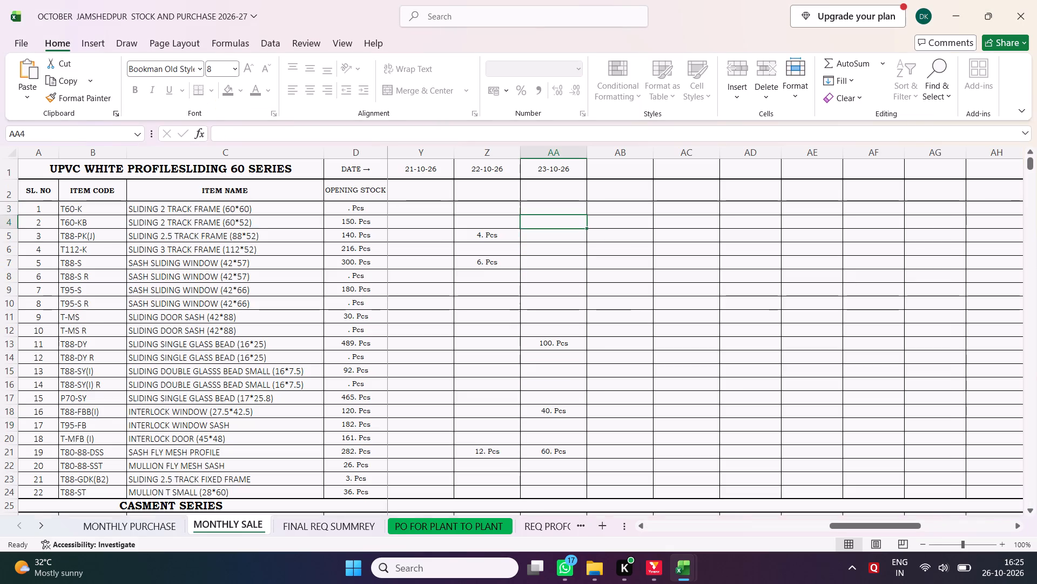
pyautogui.press('Down')
pyautogui.hotkey('alt', 'Tab')
pyautogui.hotkey('alt', 'Tab')
pyautogui.write('24')
pyautogui.press('Return')
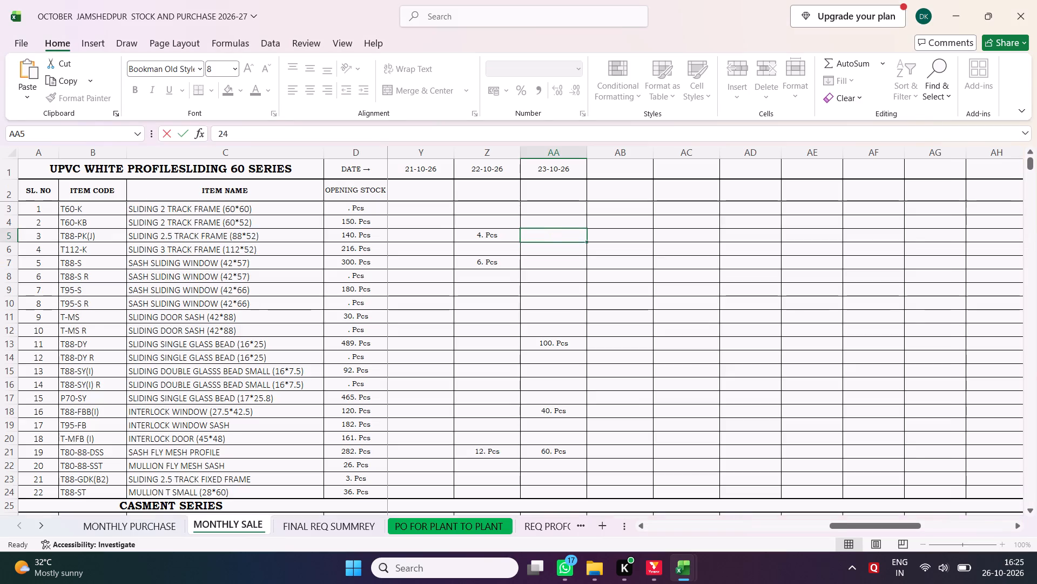
# Enter the outward quantity of 120 in the 23-10-26 column for sash sliding window T88-S.
pyautogui.hotkey('alt', 'Tab')
pyautogui.press('Down')
pyautogui.hotkey('alt', 'Tab')
pyautogui.press('Down')
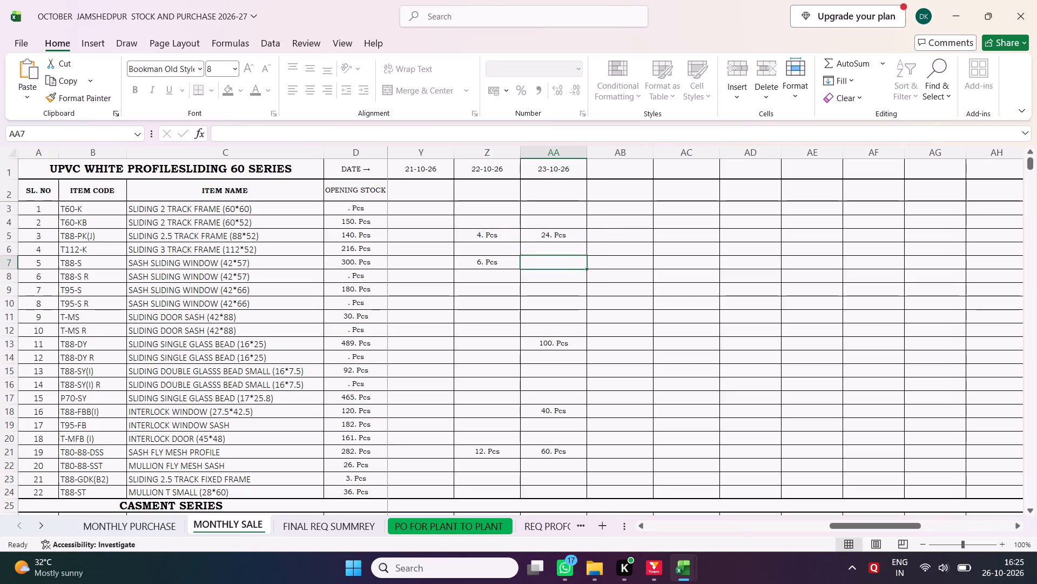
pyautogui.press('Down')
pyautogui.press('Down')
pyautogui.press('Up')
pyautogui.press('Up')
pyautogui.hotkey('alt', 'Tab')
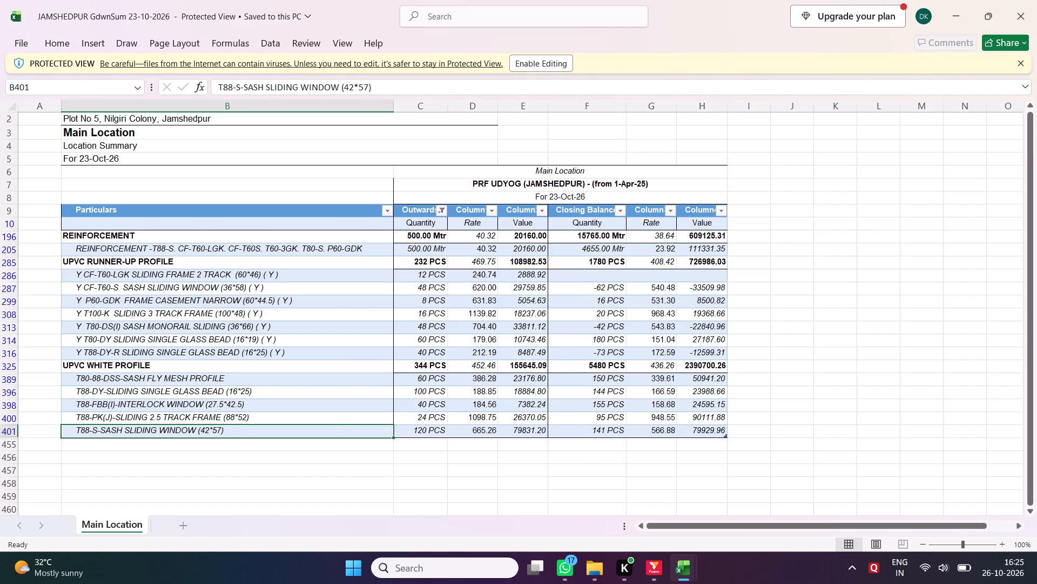
# Enter the outward quantity of 120 in the 23-10-26 column for sash sliding window T88-S and save the stock workbook.
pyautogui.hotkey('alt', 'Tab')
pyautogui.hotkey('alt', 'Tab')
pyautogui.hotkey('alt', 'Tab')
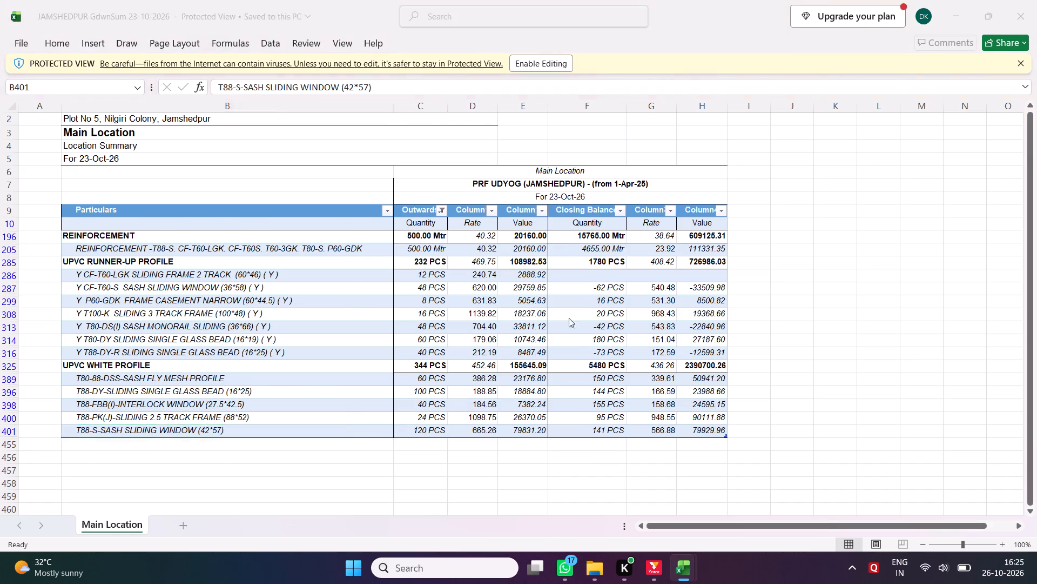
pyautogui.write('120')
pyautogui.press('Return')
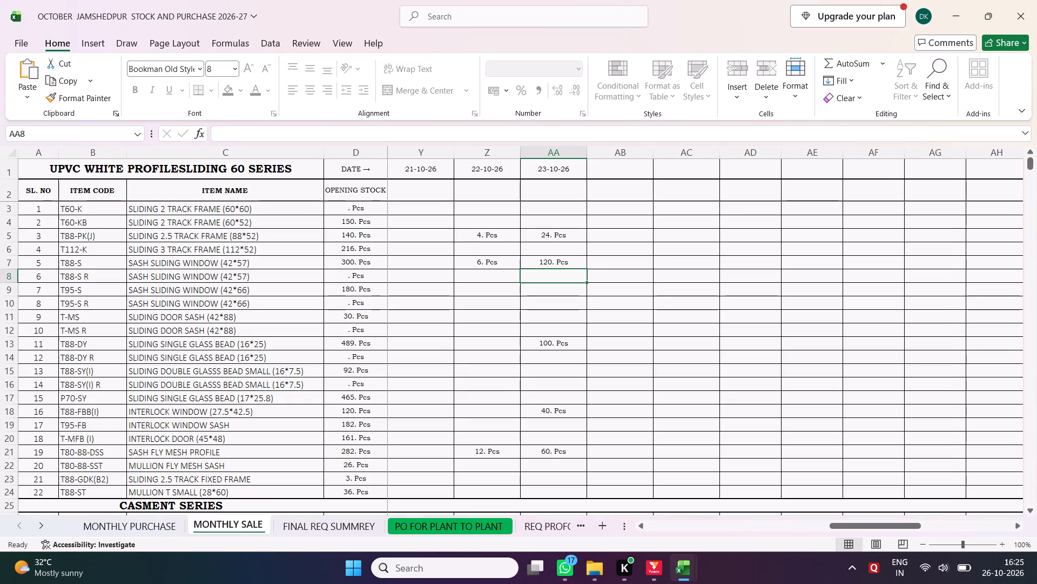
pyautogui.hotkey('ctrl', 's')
# Close the Jamshedpur godown summary for 23-10-2026 and switch to the JAMSHEDPUR STOCK folder in File Explorer.
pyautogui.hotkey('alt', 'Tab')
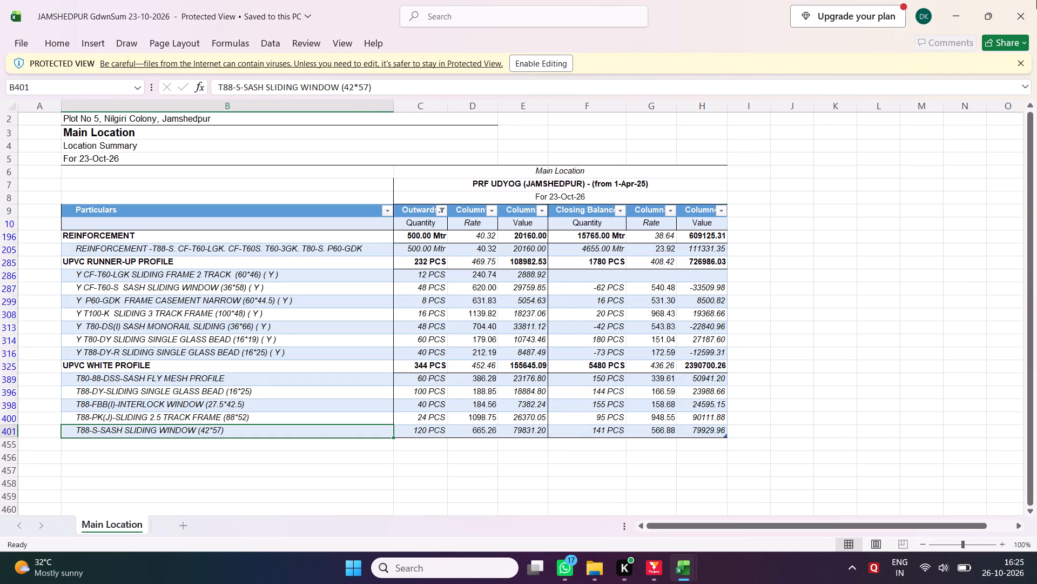
pyautogui.click(1036, 0)
pyautogui.hotkey('alt', 'Tab')
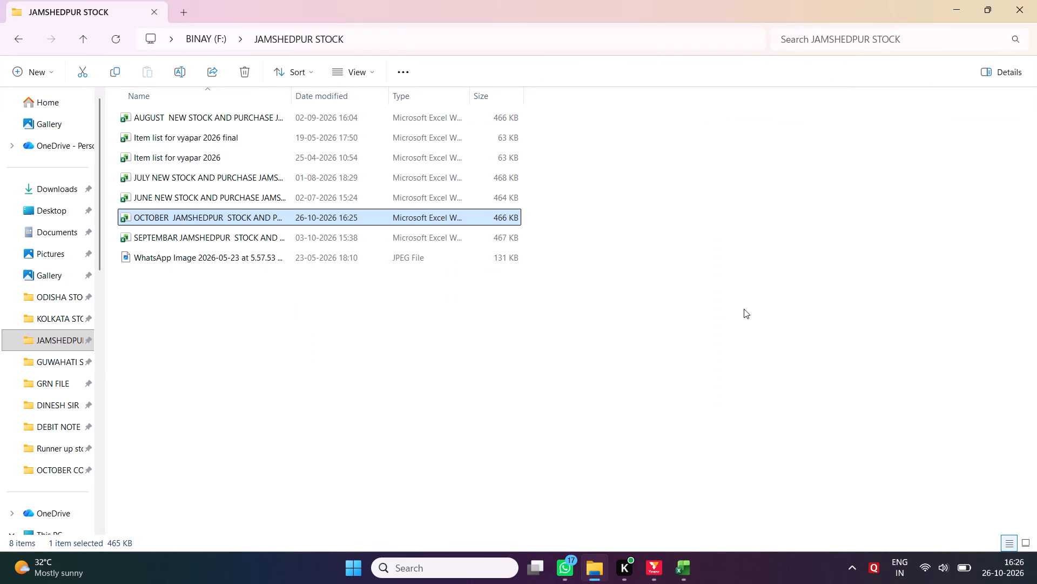
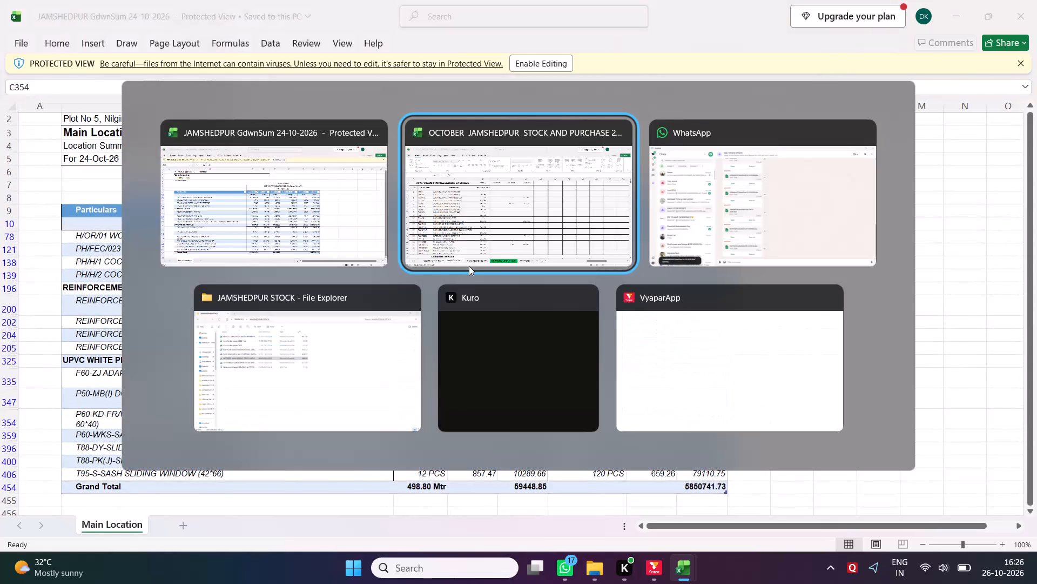
# Enter the date 24-10 as the next column heading in the October Jamshedpur stock and purchase workbook, and return to the godown summary.
pyautogui.click(607, 172)
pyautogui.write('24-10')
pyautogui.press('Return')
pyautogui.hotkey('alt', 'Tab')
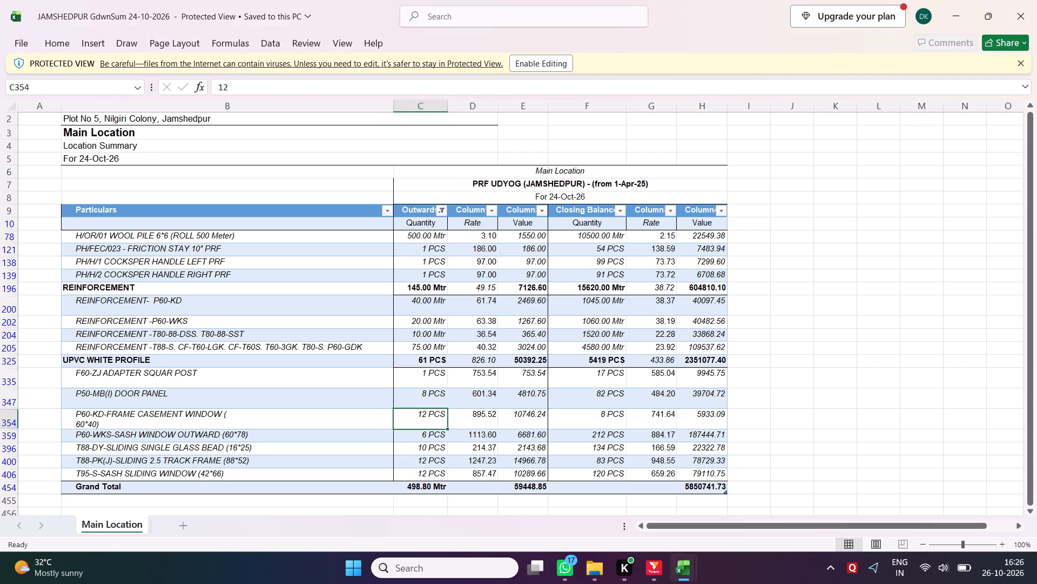
# Enter the outward quantity of 1 in the 24-10-26 column for wool pile 6*6, item H/OR/01.
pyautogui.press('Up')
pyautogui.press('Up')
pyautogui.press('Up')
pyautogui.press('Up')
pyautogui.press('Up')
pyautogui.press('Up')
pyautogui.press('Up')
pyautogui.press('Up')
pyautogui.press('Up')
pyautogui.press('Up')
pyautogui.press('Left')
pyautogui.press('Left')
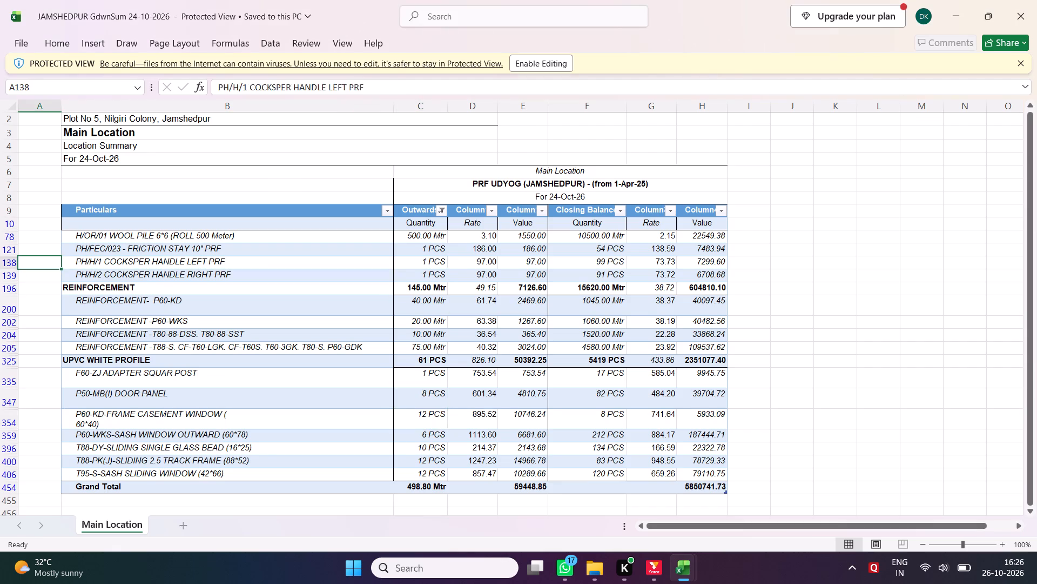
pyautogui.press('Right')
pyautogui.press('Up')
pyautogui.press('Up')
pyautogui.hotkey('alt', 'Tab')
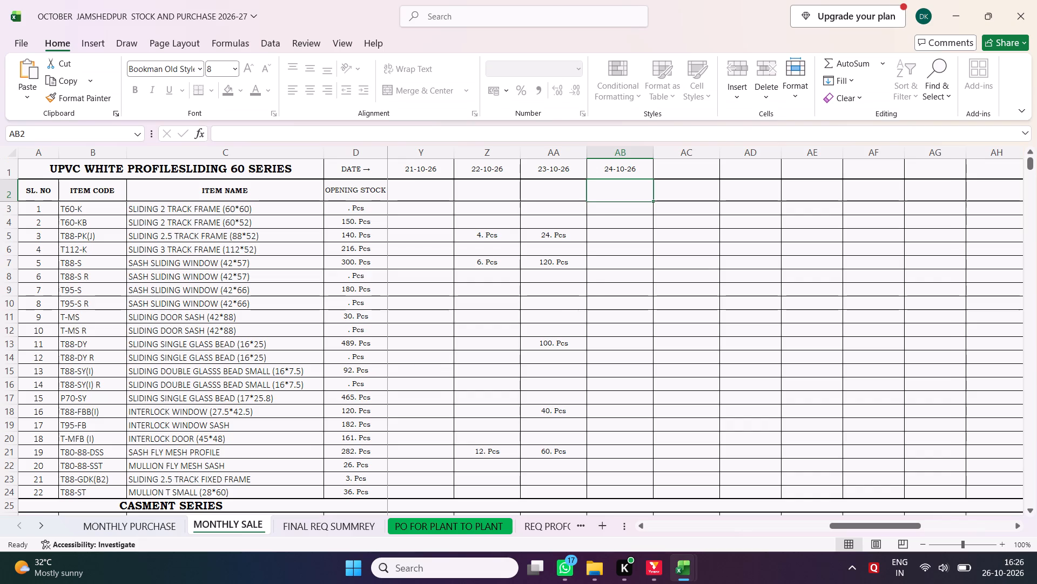
pyautogui.hscroll(-2, 668, 339)
pyautogui.scroll(-15, 668, 339)
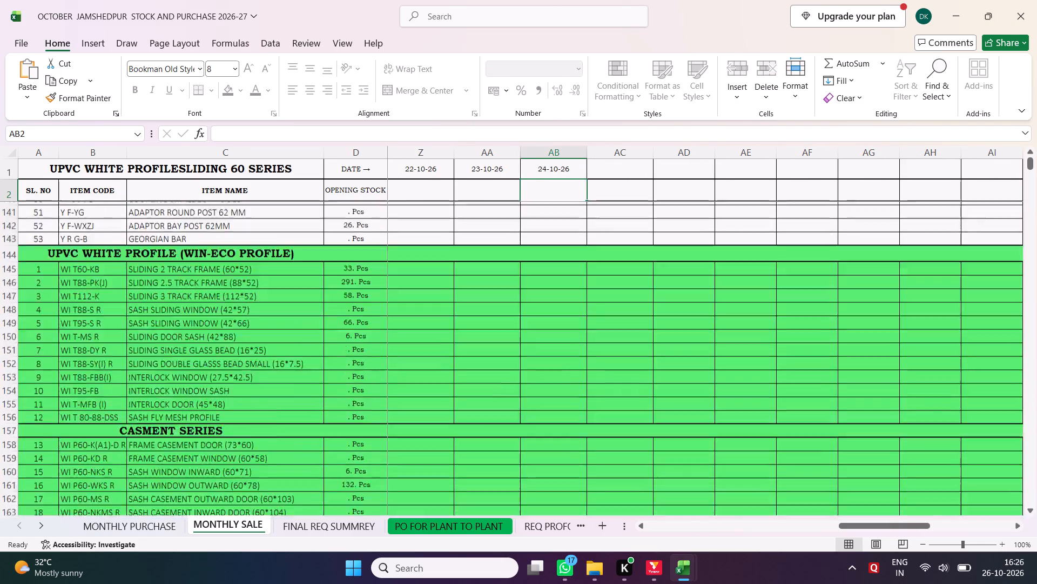
pyautogui.scroll(-16, 668, 339)
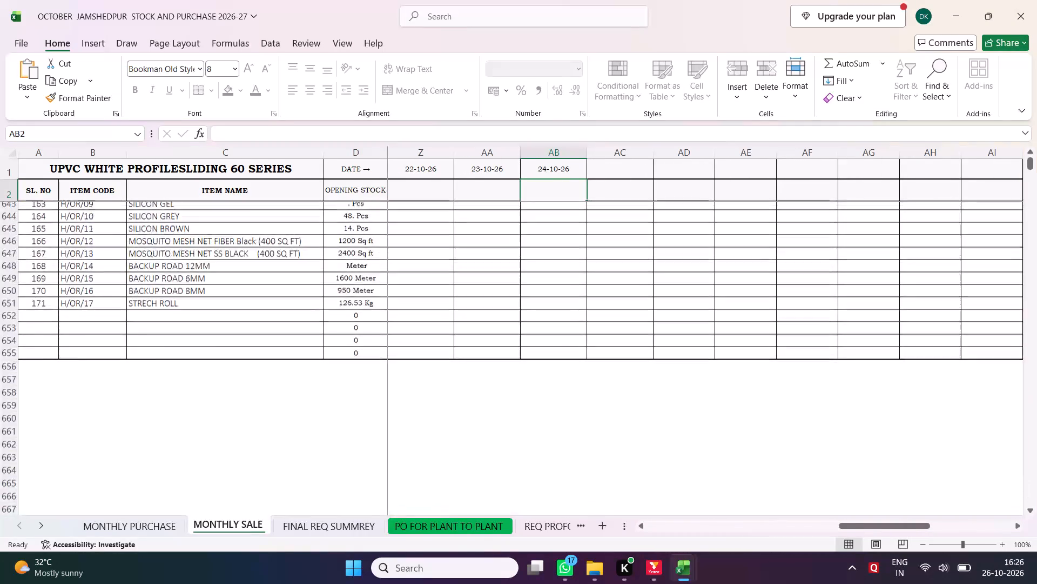
pyautogui.scroll(-3, 668, 339)
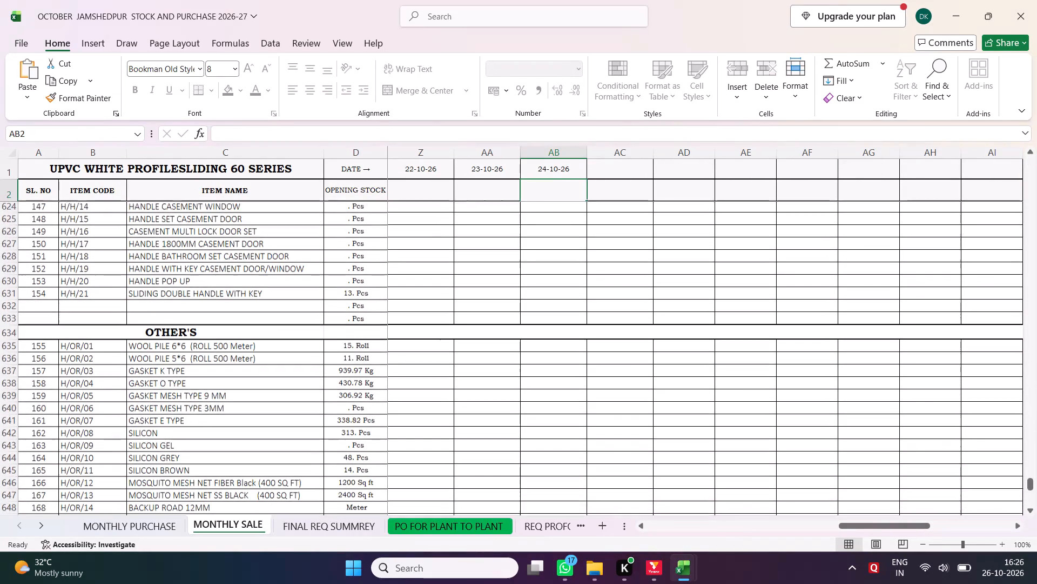
pyautogui.scroll(-1, 668, 339)
pyautogui.click(564, 336)
pyautogui.hotkey('alt', 'Tab')
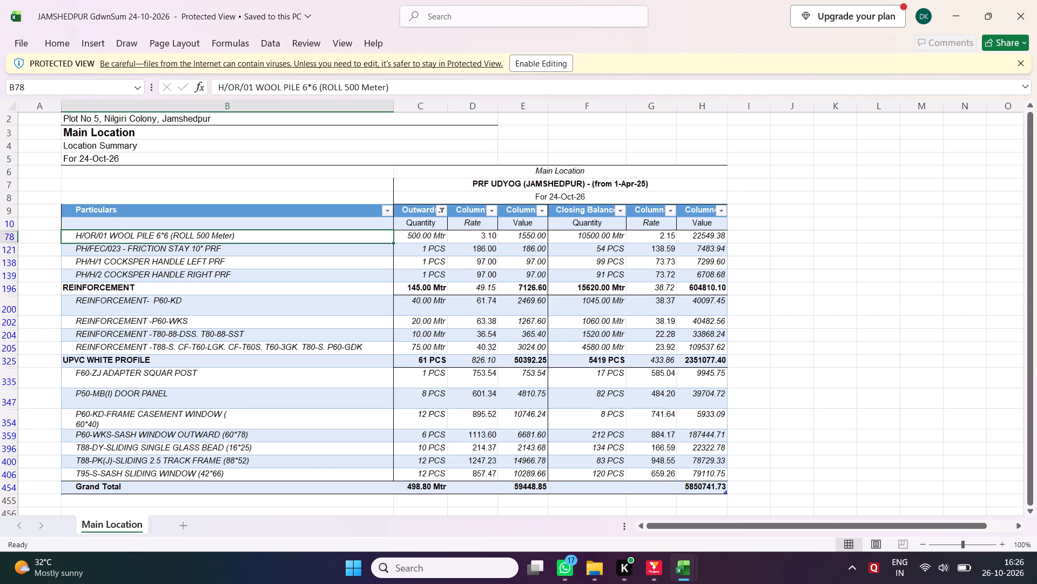
pyautogui.hotkey('alt', 'Tab')
pyautogui.press('1')
pyautogui.press('Return')
# Enter the outward quantity of 1 in the 24-10-26 column for friction stay 10" PRF, item PH/FEC/023.
pyautogui.hotkey('alt', 'Tab')
pyautogui.press('Down')
pyautogui.hotkey('alt', 'Tab')
pyautogui.press('Up')
pyautogui.press('Up')
pyautogui.press('Up')
pyautogui.press('Up')
pyautogui.press('Up')
pyautogui.press('Up')
pyautogui.press('Up')
pyautogui.press('Up')
pyautogui.press('Up')
pyautogui.press('Up')
pyautogui.press('Up')
pyautogui.press('Up')
pyautogui.press('Up')
pyautogui.press('Up')
pyautogui.press('Up')
pyautogui.press('Up')
pyautogui.press('Up')
pyautogui.press('Up')
pyautogui.press('Up')
pyautogui.press('Up')
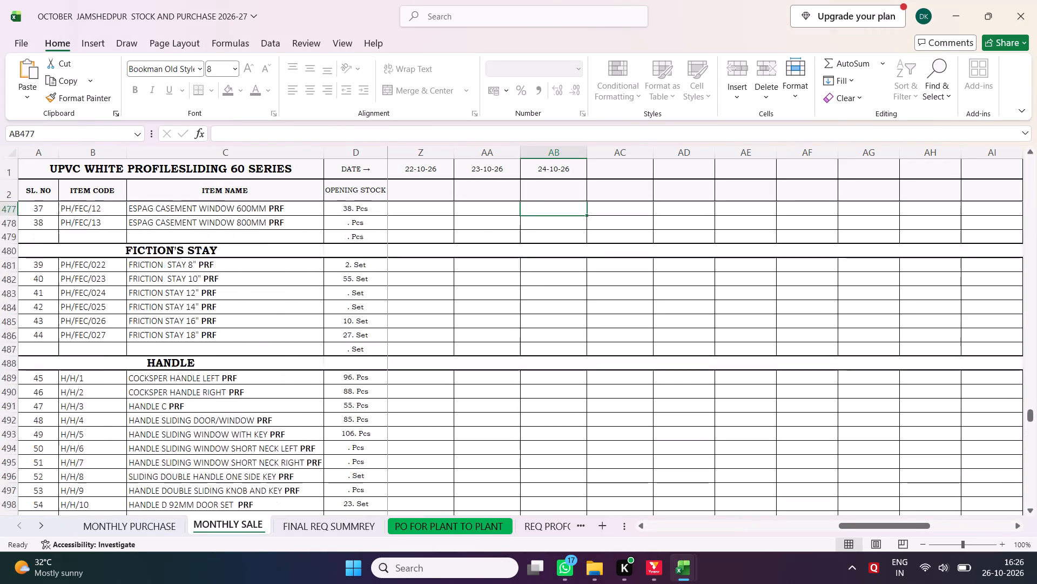
pyautogui.hotkey('alt', 'Tab')
pyautogui.hotkey('alt', 'Tab')
pyautogui.press('Down')
pyautogui.press('Down')
pyautogui.press('Down')
pyautogui.press('Down')
pyautogui.press('Down')
pyautogui.press('Down')
pyautogui.press('Down')
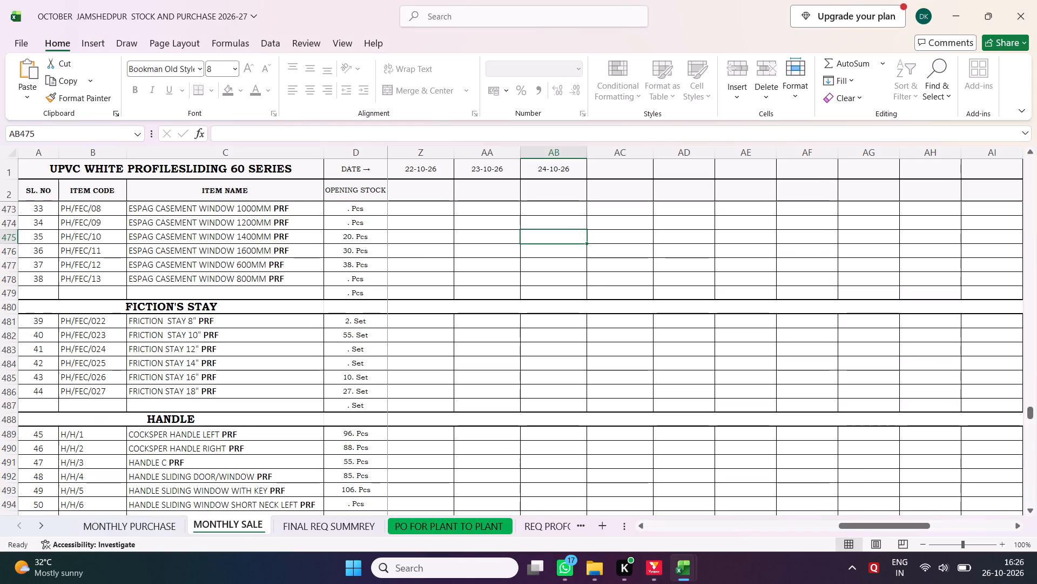
pyautogui.press('Down')
pyautogui.press('Down')
pyautogui.hotkey('alt', 'Tab')
pyautogui.hotkey('alt', 'Tab')
pyautogui.press('1')
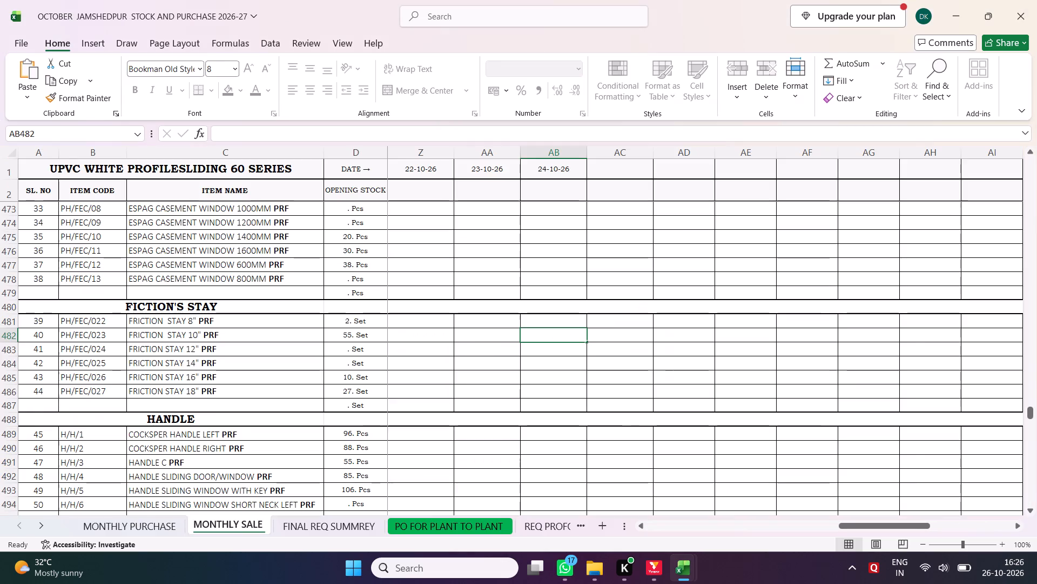
pyautogui.press('Return')
# Enter the outward quantity of 1 each in the 24-10-26 column for the left and right cocksper handles PRF.
pyautogui.hotkey('alt', 'Tab')
pyautogui.press('Down')
pyautogui.hotkey('alt', 'Tab')
pyautogui.press('Up')
pyautogui.press('Up')
pyautogui.press('Up')
pyautogui.press('Up')
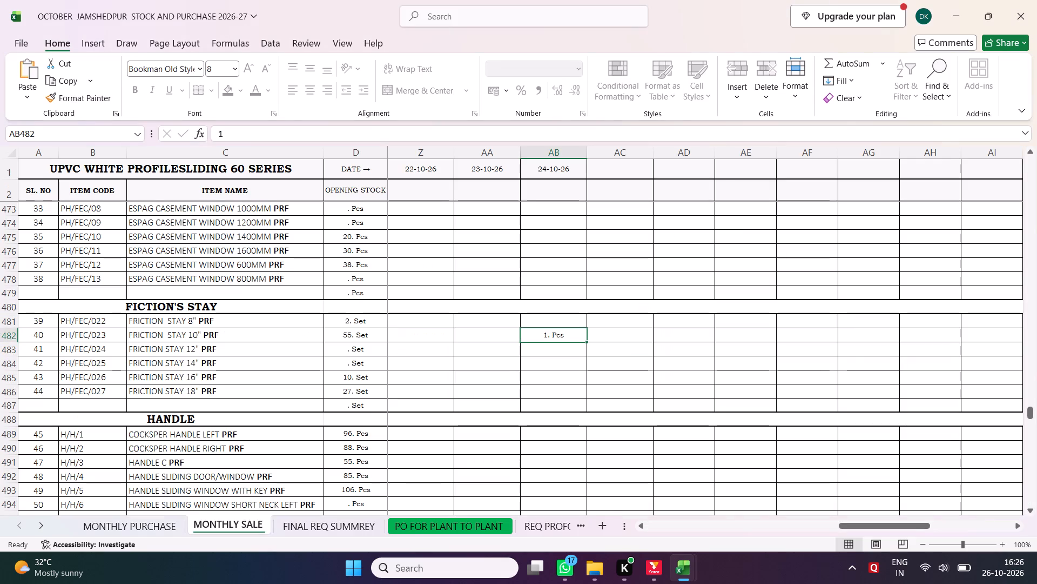
pyautogui.press('Down')
pyautogui.hotkey('alt', 'Tab')
pyautogui.hotkey('alt', 'Tab')
pyautogui.press('Down')
pyautogui.press('Down')
pyautogui.press('Down')
pyautogui.press('Down')
pyautogui.press('Down')
pyautogui.press('Down')
pyautogui.press('Down')
pyautogui.press('Down')
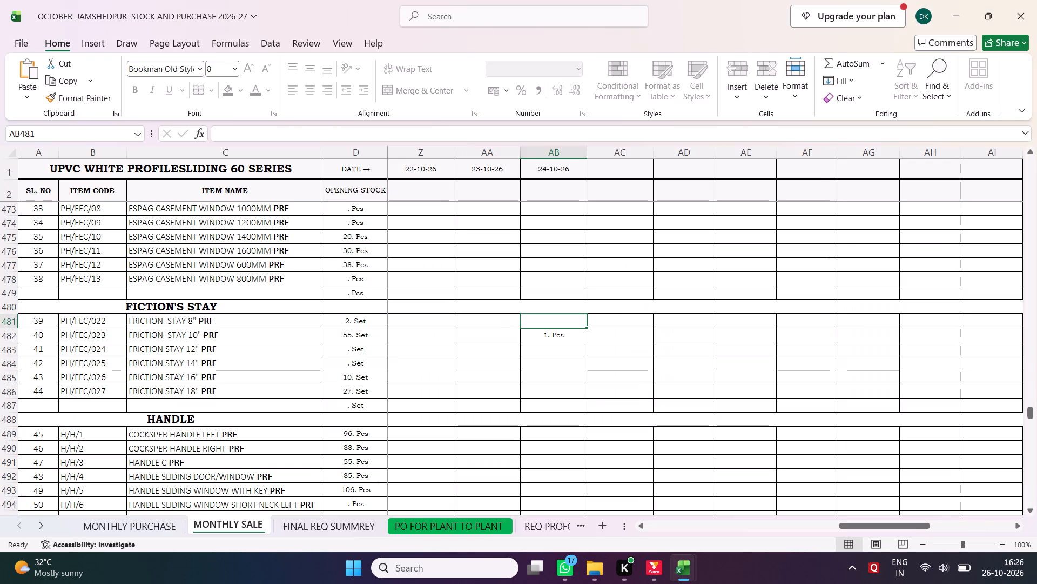
pyautogui.press('Down')
pyautogui.hotkey('alt', 'Tab')
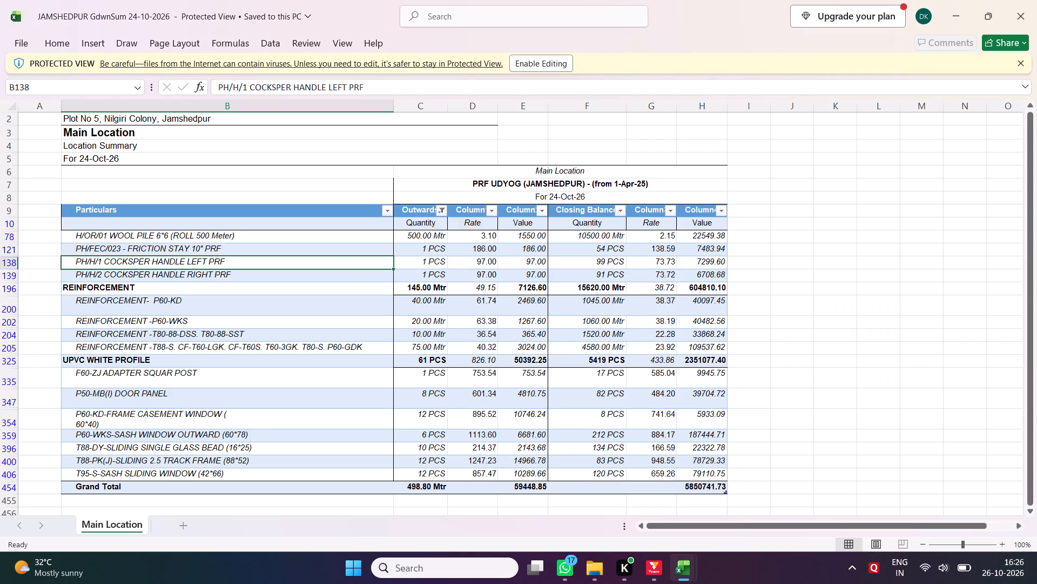
pyautogui.hotkey('alt', 'Tab')
pyautogui.press('1')
pyautogui.press('Return')
pyautogui.press('1')
pyautogui.press('Return')
# Enter the outward quantity of 40 in the 24-10-26 column for reinforcement R P60-KD.
pyautogui.hotkey('alt', 'Tab')
pyautogui.press('Down')
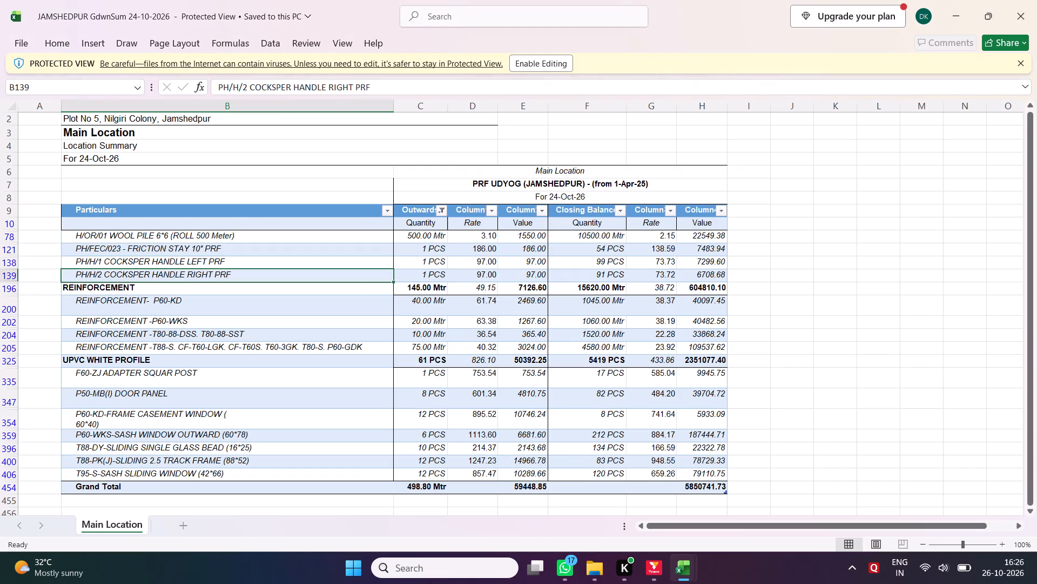
pyautogui.press('Down')
pyautogui.press('Down')
pyautogui.hotkey('alt', 'Tab')
pyautogui.press('Up')
pyautogui.press('Up')
pyautogui.press('Up')
pyautogui.press('Up')
pyautogui.press('Up')
pyautogui.press('Up')
pyautogui.press('Up')
pyautogui.press('Up')
pyautogui.press('Up')
pyautogui.press('Up')
pyautogui.press('Up')
pyautogui.press('Up')
pyautogui.press('Up')
pyautogui.press('Up')
pyautogui.press('Up')
pyautogui.press('Up')
pyautogui.press('Up')
pyautogui.press('Up')
pyautogui.press('Up')
pyautogui.press('Up')
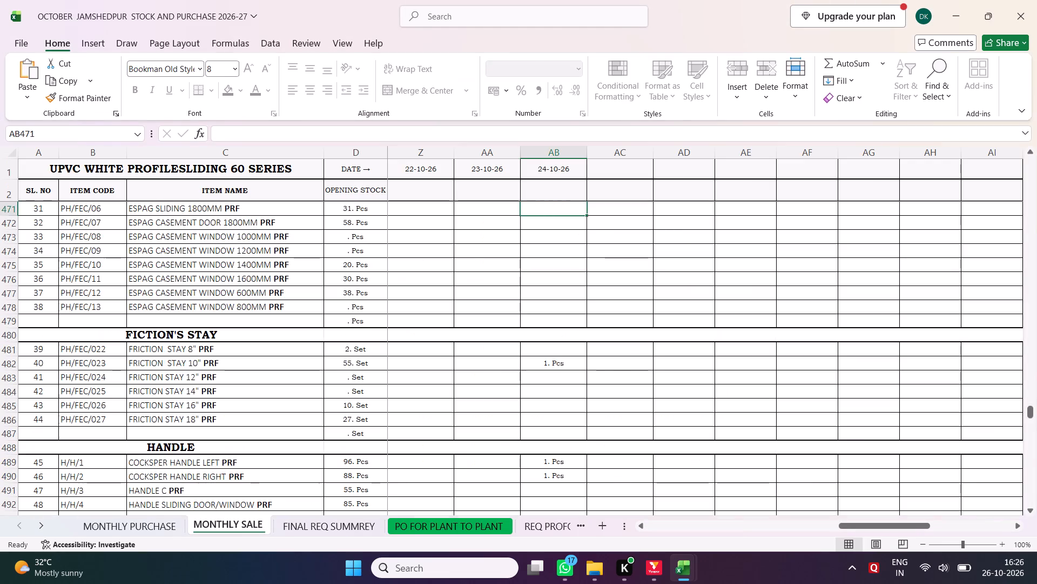
pyautogui.hotkey('alt', 'Tab')
pyautogui.hotkey('alt', 'Tab')
pyautogui.press('Up')
pyautogui.press('Up')
pyautogui.press('Up')
pyautogui.press('Up')
pyautogui.press('Up')
pyautogui.press('Up')
pyautogui.press('Up')
pyautogui.press('Up')
pyautogui.press('Up')
pyautogui.press('Up')
pyautogui.press('Up')
pyautogui.press('Up')
pyautogui.press('Up')
pyautogui.press('Up')
pyautogui.press('Up')
pyautogui.press('Up')
pyautogui.press('Up')
pyautogui.press('Up')
pyautogui.press('Up')
pyautogui.press('Up')
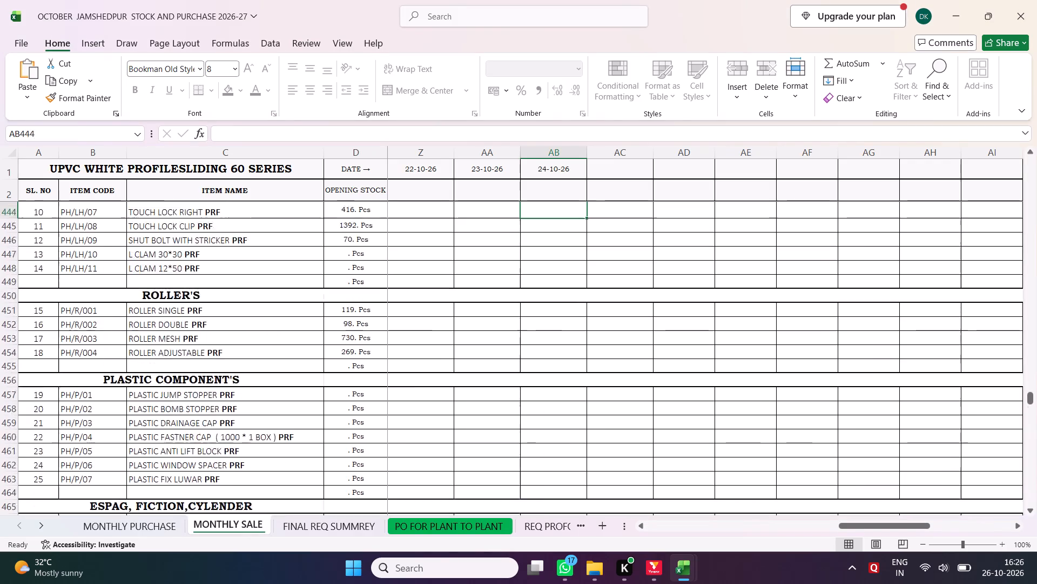
pyautogui.press('Up')
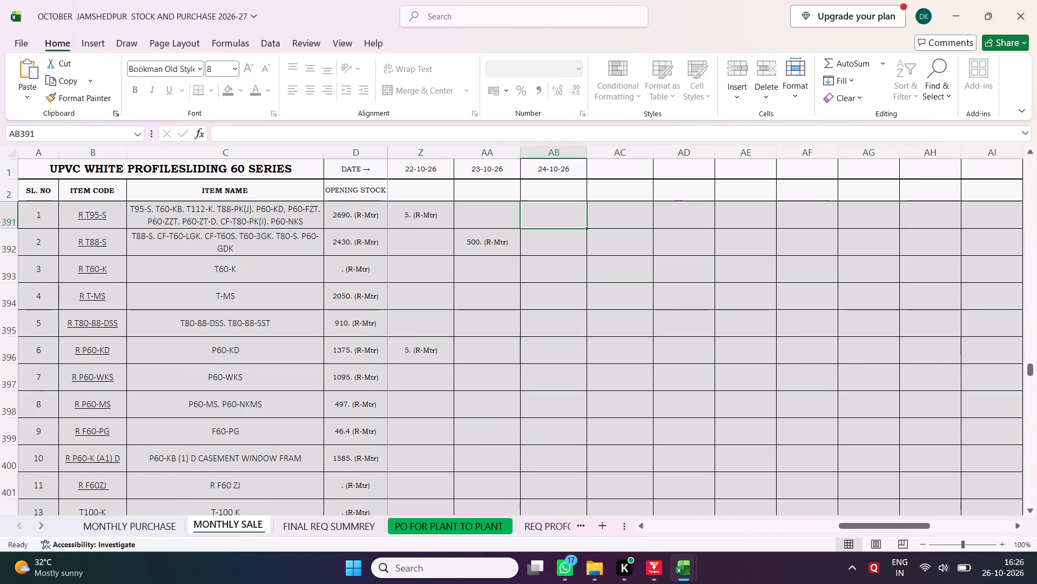
pyautogui.press('Up')
pyautogui.press('Down')
pyautogui.press('Down')
pyautogui.hotkey('alt', 'Tab')
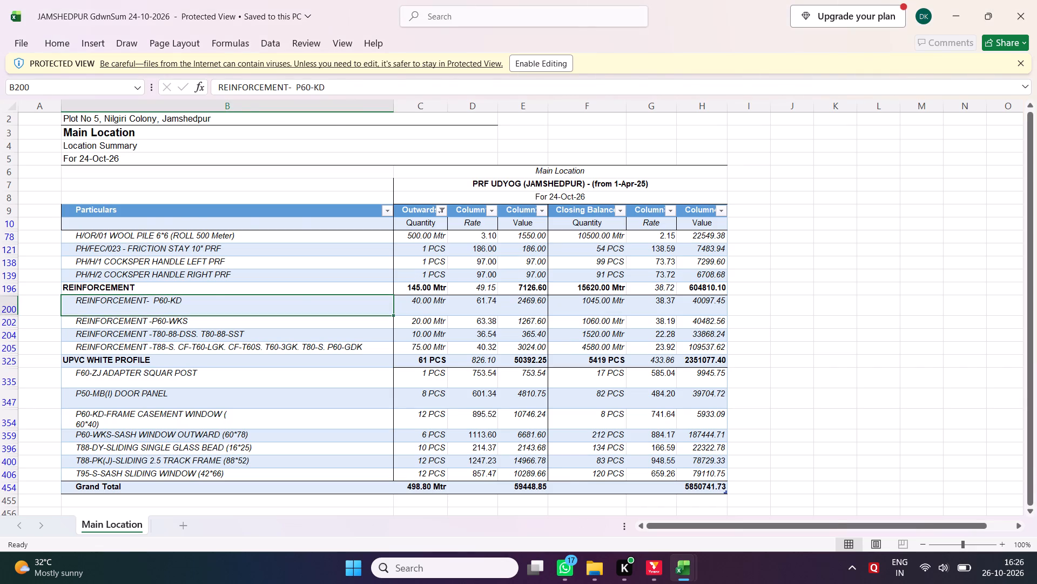
pyautogui.hotkey('alt', 'Tab')
pyautogui.hotkey('alt', 'Tab')
pyautogui.hotkey('alt', 'Tab')
pyautogui.press('Down')
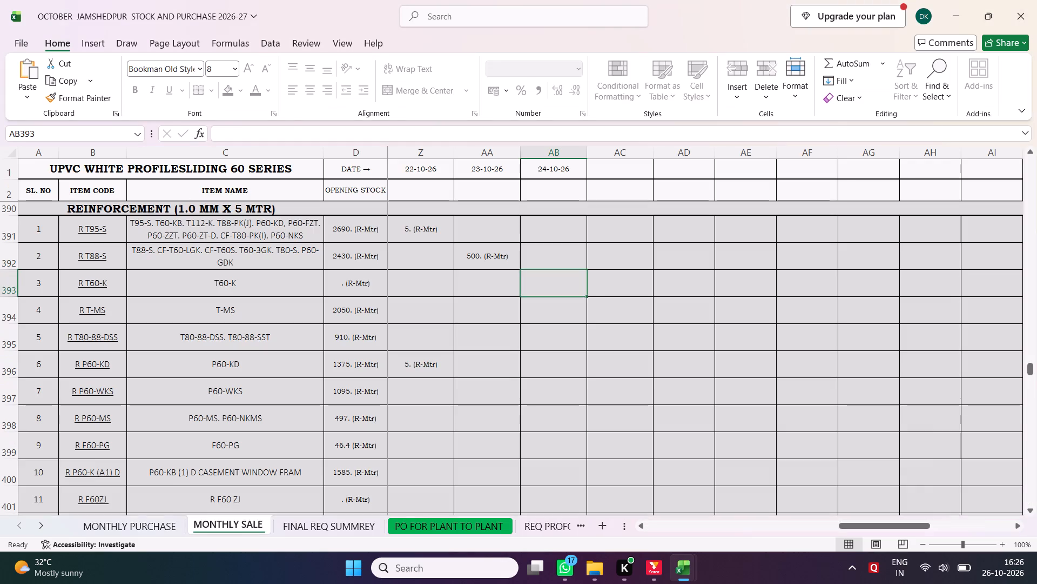
pyautogui.press('Down')
pyautogui.press('Down')
pyautogui.press('Down')
pyautogui.hotkey('alt', 'Tab')
pyautogui.hotkey('alt', 'Tab')
pyautogui.write('40')
pyautogui.press('Return')
# Enter the outward quantity of 20 in the 24-10-26 column for reinforcement R P60-WKS.
pyautogui.hotkey('alt', 'Tab')
pyautogui.press('Down')
pyautogui.hotkey('alt', 'Tab')
pyautogui.press('Up')
pyautogui.press('Up')
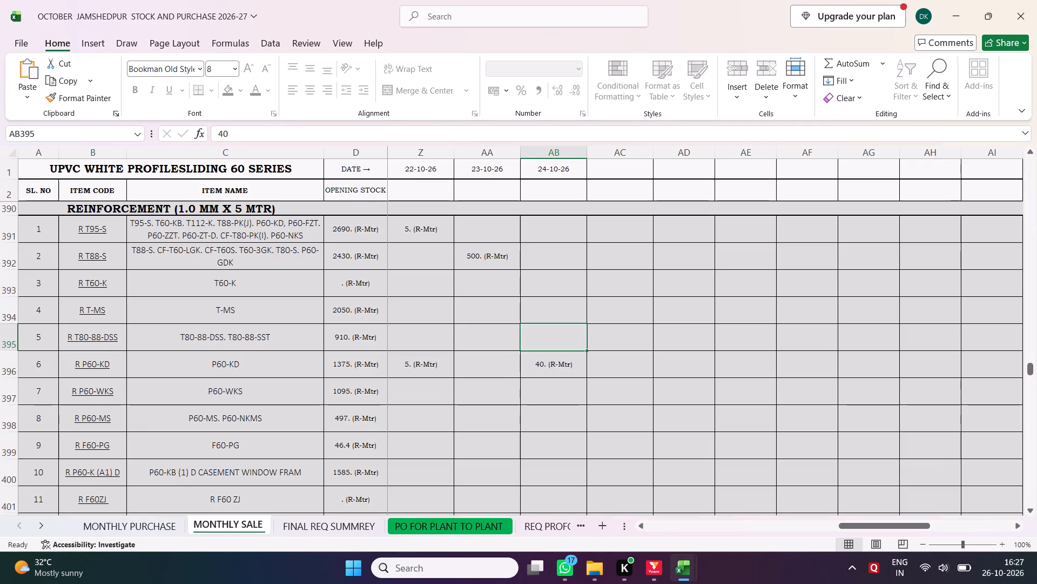
pyautogui.press('Up')
pyautogui.press('Down')
pyautogui.press('Down')
pyautogui.press('Down')
pyautogui.hotkey('alt', 'Tab')
pyautogui.hotkey('alt', 'Tab')
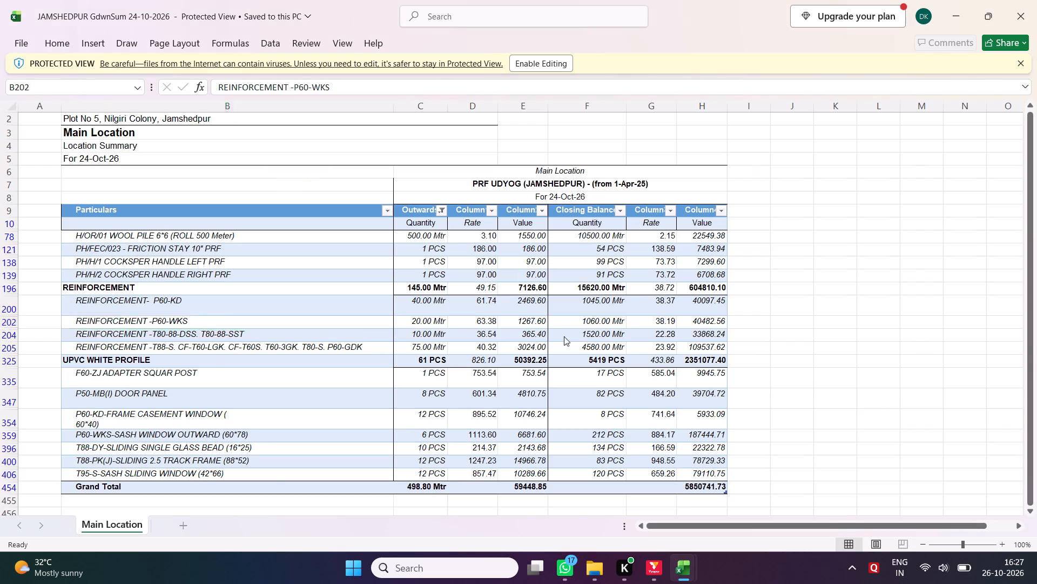
pyautogui.write('20')
pyautogui.press('Return')
# Enter the outward quantity of 10 in the 24-10-26 column for reinforcement R T80-88-DSS.
pyautogui.hotkey('alt', 'Tab')
pyautogui.press('Down')
pyautogui.hotkey('alt', 'Tab')
pyautogui.press('Up')
pyautogui.press('Up')
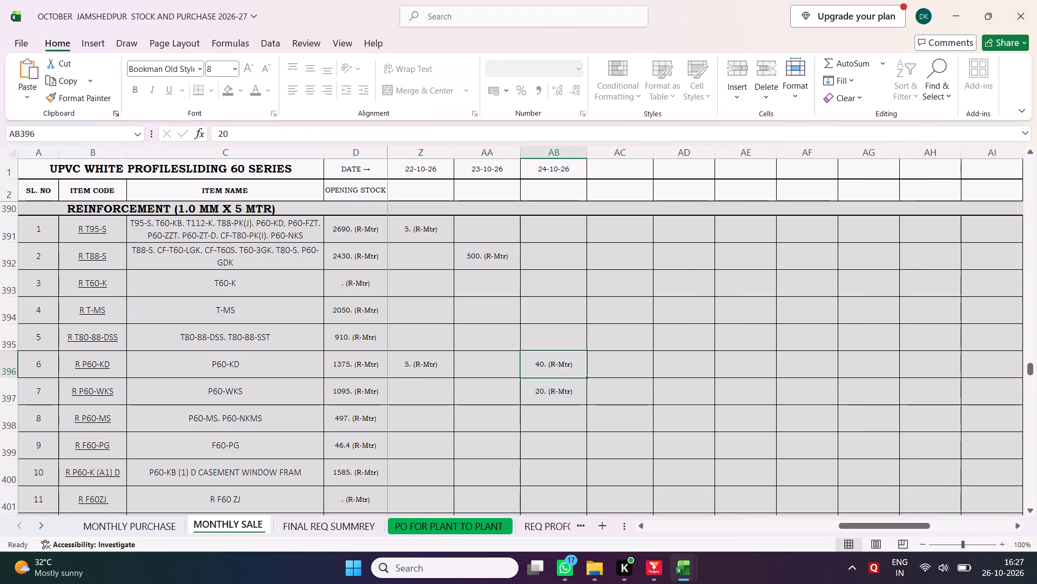
pyautogui.press('Up')
pyautogui.press('Up')
pyautogui.press('Down')
pyautogui.hotkey('alt', 'Tab')
pyautogui.hotkey('alt', 'Tab')
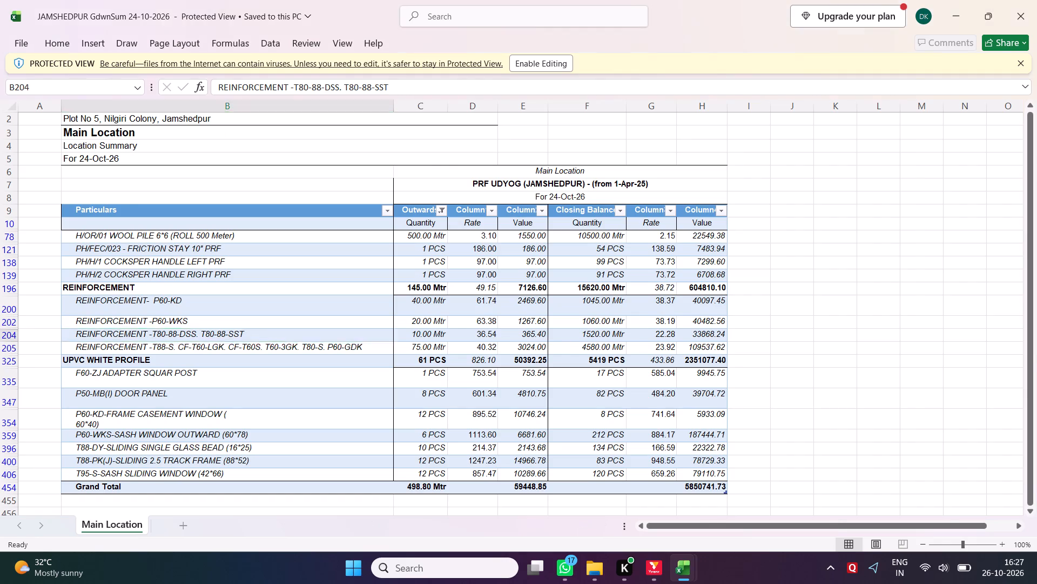
pyautogui.hotkey('alt', 'Tab')
pyautogui.hotkey('alt', 'Tab')
pyautogui.write('10')
pyautogui.press('Return')
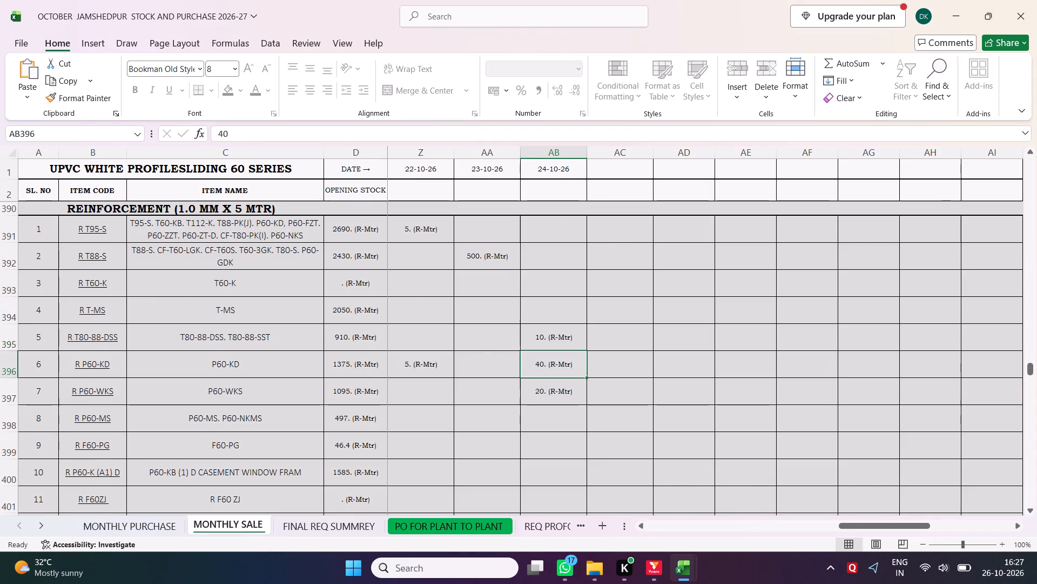
# Enter the outward quantity of 75 in the 24-10-26 column for reinforcement R T88-S.
pyautogui.hotkey('alt', 'Tab')
pyautogui.press('Down')
pyautogui.hotkey('alt', 'Tab')
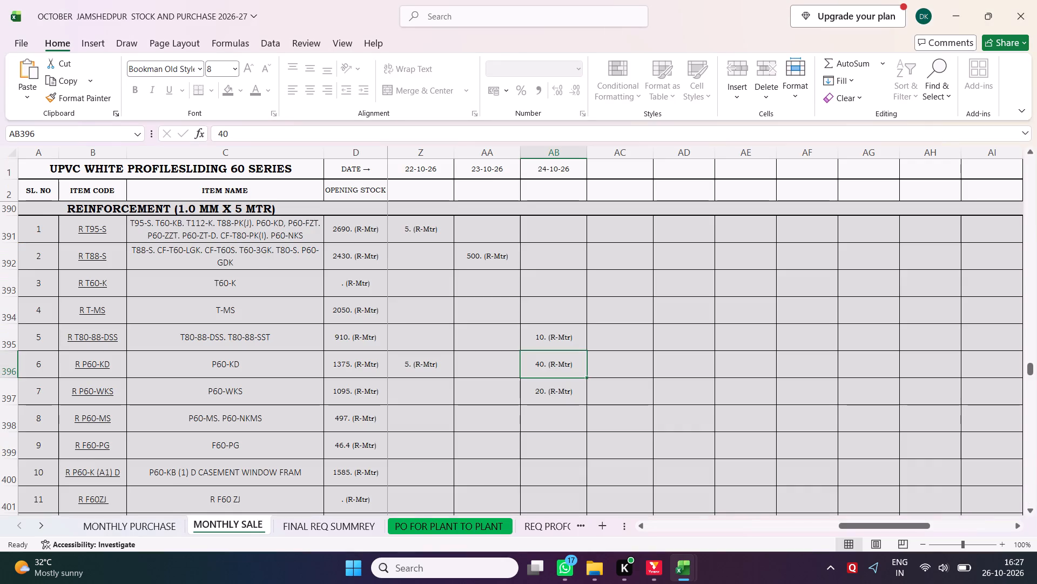
pyautogui.hotkey('alt', 'Tab')
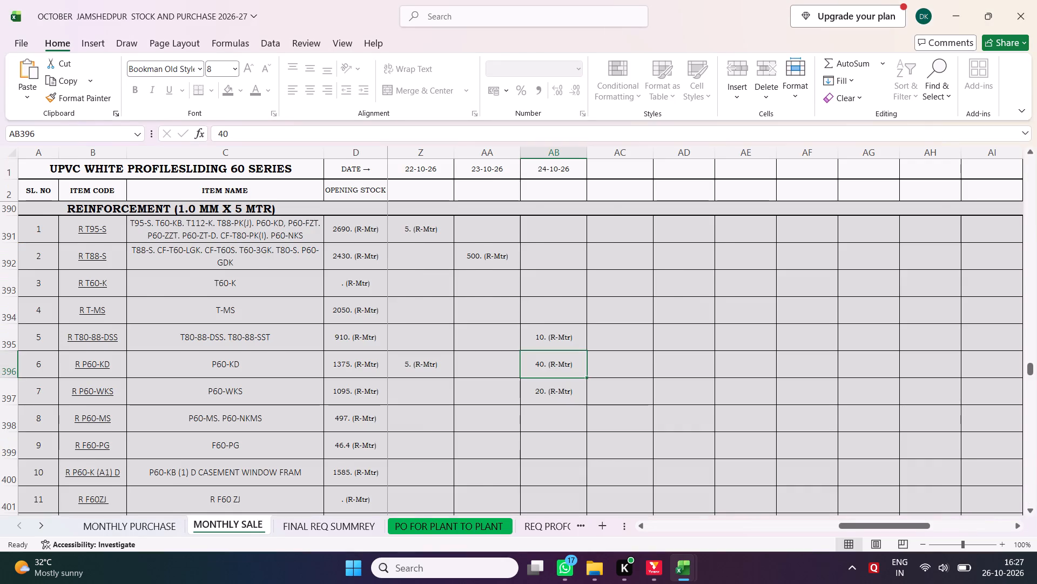
pyautogui.hotkey('alt', 'Tab')
pyautogui.press('Up')
pyautogui.press('Up')
pyautogui.press('Up')
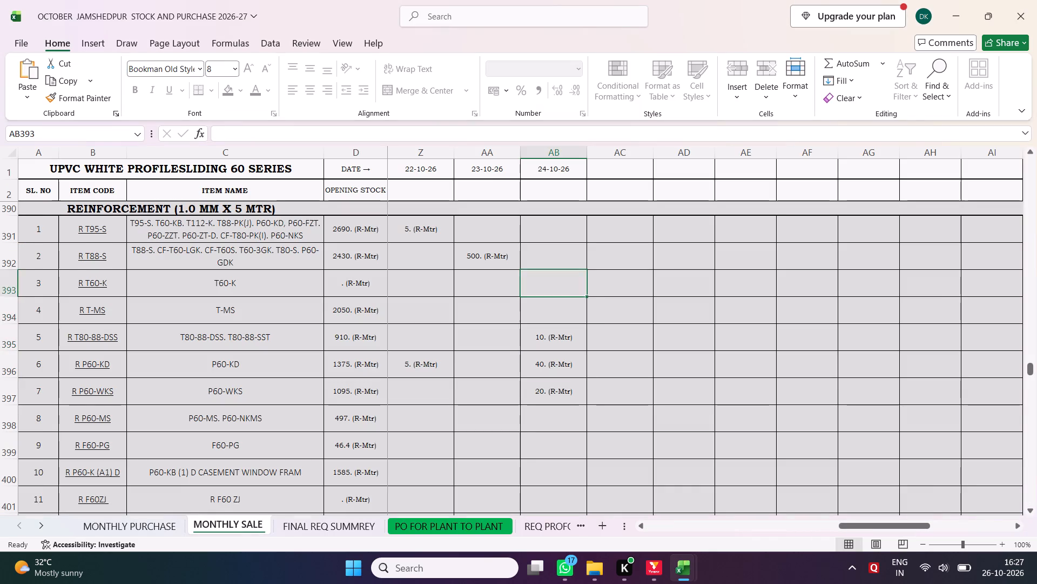
pyautogui.press('Up')
pyautogui.hotkey('alt', 'Tab')
pyautogui.hotkey('alt', 'Tab')
pyautogui.write('75')
pyautogui.press('Return')
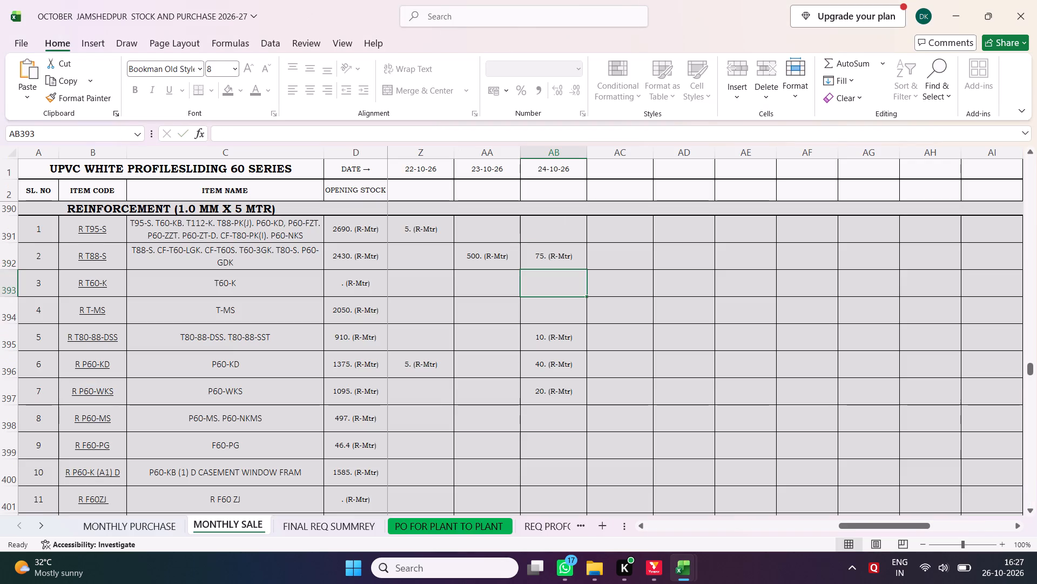
# Locate the 24-10-26 entry for adapter squar post, item F60-ZJ, among the accessorise profiles in the MONTHLY SALE sheet.
pyautogui.hotkey('alt', 'Tab')
pyautogui.press('Down')
pyautogui.press('Down')
pyautogui.hotkey('alt', 'Tab')
pyautogui.press('Down')
pyautogui.press('Up')
pyautogui.press('Up')
pyautogui.press('Up')
pyautogui.press('Up')
pyautogui.press('Up')
pyautogui.press('Up')
pyautogui.press('Up')
pyautogui.press('Up')
pyautogui.press('Up')
pyautogui.press('Up')
pyautogui.press('Up')
pyautogui.press('Up')
pyautogui.press('Up')
pyautogui.press('Up')
pyautogui.press('Up')
pyautogui.press('Up')
pyautogui.press('Up')
pyautogui.press('Up')
pyautogui.press('Up')
pyautogui.press('Up')
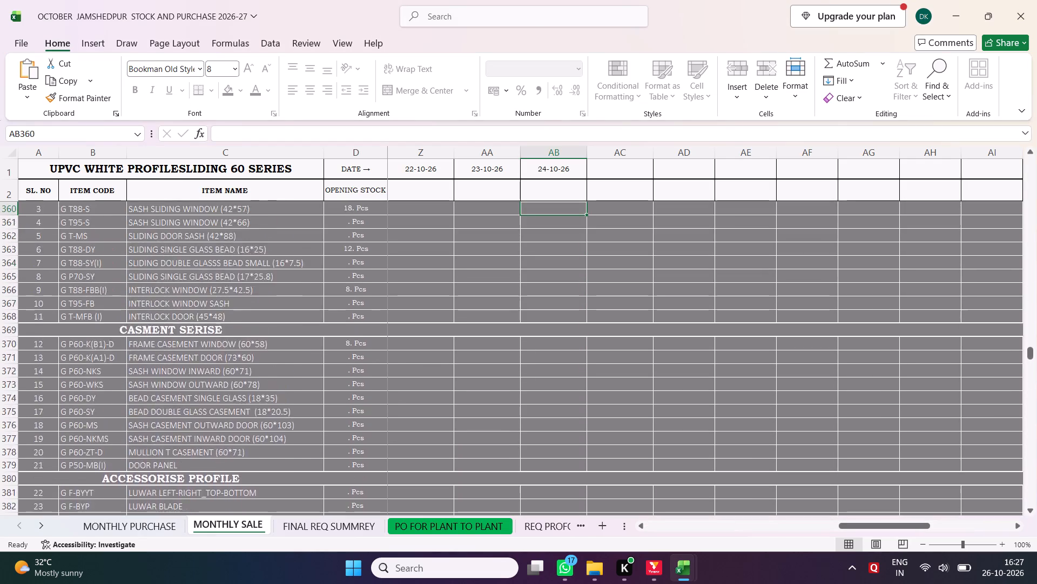
pyautogui.scroll(13, 564, 336)
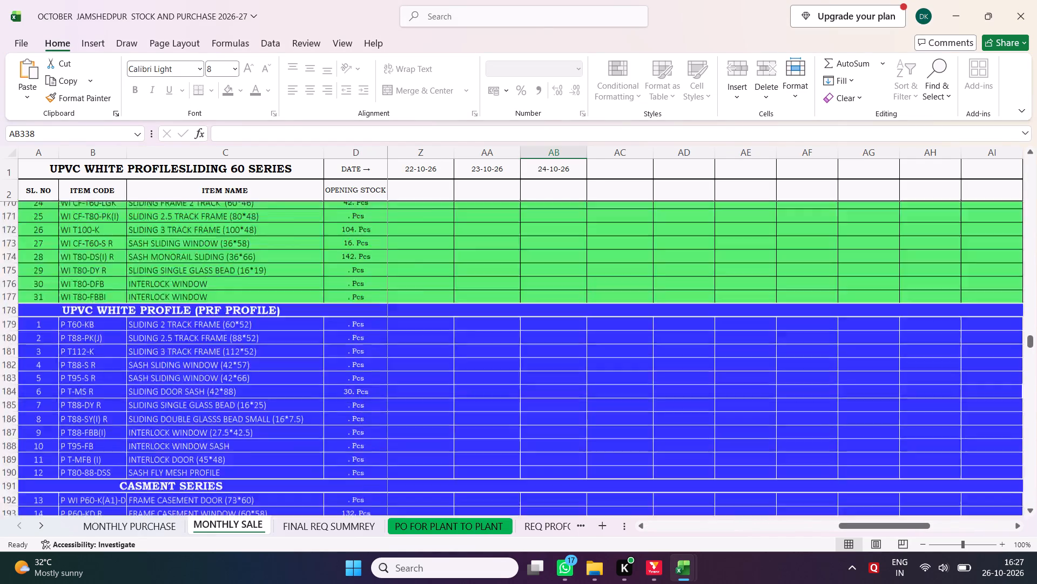
pyautogui.hotkey('alt', 'Tab')
pyautogui.hotkey('alt', 'Tab')
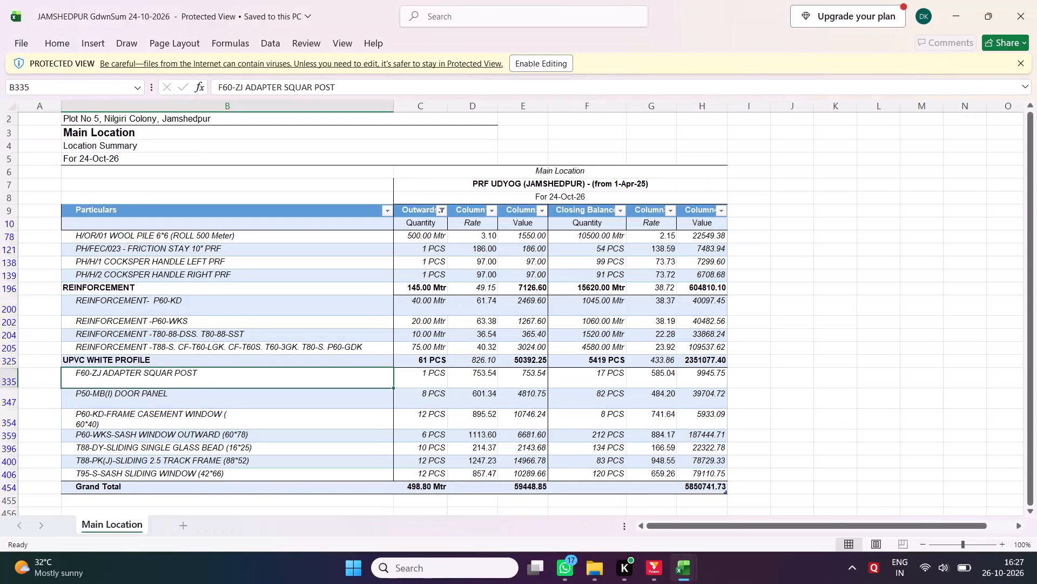
pyautogui.scroll(6, 564, 336)
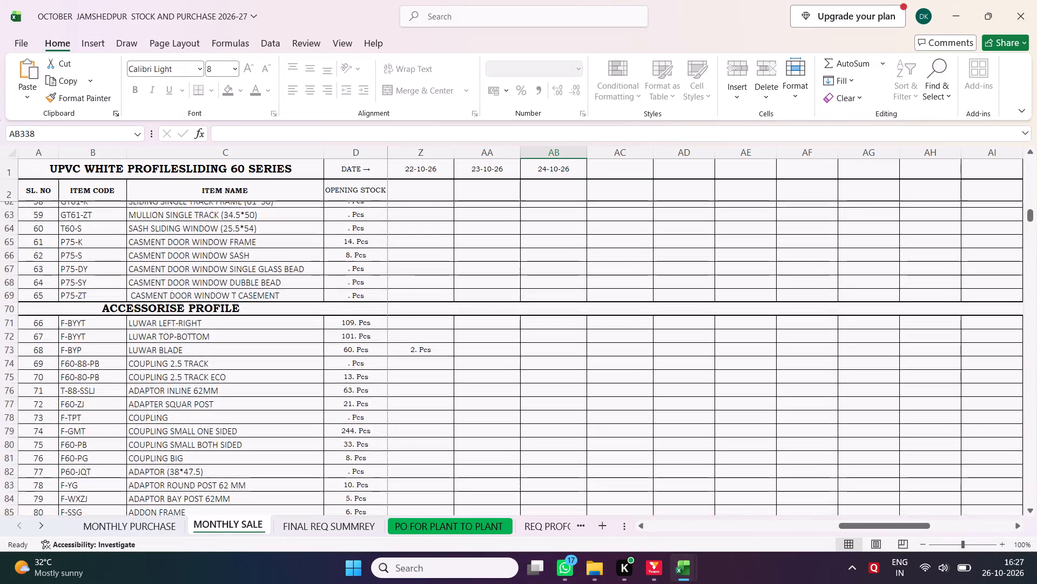
pyautogui.click(560, 329)
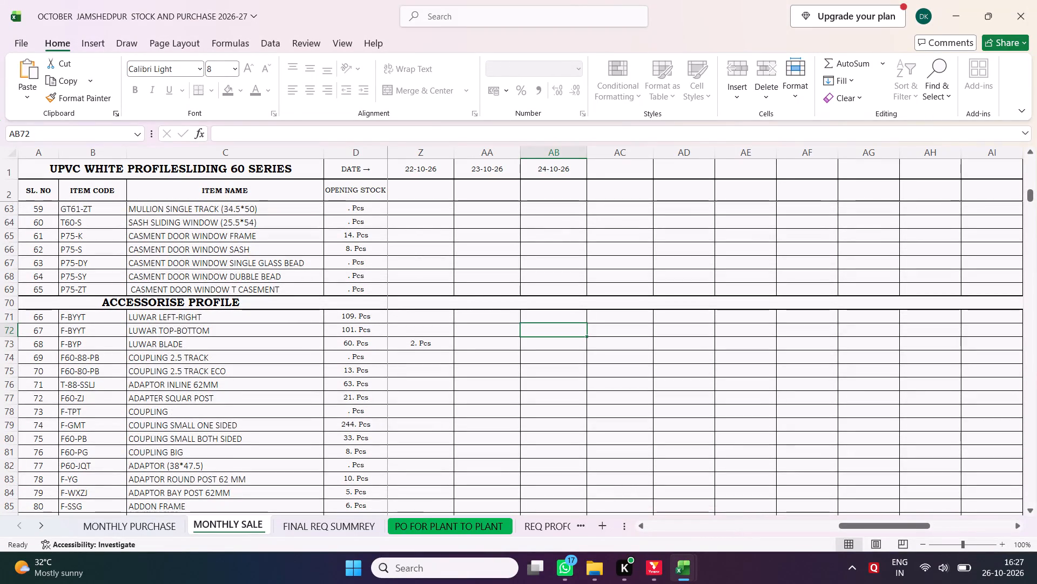
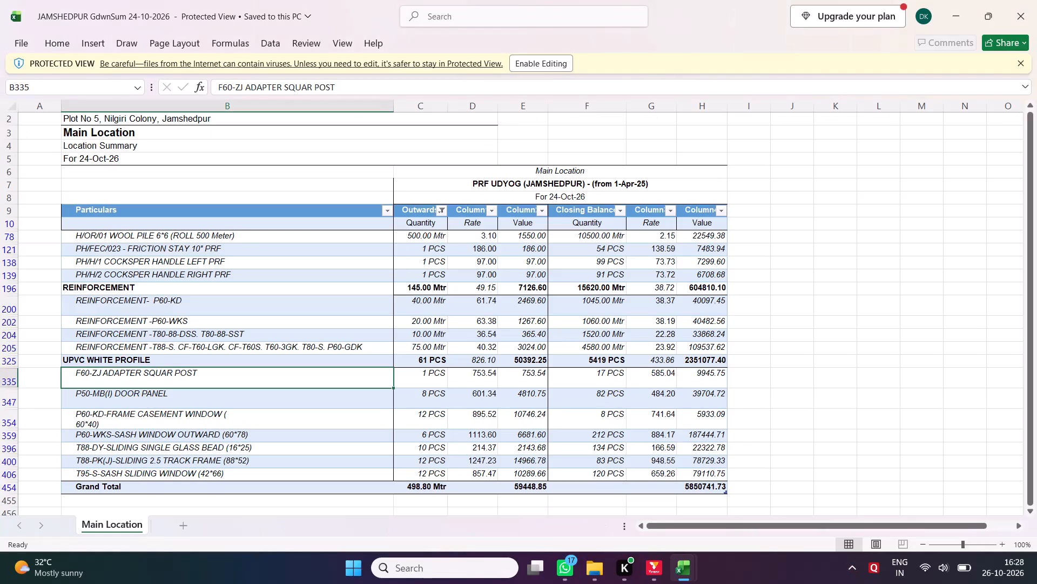
# Enter the outward quantity of 1 in the 24-10-26 column for adapter squar post, item F60-ZJ.
pyautogui.hotkey('alt', 'Tab')
pyautogui.press('Down')
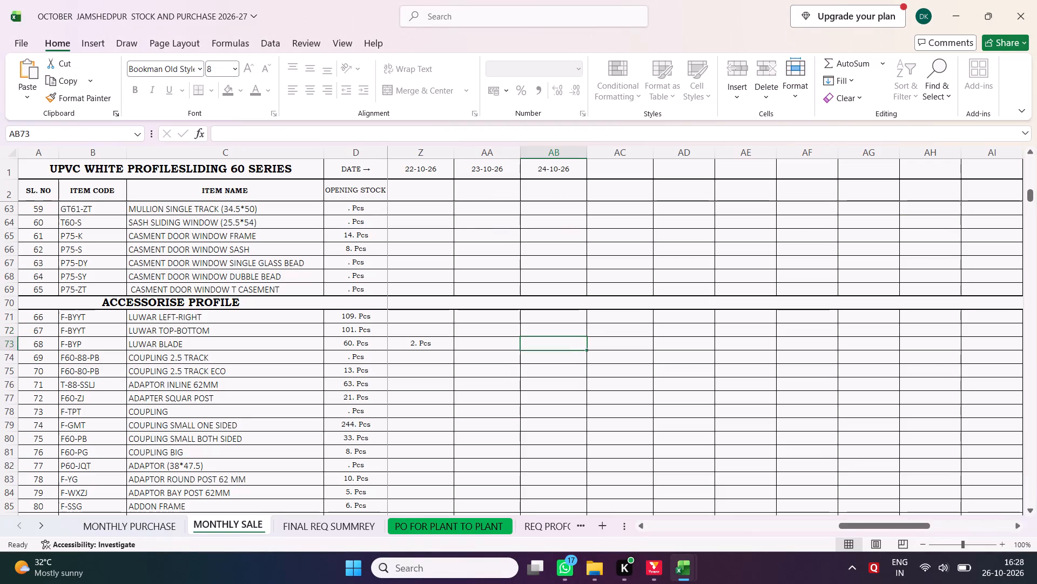
pyautogui.press('Down')
pyautogui.hotkey('alt', 'Tab')
pyautogui.hotkey('alt', 'Tab')
pyautogui.press('Down')
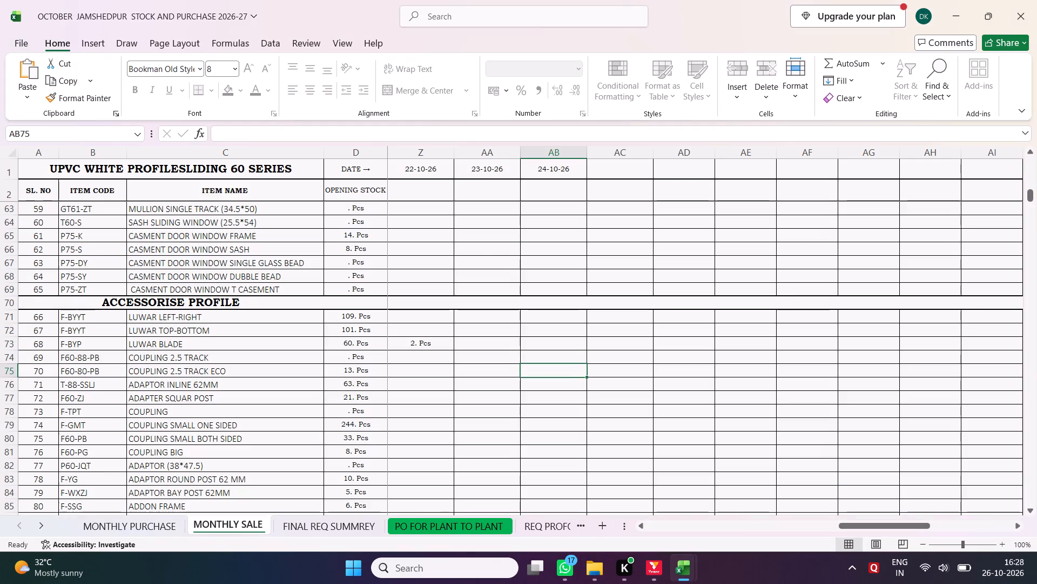
pyautogui.press('Down')
pyautogui.press('Down')
pyautogui.press('Down')
pyautogui.press('Down')
pyautogui.press('Down')
pyautogui.press('Down')
pyautogui.press('Down')
pyautogui.press('Down')
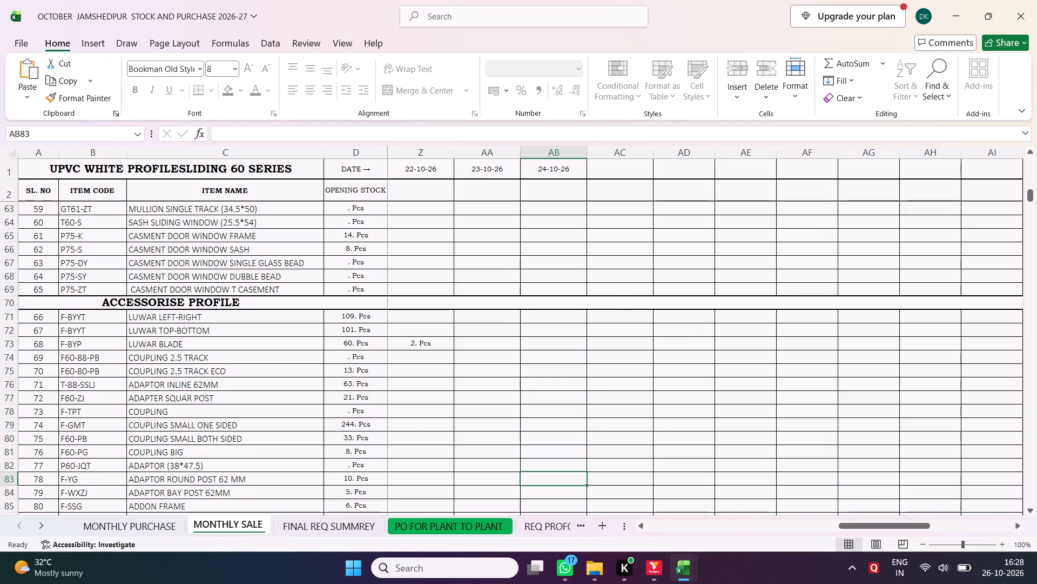
pyautogui.hotkey('alt', 'Tab')
pyautogui.hotkey('alt', 'Tab')
pyautogui.press('Down')
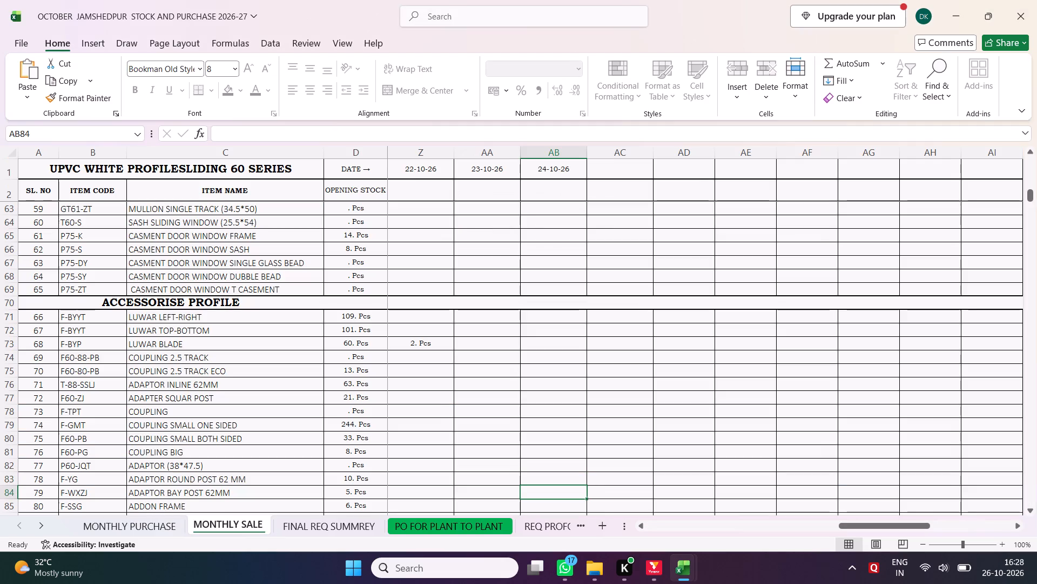
pyautogui.press('Down')
pyautogui.press('Down')
pyautogui.press('Down')
pyautogui.press('Up')
pyautogui.press('Up')
pyautogui.press('Up')
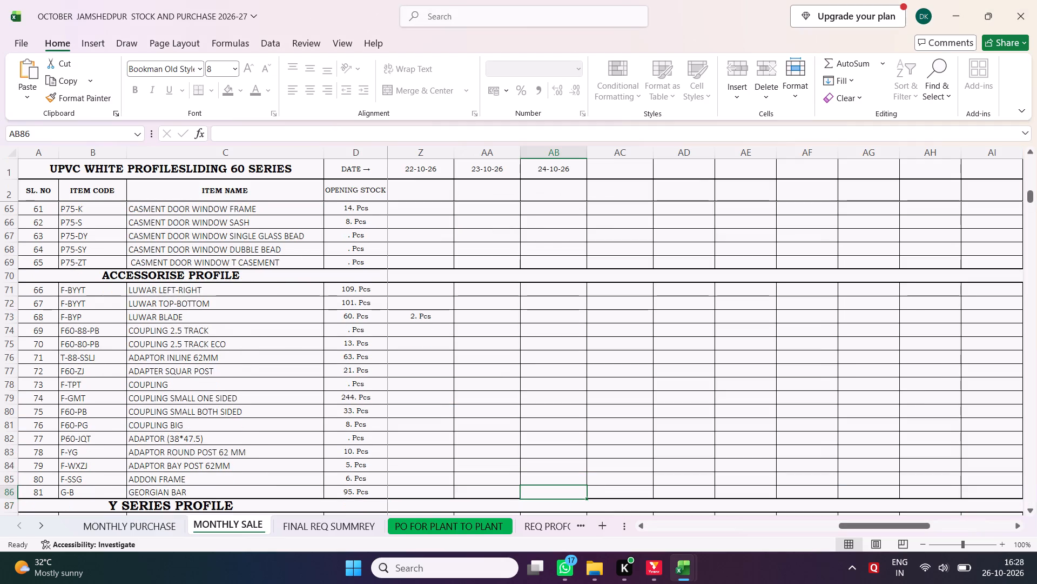
pyautogui.press('Up')
pyautogui.press('Up')
pyautogui.press('Up')
pyautogui.press('Up')
pyautogui.press('Up')
pyautogui.press('Up')
pyautogui.press('Up')
pyautogui.hotkey('alt', 'Tab')
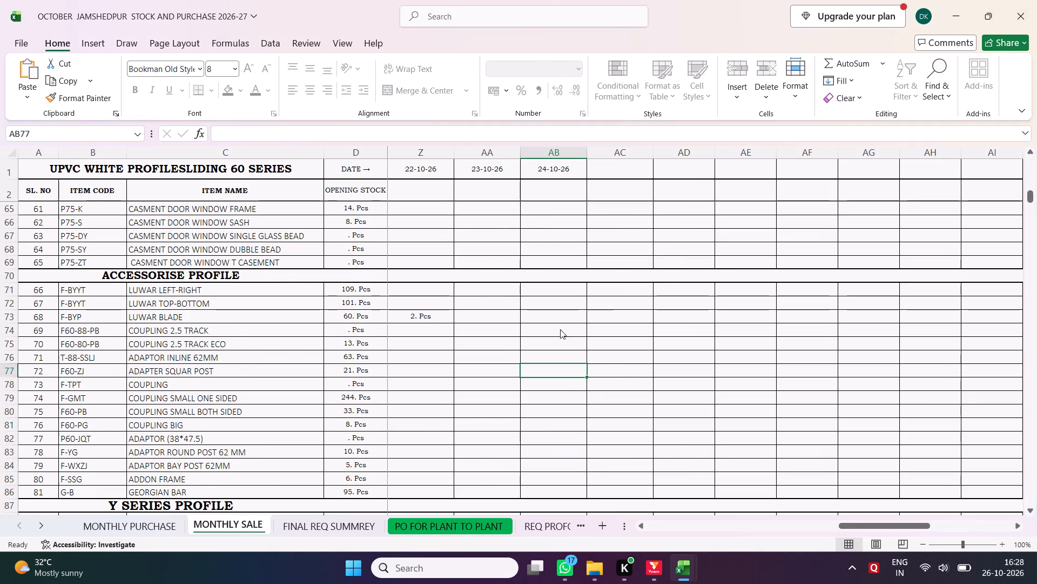
pyautogui.hotkey('alt', 'Tab')
pyautogui.press('1')
pyautogui.press('Return')
# Enter the outward quantity of 8 in the 24-10-26 column for door panel, item P50-MB(I).
pyautogui.hotkey('alt', 'Tab')
pyautogui.press('Down')
pyautogui.press('Down')
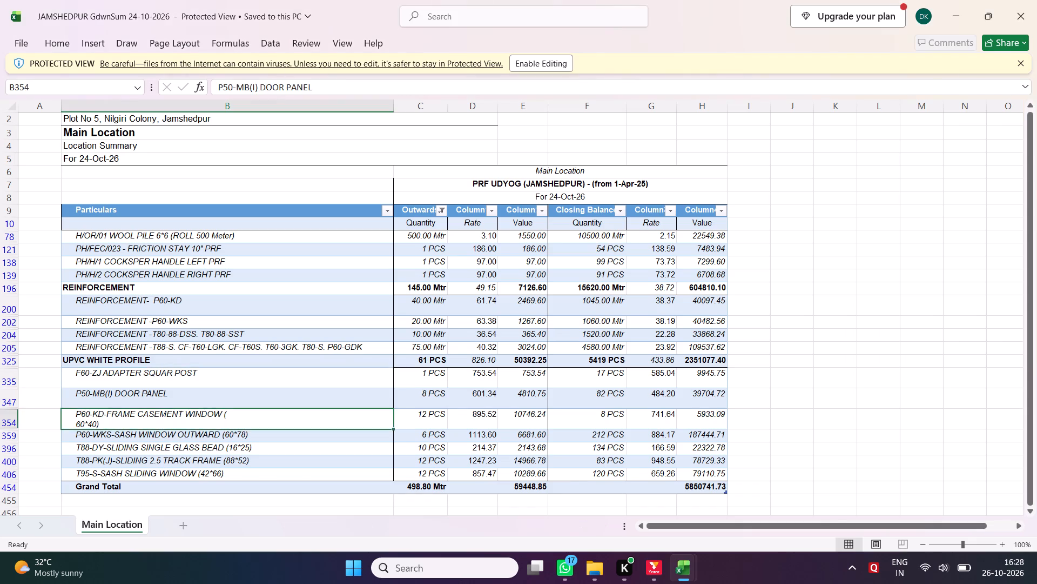
pyautogui.press('Up')
pyautogui.hotkey('alt', 'Tab')
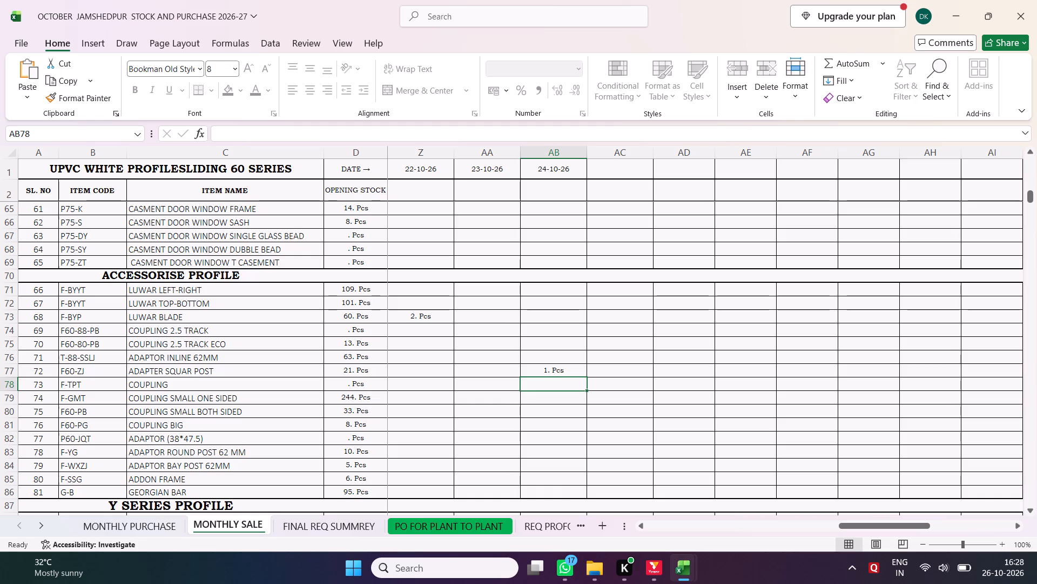
pyautogui.hotkey('alt', 'Tab')
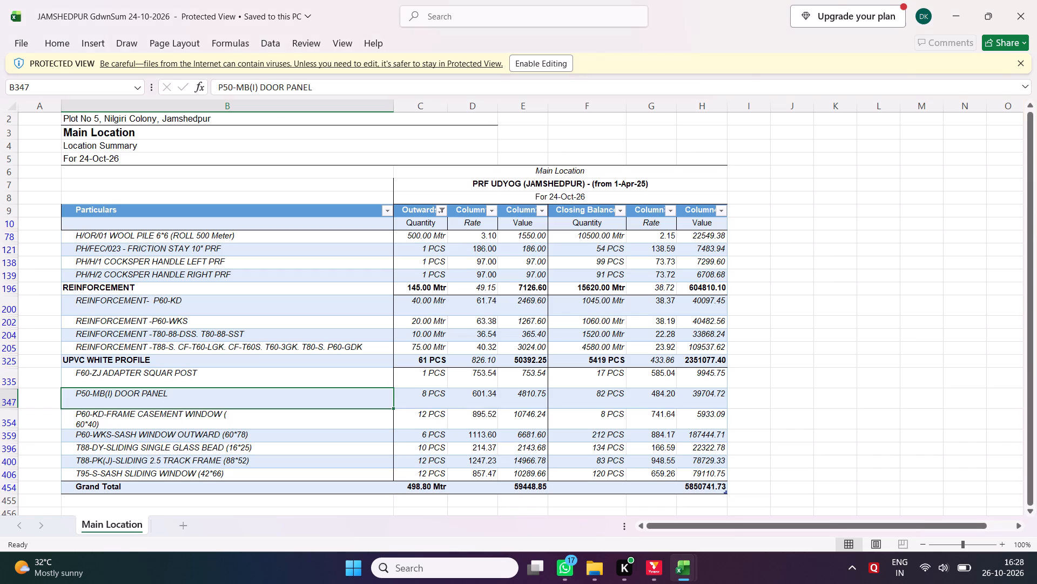
pyautogui.hotkey('alt', 'Tab')
pyautogui.press('Up')
pyautogui.press('Up')
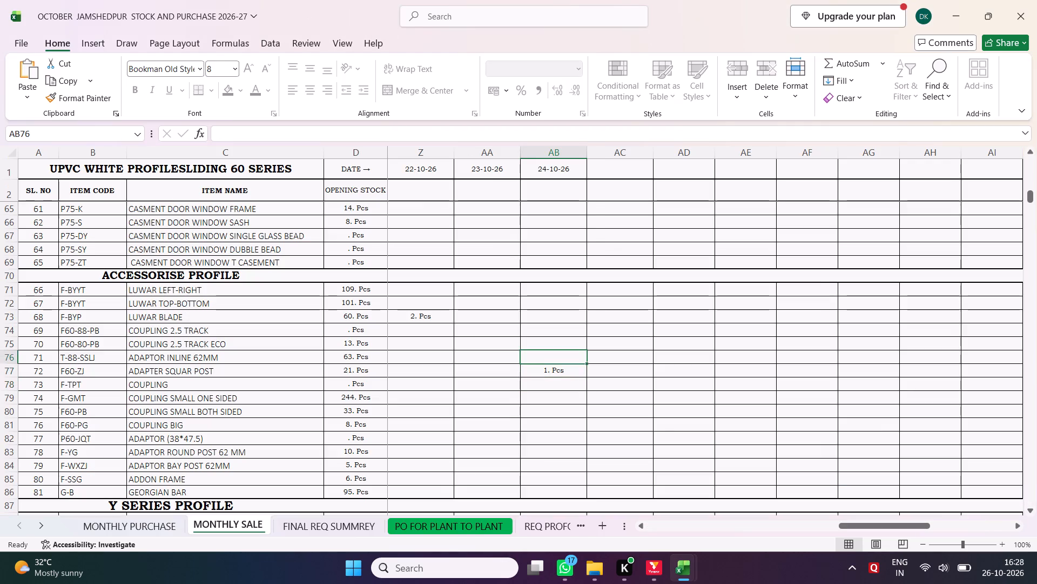
pyautogui.hotkey('alt', 'Tab')
pyautogui.hotkey('alt', 'Tab')
pyautogui.press('Up')
pyautogui.press('Up')
pyautogui.press('Up')
pyautogui.press('Up')
pyautogui.press('Up')
pyautogui.press('Up')
pyautogui.press('Up')
pyautogui.press('Up')
pyautogui.press('Up')
pyautogui.press('Up')
pyautogui.press('Up')
pyautogui.press('Up')
pyautogui.press('Up')
pyautogui.press('Up')
pyautogui.press('Up')
pyautogui.press('Up')
pyautogui.press('Up')
pyautogui.press('Up')
pyautogui.press('Up')
pyautogui.press('Up')
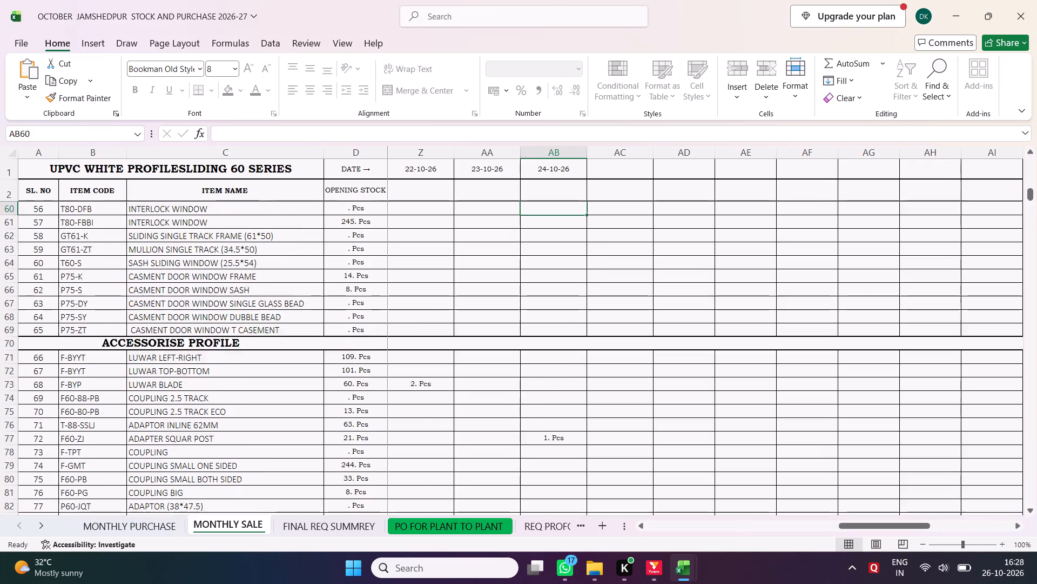
pyautogui.press('Down')
pyautogui.press('Down')
pyautogui.press('Down')
pyautogui.press('Down')
pyautogui.press('Down')
pyautogui.press('Down')
pyautogui.press('Down')
pyautogui.press('Down')
pyautogui.press('Down')
pyautogui.press('Down')
pyautogui.press('Up')
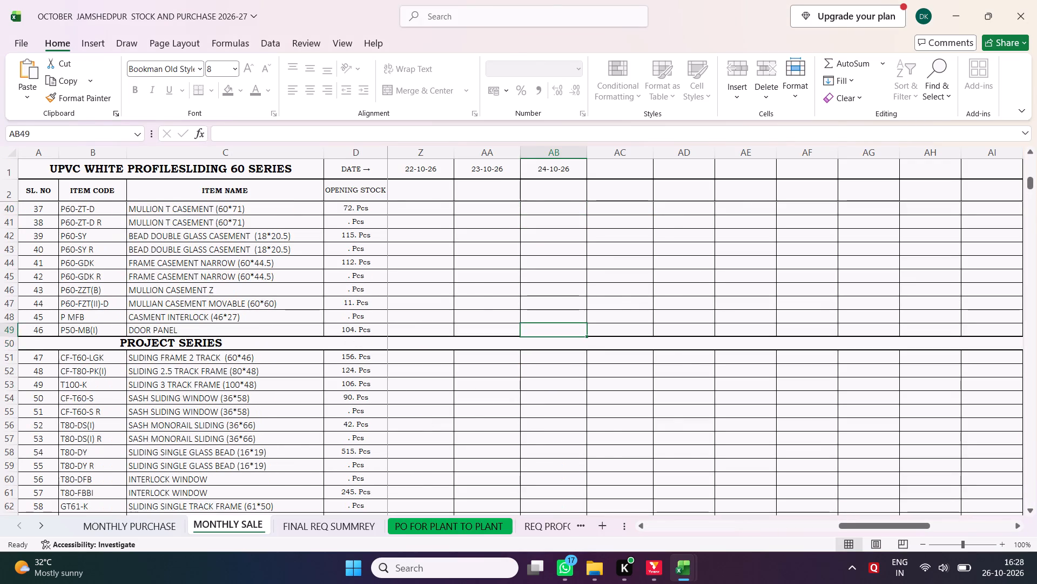
pyautogui.hotkey('alt', 'Tab')
pyautogui.hotkey('alt', 'Tab')
pyautogui.press('8')
pyautogui.press('Return')
# Enter the outward quantity of 12 in the 24-10-26 column for frame casement window, item P60-KD.
pyautogui.hotkey('alt', 'Tab')
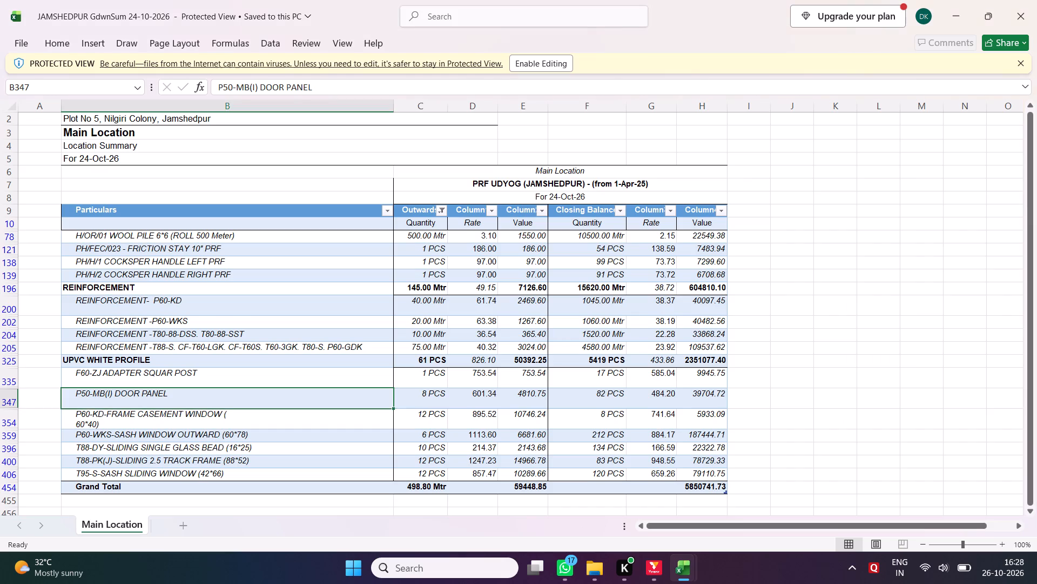
pyautogui.press('Down')
pyautogui.hotkey('alt', 'Tab')
pyautogui.press('Up')
pyautogui.press('Up')
pyautogui.press('Up')
pyautogui.press('Up')
pyautogui.press('Up')
pyautogui.press('Up')
pyautogui.press('Up')
pyautogui.press('Up')
pyautogui.press('Up')
pyautogui.press('Up')
pyautogui.press('Up')
pyautogui.press('Up')
pyautogui.press('Up')
pyautogui.press('Up')
pyautogui.press('Up')
pyautogui.press('Up')
pyautogui.press('Up')
pyautogui.press('Up')
pyautogui.press('Up')
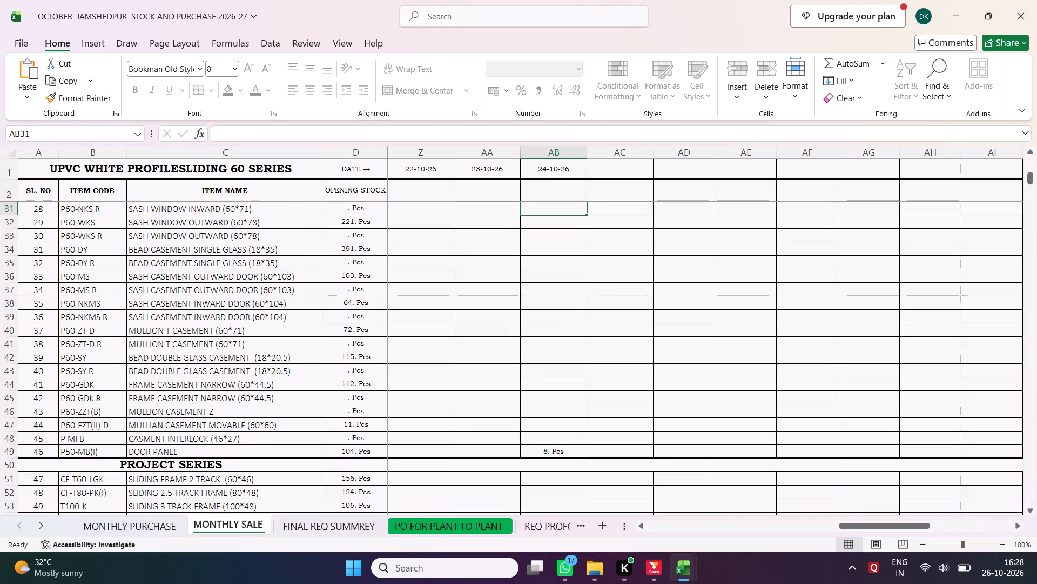
pyautogui.press('Up')
pyautogui.press('Up')
pyautogui.press('Up')
pyautogui.press('Up')
pyautogui.press('Up')
pyautogui.press('Down')
pyautogui.press('Down')
pyautogui.hotkey('alt', 'Tab')
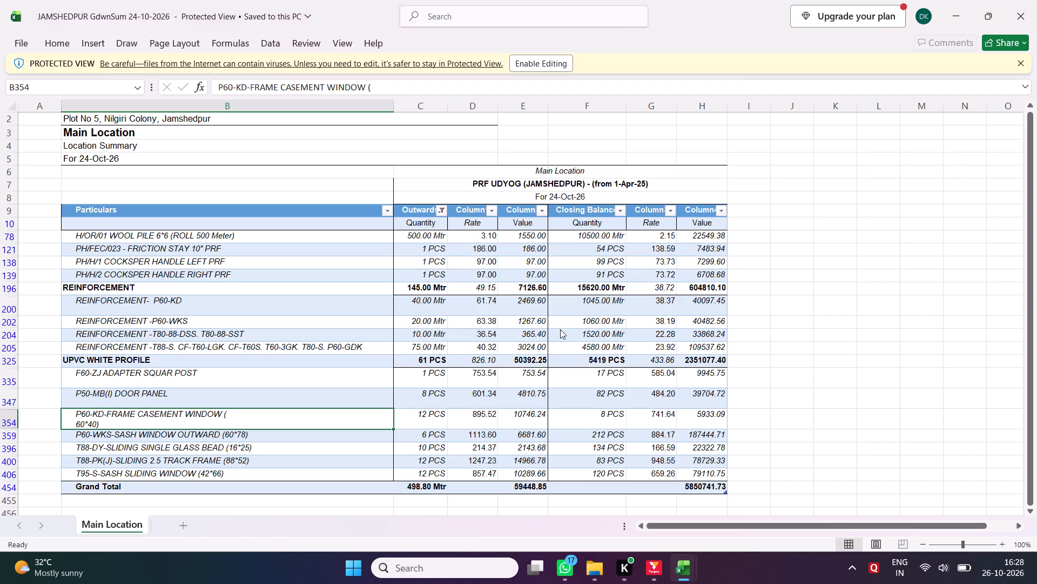
pyautogui.hotkey('alt', 'Tab')
pyautogui.write('12')
pyautogui.press('Return')
# Enter the outward quantity of 6 in the 24-10-26 column for sash window outward, item P60-WKS.
pyautogui.hotkey('alt', 'Tab')
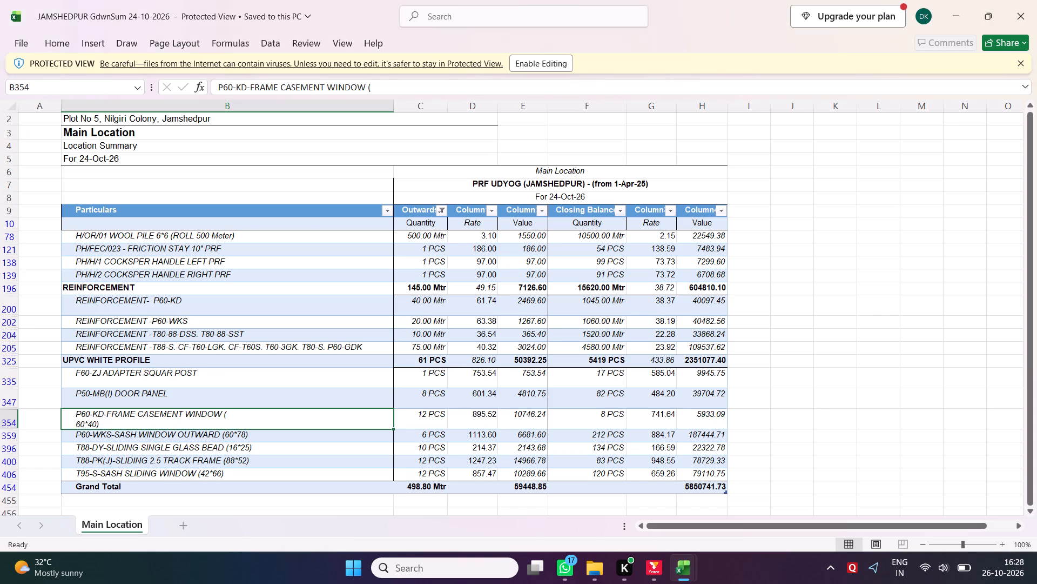
pyautogui.press('Down')
pyautogui.hotkey('alt', 'Tab')
pyautogui.press('Down')
pyautogui.press('Down')
pyautogui.press('Down')
pyautogui.hotkey('alt', 'Tab')
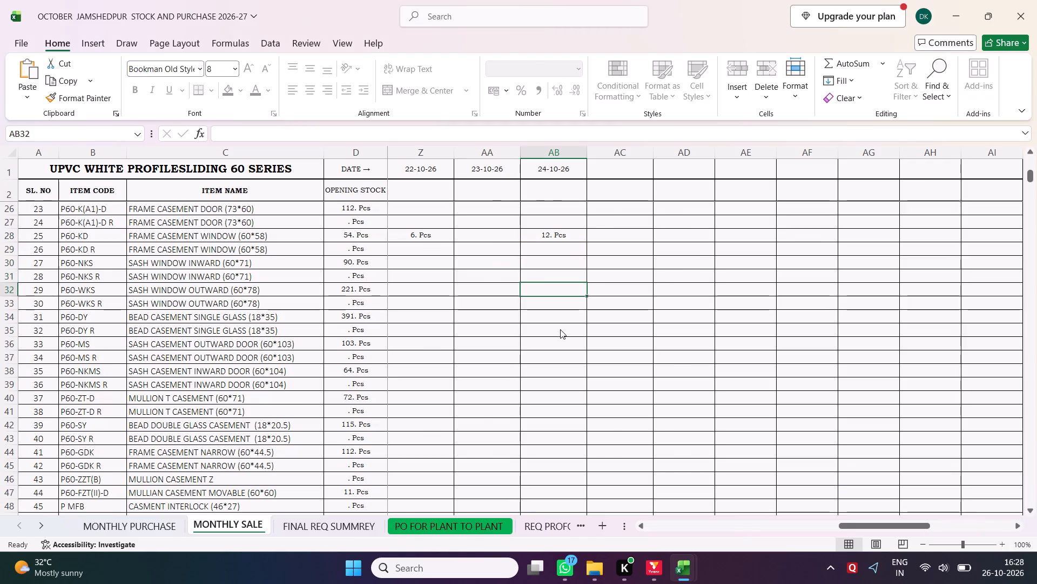
pyautogui.hotkey('alt', 'Tab')
pyautogui.press('6')
pyautogui.press('Return')
# Enter the outward quantity of 10 in the 24-10-26 column for sliding single glass bead, item T88-DY.
pyautogui.hotkey('alt', 'Tab')
pyautogui.press('Down')
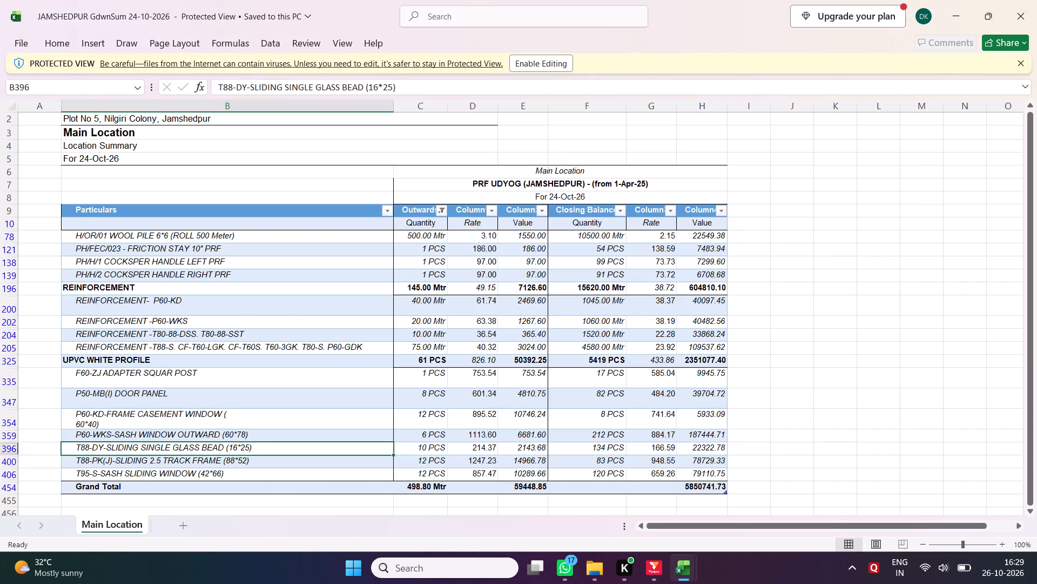
pyautogui.hotkey('alt', 'Tab')
pyautogui.press('Up')
pyautogui.press('Up')
pyautogui.press('Up')
pyautogui.press('Up')
pyautogui.press('Up')
pyautogui.press('Up')
pyautogui.press('Up')
pyautogui.press('Up')
pyautogui.press('Up')
pyautogui.press('Up')
pyautogui.press('Up')
pyautogui.press('Up')
pyautogui.press('Up')
pyautogui.press('Up')
pyautogui.press('Up')
pyautogui.press('Up')
pyautogui.press('Up')
pyautogui.press('Up')
pyautogui.press('Up')
pyautogui.press('Up')
pyautogui.press('Down')
pyautogui.press('Down')
pyautogui.press('Down')
pyautogui.press('Down')
pyautogui.press('Down')
pyautogui.press('Down')
pyautogui.press('Down')
pyautogui.press('Down')
pyautogui.press('Down')
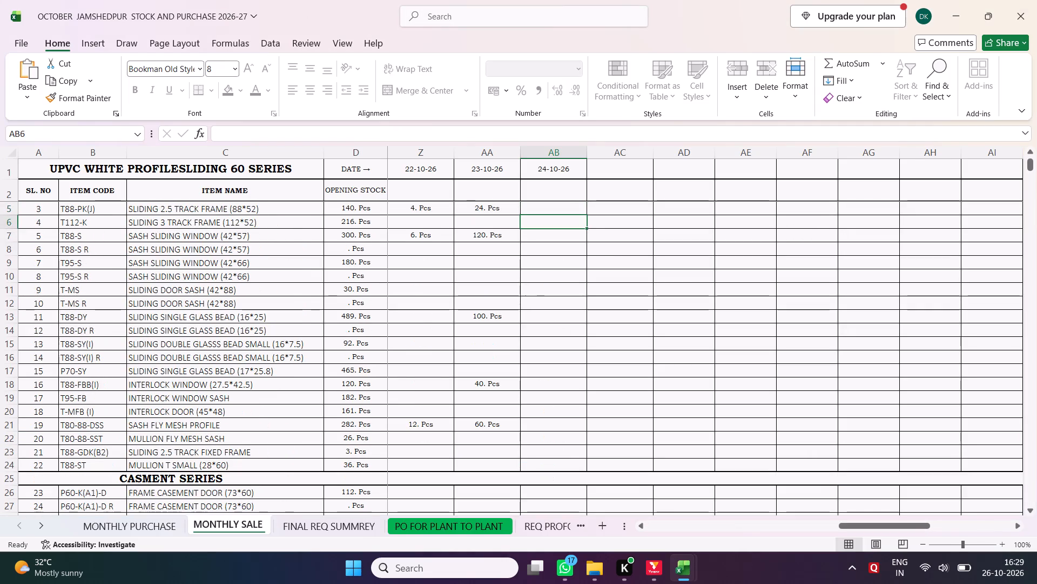
pyautogui.press('Up')
pyautogui.hotkey('alt', 'Tab')
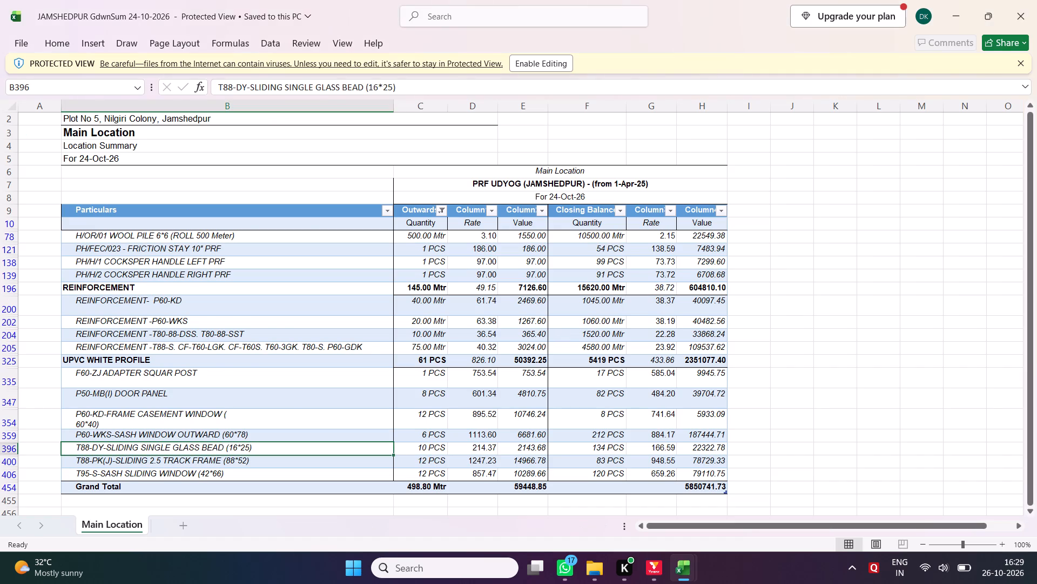
pyautogui.hotkey('alt', 'Tab')
pyautogui.write('10')
pyautogui.press('Return')
# Enter the outward quantity of 12 in the 24-10-26 column for sliding 2.5 track frame, item T88-PK(J).
pyautogui.hotkey('alt', 'Tab')
pyautogui.press('Down')
pyautogui.hotkey('alt', 'Tab')
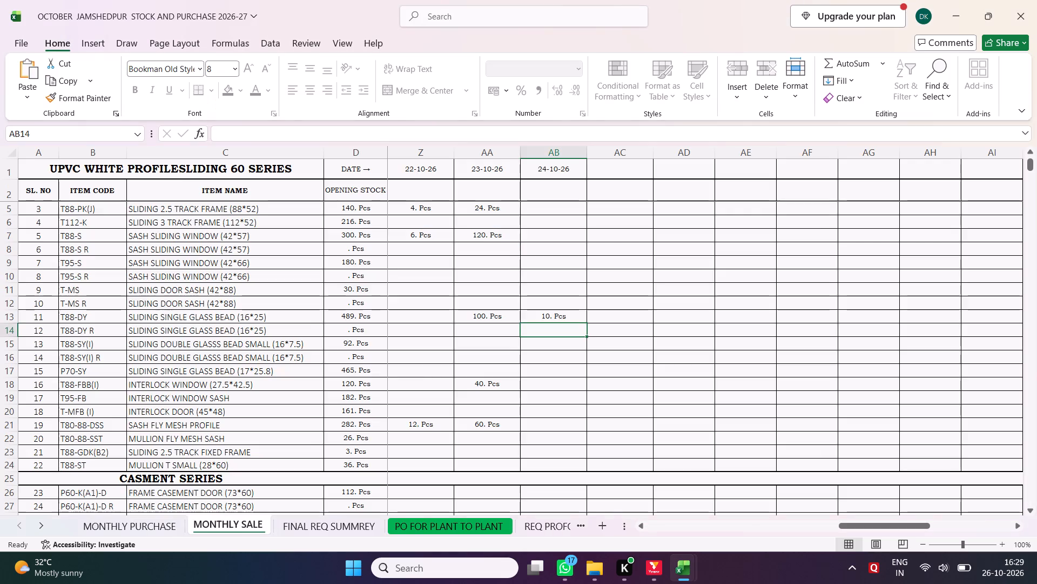
pyautogui.press('Up')
pyautogui.press('Up')
pyautogui.press('Up')
pyautogui.press('Up')
pyautogui.press('Up')
pyautogui.press('Up')
pyautogui.press('Up')
pyautogui.press('Up')
pyautogui.press('Up')
pyautogui.press('Up')
pyautogui.press('Up')
pyautogui.press('Up')
pyautogui.press('Up')
pyautogui.press('Down')
pyautogui.press('Down')
pyautogui.press('Down')
pyautogui.press('Down')
pyautogui.hotkey('alt', 'Tab')
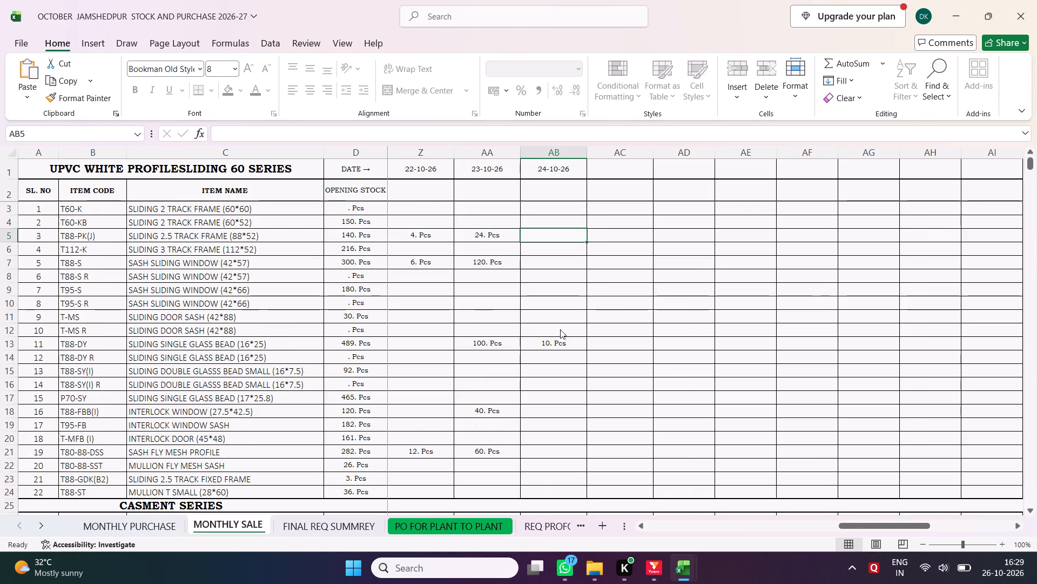
pyautogui.hotkey('alt', 'Tab')
pyautogui.write('12')
pyautogui.press('Return')
# Enter the outward quantity of 12 in the 24-10-26 column for sash sliding window, item T95-S, and save the workbook.
pyautogui.hotkey('alt', 'Tab')
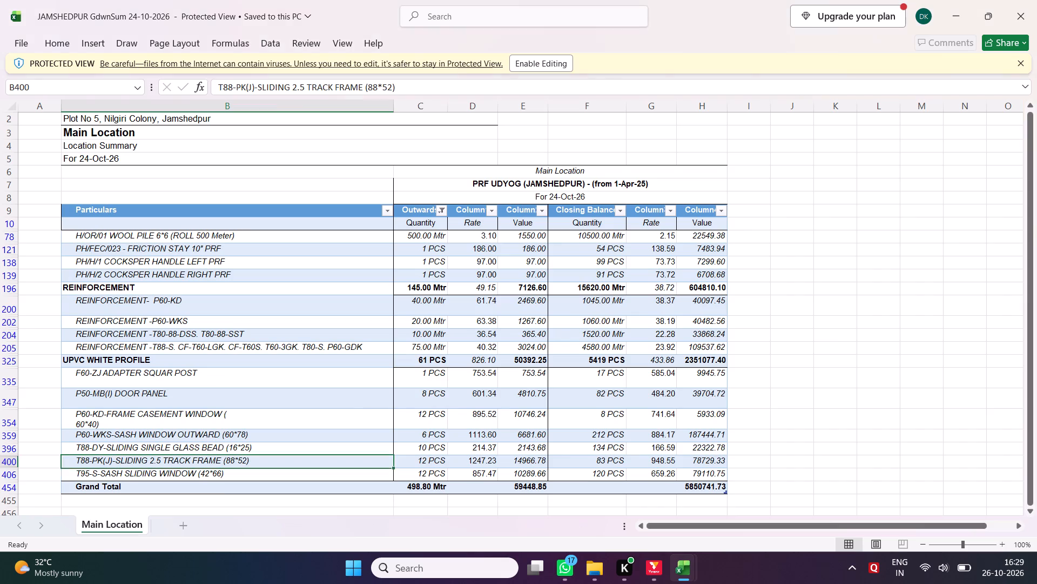
pyautogui.press('Down')
pyautogui.hotkey('alt', 'Tab')
pyautogui.press('Up')
pyautogui.press('Down')
pyautogui.press('Down')
pyautogui.press('Down')
pyautogui.press('Down')
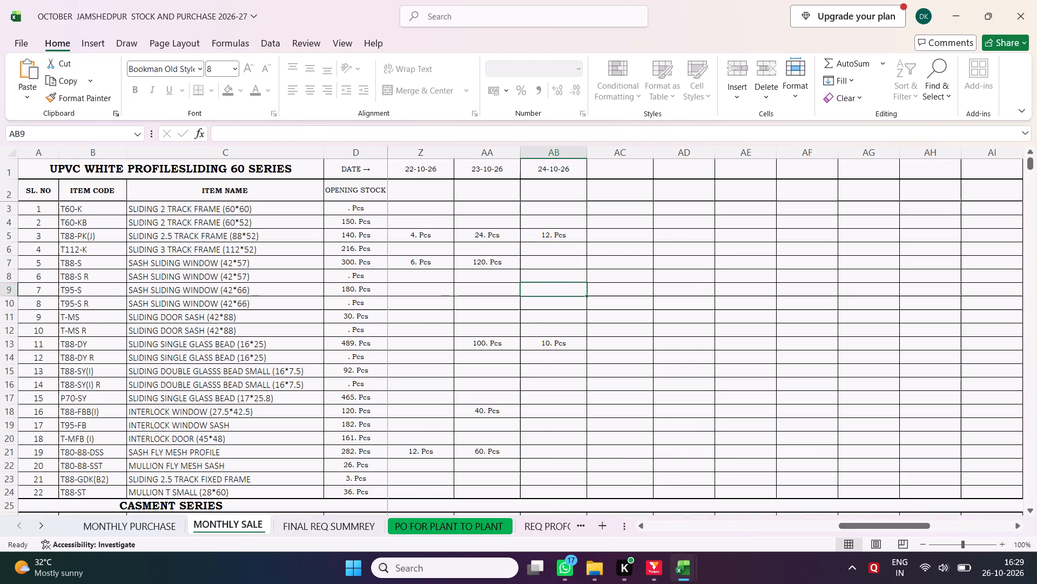
pyautogui.hotkey('alt', 'Tab')
pyautogui.hotkey('alt', 'Tab')
pyautogui.write('12')
pyautogui.press('Return')
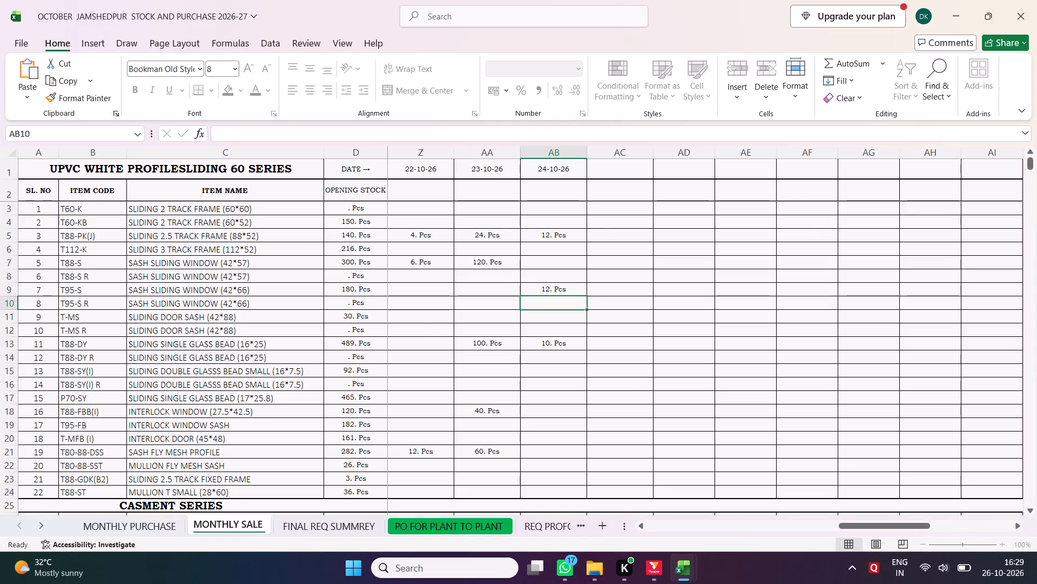
pyautogui.hotkey('ctrl', 's')
pyautogui.hotkey('alt', 'Tab')
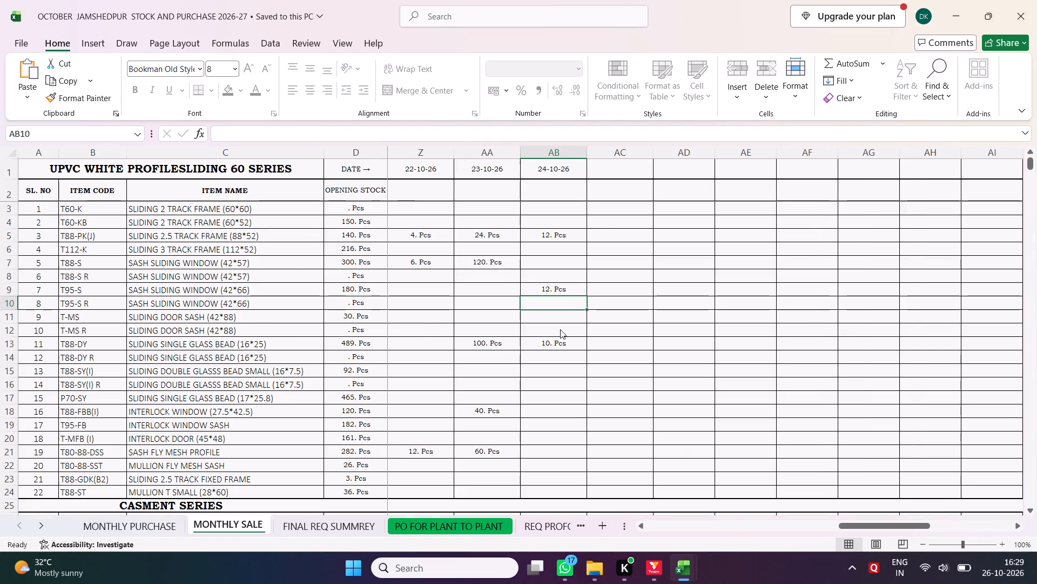
pyautogui.hotkey('alt', 'Tab')
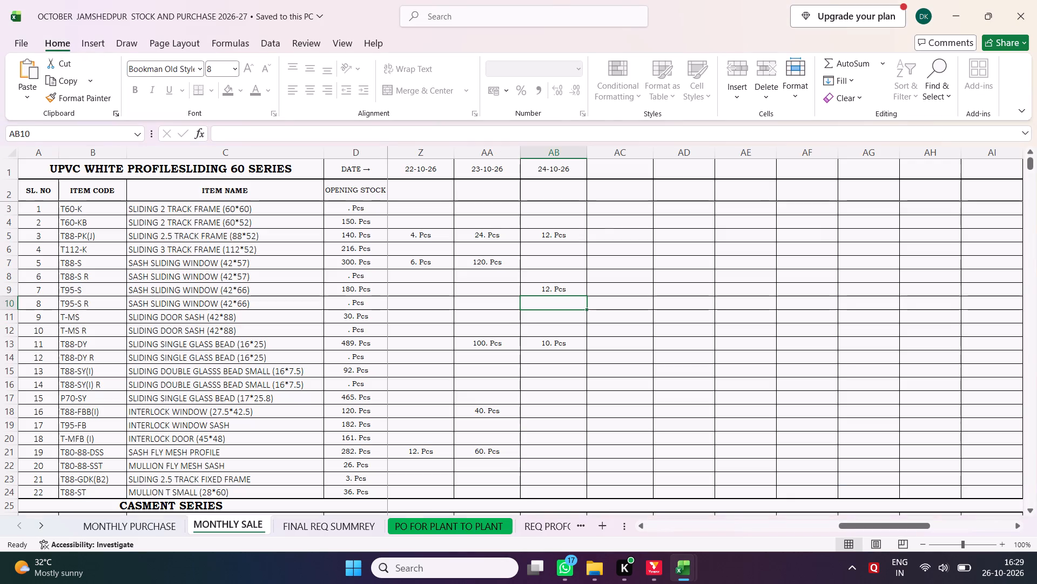
# Head the empty column after 24-10-26 with the date 25-10-26.
pyautogui.click(606, 172)
pyautogui.write('25-10')
pyautogui.press('Return')
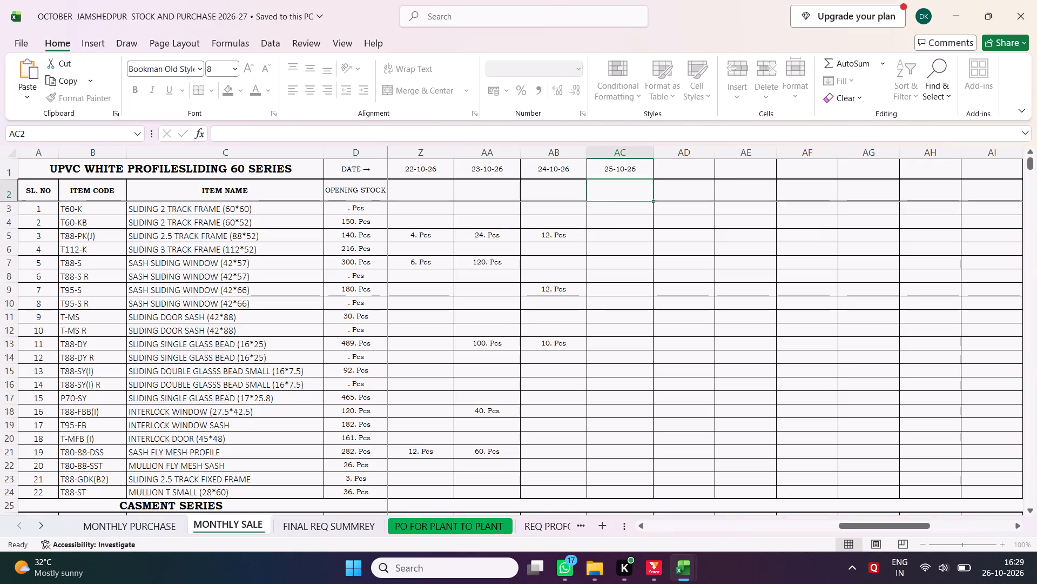
# Save the October Jamshedpur stock and purchase workbook and close it.
pyautogui.hotkey('ctrl', 's')
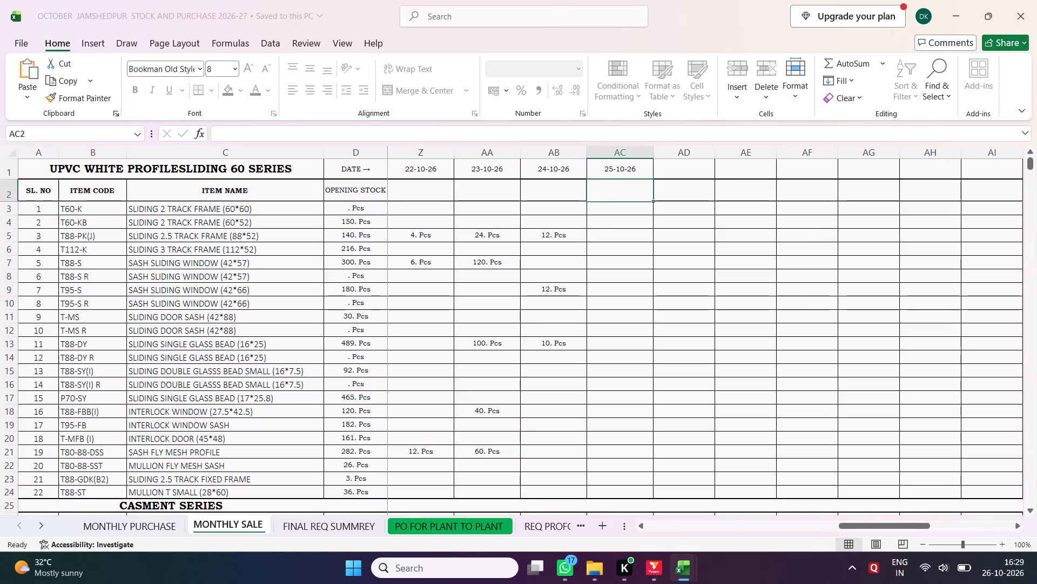
pyautogui.click(1036, 0)
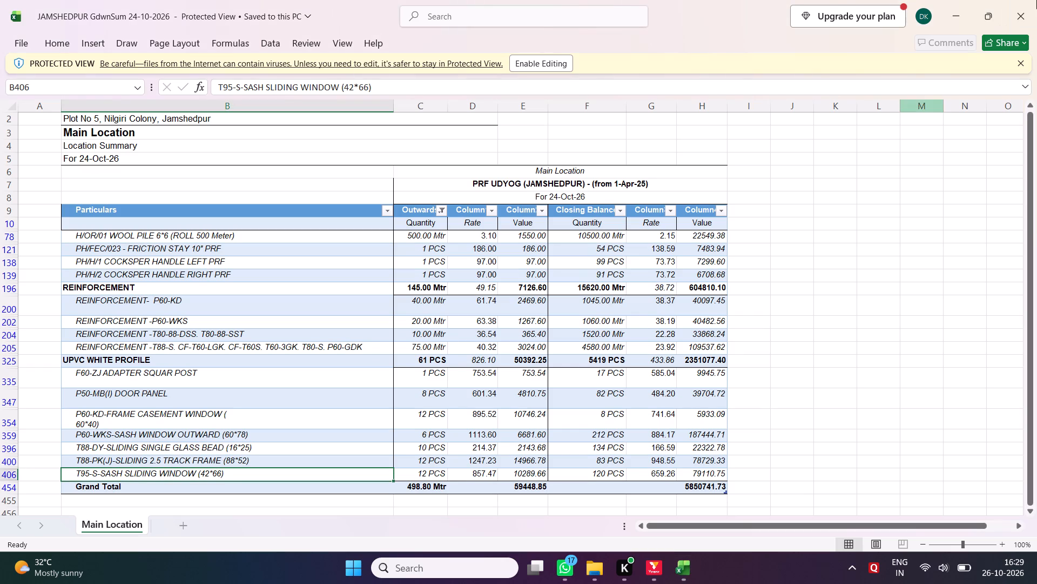
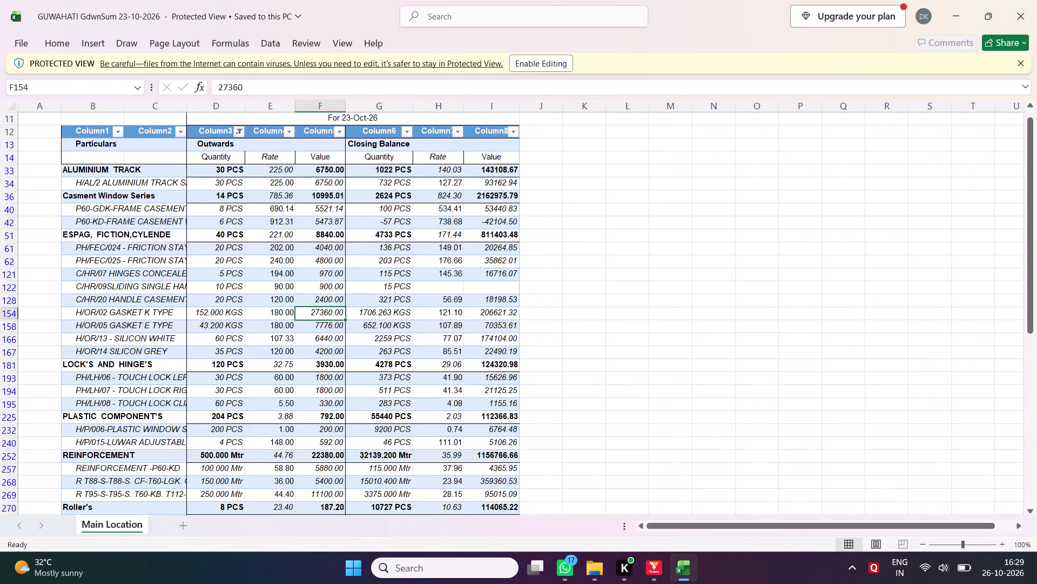
# Widen the particulars column of the Guwahati 23-10-2026 godown summary so full item names show, and select the aluminium track semi solid row.
pyautogui.moveTo(188, 108); pyautogui.dragTo(398, 99)
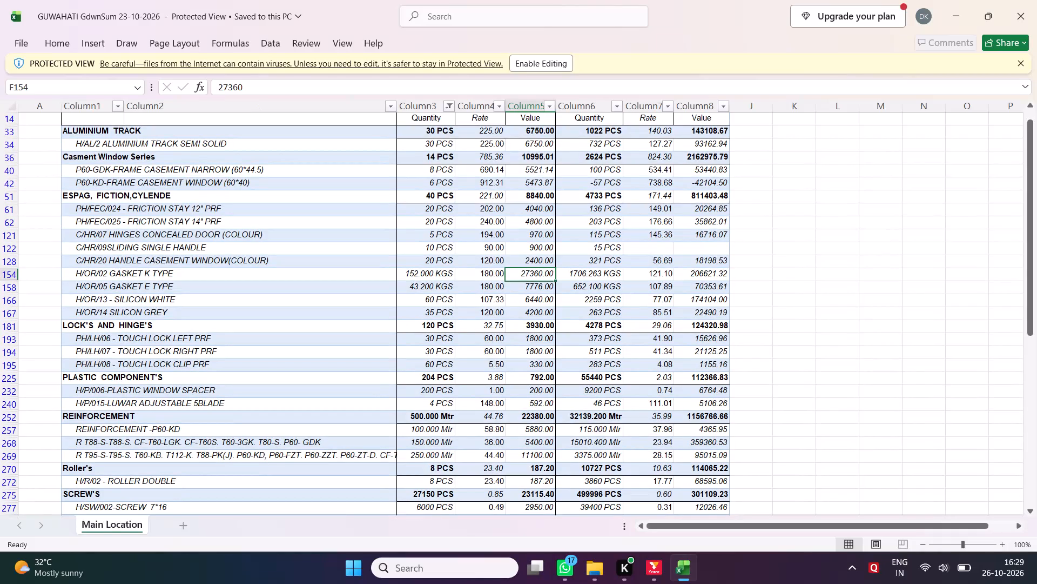
pyautogui.scroll(1, 380, 312)
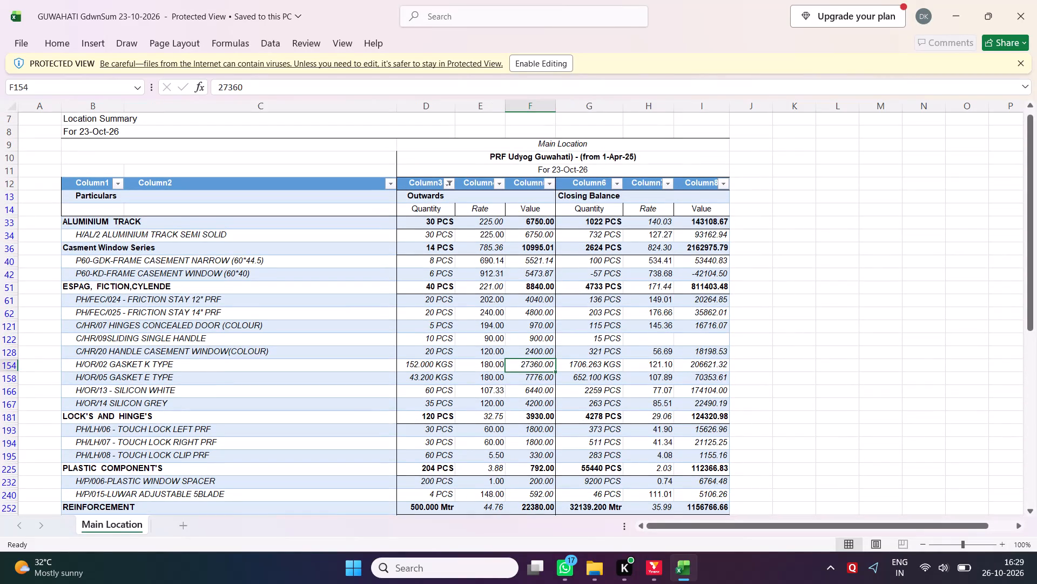
pyautogui.click(276, 231)
# Open the October Guwahati stock and purchase workbook from the GUWAHATI STOCK folder.
pyautogui.hotkey('alt', 'Tab')
pyautogui.hotkey('alt', 'Tab')
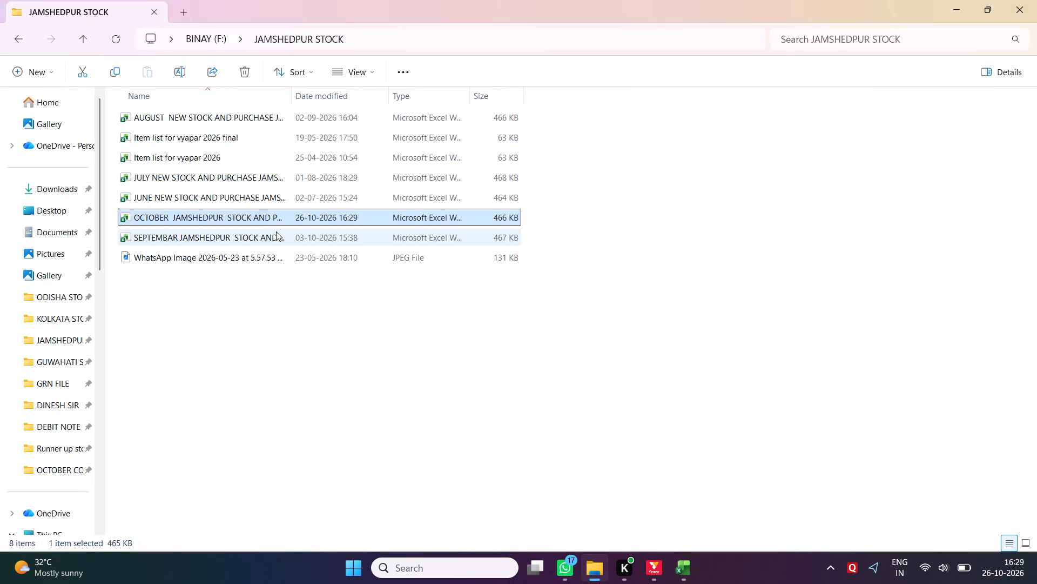
pyautogui.click(42, 364)
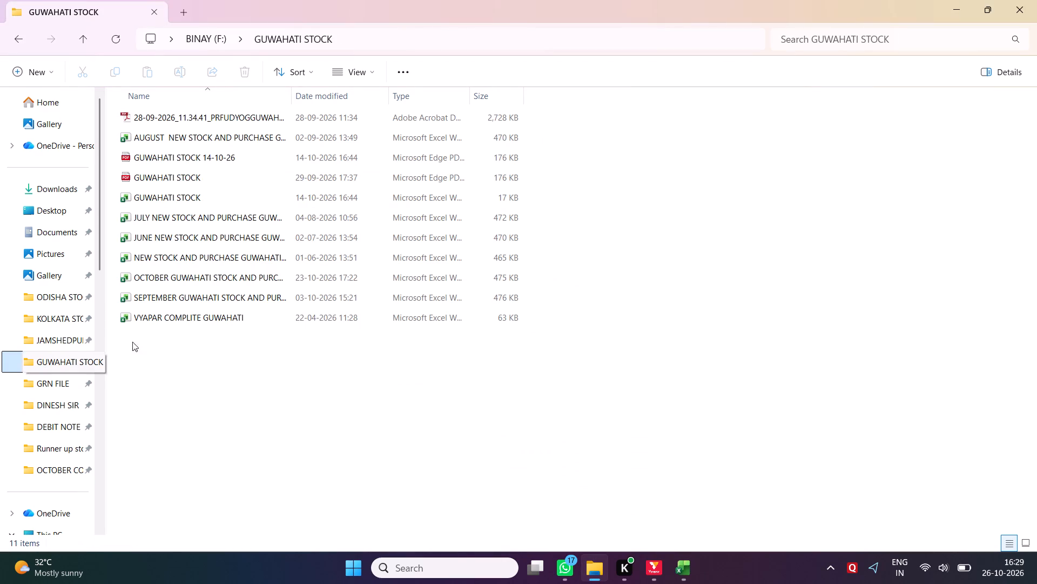
pyautogui.doubleClick(204, 274)
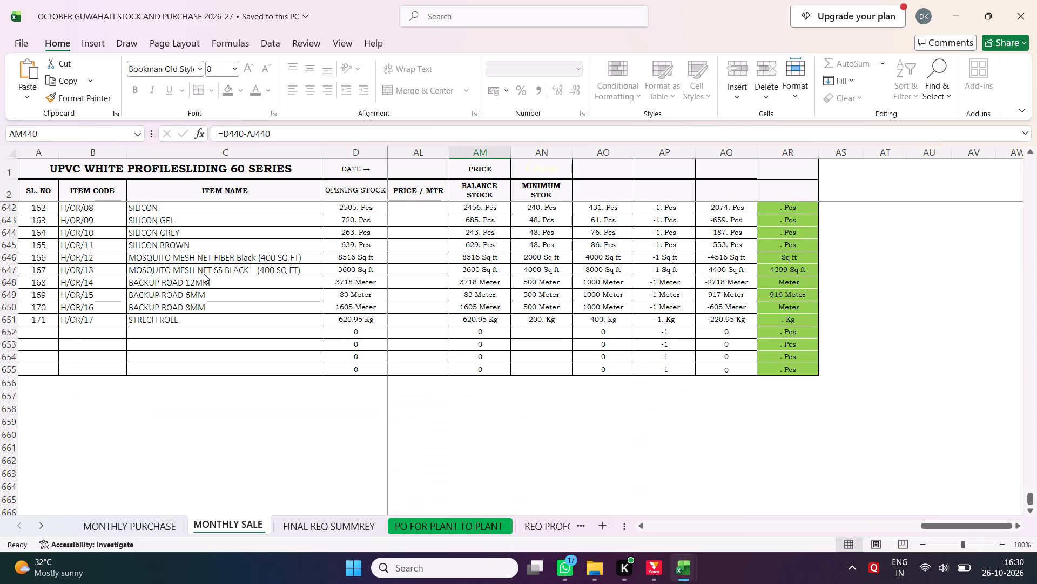
# Head the empty column after 22-10-26 in the MONTHLY SALE sheet with the date 23-10-26.
pyautogui.hscroll(3, 204, 274)
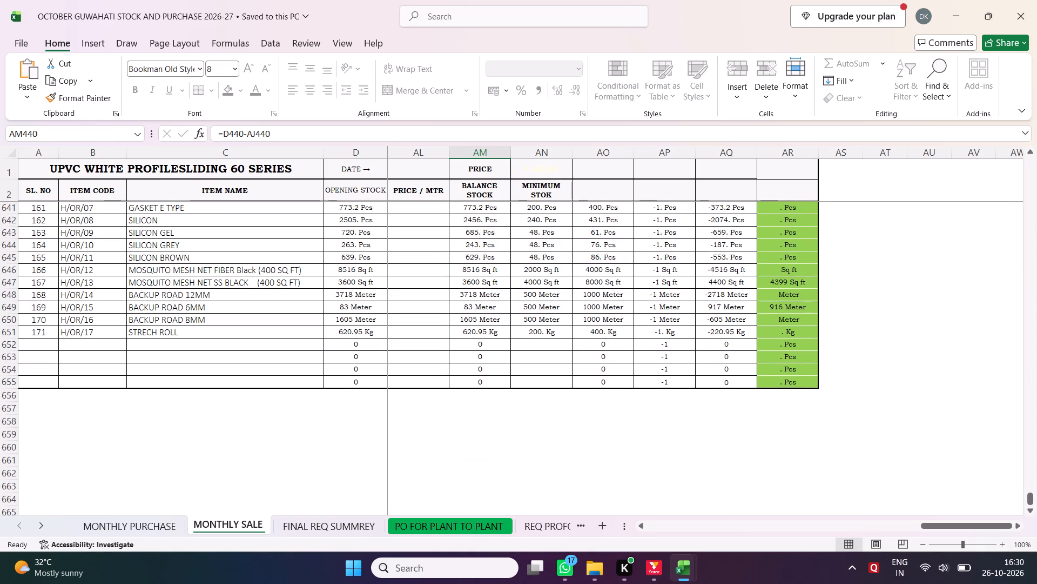
pyautogui.hscroll(7, 521, 368)
pyautogui.hscroll(-1, 521, 368)
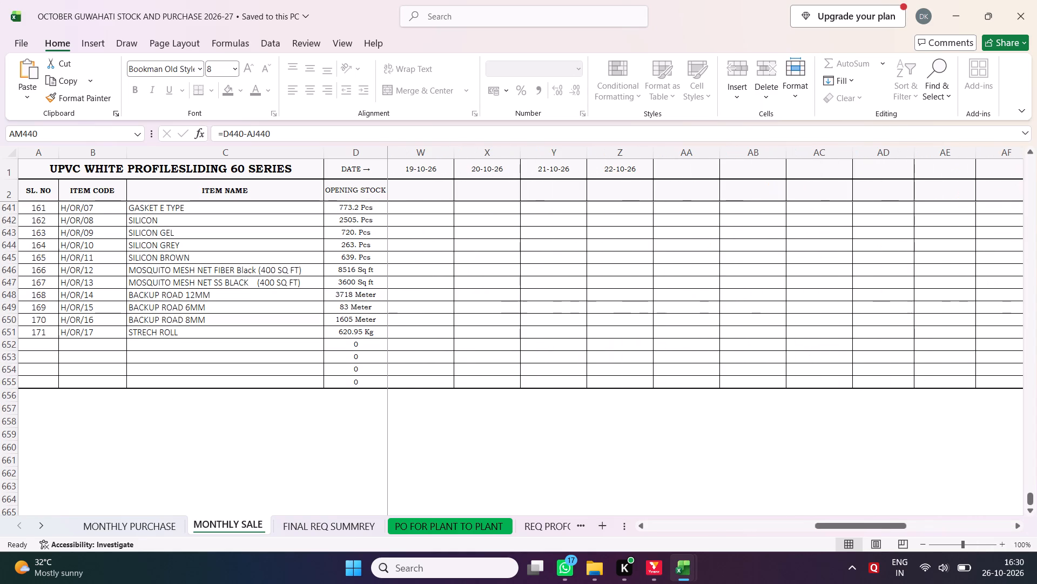
pyautogui.click(675, 170)
pyautogui.write('23-10')
pyautogui.press('Return')
# Enter the outward quantity of 150 metres in the 23-10-26 column for aluminium track semi solid, item H/AL/2.
pyautogui.press('Return')
pyautogui.press('Return')
pyautogui.press('Return')
pyautogui.press('Return')
pyautogui.press('Return')
pyautogui.press('Return')
pyautogui.hotkey('alt', 'Tab')
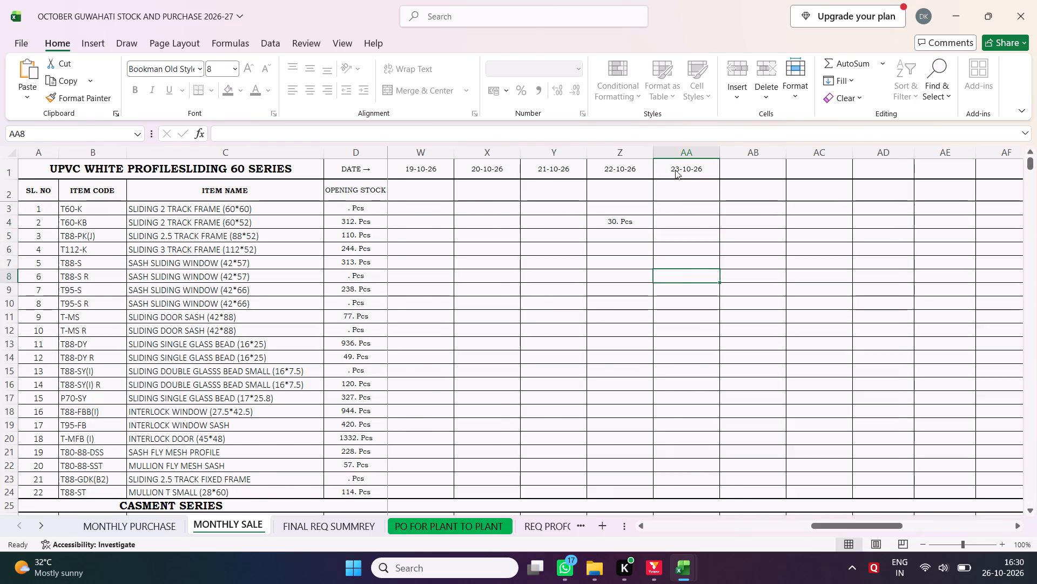
pyautogui.hotkey('alt', 'Tab')
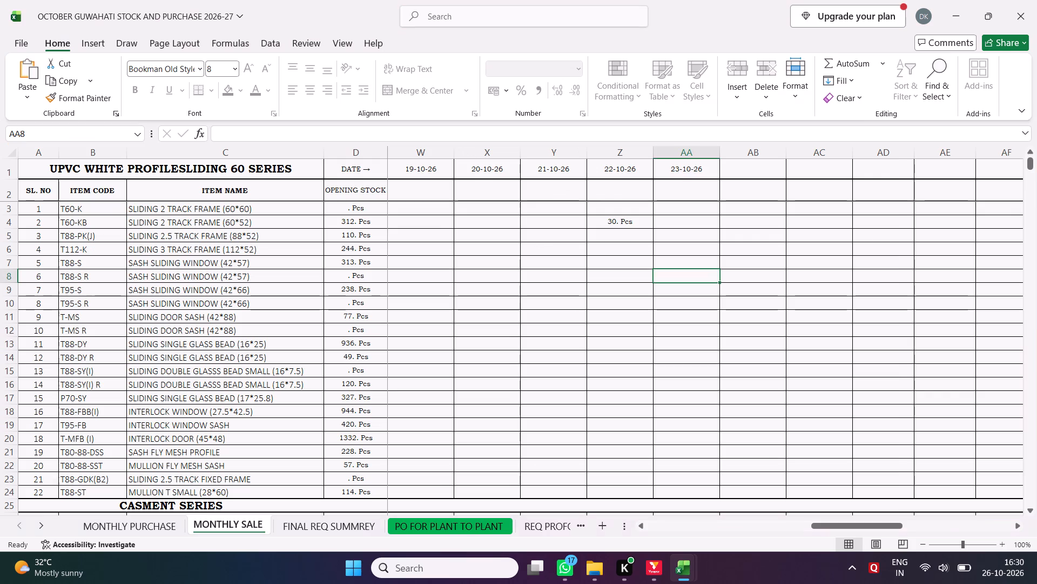
pyautogui.hscroll(-1, 752, 295)
pyautogui.hotkey('alt', 'Tab')
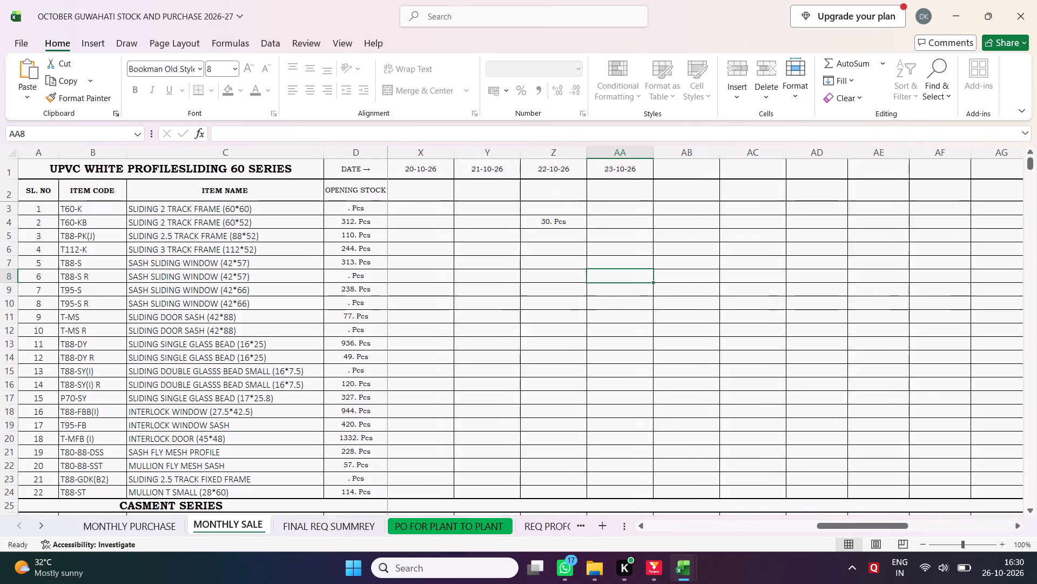
pyautogui.hotkey('alt', 'Tab')
pyautogui.scroll(-9, 752, 295)
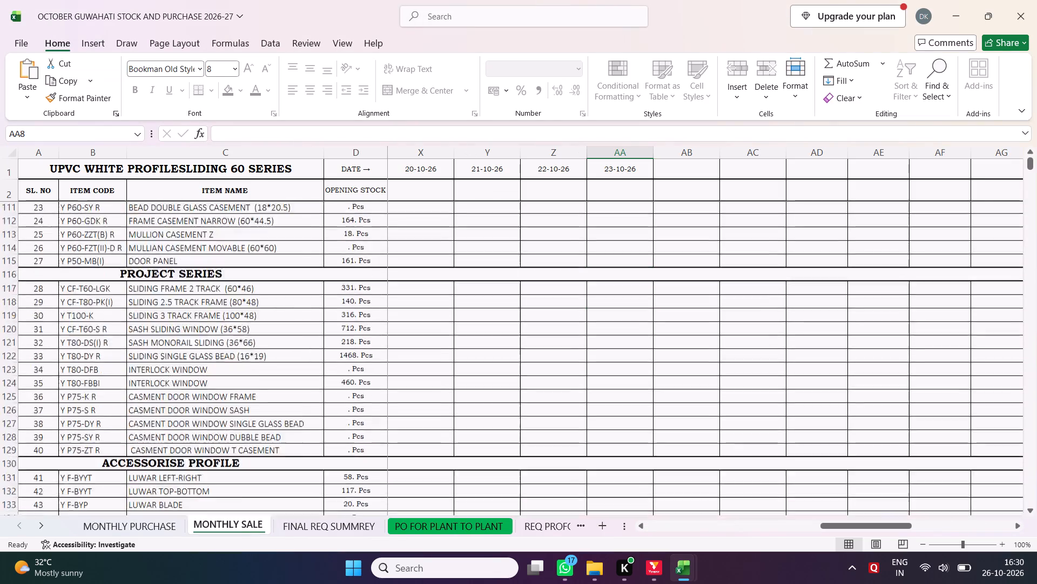
pyautogui.hotkey('alt', 'Tab')
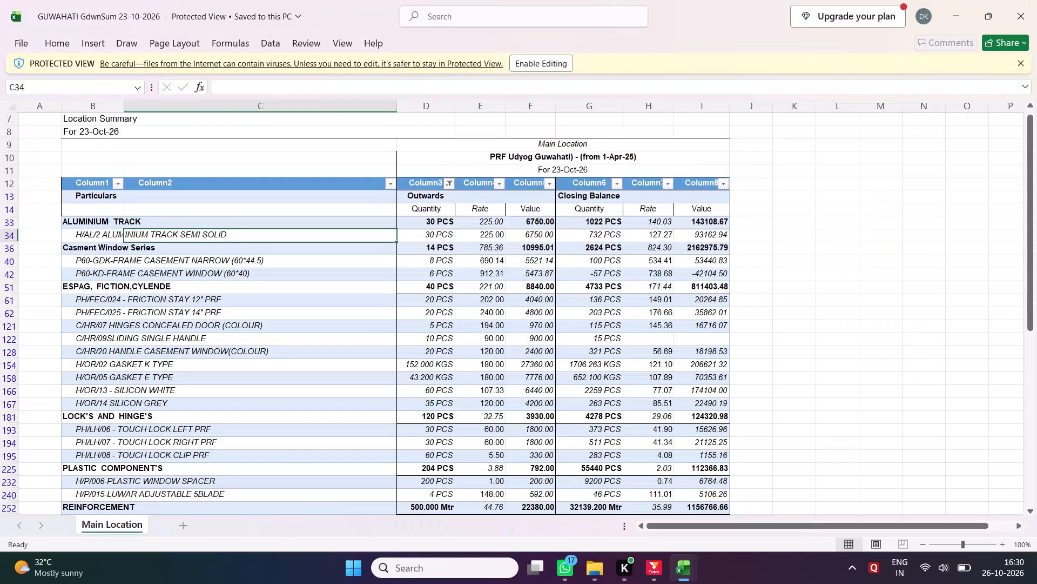
pyautogui.hotkey('alt', 'Tab')
pyautogui.scroll(-18, 752, 295)
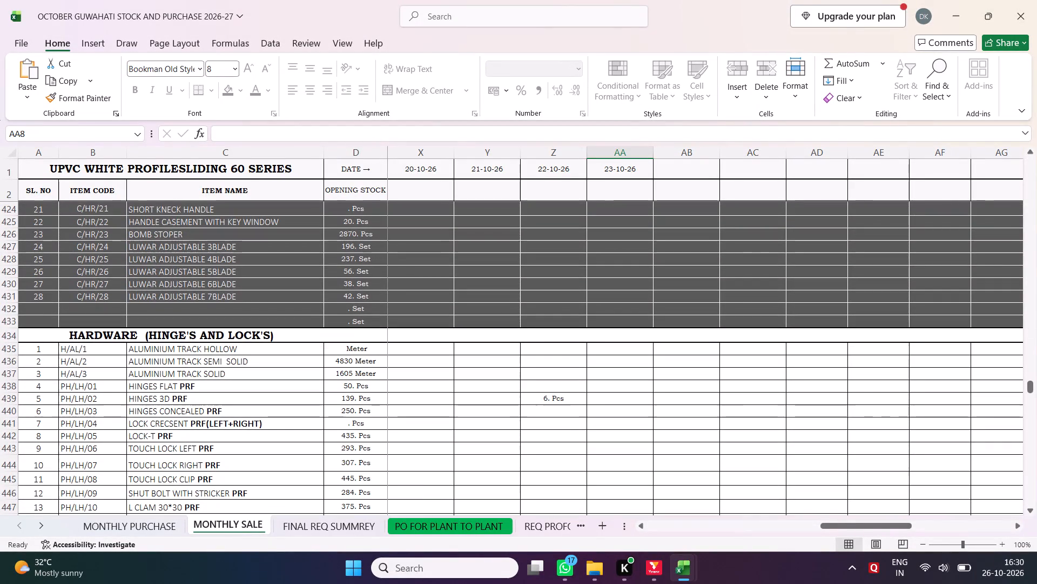
pyautogui.click(623, 368)
pyautogui.press('Up')
pyautogui.hotkey('alt', 'Tab')
pyautogui.hotkey('alt', 'Tab')
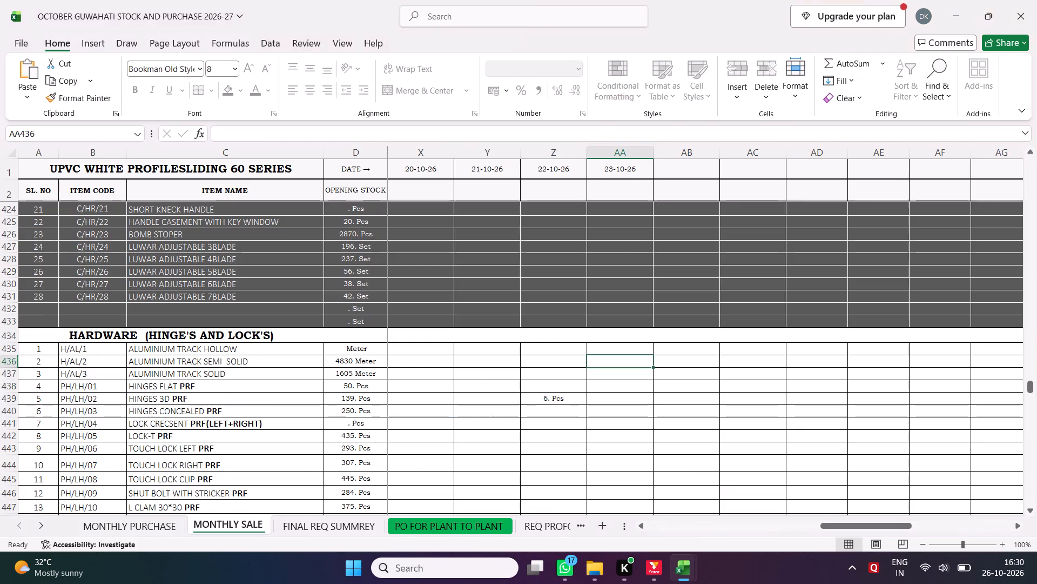
pyautogui.hotkey('alt', 'Tab')
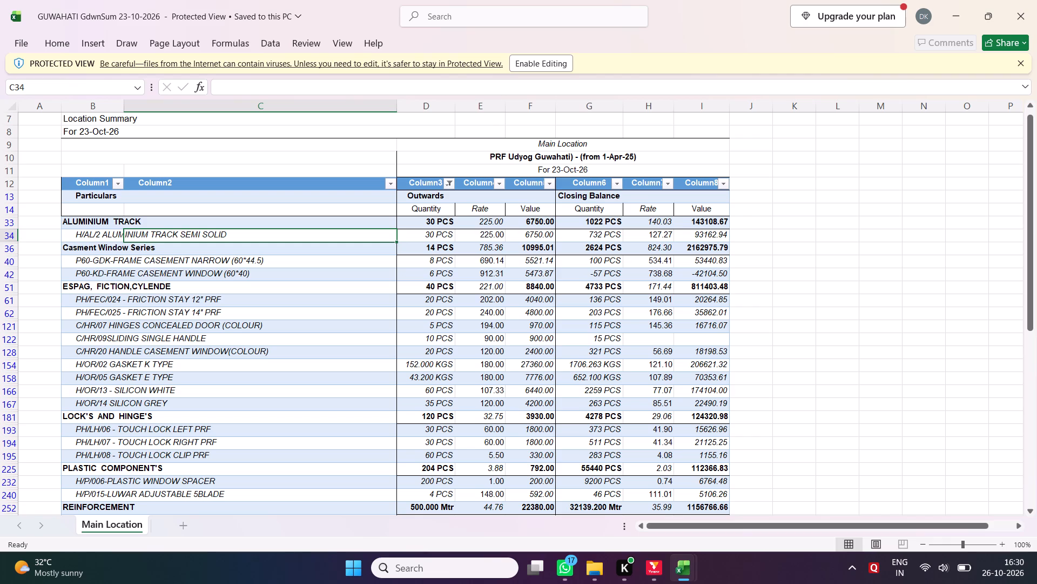
pyautogui.hotkey('alt', 'Tab')
pyautogui.write('150')
pyautogui.press('Return')
# Enter the outward quantity of 8 in the 23-10-26 column for frame casement narrow, item P60-GDK.
pyautogui.hotkey('alt', 'Tab')
pyautogui.press('Down')
pyautogui.press('Down')
pyautogui.hotkey('alt', 'Tab')
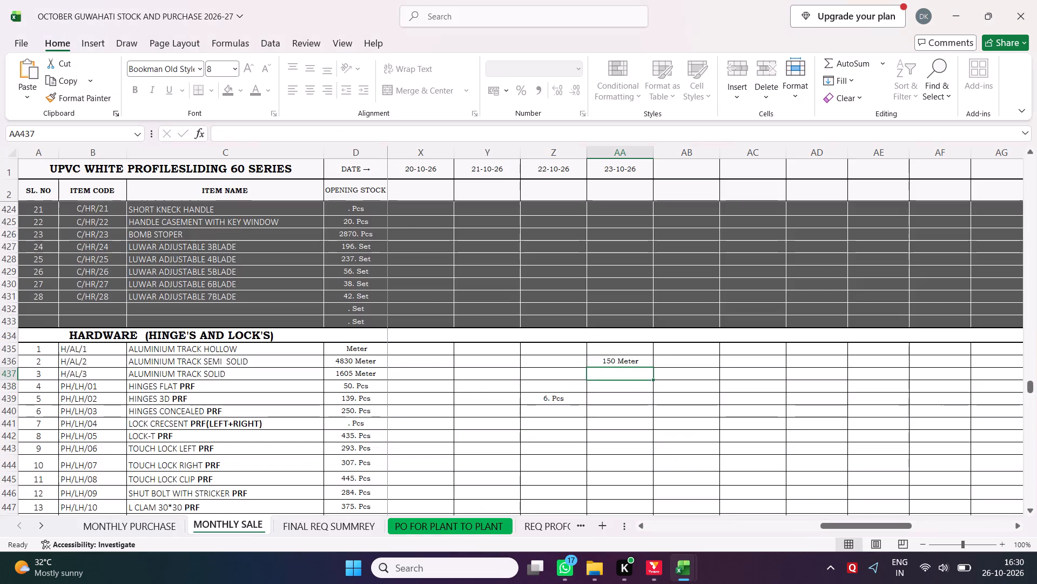
pyautogui.scroll(17, 623, 368)
pyautogui.scroll(5, 623, 368)
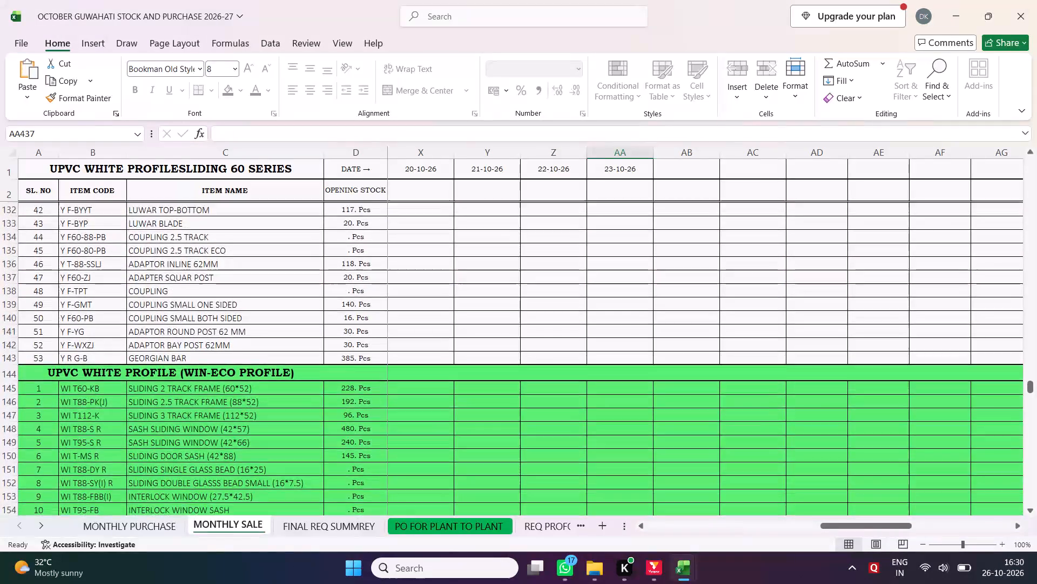
pyautogui.scroll(6, 623, 368)
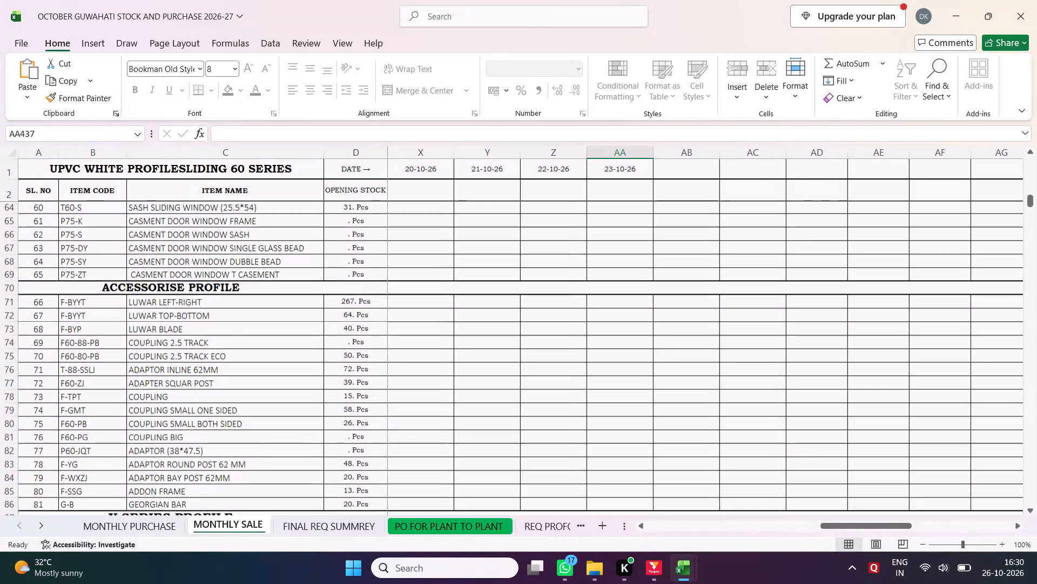
pyautogui.click(631, 261)
pyautogui.hotkey('alt', 'Tab')
pyautogui.hotkey('alt', 'Tab')
pyautogui.press('Up')
pyautogui.press('Up')
pyautogui.press('Up')
pyautogui.press('Up')
pyautogui.press('Up')
pyautogui.press('Up')
pyautogui.press('Up')
pyautogui.press('Up')
pyautogui.press('Up')
pyautogui.press('Up')
pyautogui.press('Up')
pyautogui.press('Up')
pyautogui.press('Up')
pyautogui.press('Up')
pyautogui.press('Up')
pyautogui.press('Up')
pyautogui.press('Up')
pyautogui.press('Up')
pyautogui.press('Up')
pyautogui.press('Up')
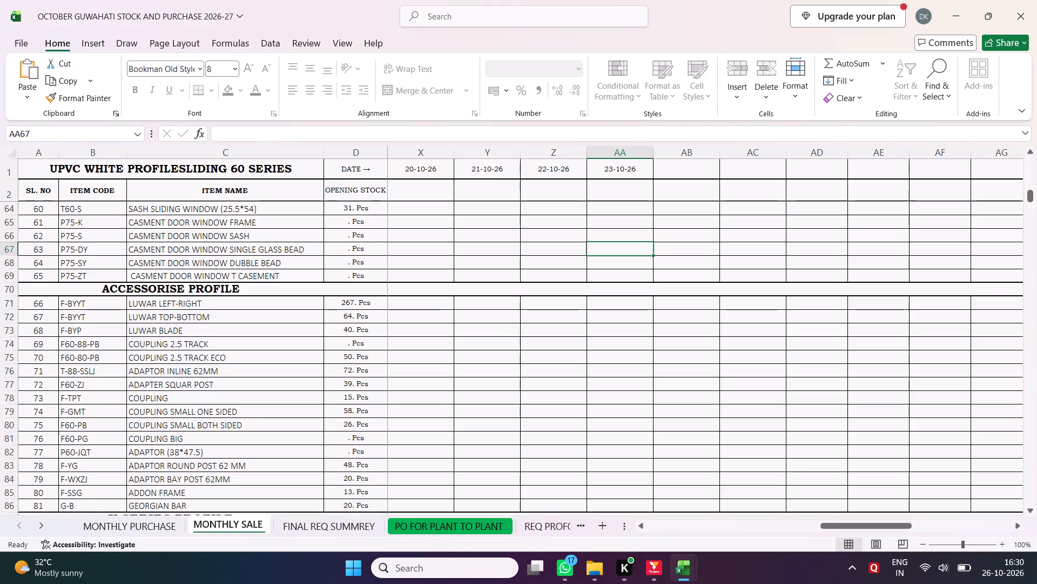
pyautogui.press('Down')
pyautogui.press('Down')
pyautogui.press('Down')
pyautogui.press('Down')
pyautogui.press('Down')
pyautogui.press('Down')
pyautogui.press('Down')
pyautogui.press('Down')
pyautogui.press('Down')
pyautogui.press('Down')
pyautogui.press('Down')
pyautogui.press('Down')
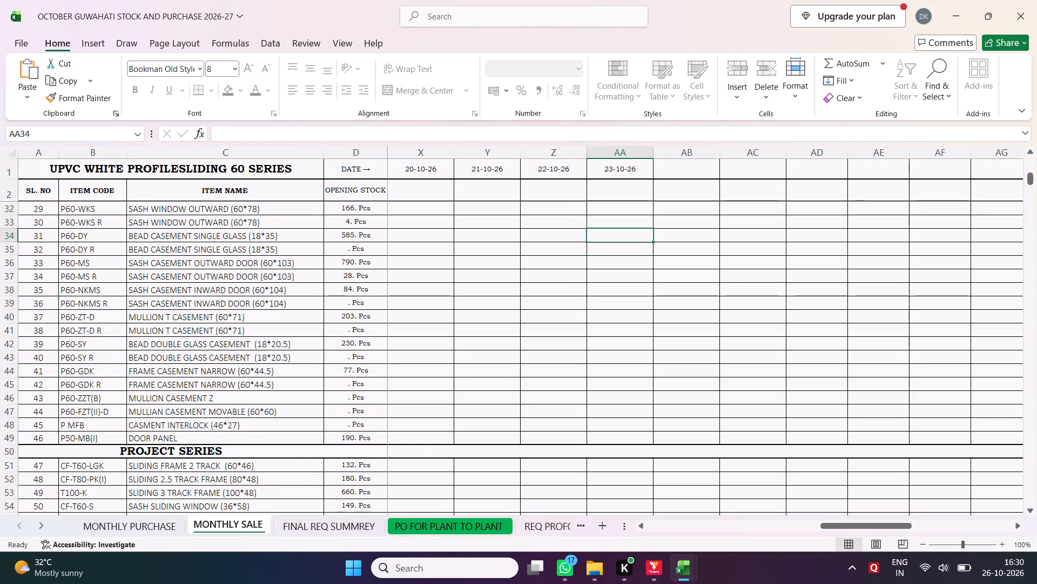
pyautogui.hotkey('alt', 'Tab')
pyautogui.hotkey('alt', 'Tab')
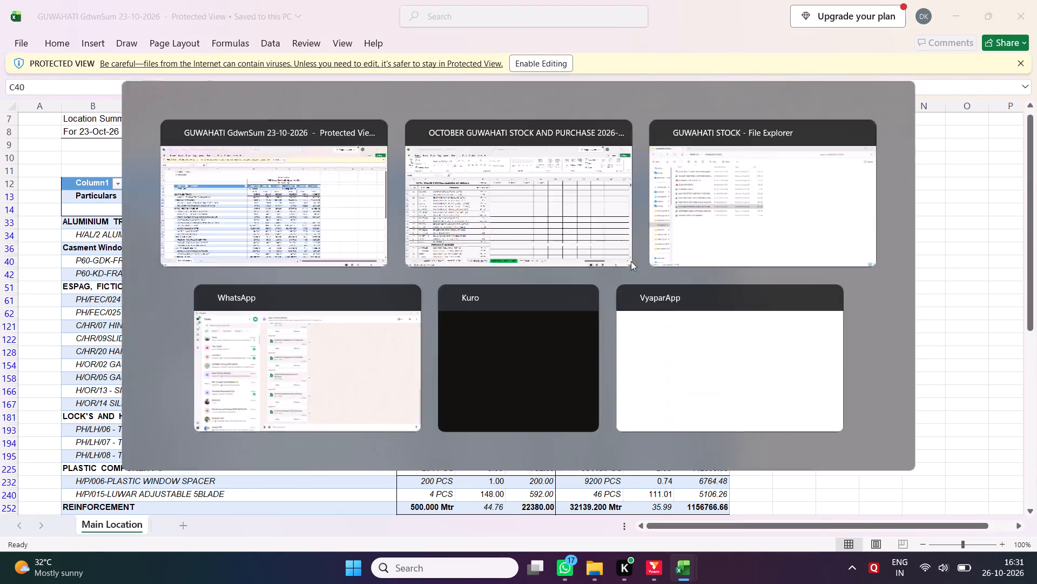
pyautogui.press('8')
pyautogui.press('Return')
# Enter the outward quantity of 6 in the 23-10-26 column for frame casement window, item P60-KD.
pyautogui.hotkey('alt', 'Tab')
pyautogui.press('Down')
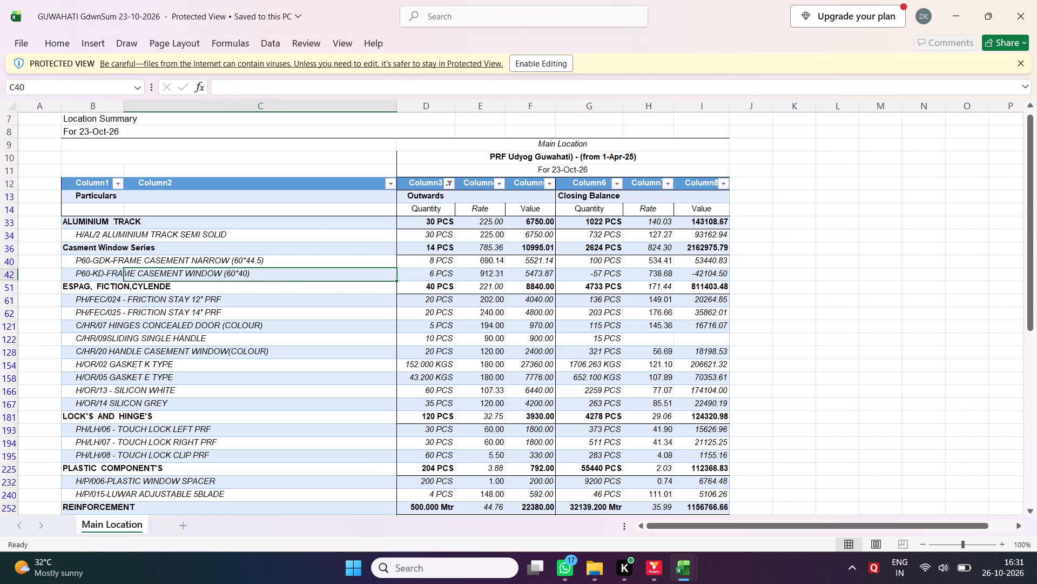
pyautogui.hotkey('alt', 'Tab')
pyautogui.press('Up')
pyautogui.press('Up')
pyautogui.press('Up')
pyautogui.press('Up')
pyautogui.press('Up')
pyautogui.press('Up')
pyautogui.press('Up')
pyautogui.press('Up')
pyautogui.press('Up')
pyautogui.press('Up')
pyautogui.press('Up')
pyautogui.press('Up')
pyautogui.press('Up')
pyautogui.press('Up')
pyautogui.press('Up')
pyautogui.press('Down')
pyautogui.press('Down')
pyautogui.press('Down')
pyautogui.press('Down')
pyautogui.press('Down')
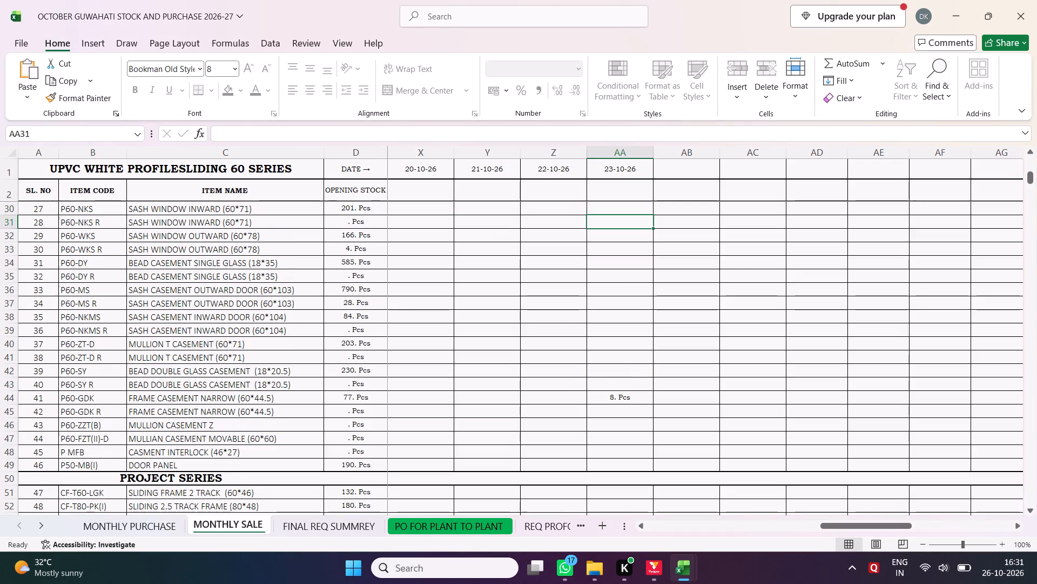
pyautogui.press('Up')
pyautogui.press('Up')
pyautogui.press('Up')
pyautogui.press('Up')
pyautogui.press('Up')
pyautogui.press('Up')
pyautogui.press('Up')
pyautogui.press('Up')
pyautogui.press('Up')
pyautogui.press('Up')
pyautogui.press('Up')
pyautogui.press('Up')
pyautogui.press('Up')
pyautogui.press('Up')
pyautogui.press('Up')
pyautogui.press('Down')
pyautogui.press('Down')
pyautogui.press('Down')
pyautogui.press('Down')
pyautogui.press('Down')
pyautogui.press('Down')
pyautogui.press('Down')
pyautogui.press('Down')
pyautogui.press('Down')
pyautogui.press('Down')
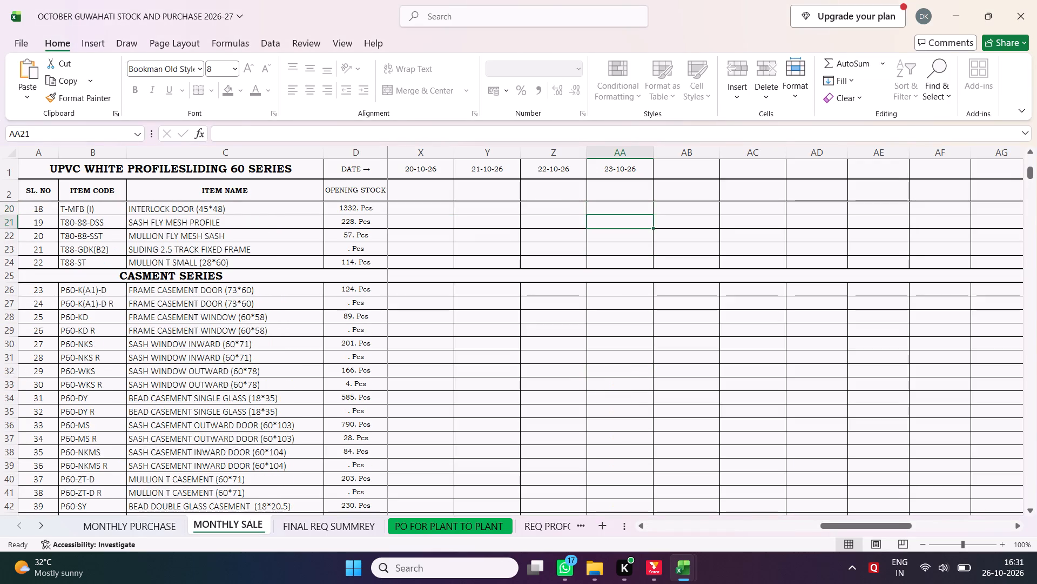
pyautogui.press('Up')
pyautogui.press('Up')
pyautogui.hotkey('alt', 'Tab')
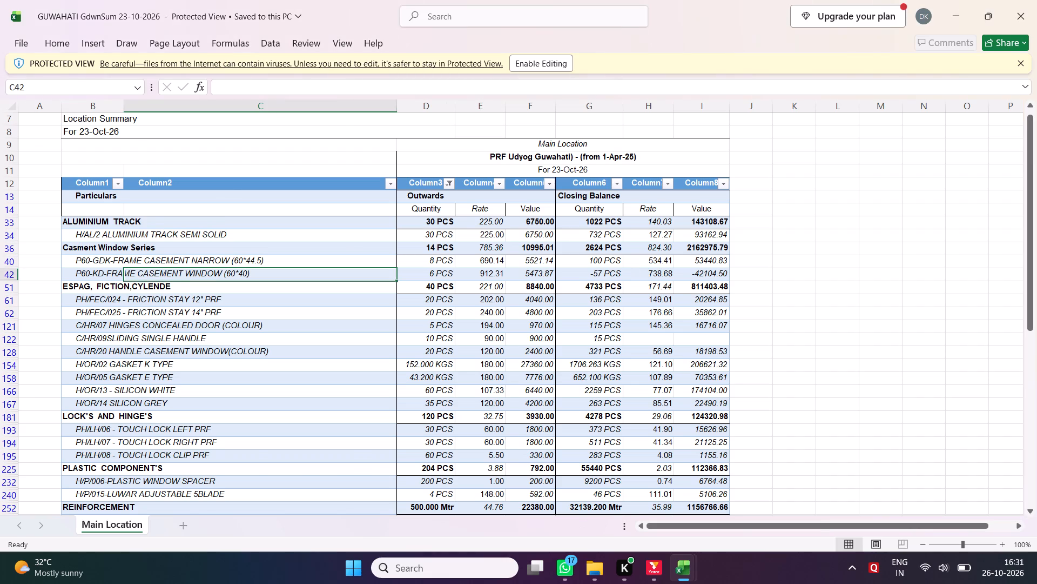
pyautogui.hotkey('alt', 'Tab')
pyautogui.press('6')
pyautogui.press('Return')
# Enter the outward quantity of 20 in the 23-10-26 column for friction stay 12" PRF, item PH/FEC/024.
pyautogui.hotkey('alt', 'Tab')
pyautogui.press('Down')
pyautogui.press('Down')
pyautogui.hotkey('alt', 'Tab')
pyautogui.scroll(-13, 631, 261)
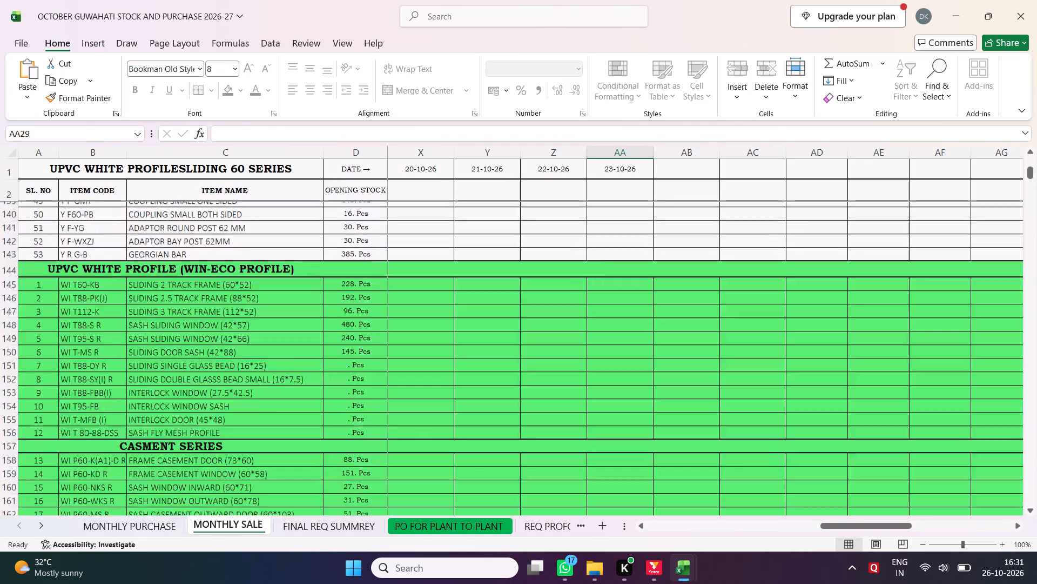
pyautogui.scroll(-10, 631, 261)
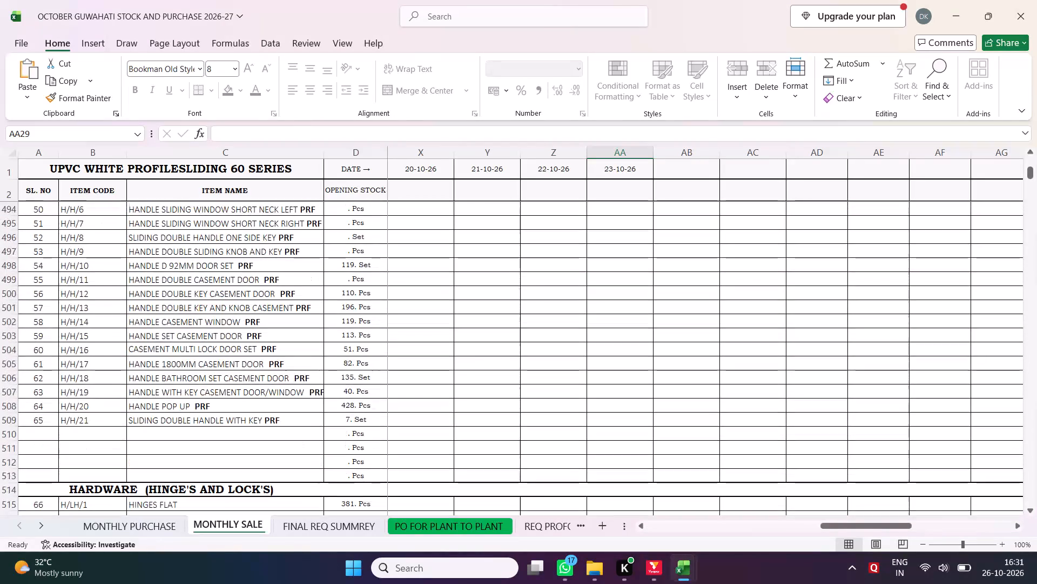
pyautogui.scroll(4, 631, 261)
pyautogui.scroll(-1, 631, 261)
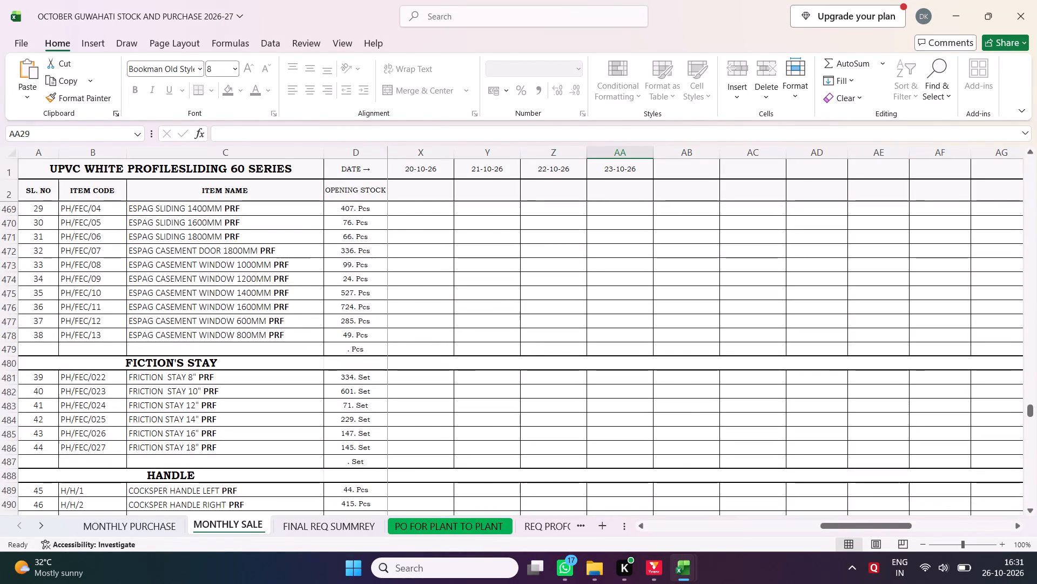
pyautogui.click(611, 389)
pyautogui.hotkey('alt', 'Tab')
pyautogui.hotkey('alt', 'Tab')
pyautogui.press('Up')
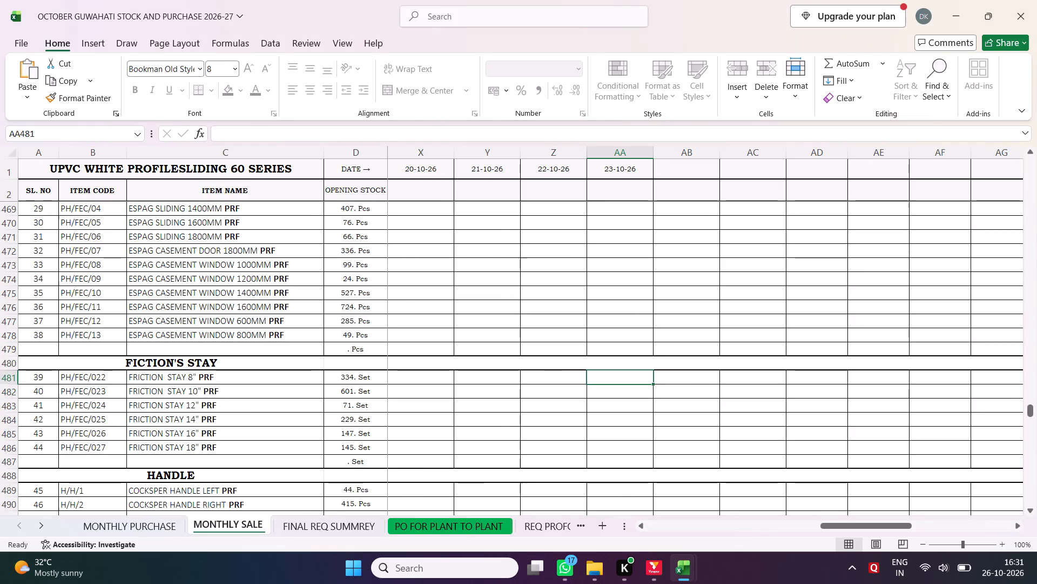
pyautogui.press('Down')
pyautogui.hotkey('alt', 'Tab')
pyautogui.hotkey('alt', 'Tab')
pyautogui.press('Down')
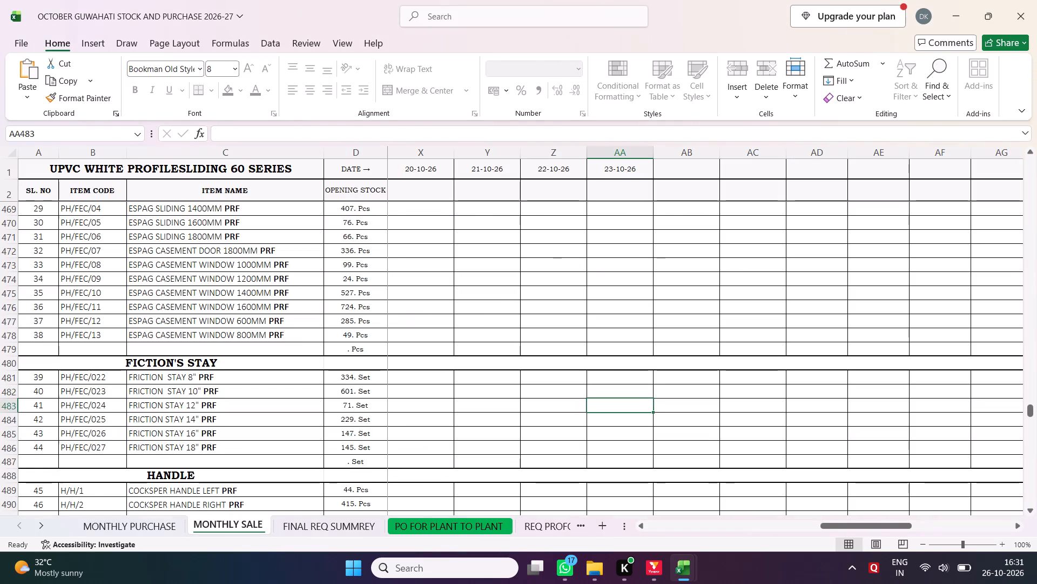
pyautogui.hotkey('alt', 'Tab')
pyautogui.hotkey('alt', 'Tab')
pyautogui.write('20')
pyautogui.press('Return')
# Enter the outward quantity of 20 in the 23-10-26 column for friction stay 14" PRF, item PH/FEC/025.
pyautogui.hotkey('alt', 'Tab')
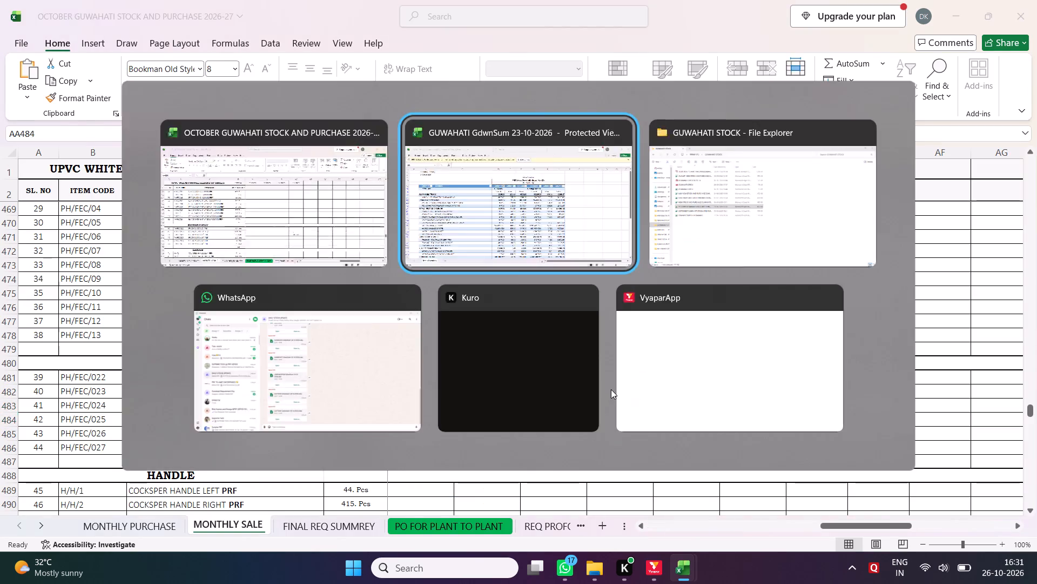
pyautogui.press('Down')
pyautogui.hotkey('alt', 'Tab')
pyautogui.press('Up')
pyautogui.press('Down')
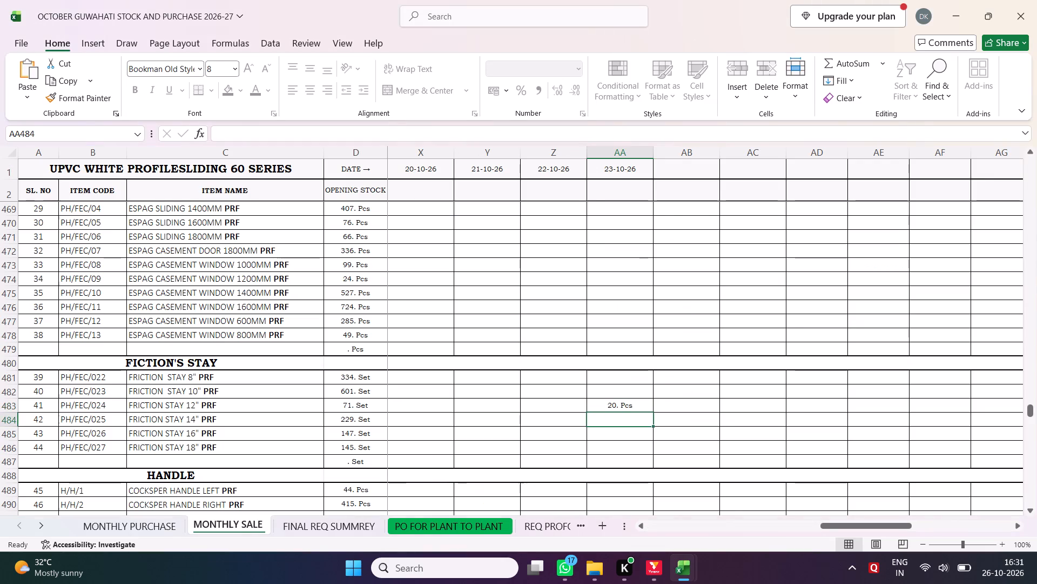
pyautogui.hotkey('alt', 'Tab')
pyautogui.hotkey('alt', 'Tab')
pyautogui.write('20')
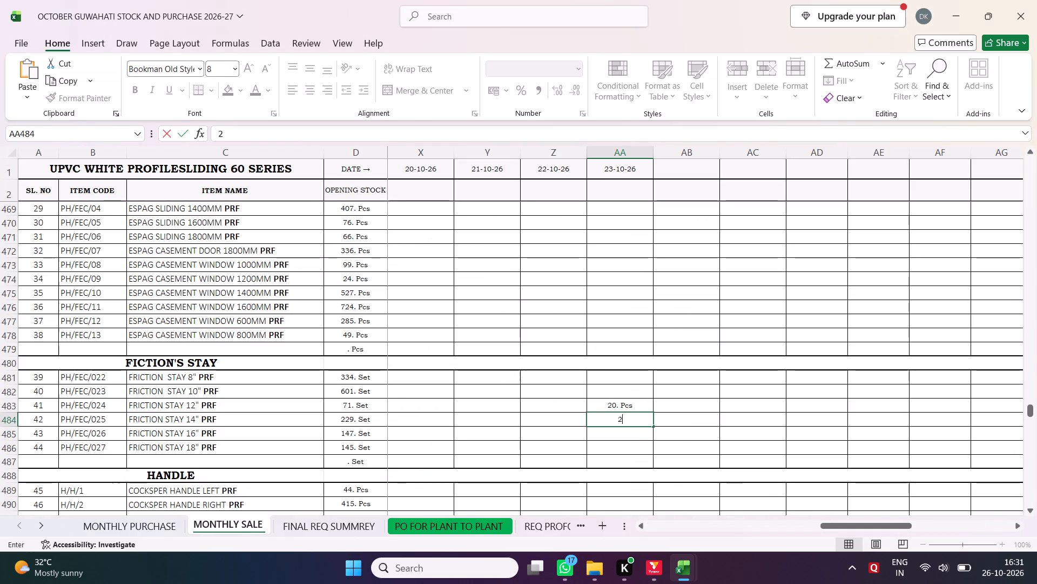
pyautogui.press('Return')
# Enter the outward quantity of 5 in the 23-10-26 column for hinges concealed door in the colour hardware section, item C/HR/07.
pyautogui.hotkey('alt', 'Tab')
pyautogui.press('Down')
pyautogui.press('Down')
pyautogui.press('Up')
pyautogui.hotkey('alt', 'Tab')
pyautogui.press('Up')
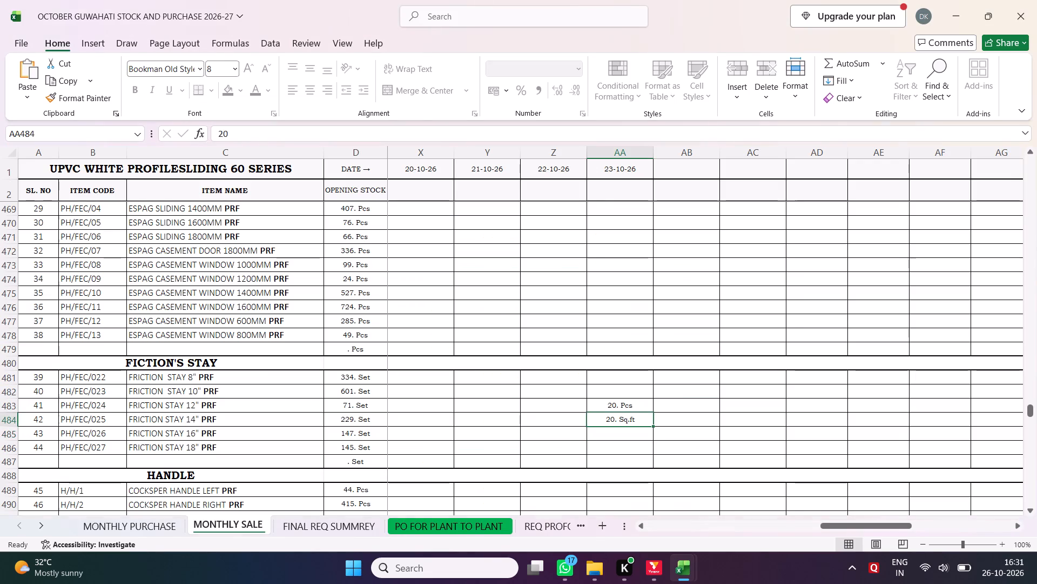
pyautogui.press('Up')
pyautogui.press('Up')
pyautogui.press('Up')
pyautogui.press('Up')
pyautogui.press('Up')
pyautogui.press('Up')
pyautogui.press('Up')
pyautogui.press('Up')
pyautogui.press('Up')
pyautogui.press('Up')
pyautogui.press('Up')
pyautogui.press('Up')
pyautogui.press('Up')
pyautogui.press('Up')
pyautogui.press('Up')
pyautogui.press('Up')
pyautogui.press('Up')
pyautogui.press('Up')
pyautogui.press('Up')
pyautogui.press('Up')
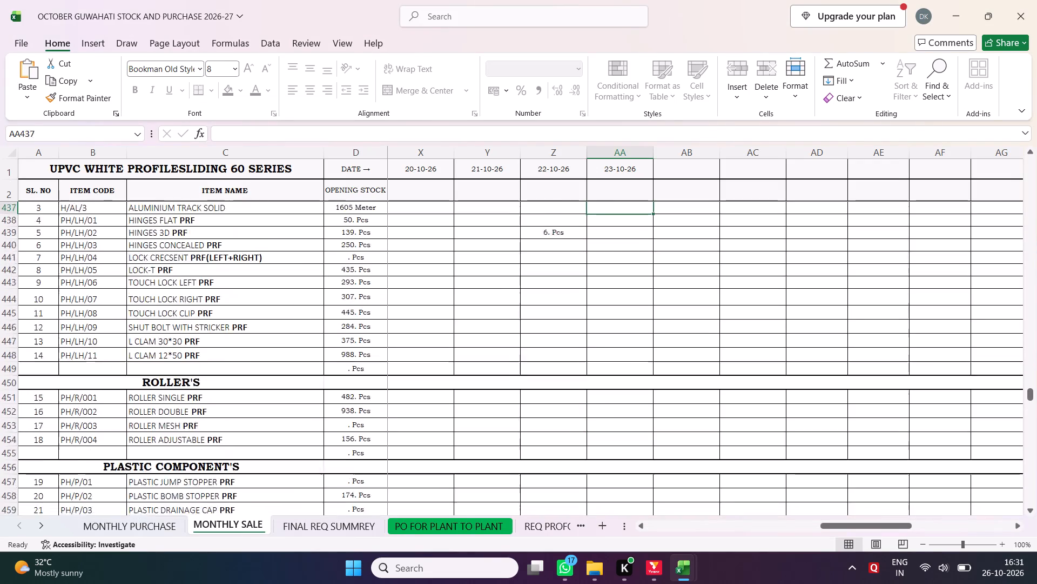
pyautogui.hotkey('alt', 'Tab')
pyautogui.hotkey('alt', 'Tab')
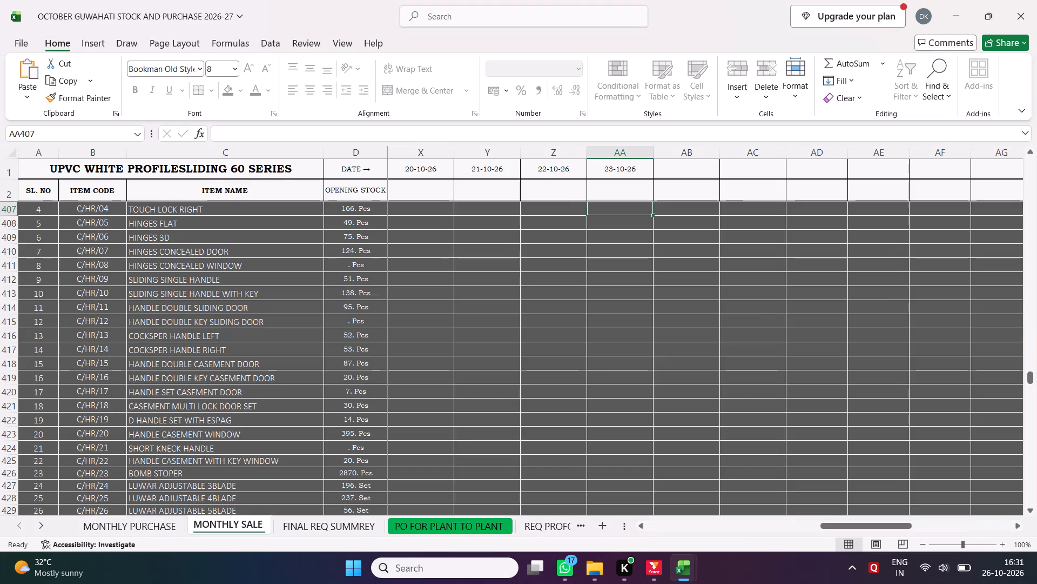
pyautogui.hotkey('alt', 'Tab')
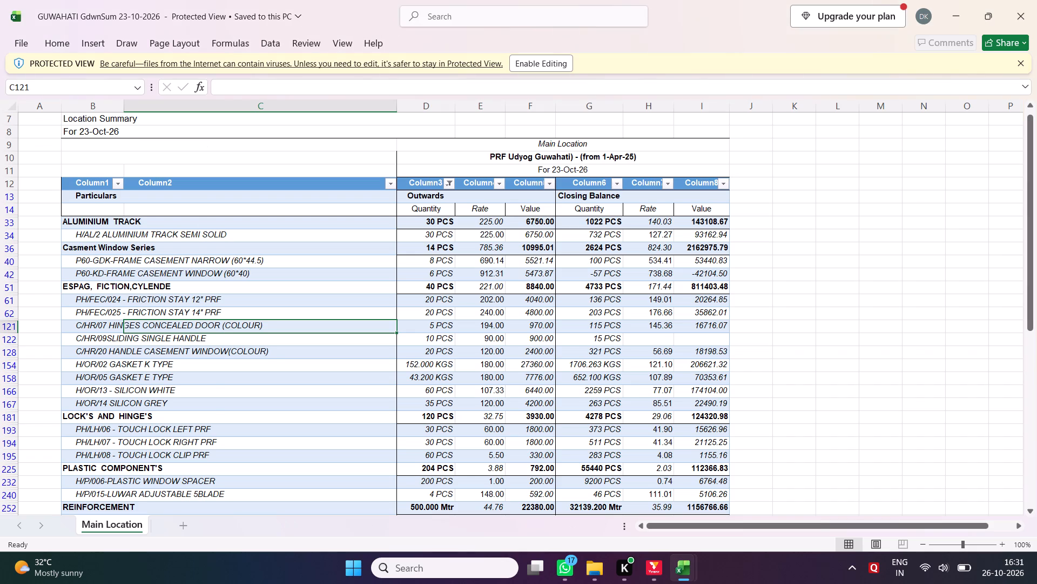
pyautogui.hotkey('alt', 'Tab')
pyautogui.press('Up')
pyautogui.press('Down')
pyautogui.press('Down')
pyautogui.press('Down')
pyautogui.press('Down')
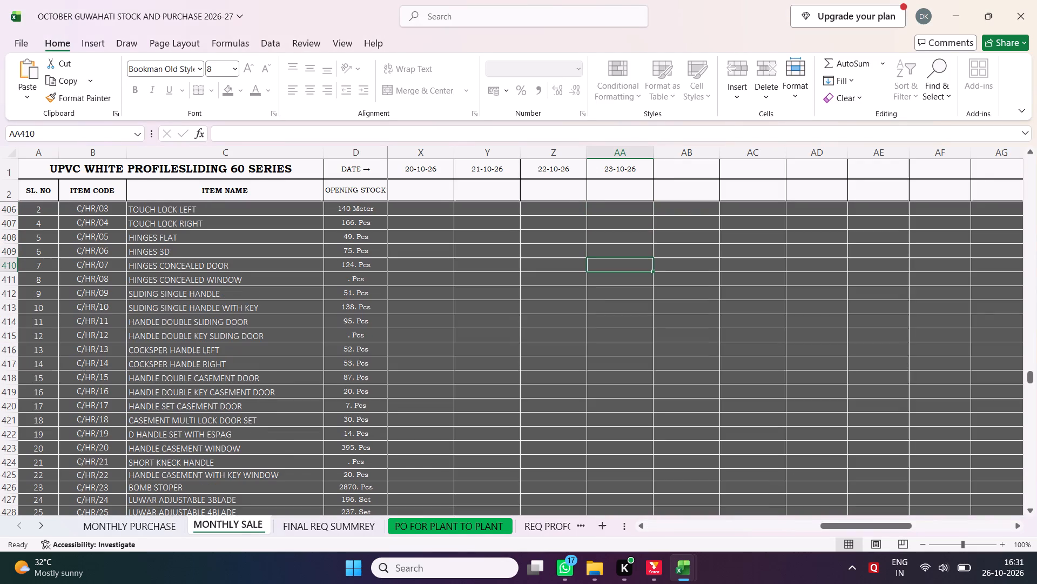
pyautogui.press('Down')
pyautogui.press('Up')
pyautogui.hotkey('alt', 'Tab')
pyautogui.hotkey('alt', 'Tab')
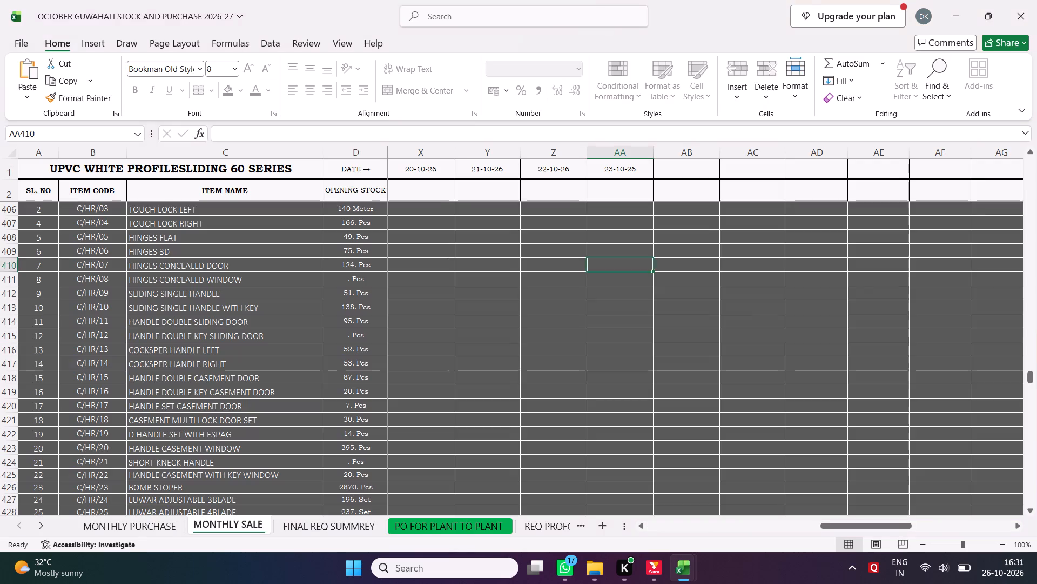
pyautogui.press('5')
pyautogui.press('Return')
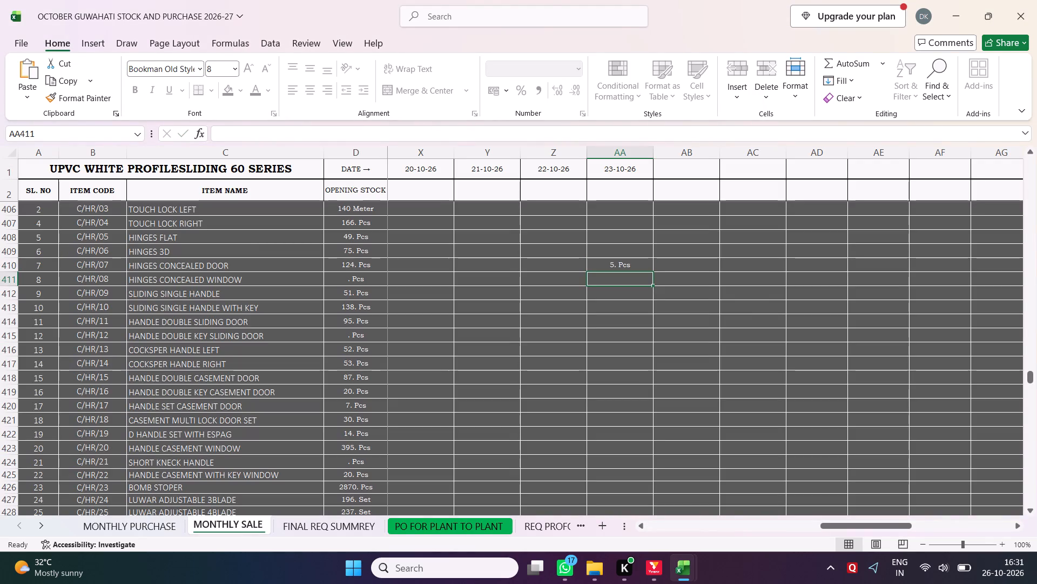
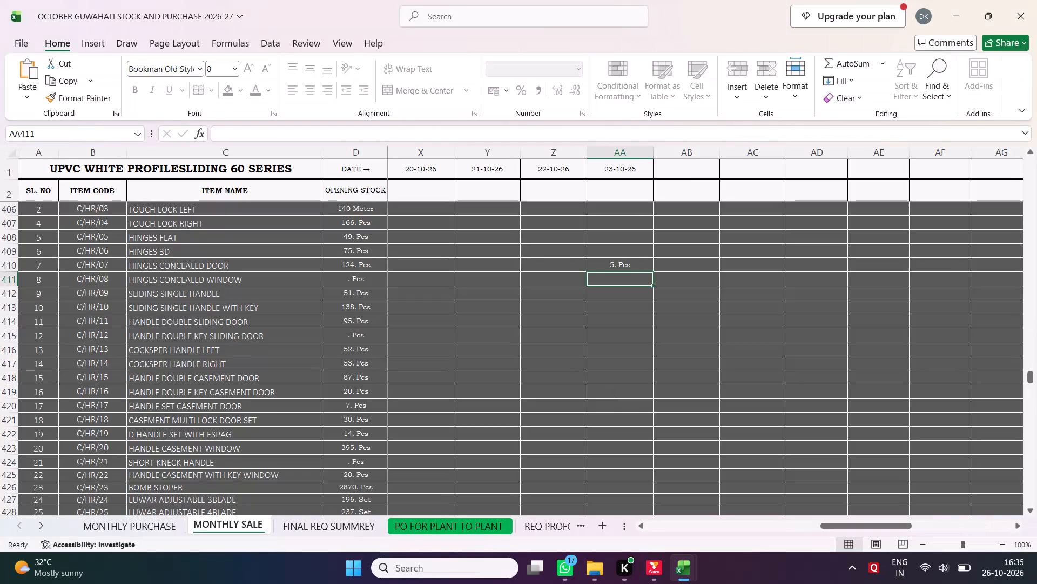
# Enter the outward quantity of 10 in the 23-10-26 column for sliding single handle in the colour hardware section, item C/HR/09.
pyautogui.press('Up')
pyautogui.hotkey('alt', 'Tab')
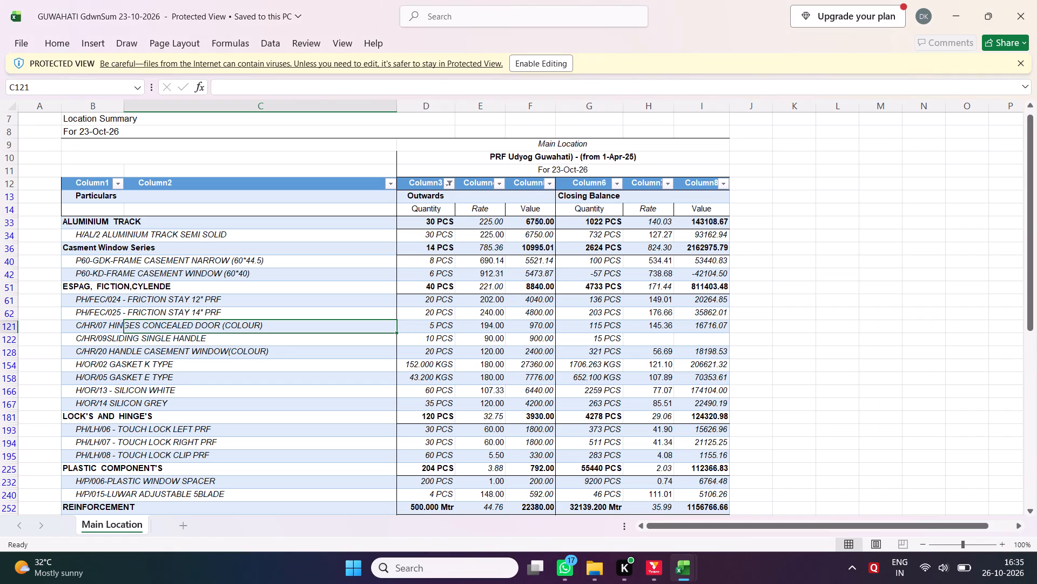
pyautogui.press('Down')
pyautogui.hotkey('alt', 'Tab')
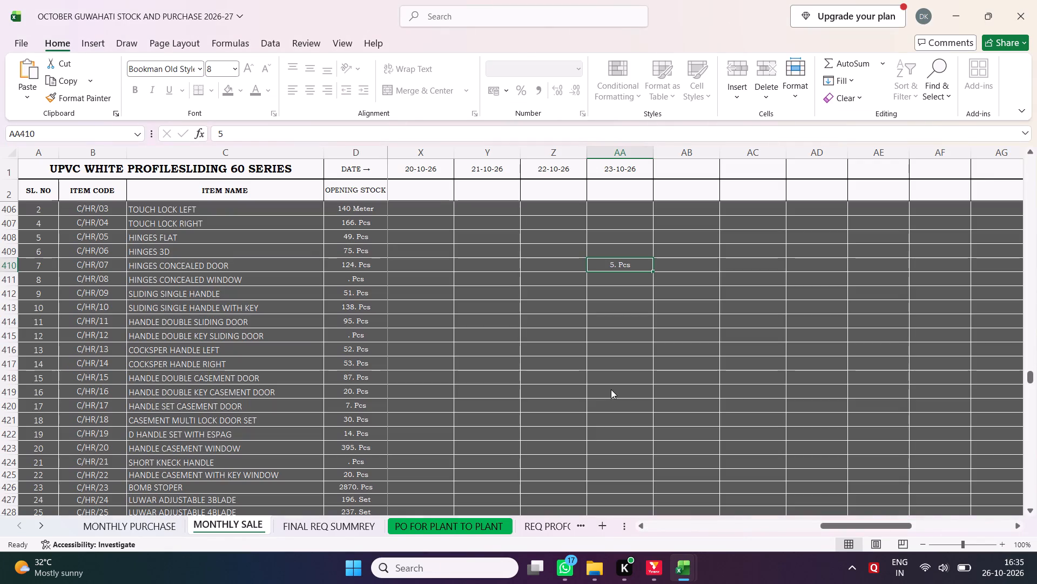
pyautogui.press('Down')
pyautogui.press('Down')
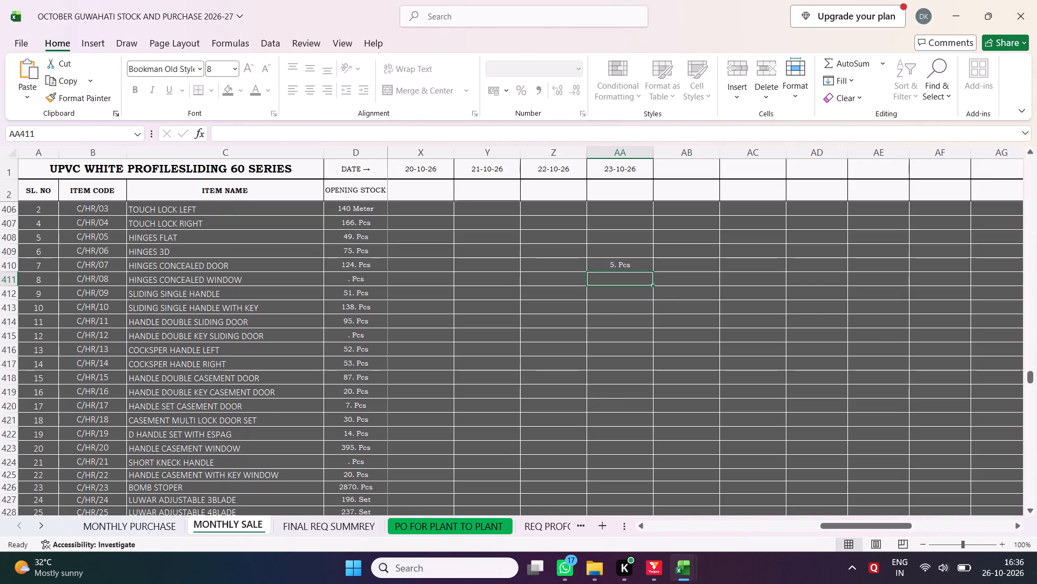
pyautogui.hotkey('alt', 'Tab')
pyautogui.hotkey('alt', 'Tab')
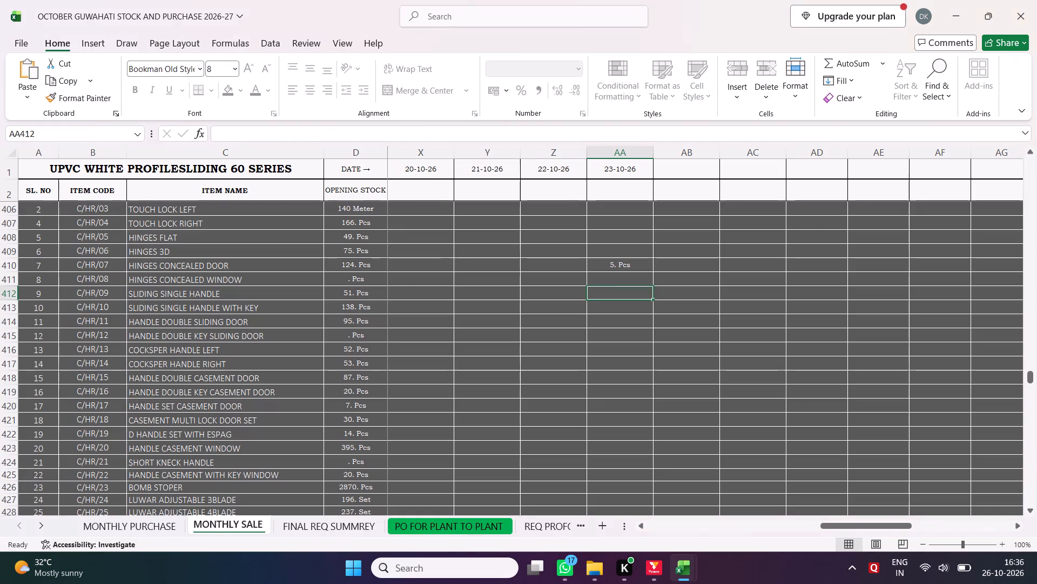
pyautogui.write('10')
pyautogui.press('Return')
pyautogui.press('Up')
# Enter the outward quantity of 20 in the 23-10-26 column for handle casement window in the colour hardware section, item C/HR/20.
pyautogui.hotkey('alt', 'Tab')
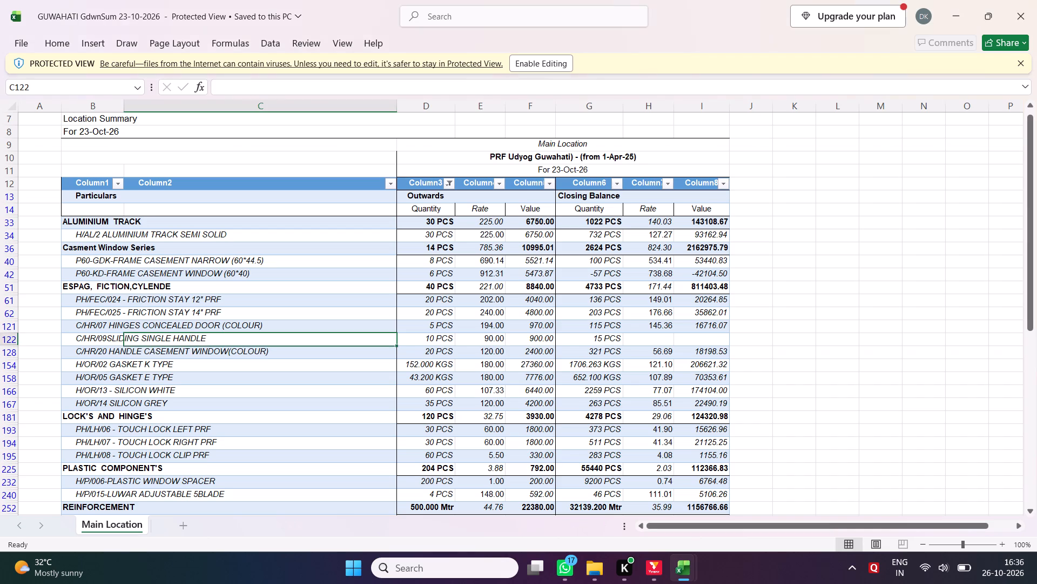
pyautogui.press('Down')
pyautogui.hotkey('alt', 'Tab')
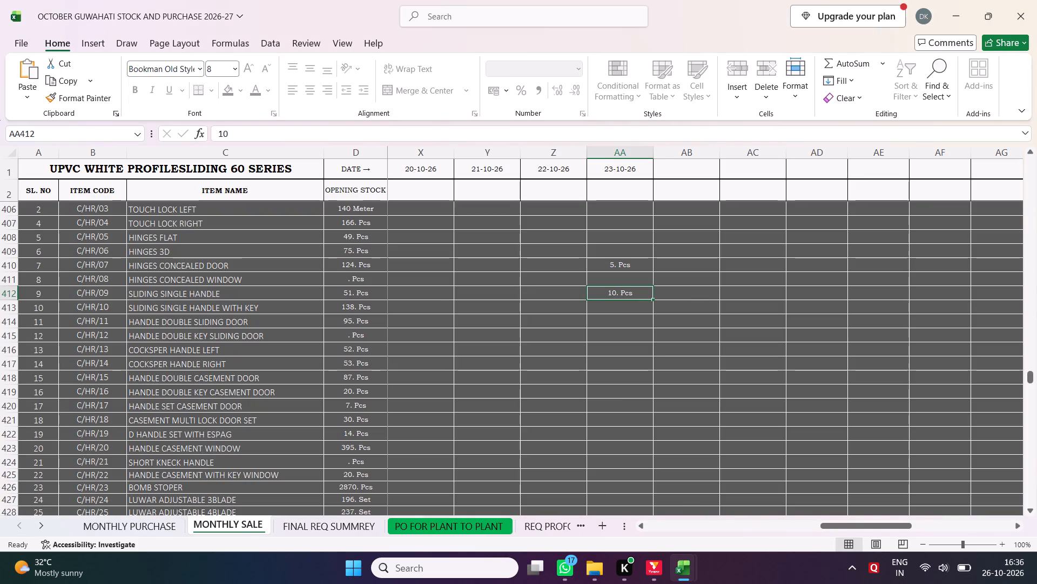
pyautogui.hotkey('alt', 'Tab')
pyautogui.hotkey('alt', 'Tab')
pyautogui.press('Down')
pyautogui.press('Down')
pyautogui.press('Down')
pyautogui.press('Down')
pyautogui.press('Down')
pyautogui.press('Down')
pyautogui.press('Down')
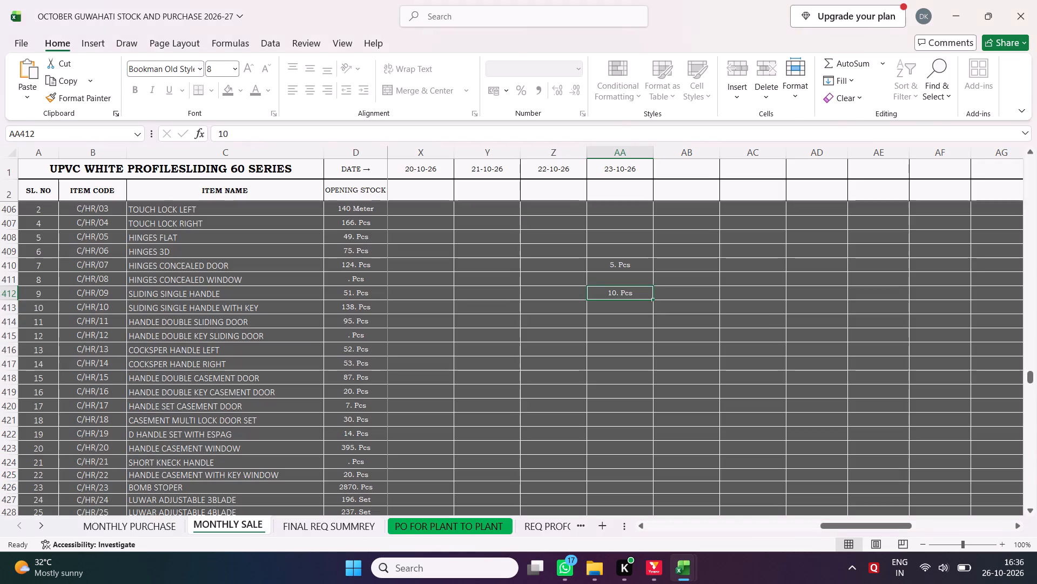
pyautogui.press('Down')
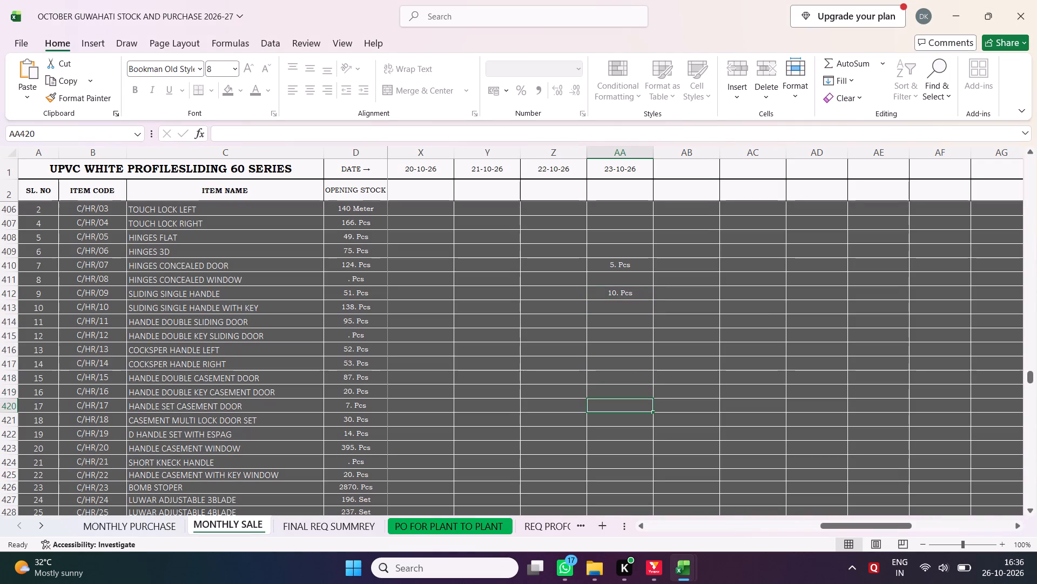
pyautogui.press('Up')
pyautogui.press('Down')
pyautogui.press('Down')
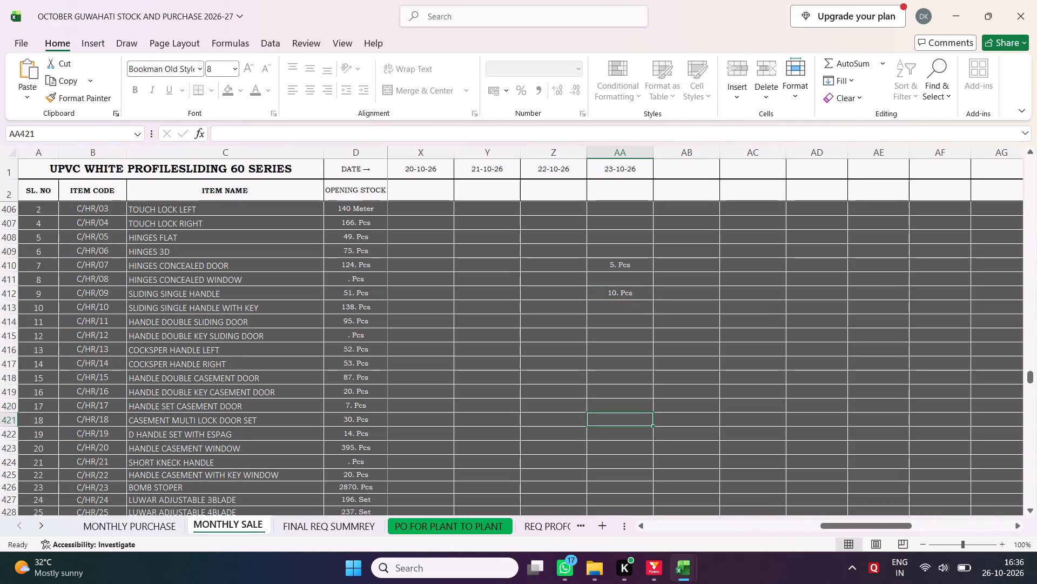
pyautogui.press('Up')
pyautogui.press('Down')
pyautogui.press('Up')
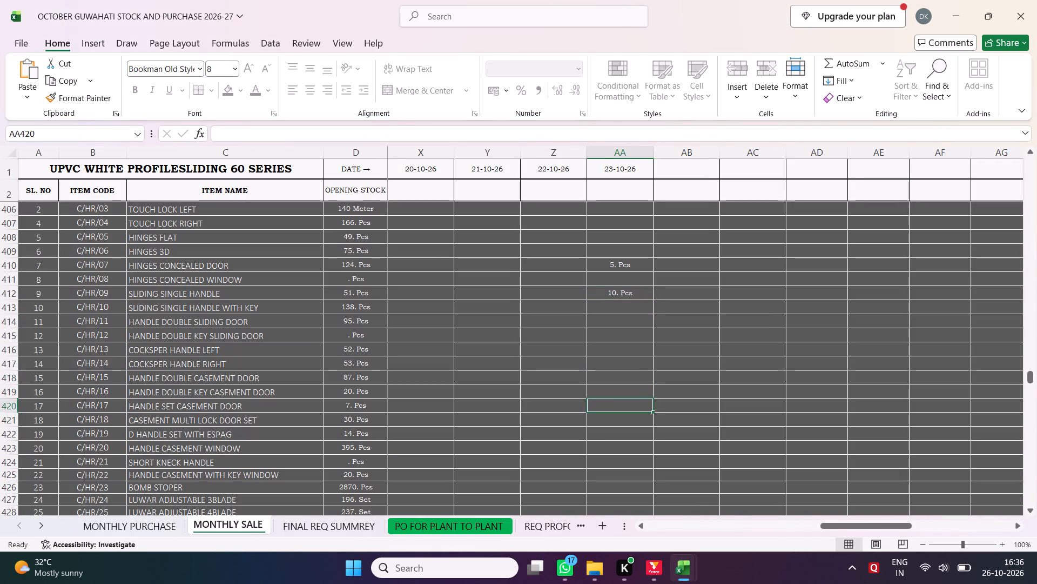
pyautogui.hotkey('alt', 'Tab')
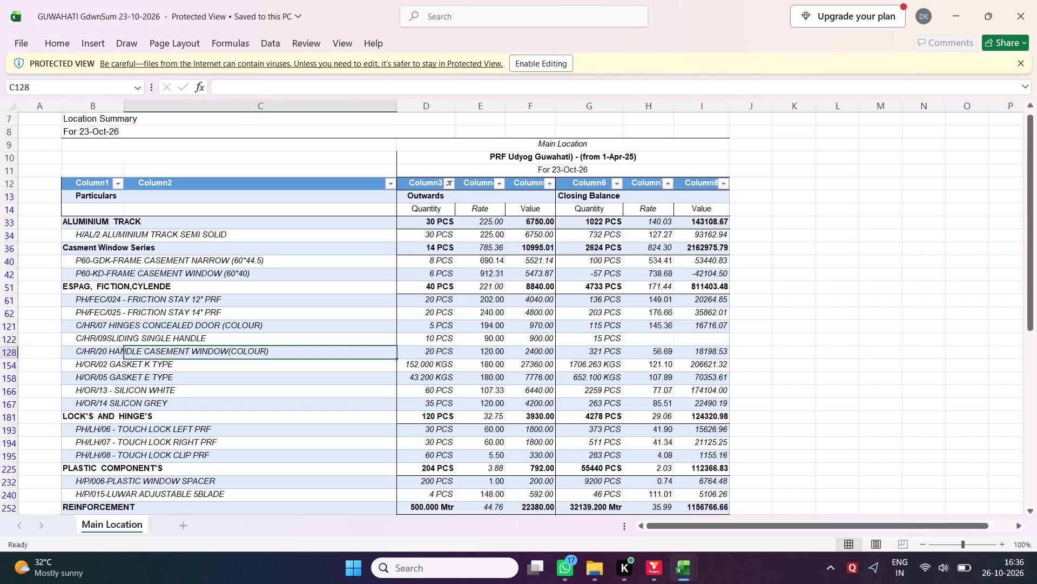
pyautogui.hotkey('alt', 'Tab')
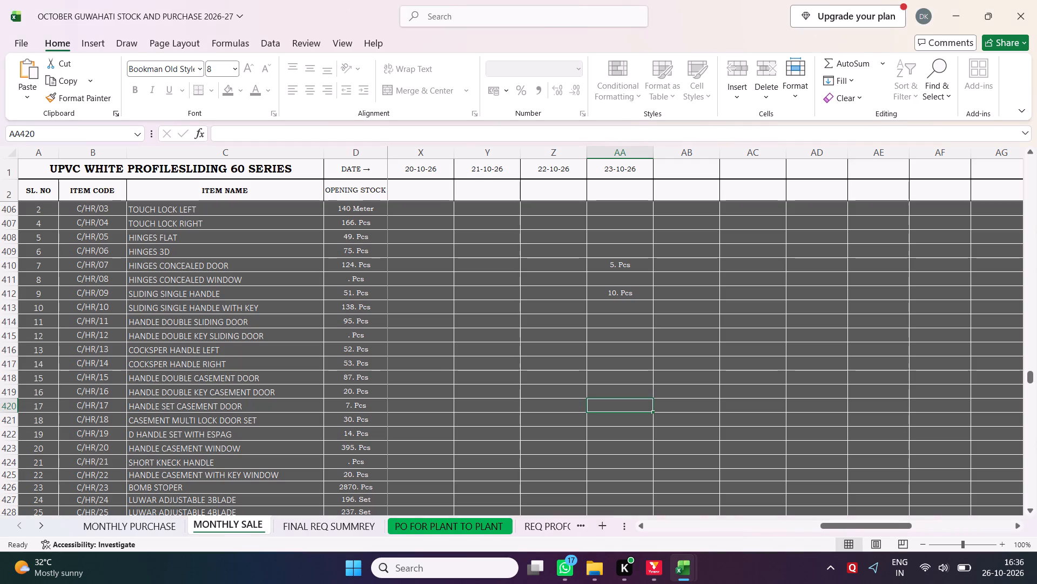
pyautogui.press('Down')
pyautogui.press('Down')
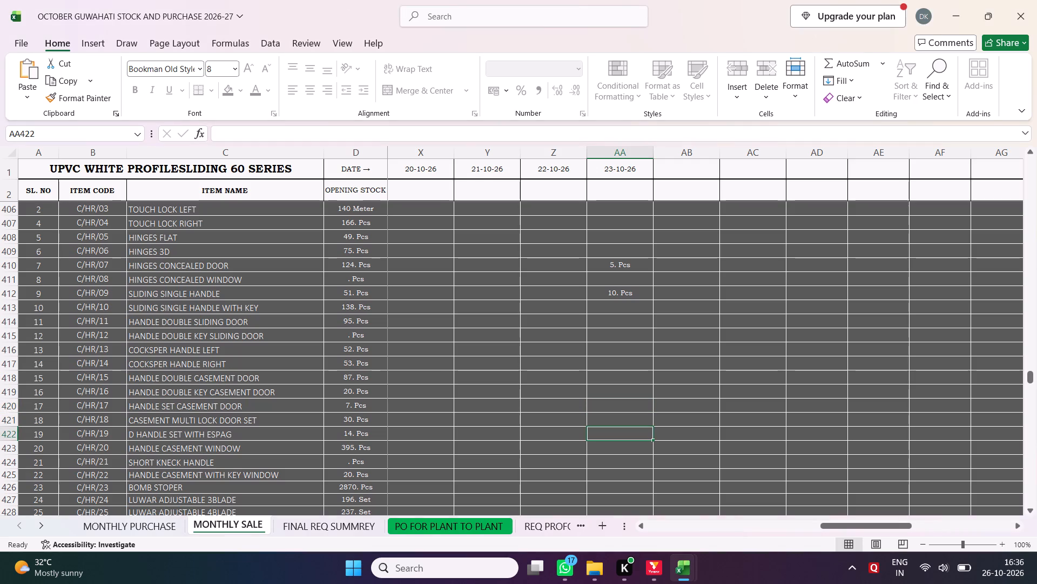
pyautogui.press('Down')
pyautogui.press('Down')
pyautogui.press('Up')
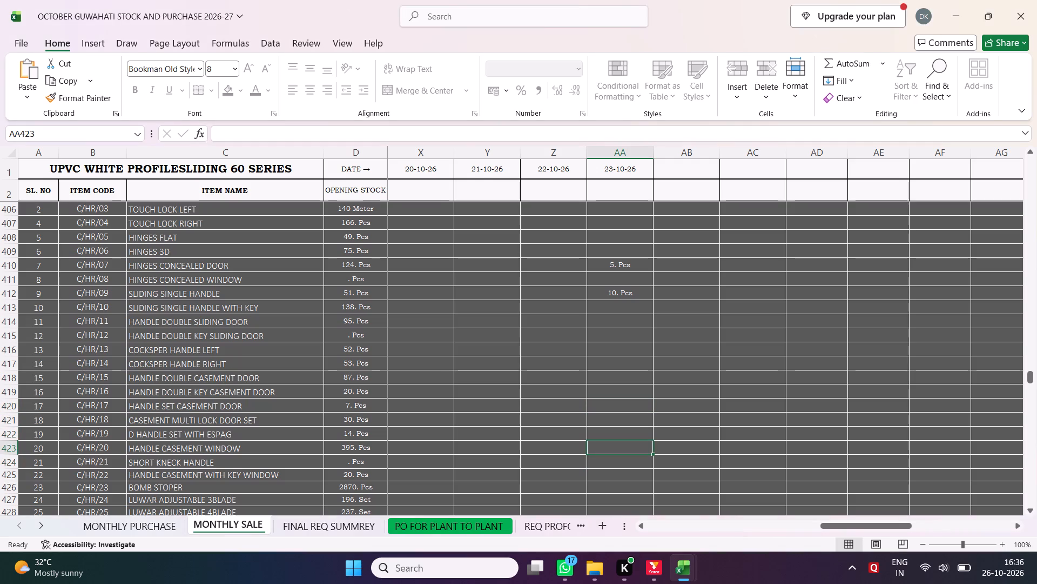
pyautogui.hotkey('alt', 'Tab')
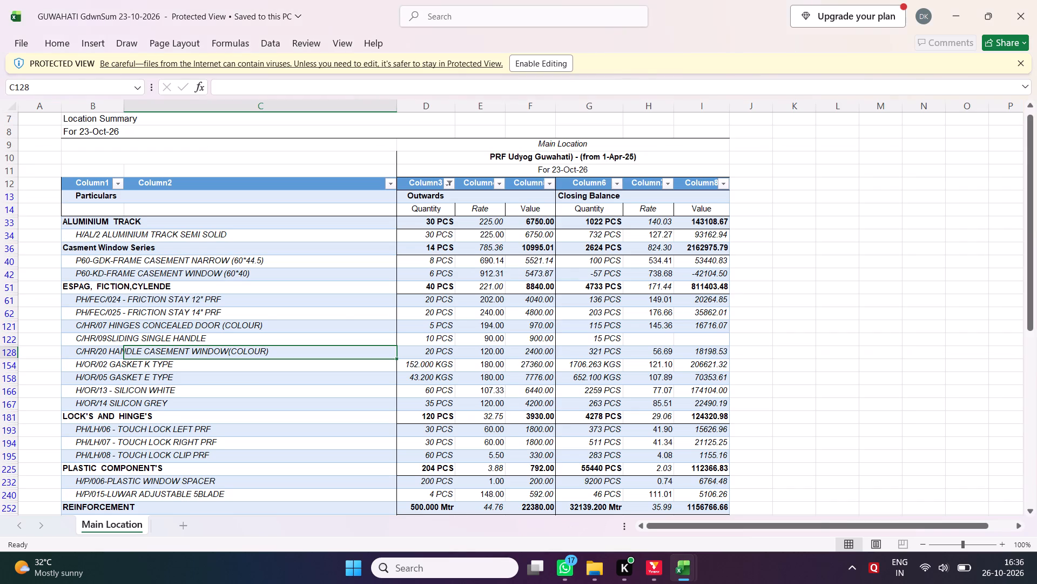
pyautogui.hotkey('alt', 'Tab')
pyautogui.write('20')
pyautogui.press('Return')
# Find the row for gasket K type, item H/OR/02, in the 23-10-26 column to record its outward quantity.
pyautogui.hotkey('alt', 'Tab')
pyautogui.press('Down')
pyautogui.hotkey('alt', 'Tab')
pyautogui.press('Down')
pyautogui.press('Down')
pyautogui.press('Down')
pyautogui.press('Down')
pyautogui.press('Down')
pyautogui.press('Down')
pyautogui.press('Down')
pyautogui.press('Down')
pyautogui.press('Down')
pyautogui.press('Down')
pyautogui.press('Down')
pyautogui.press('Down')
pyautogui.press('Down')
pyautogui.press('Down')
pyautogui.press('Down')
pyautogui.press('Down')
pyautogui.press('Down')
pyautogui.press('Down')
pyautogui.press('Down')
pyautogui.press('Down')
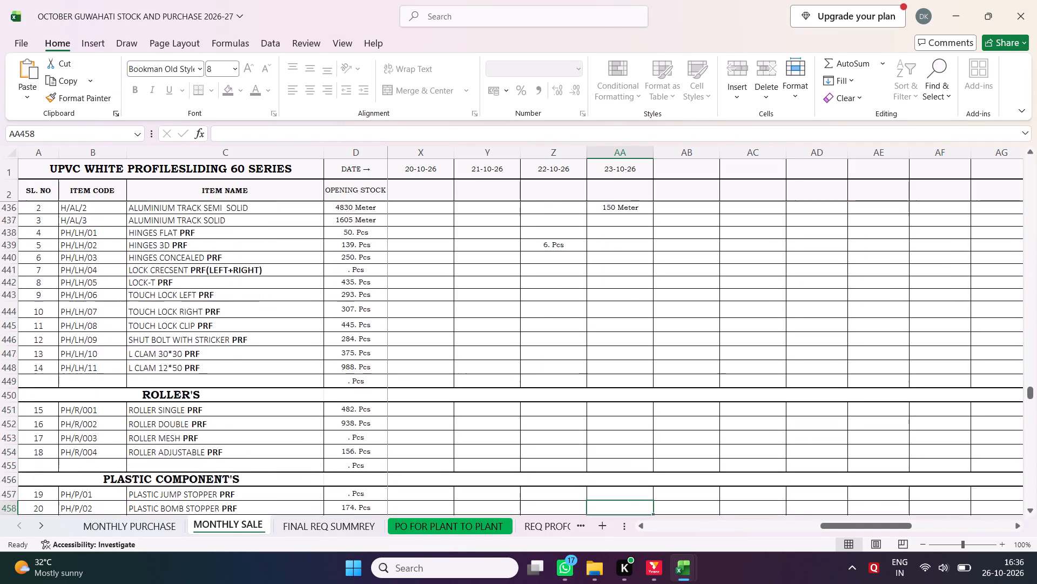
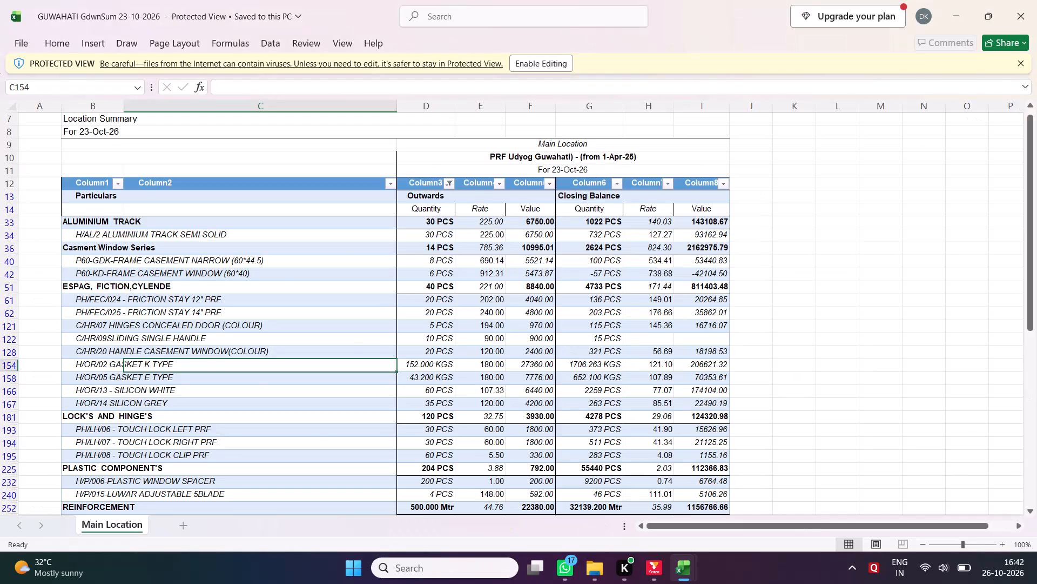
# Enter the outward quantity of 152 in the MONTHLY SALE sheet's 23-10-26 column for gasket K type in the OTHER'S section.
pyautogui.hotkey('alt', 'Tab')
pyautogui.press('Down')
pyautogui.press('Down')
pyautogui.press('Down')
pyautogui.press('Down')
pyautogui.press('Down')
pyautogui.press('Down')
pyautogui.press('Down')
pyautogui.press('Down')
pyautogui.press('Down')
pyautogui.press('Down')
pyautogui.press('Down')
pyautogui.press('Down')
pyautogui.press('Down')
pyautogui.press('Down')
pyautogui.press('Down')
pyautogui.press('Down')
pyautogui.press('Down')
pyautogui.press('Down')
pyautogui.press('Down')
pyautogui.press('Down')
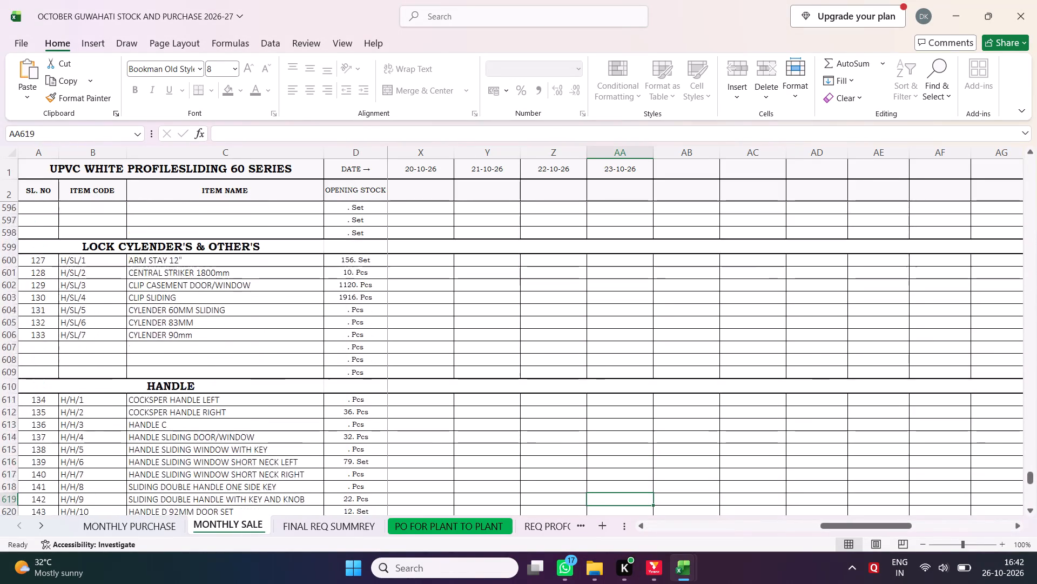
pyautogui.press('Up')
pyautogui.press('Up')
pyautogui.press('Up')
pyautogui.press('Up')
pyautogui.press('Up')
pyautogui.press('Up')
pyautogui.press('Up')
pyautogui.press('Up')
pyautogui.press('Up')
pyautogui.press('Up')
pyautogui.press('Up')
pyautogui.press('Up')
pyautogui.press('Up')
pyautogui.press('Up')
pyautogui.press('Up')
pyautogui.press('Up')
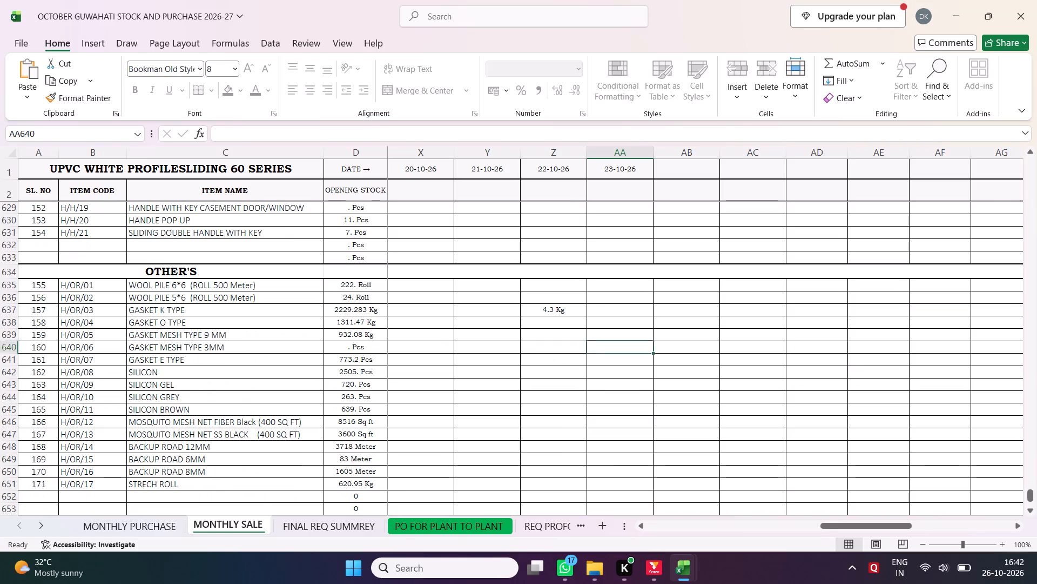
pyautogui.hotkey('alt', 'Tab')
pyautogui.hotkey('alt', 'Tab')
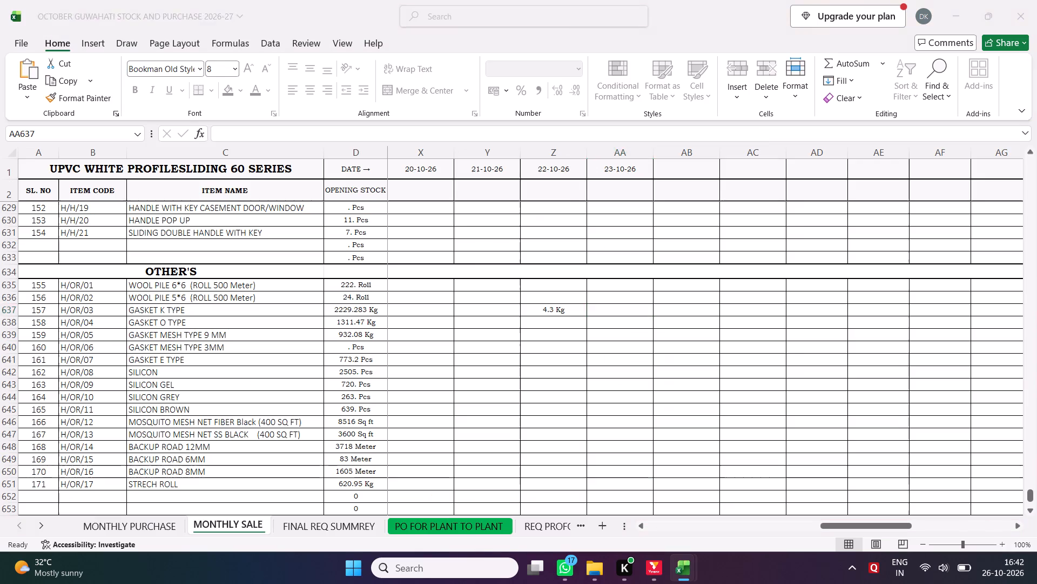
pyautogui.write('152')
pyautogui.press('Return')
# Find the OTHER'S section row for gasket E type, summary item H/OR/05, in the 23-10-26 column to record its outward quantity.
pyautogui.hotkey('alt', 'Tab')
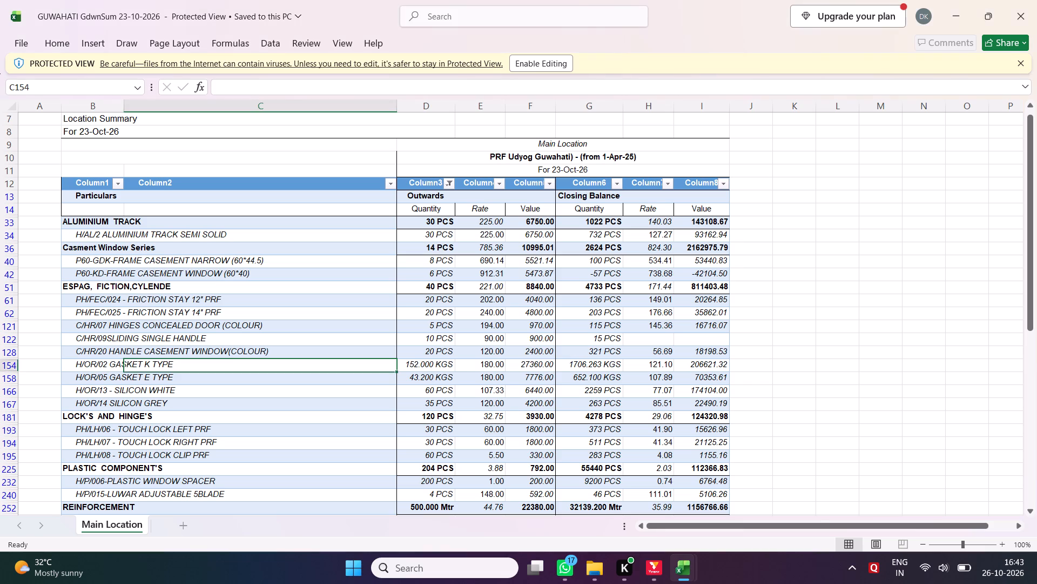
pyautogui.hotkey('alt', 'Tab')
pyautogui.hotkey('alt', 'Tab')
pyautogui.press('Down')
pyautogui.hotkey('alt', 'Tab')
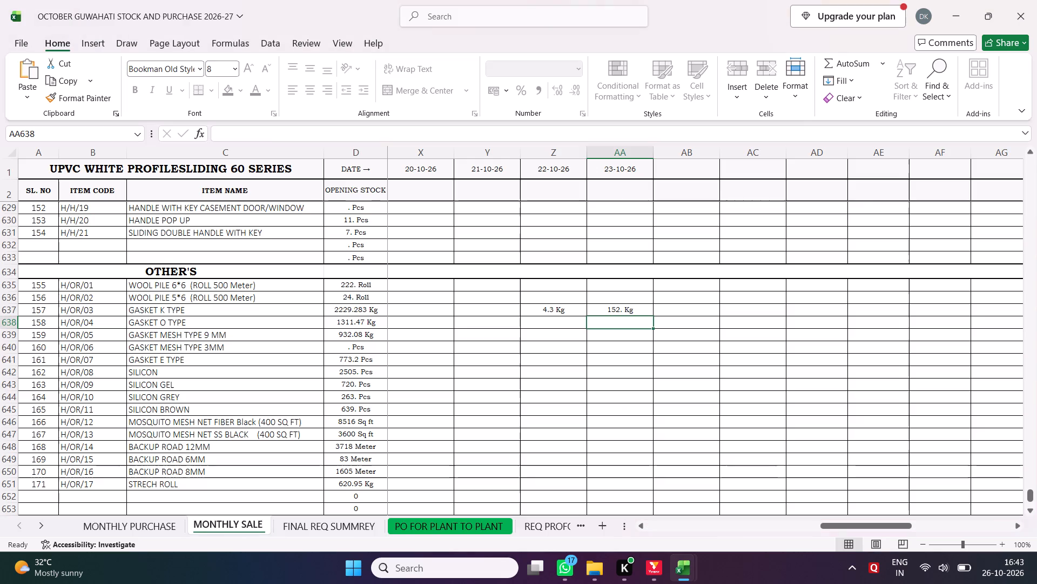
pyautogui.press('Down')
pyautogui.press('Down')
pyautogui.press('Down')
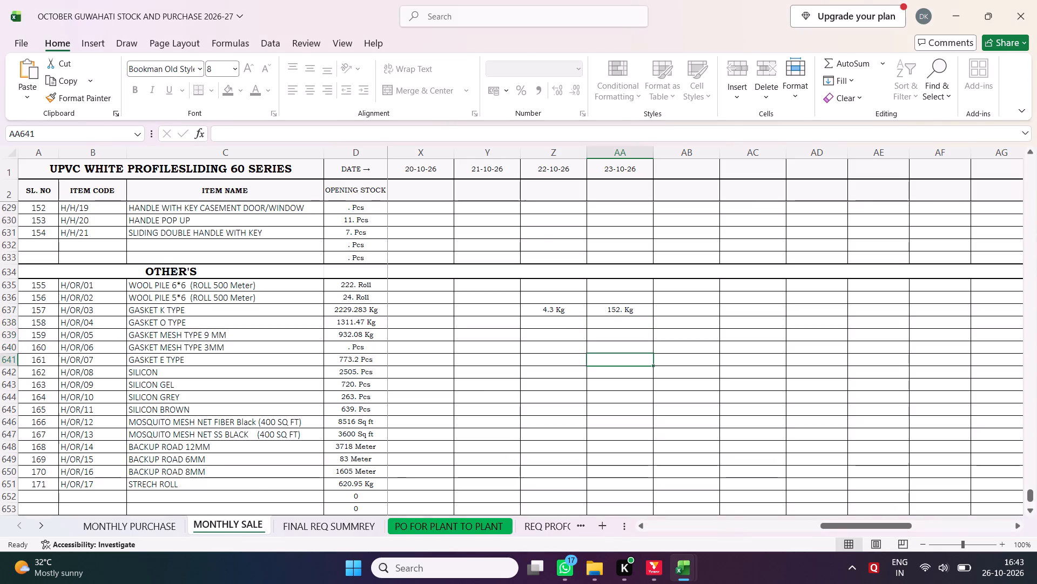
pyautogui.hotkey('alt', 'Tab')
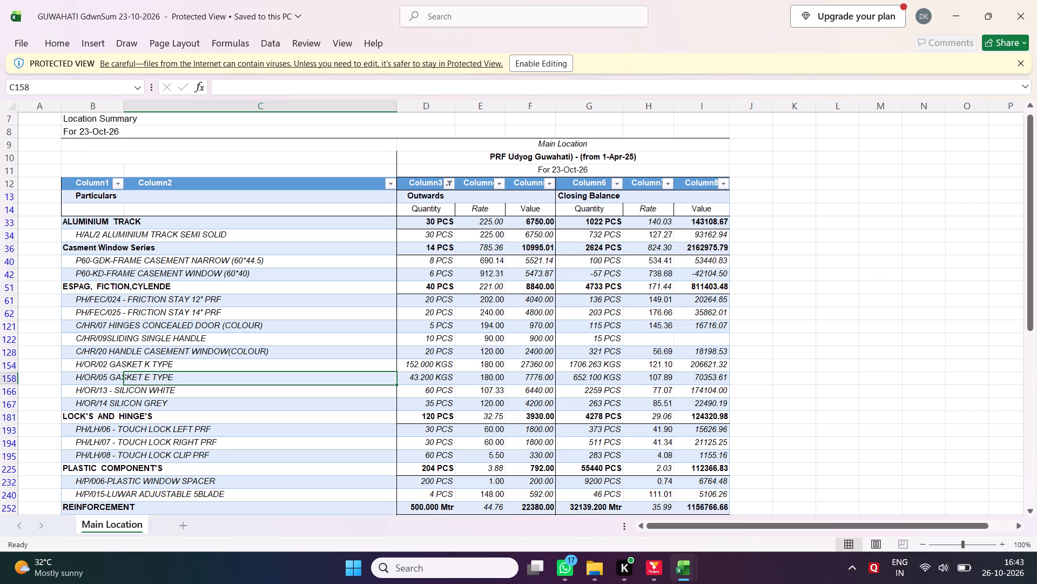
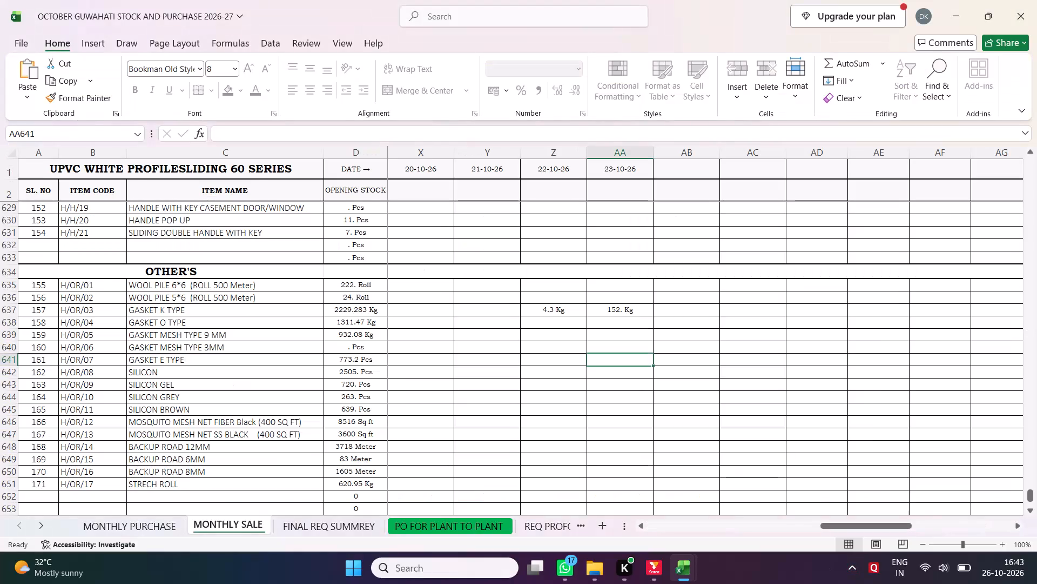
# Enter the outward quantity of 43.200 for gasket E type in the MONTHLY SALE sheet's 23-10-26 column, OTHER'S section.
pyautogui.hotkey('alt', 'Tab')
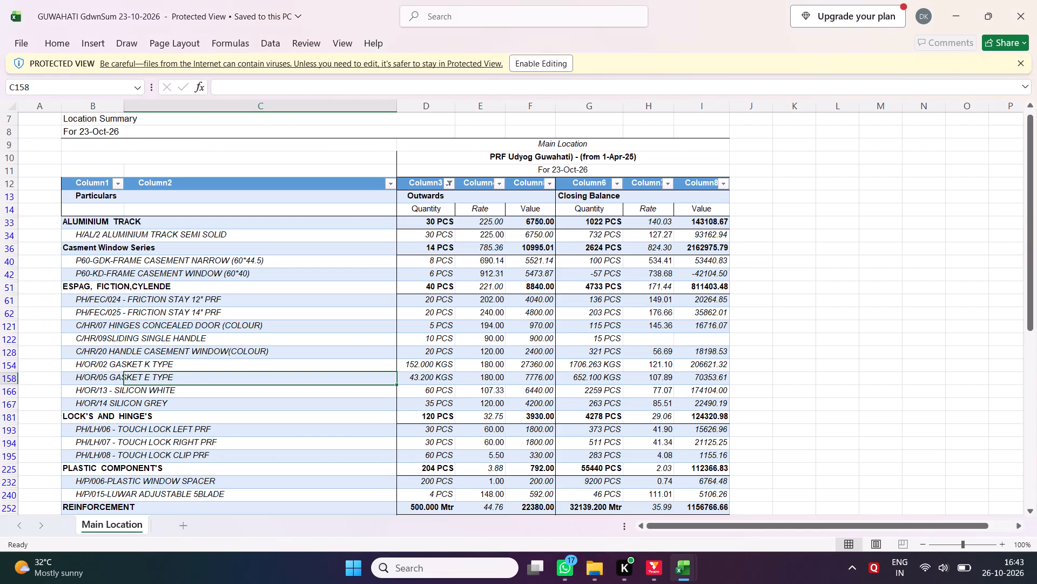
pyautogui.hotkey('alt', 'Tab')
pyautogui.hotkey('alt', 'Tab')
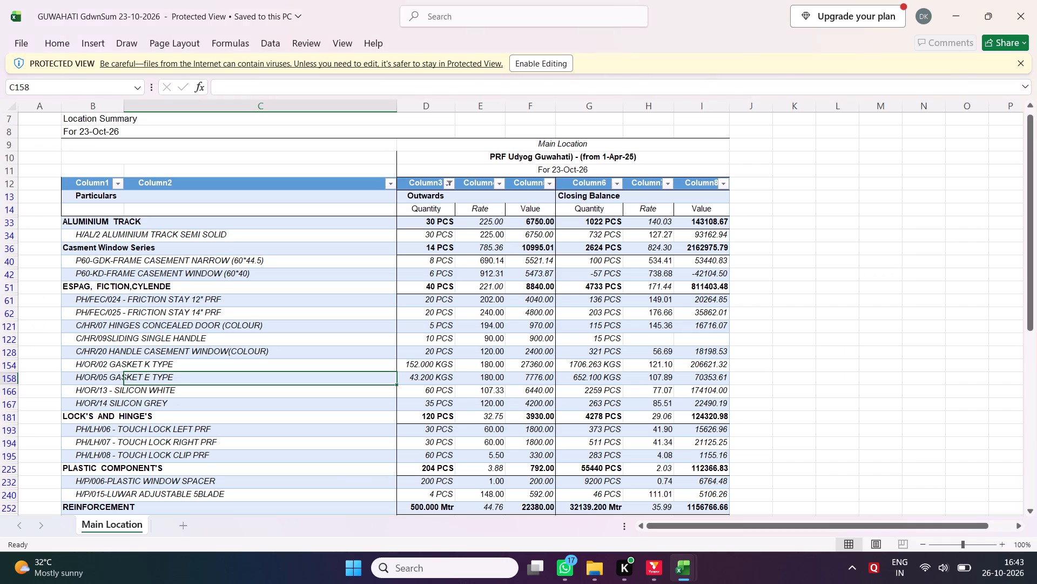
pyautogui.hotkey('alt', 'Tab')
pyautogui.write('43.200')
pyautogui.press('Return')
# Record the silicon white outward quantity of 60 in the OTHER'S section's SILICON row under 23-10-26.
pyautogui.hotkey('alt', 'Tab')
pyautogui.press('Down')
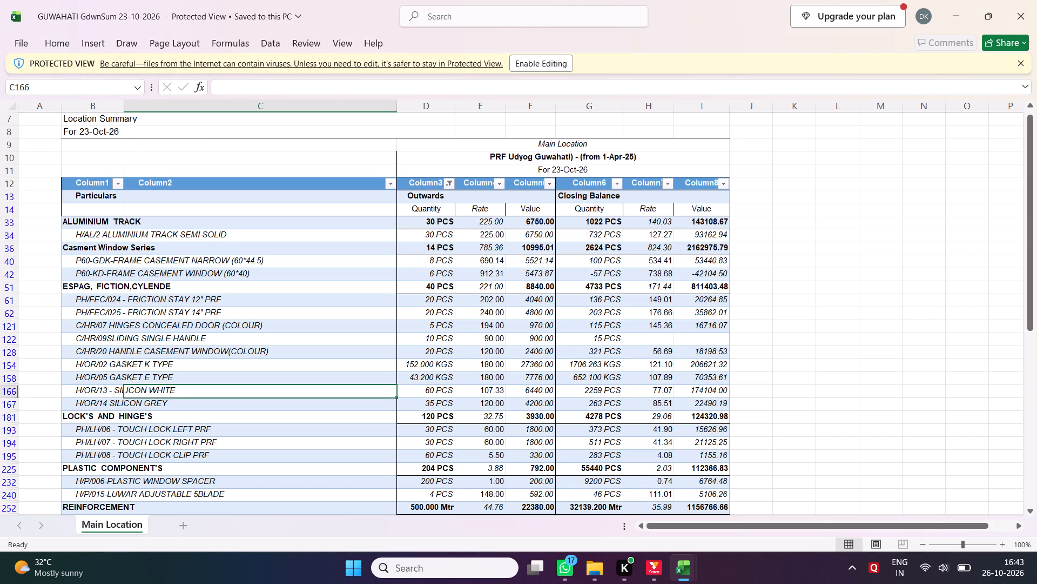
pyautogui.hotkey('alt', 'Tab')
pyautogui.press('Down')
pyautogui.press('Up')
pyautogui.hotkey('alt', 'Tab')
pyautogui.hotkey('alt', 'Tab')
pyautogui.write('60')
pyautogui.press('Return')
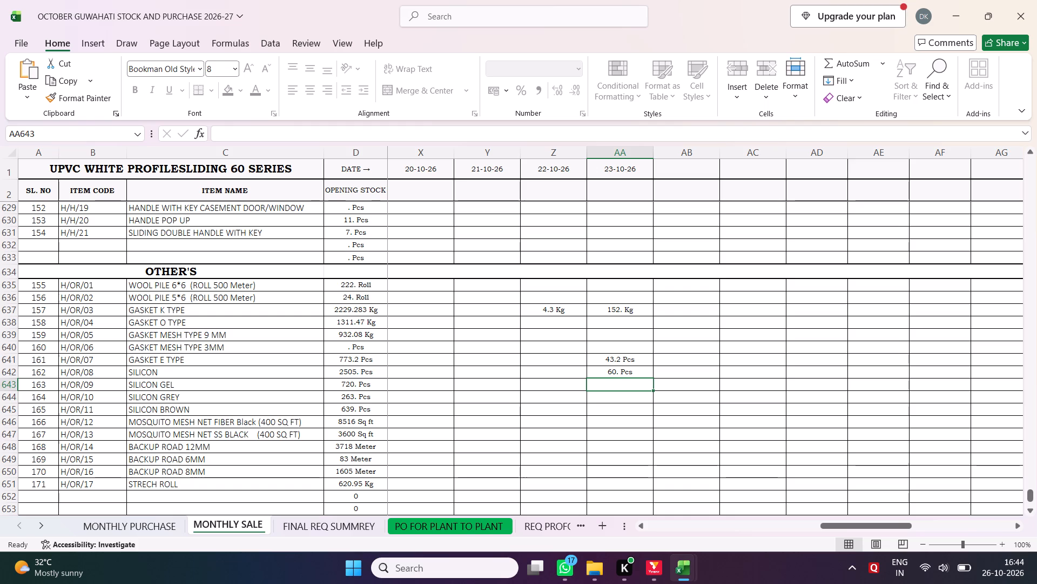
# Record the silicon grey outward quantity of 35 in the OTHER'S section's SILICON GREY row under 23-10-26.
pyautogui.hotkey('alt', 'Tab')
pyautogui.hotkey('alt', 'Tab')
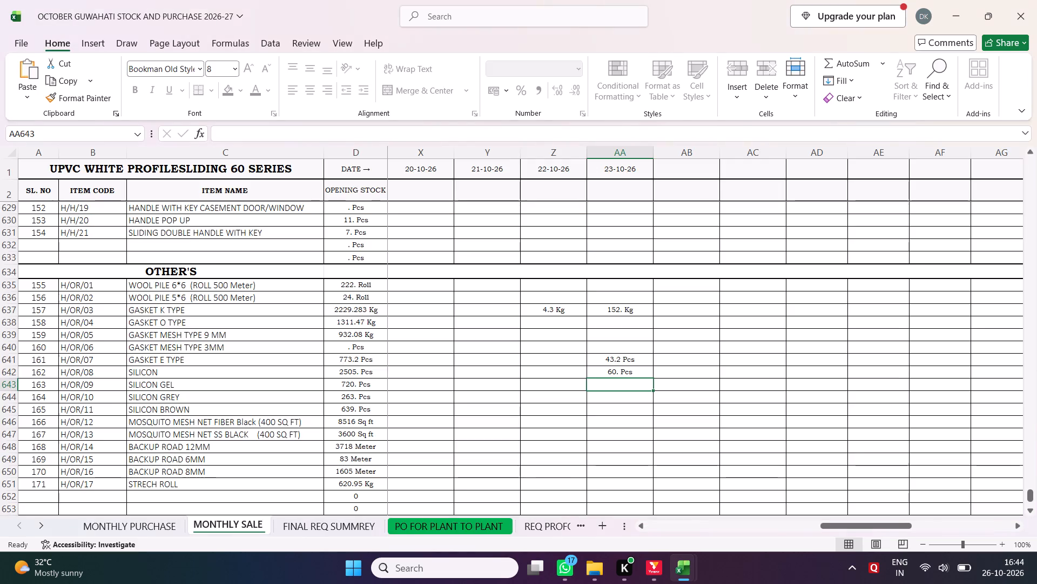
pyautogui.hotkey('alt', 'Tab')
pyautogui.press('Down')
pyautogui.hotkey('alt', 'Tab')
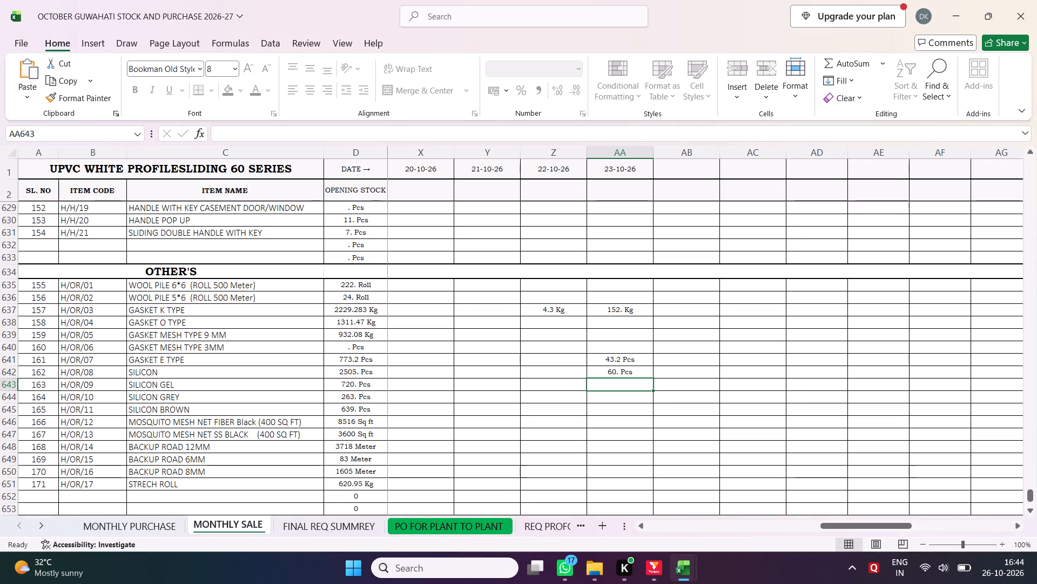
pyautogui.press('Down')
pyautogui.hotkey('alt', 'Tab')
pyautogui.hotkey('alt', 'Tab')
pyautogui.write('35')
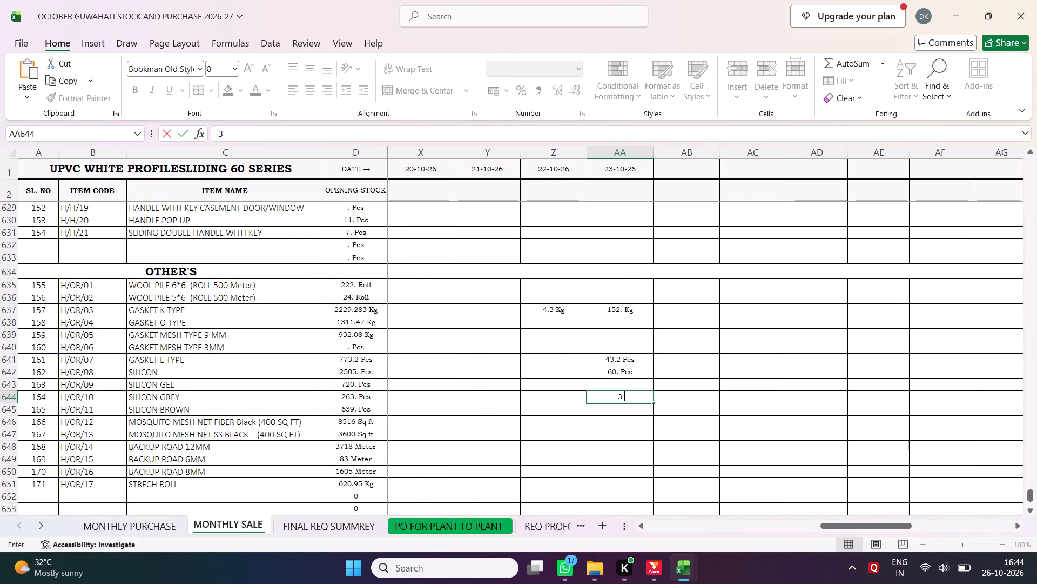
pyautogui.press('Return')
# Find the MONTHLY SALE hinges and locks row matching summary item PH/LH/06, touch lock left PRF, to record its 23-10-26 outward quantity.
pyautogui.hotkey('alt', 'Tab')
pyautogui.press('Down')
pyautogui.press('Down')
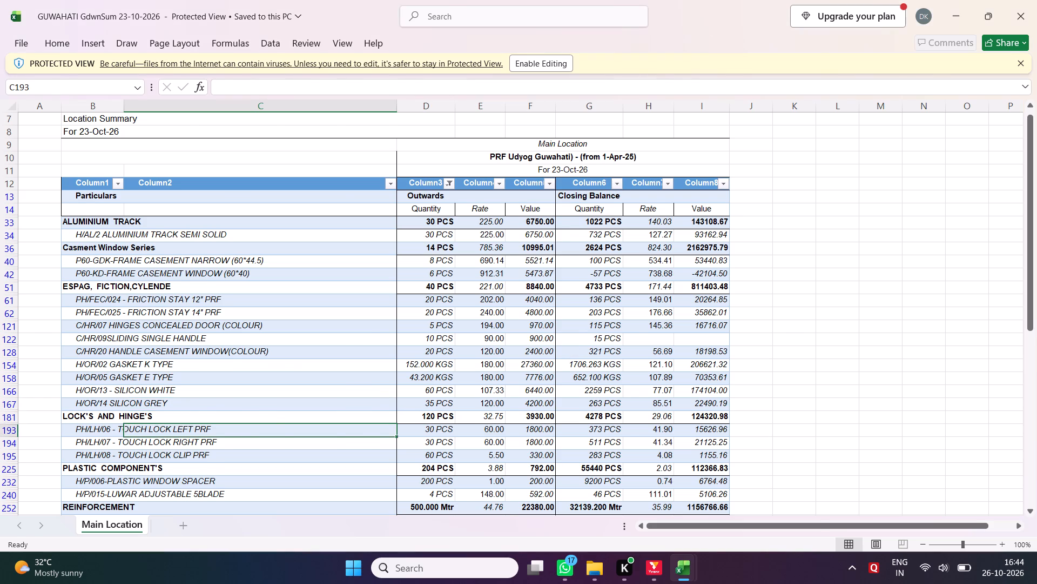
pyautogui.hotkey('alt', 'Tab')
pyautogui.press('Up')
pyautogui.press('Up')
pyautogui.press('Up')
pyautogui.press('Up')
pyautogui.press('Up')
pyautogui.press('Up')
pyautogui.press('Up')
pyautogui.press('Up')
pyautogui.press('Up')
pyautogui.press('Up')
pyautogui.press('Up')
pyautogui.press('Up')
pyautogui.press('Up')
pyautogui.press('Up')
pyautogui.press('Up')
pyautogui.press('Up')
pyautogui.press('Up')
pyautogui.press('Up')
pyautogui.press('Up')
pyautogui.press('Up')
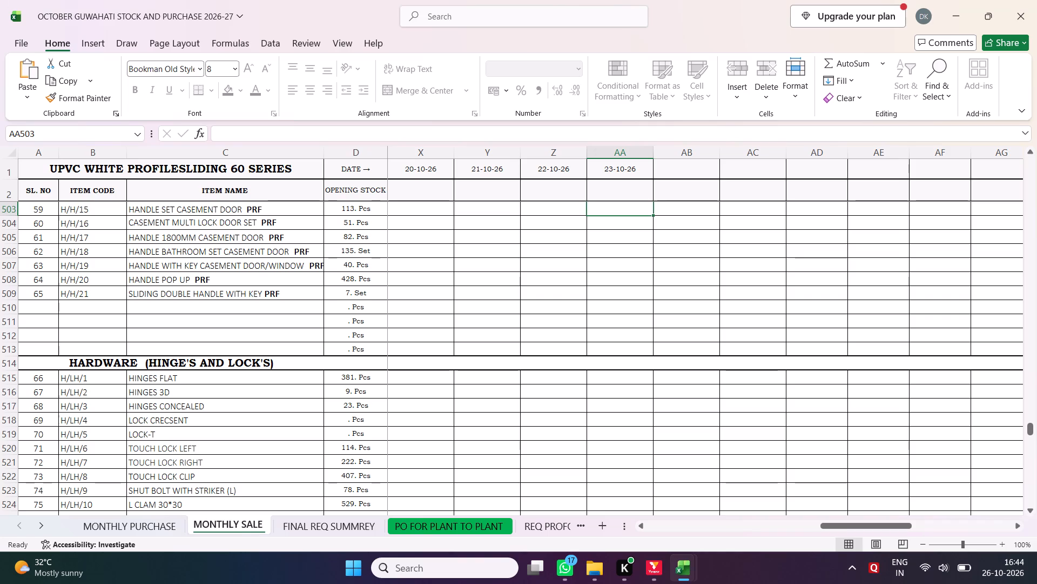
pyautogui.click(566, 346)
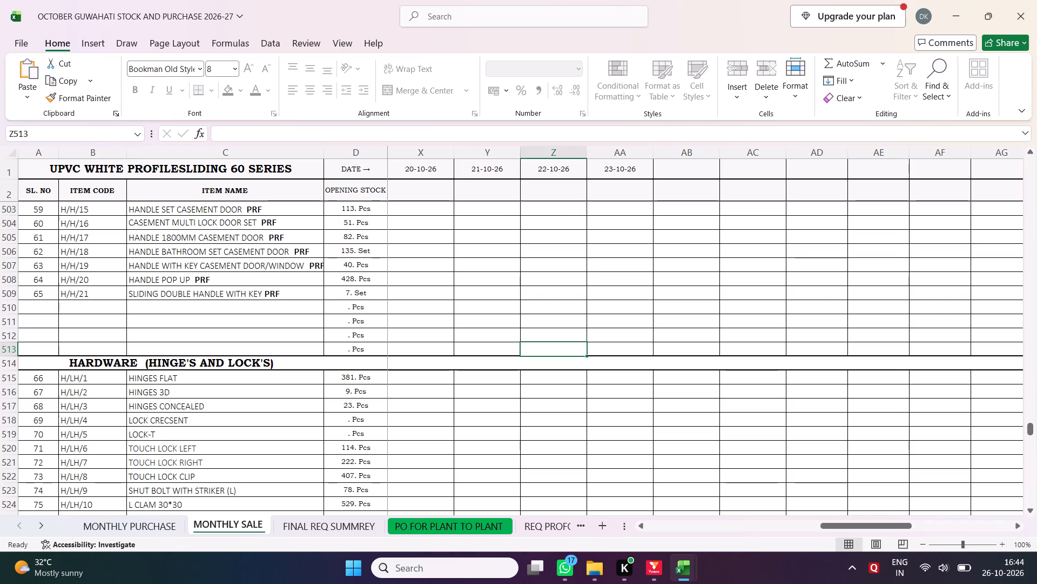
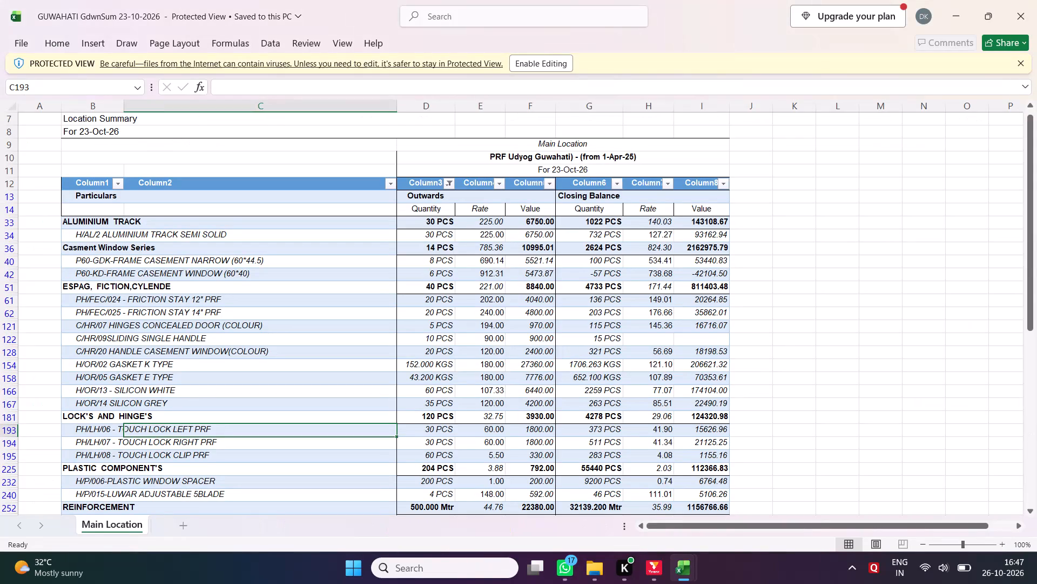
# Record the touch lock left PRF outward quantity of 30 in MONTHLY SALE row PH/LH/06 under 23-10-26.
pyautogui.hotkey('alt', 'Tab')
pyautogui.press('Up')
pyautogui.press('Up')
pyautogui.press('Up')
pyautogui.press('Up')
pyautogui.press('Up')
pyautogui.press('Up')
pyautogui.press('Up')
pyautogui.press('Up')
pyautogui.press('Up')
pyautogui.press('Up')
pyautogui.press('Up')
pyautogui.press('Up')
pyautogui.press('Up')
pyautogui.press('Up')
pyautogui.press('Up')
pyautogui.press('Up')
pyautogui.press('Up')
pyautogui.press('Up')
pyautogui.press('Up')
pyautogui.press('Up')
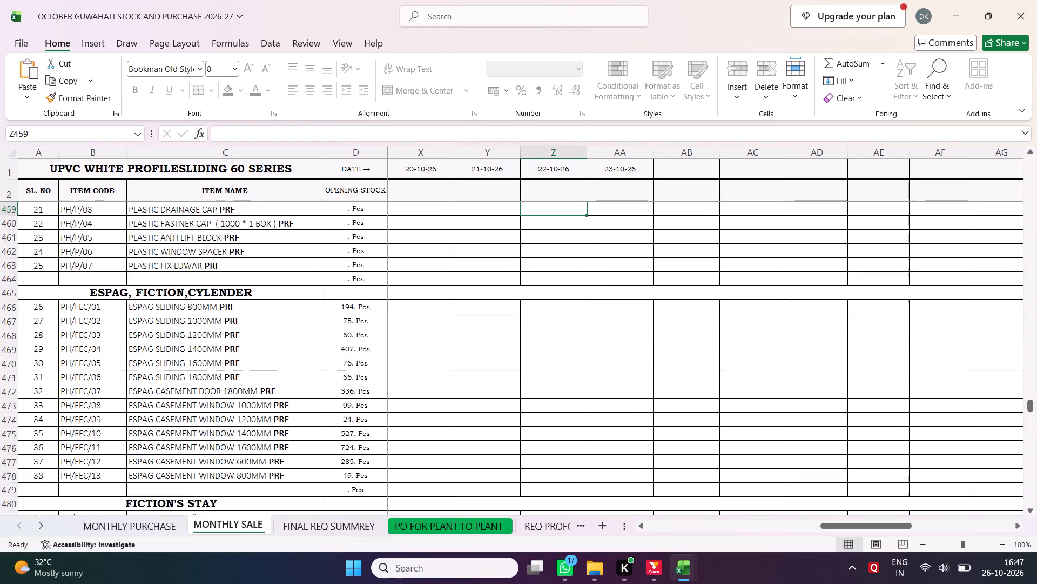
pyautogui.press('Down')
pyautogui.press('Down')
pyautogui.press('Down')
pyautogui.press('Down')
pyautogui.press('Down')
pyautogui.press('Down')
pyautogui.press('Down')
pyautogui.press('Down')
pyautogui.press('Down')
pyautogui.press('Down')
pyautogui.press('Down')
pyautogui.press('Down')
pyautogui.press('Down')
pyautogui.press('Down')
pyautogui.press('Down')
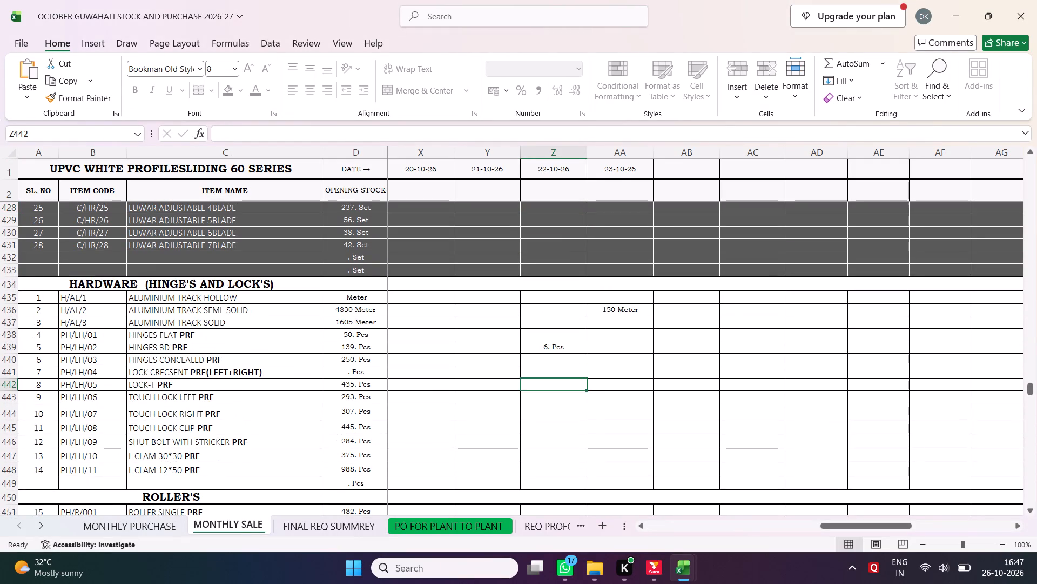
pyautogui.press('Up')
pyautogui.press('Down')
pyautogui.hotkey('alt', 'Tab')
pyautogui.hotkey('alt', 'Tab')
pyautogui.press('Right')
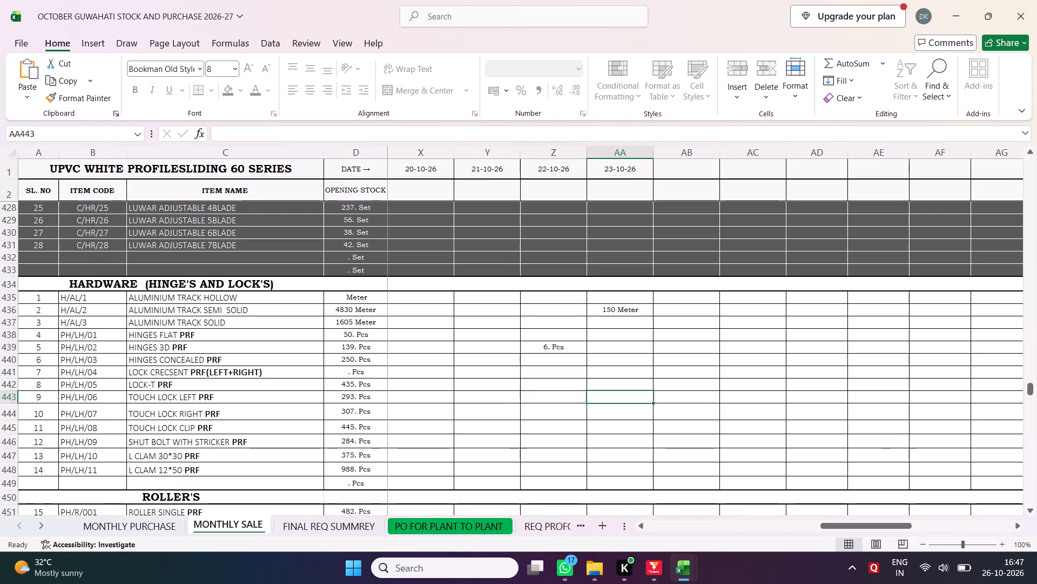
pyautogui.hotkey('alt', 'Tab')
pyautogui.hotkey('alt', 'Tab')
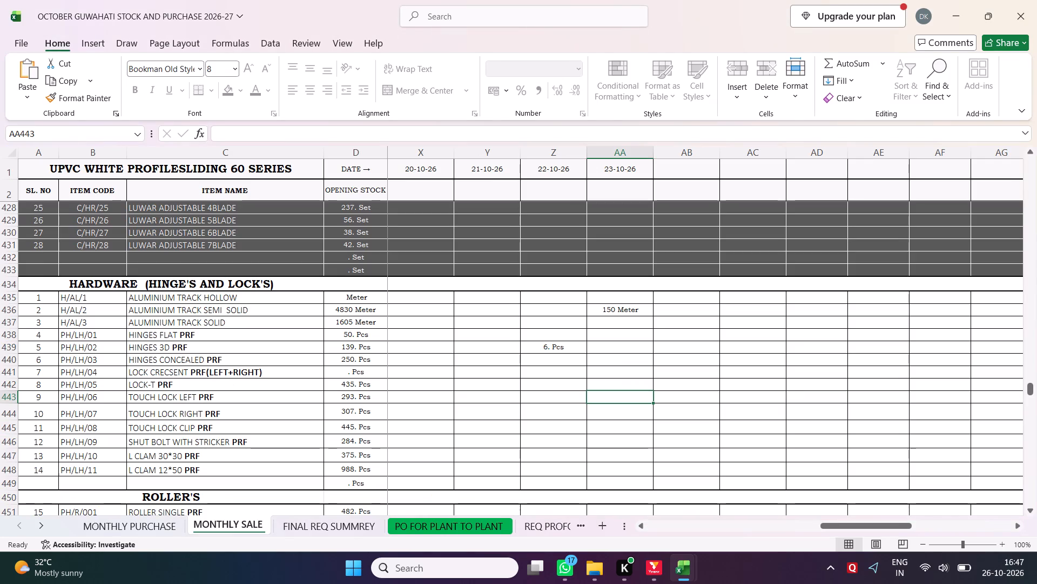
pyautogui.hotkey('alt', 'Tab')
pyautogui.hotkey('alt', 'Tab')
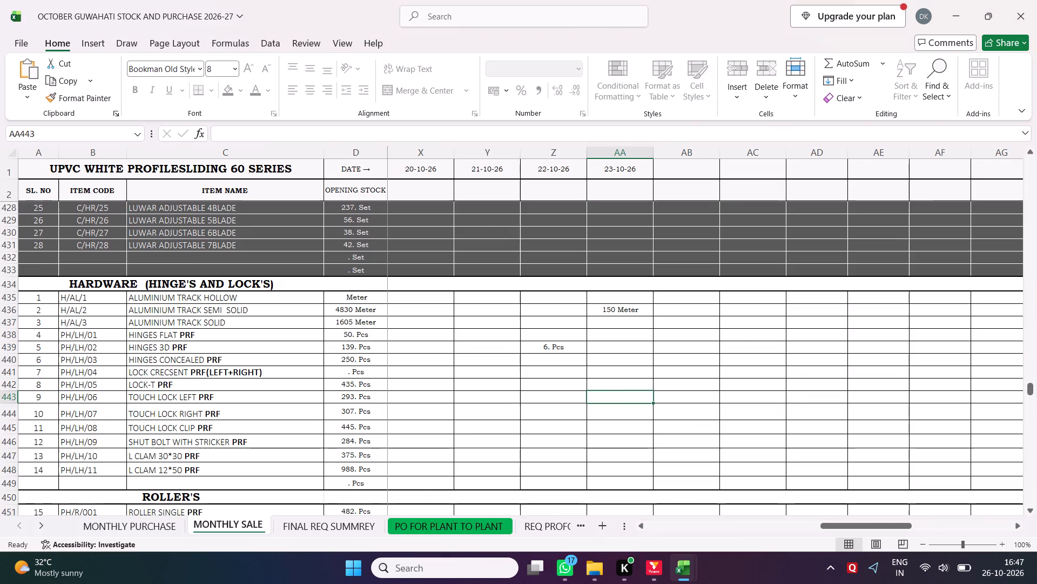
pyautogui.write('30')
pyautogui.press('Return')
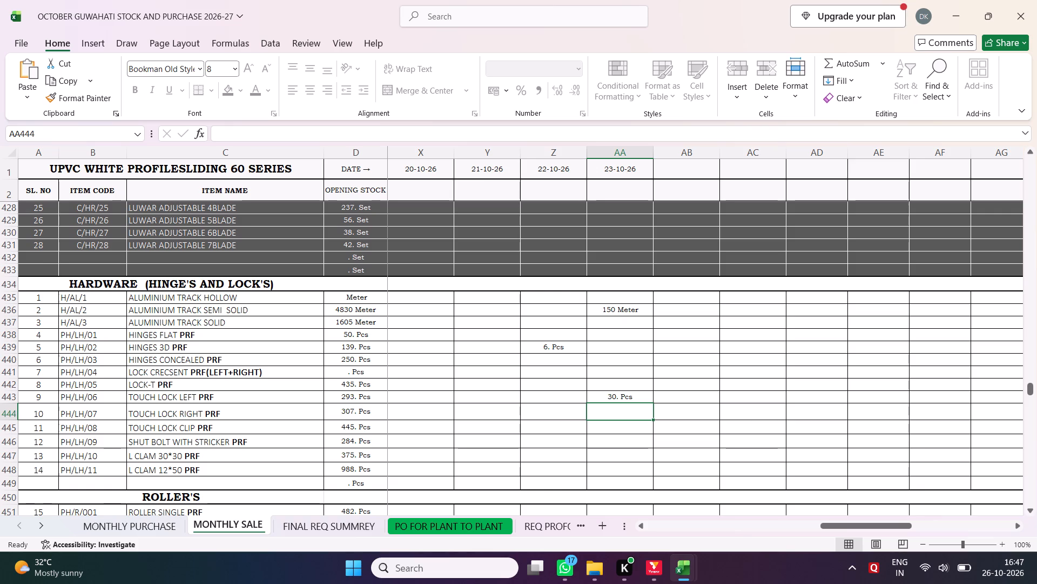
# Record the touch lock right PRF outward quantity of 30 in row PH/LH/07 under 23-10-26.
pyautogui.hotkey('alt', 'Tab')
pyautogui.hotkey('alt', 'Tab')
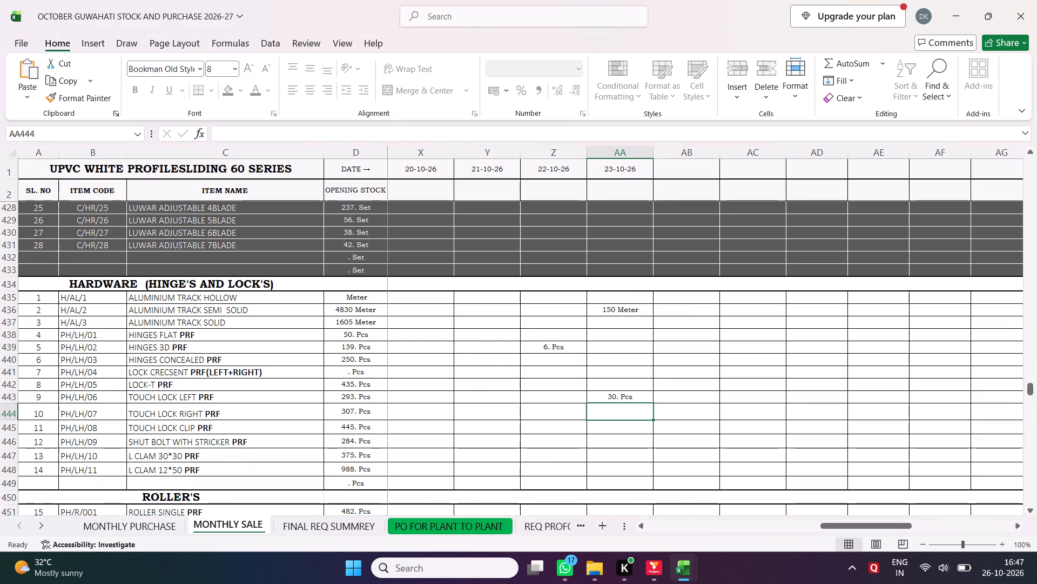
pyautogui.write('30')
pyautogui.press('Return')
# Record the touch lock clip PRF outward quantity of 60 in row PH/LH/08 under 23-10-26.
pyautogui.hotkey('alt', 'Tab')
pyautogui.press('Down')
pyautogui.press('Down')
pyautogui.hotkey('alt', 'Tab')
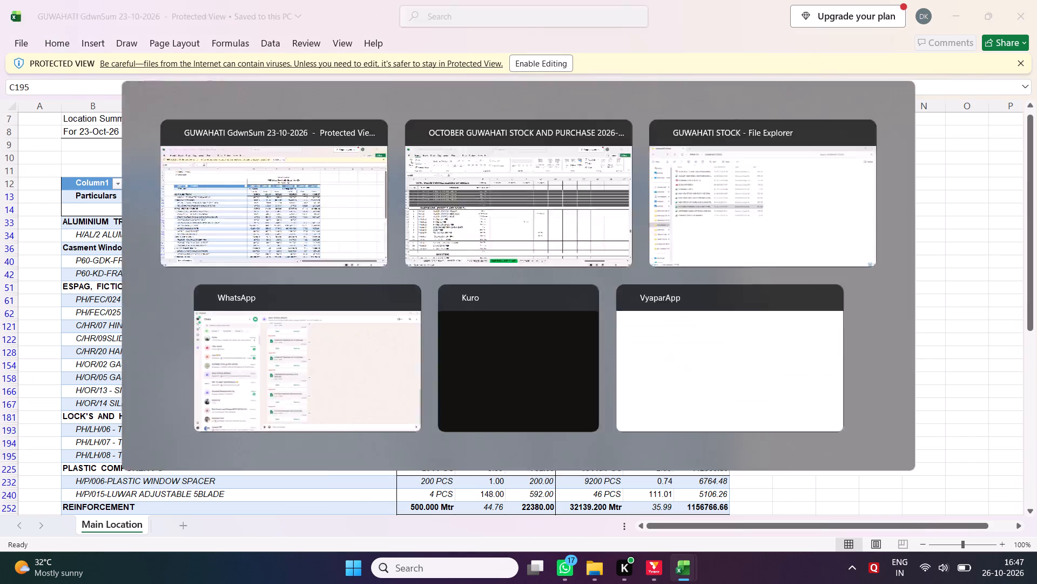
pyautogui.hotkey('alt', 'Tab')
pyautogui.hotkey('alt', 'Tab')
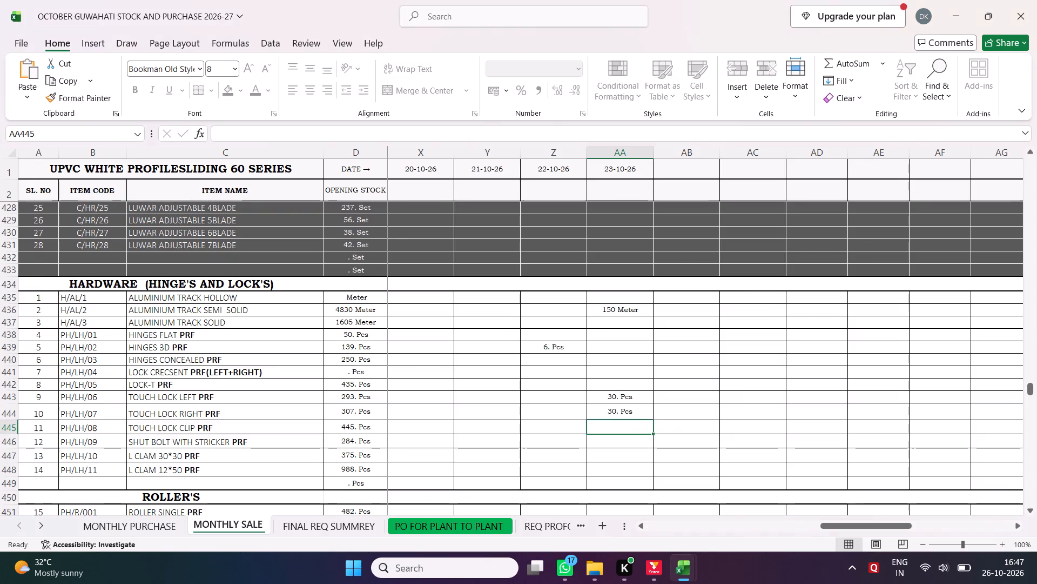
pyautogui.write('60')
pyautogui.press('Return')
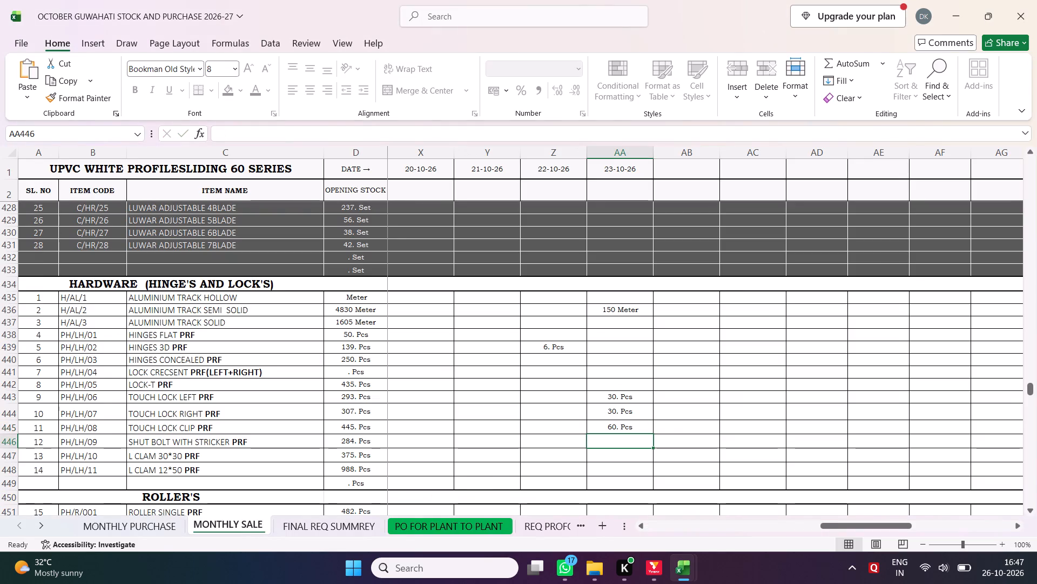
# Look through the MONTHLY SALE hardware sections for the row matching the godown summary's plastic component H/P/006, plastic window spacer.
pyautogui.hotkey('alt', 'Tab')
pyautogui.press('Down')
pyautogui.press('Down')
pyautogui.hotkey('alt', 'Tab')
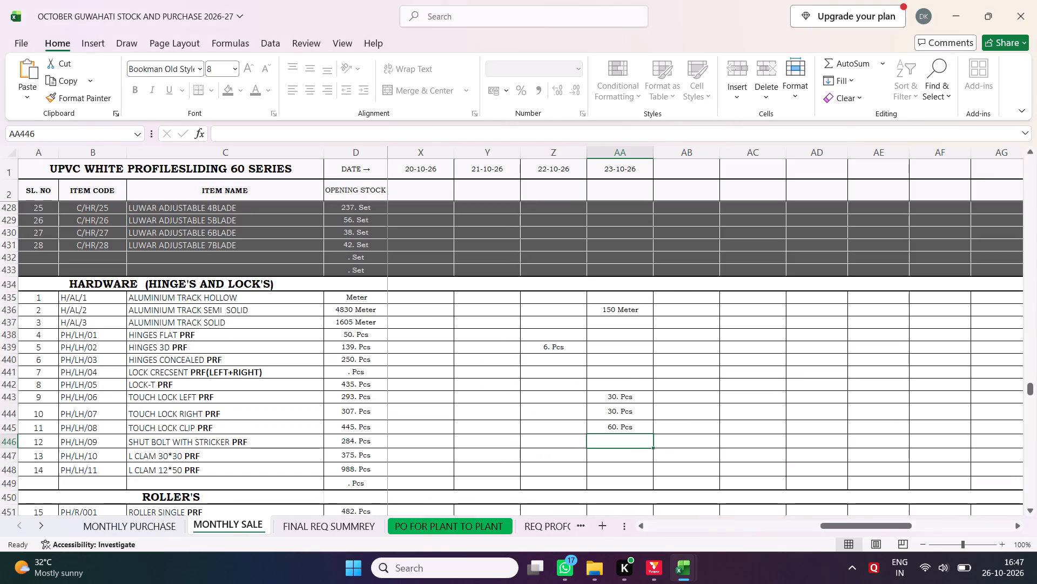
pyautogui.scroll(-2, 566, 346)
pyautogui.press('Down')
pyautogui.hotkey('alt', 'Tab')
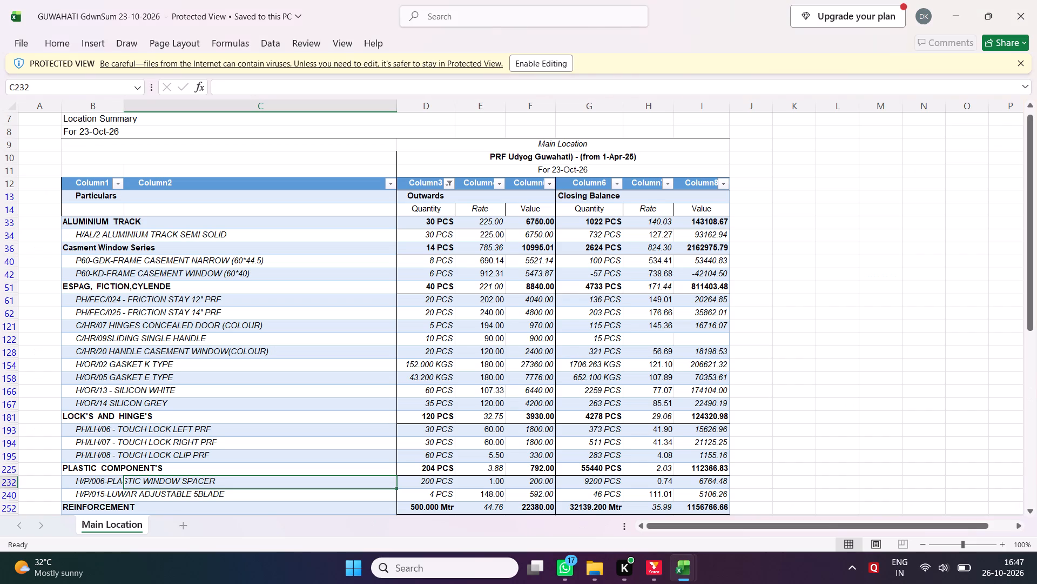
pyautogui.scroll(-4, 566, 346)
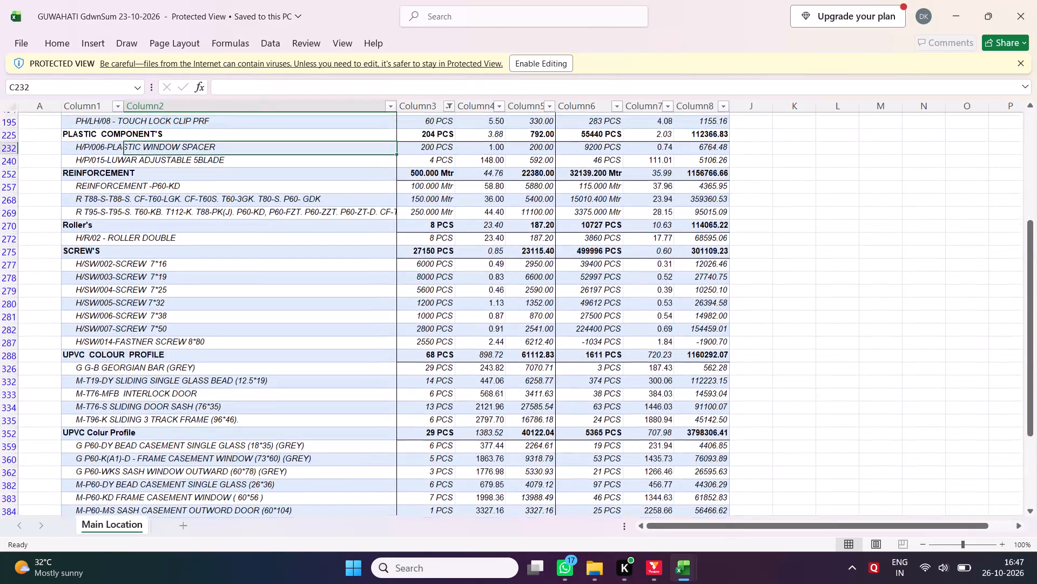
pyautogui.hotkey('alt', 'Tab')
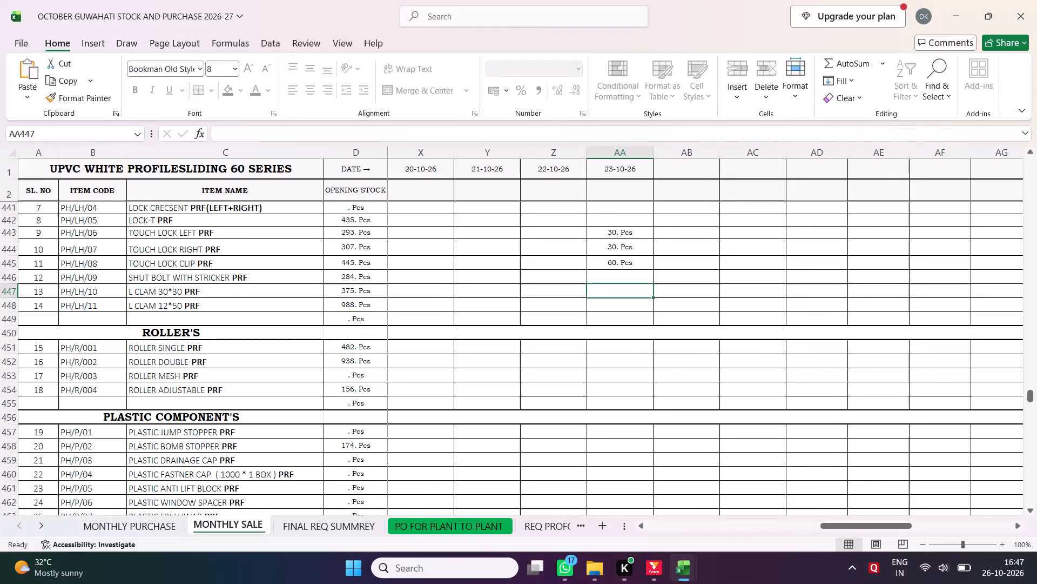
pyautogui.press('Down')
pyautogui.press('Down')
pyautogui.press('Down')
pyautogui.press('Down')
pyautogui.press('Down')
pyautogui.press('Down')
pyautogui.press('Down')
pyautogui.press('Down')
pyautogui.press('Down')
pyautogui.press('Down')
pyautogui.press('Down')
pyautogui.press('Down')
pyautogui.press('Down')
pyautogui.press('Down')
pyautogui.press('Down')
pyautogui.press('Down')
pyautogui.press('Down')
pyautogui.press('Down')
pyautogui.press('Down')
pyautogui.press('Down')
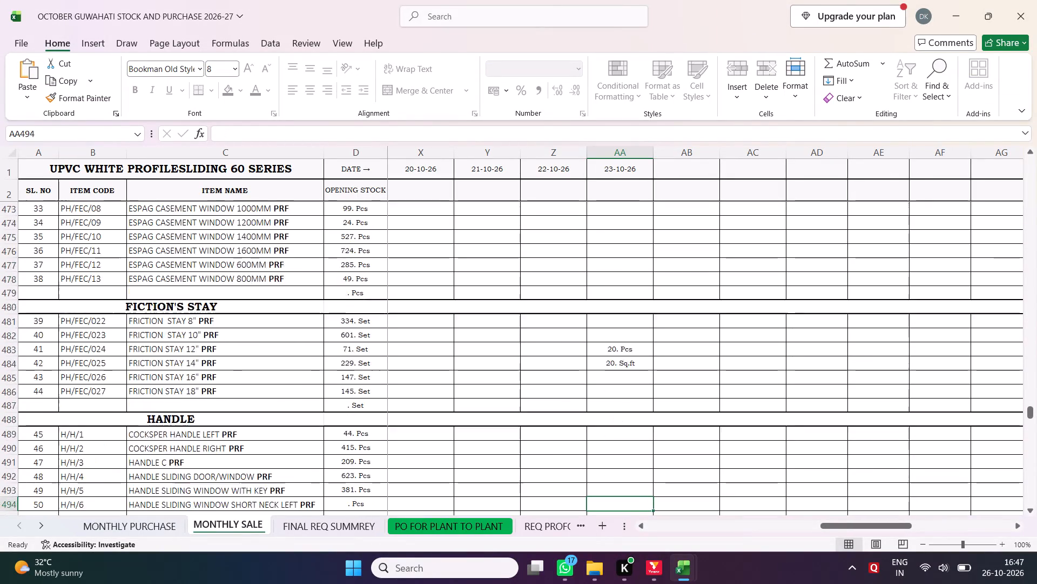
pyautogui.press('Down')
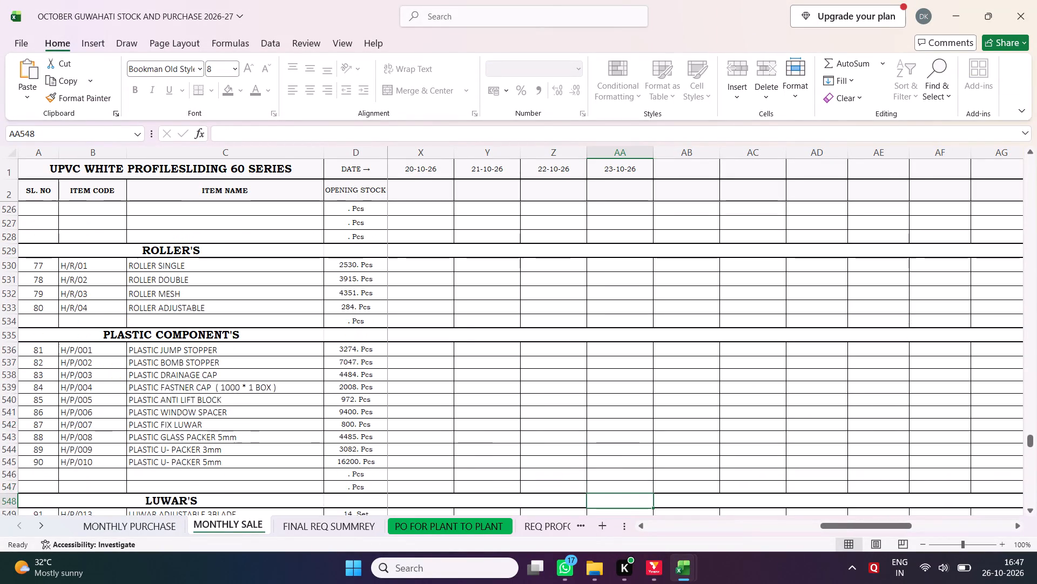
pyautogui.press('Down')
pyautogui.press('Up')
pyautogui.press('Up')
pyautogui.press('Up')
pyautogui.press('Up')
pyautogui.press('Up')
pyautogui.press('Up')
pyautogui.press('Up')
pyautogui.press('Up')
pyautogui.press('Up')
pyautogui.press('Up')
pyautogui.press('Up')
pyautogui.press('Up')
pyautogui.hotkey('alt', 'Tab')
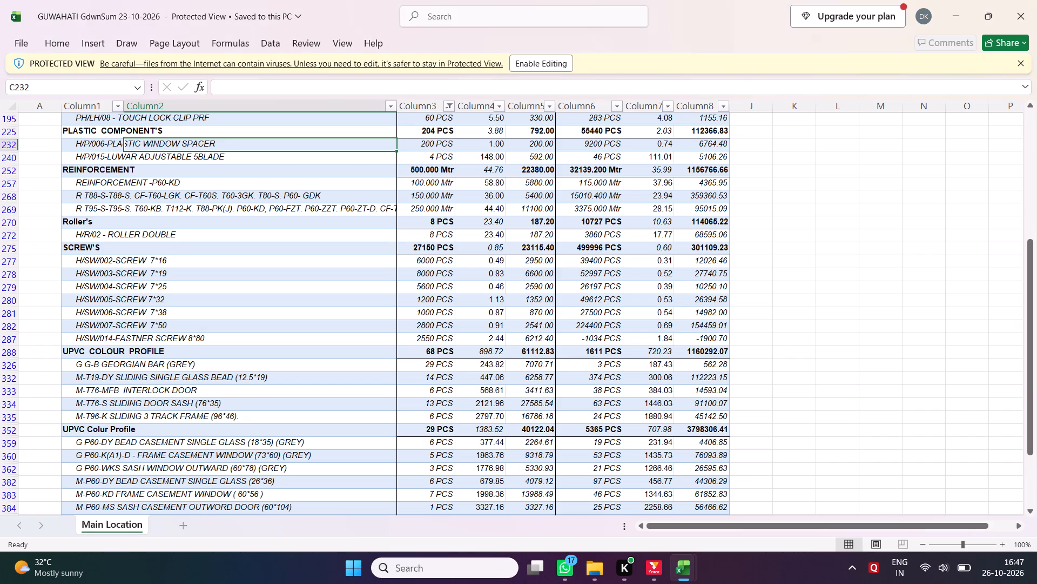
pyautogui.hotkey('alt', 'Tab')
pyautogui.press('Down')
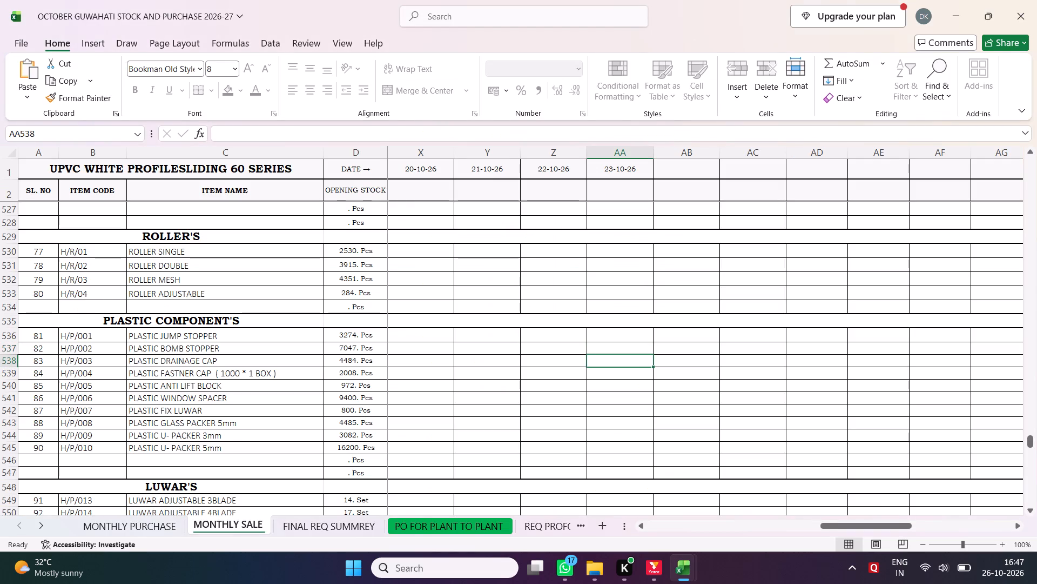
pyautogui.press('Down')
pyautogui.press('Down')
pyautogui.press('Down')
pyautogui.press('Down')
pyautogui.press('Down')
pyautogui.press('Down')
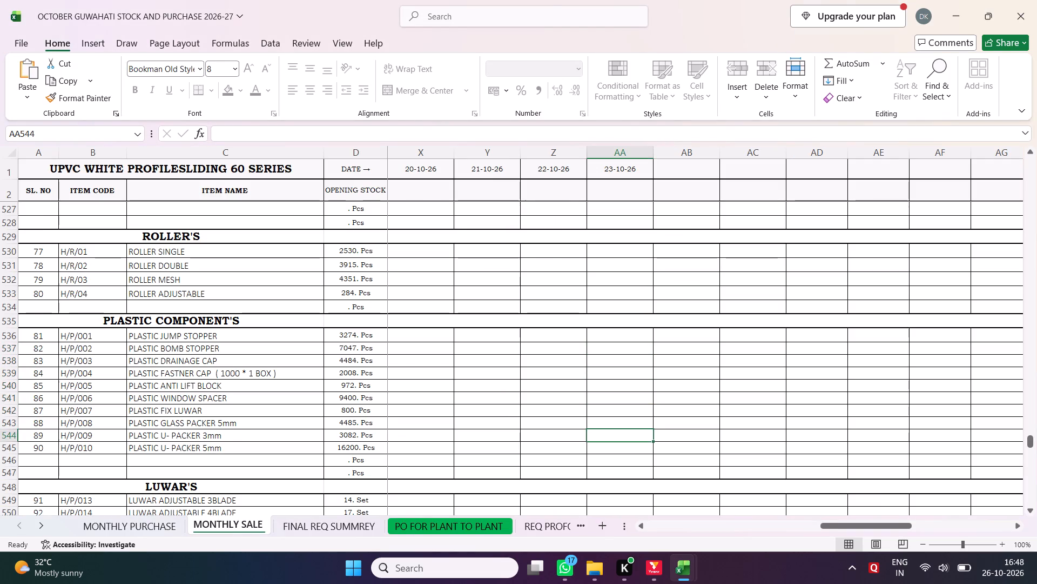
pyautogui.hotkey('alt', 'Tab')
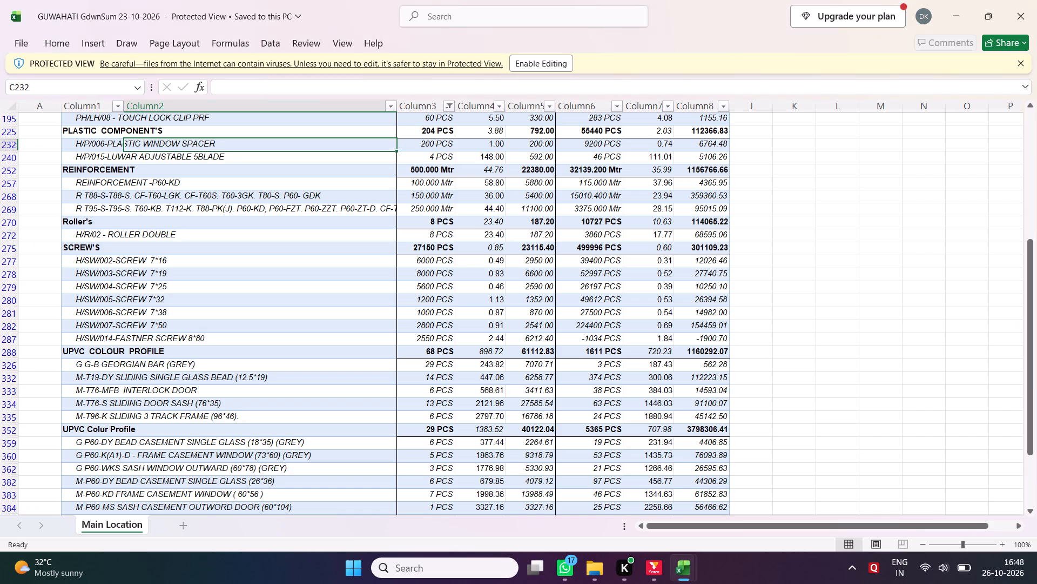
pyautogui.hotkey('alt', 'Tab')
pyautogui.press('Down')
pyautogui.press('Down')
pyautogui.press('Down')
pyautogui.press('Down')
pyautogui.press('Down')
pyautogui.press('Down')
pyautogui.press('Down')
pyautogui.press('Down')
pyautogui.press('Down')
pyautogui.press('Down')
pyautogui.press('Down')
pyautogui.press('Down')
pyautogui.press('Down')
pyautogui.press('Down')
pyautogui.press('Down')
pyautogui.press('Down')
pyautogui.press('Down')
pyautogui.press('Down')
pyautogui.press('Down')
pyautogui.press('Down')
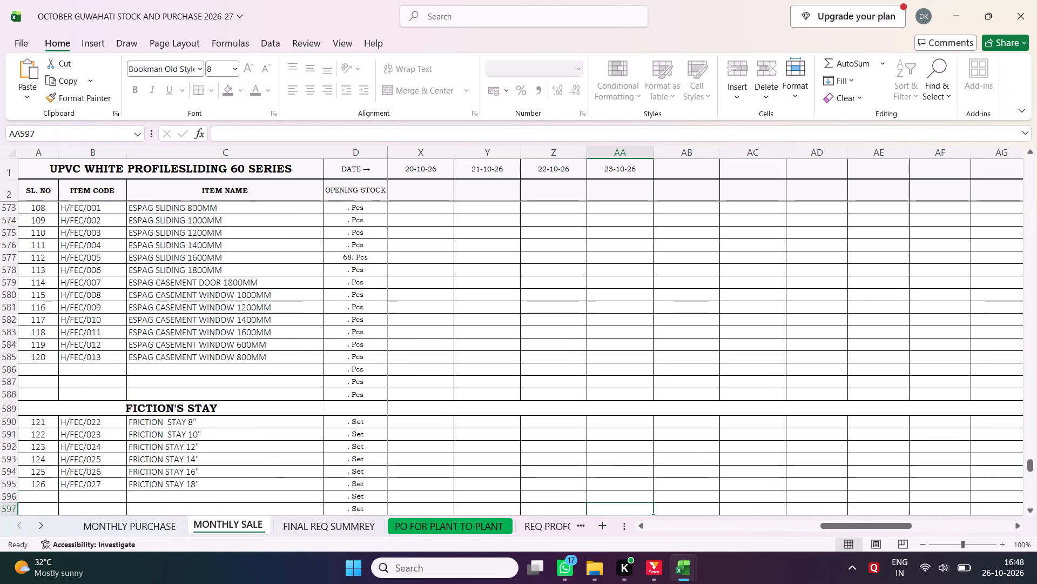
pyautogui.press('Down')
pyautogui.press('Down')
pyautogui.press('Down')
pyautogui.press('Down')
pyautogui.press('Down')
pyautogui.press('Down')
pyautogui.press('Up')
pyautogui.press('Up')
pyautogui.press('Up')
pyautogui.press('Up')
pyautogui.press('Up')
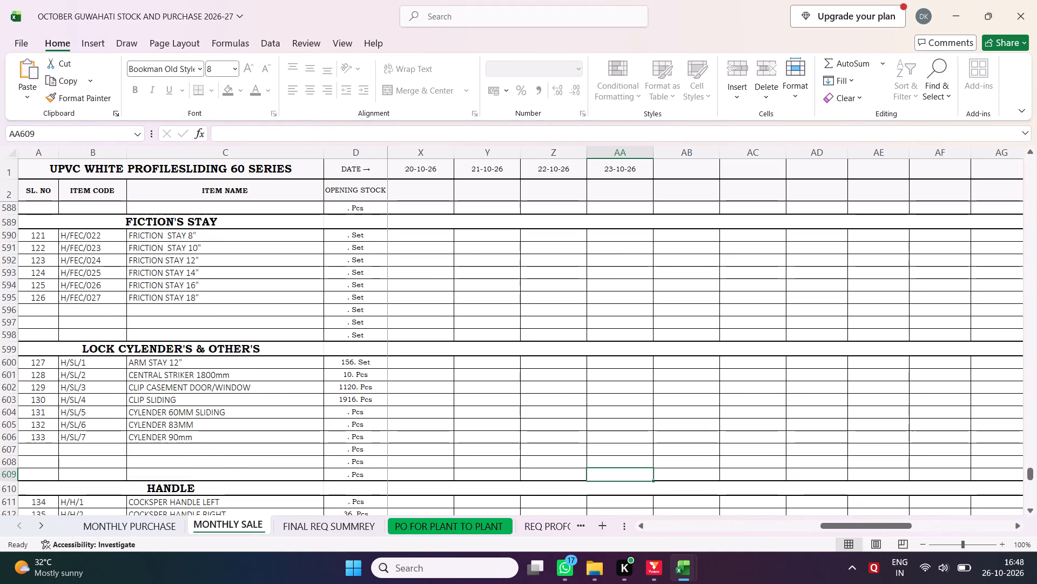
pyautogui.hotkey('alt', 'Tab')
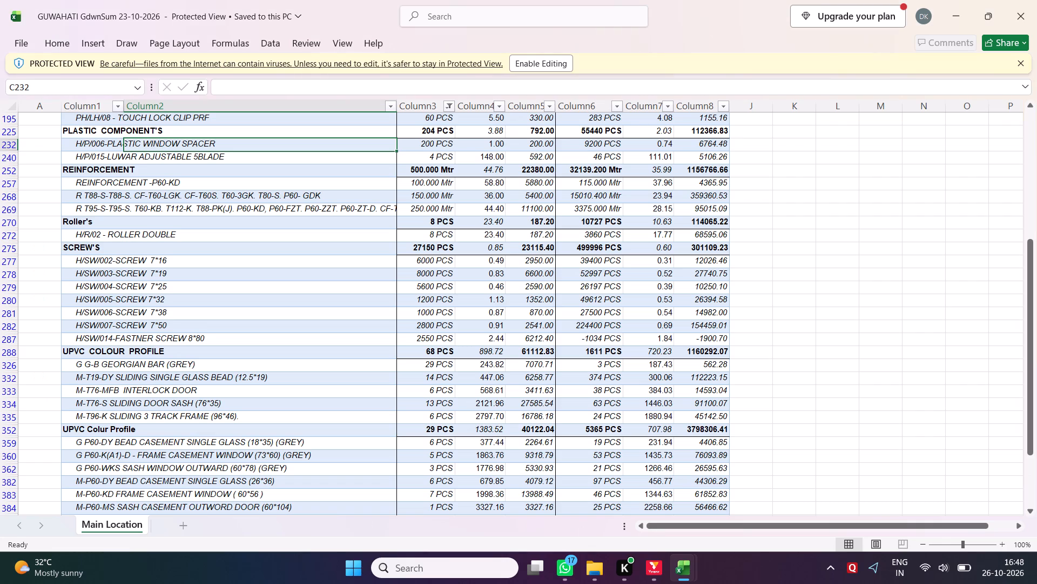
# Record the plastic window spacer outward quantity of 200 in MONTHLY SALE row H/P/006 under 23-10-26.
pyautogui.hotkey('alt', 'Tab')
pyautogui.press('Up')
pyautogui.press('Up')
pyautogui.press('Up')
pyautogui.press('Up')
pyautogui.press('Up')
pyautogui.press('Up')
pyautogui.press('Up')
pyautogui.press('Up')
pyautogui.press('Up')
pyautogui.press('Up')
pyautogui.press('Up')
pyautogui.press('Up')
pyautogui.press('Up')
pyautogui.press('Up')
pyautogui.press('Up')
pyautogui.press('Up')
pyautogui.press('Up')
pyautogui.press('Up')
pyautogui.press('Up')
pyautogui.press('Up')
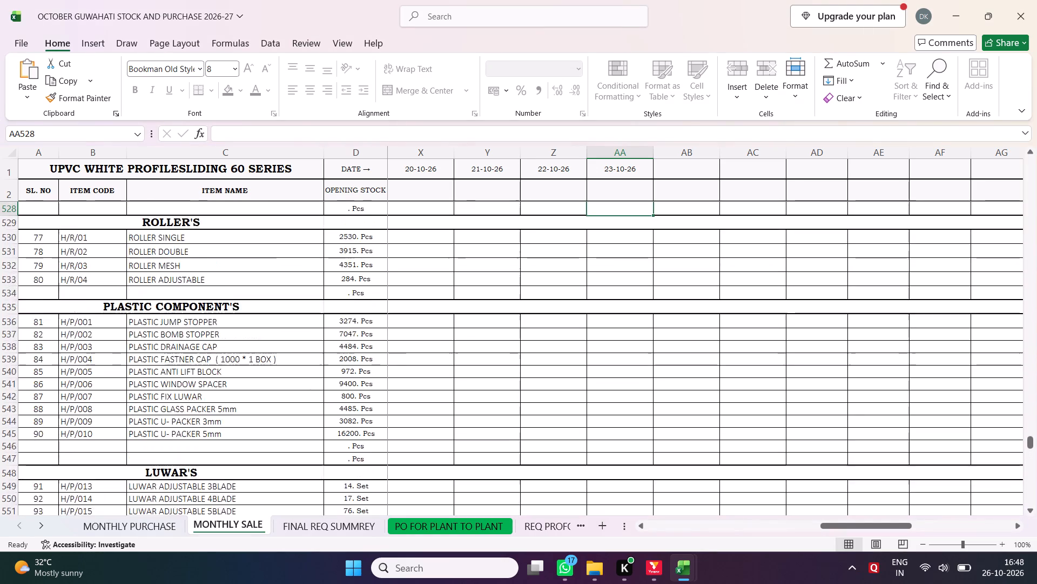
pyautogui.press('Up')
pyautogui.press('Down')
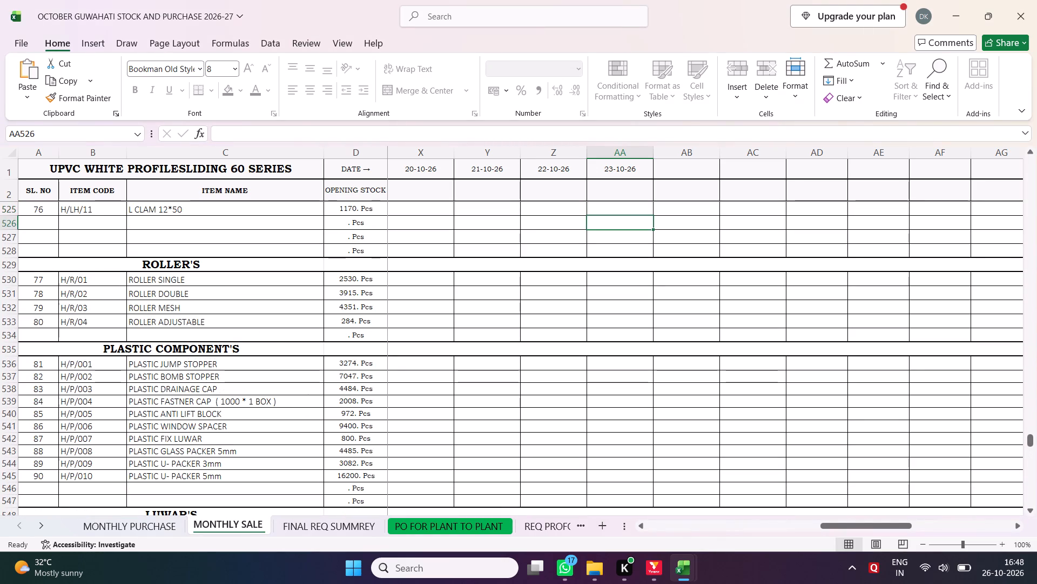
pyautogui.press('Down')
pyautogui.press('Down')
pyautogui.press('Down')
pyautogui.press('Down')
pyautogui.press('Down')
pyautogui.press('Down')
pyautogui.press('Down')
pyautogui.press('Down')
pyautogui.press('Down')
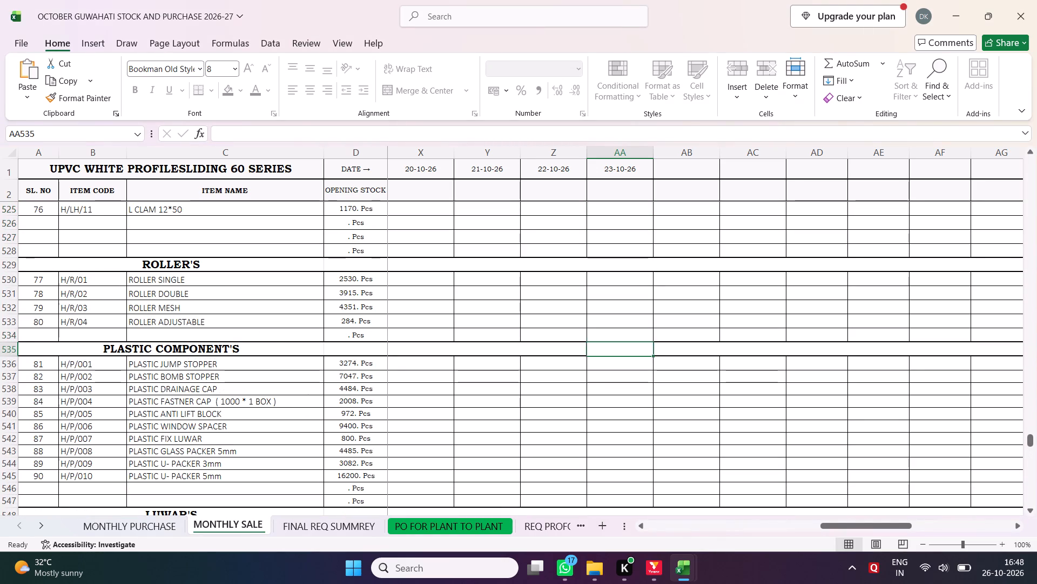
pyautogui.press('Down')
pyautogui.press('Down')
pyautogui.press('Down')
pyautogui.press('Down')
pyautogui.press('Down')
pyautogui.press('Down')
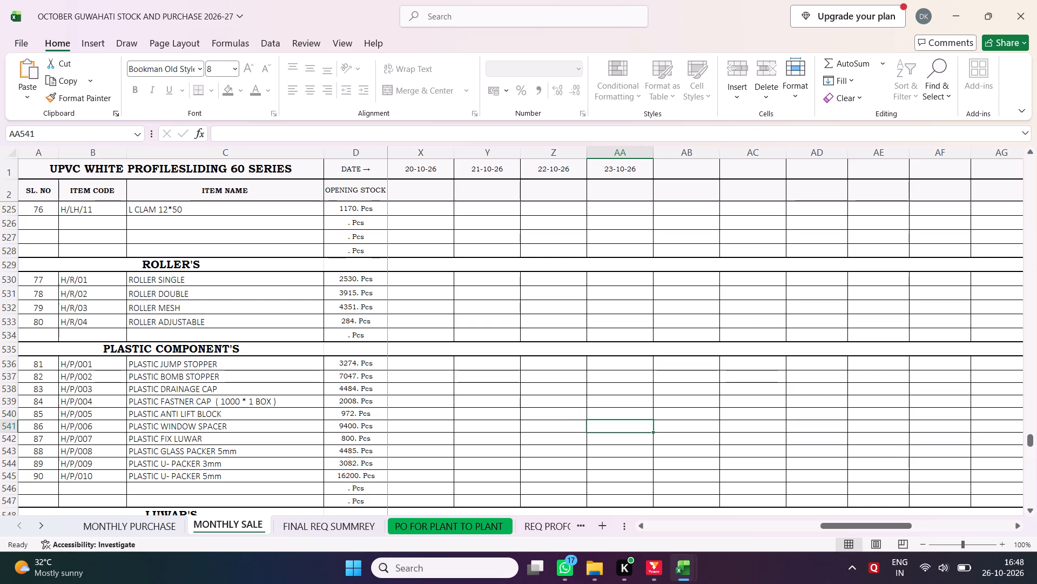
pyautogui.hotkey('alt', 'Tab')
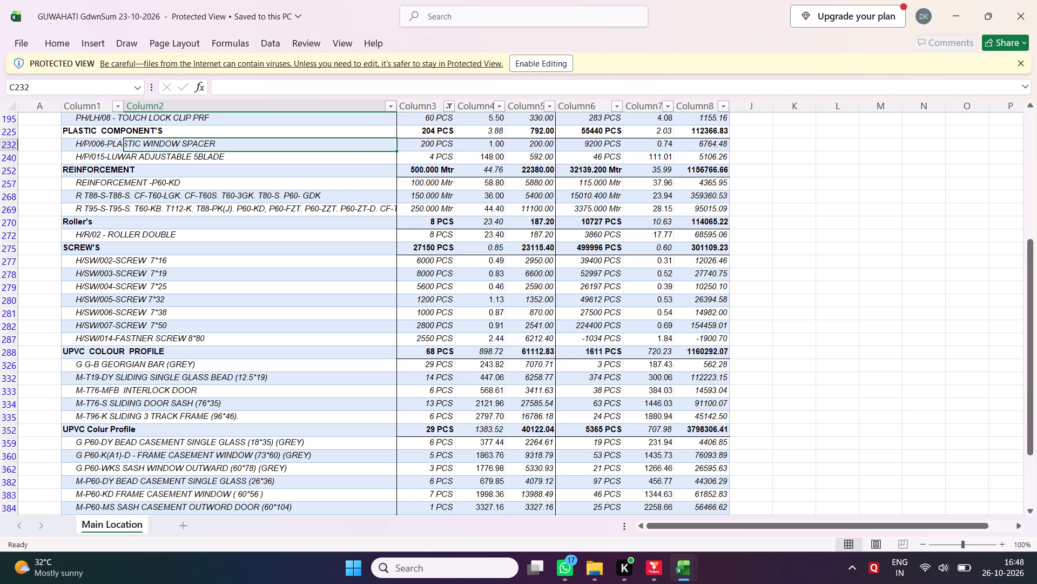
pyautogui.hotkey('alt', 'Tab')
pyautogui.write('200')
pyautogui.press('Return')
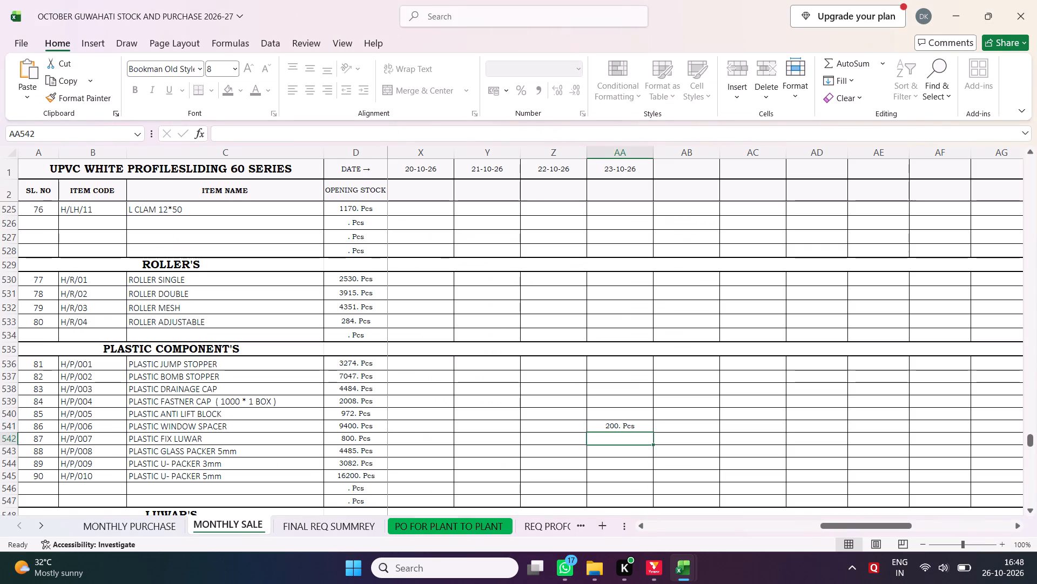
# Record the luwar adjustable 5-blade outward quantity of 4 in the LUWAR'S section, row H/P/015, under 23-10-26.
pyautogui.hotkey('alt', 'Tab')
pyautogui.press('Down')
pyautogui.hotkey('alt', 'Tab')
pyautogui.hotkey('alt', 'Tab')
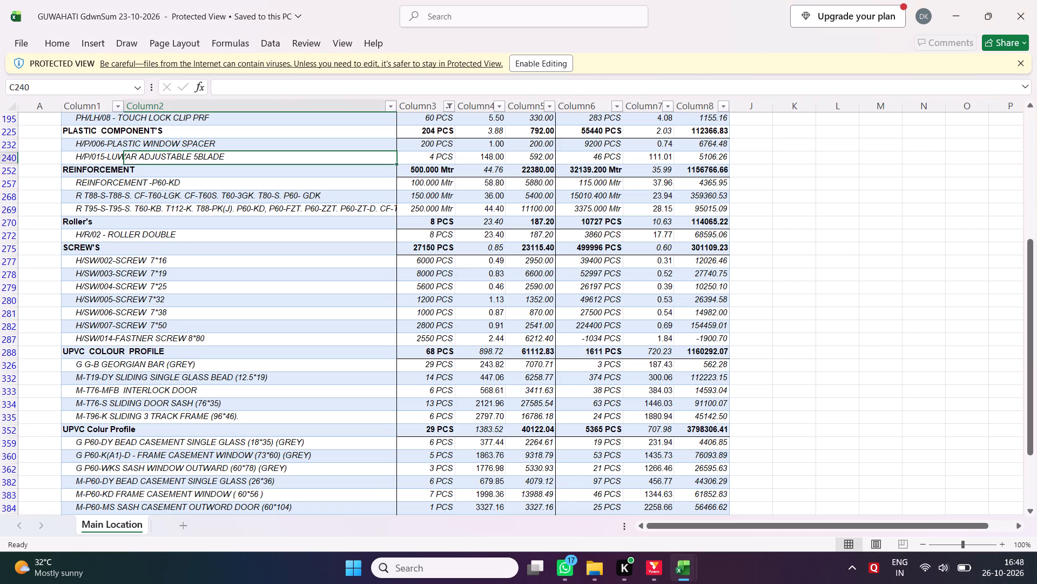
pyautogui.hotkey('alt', 'Tab')
pyautogui.press('Up')
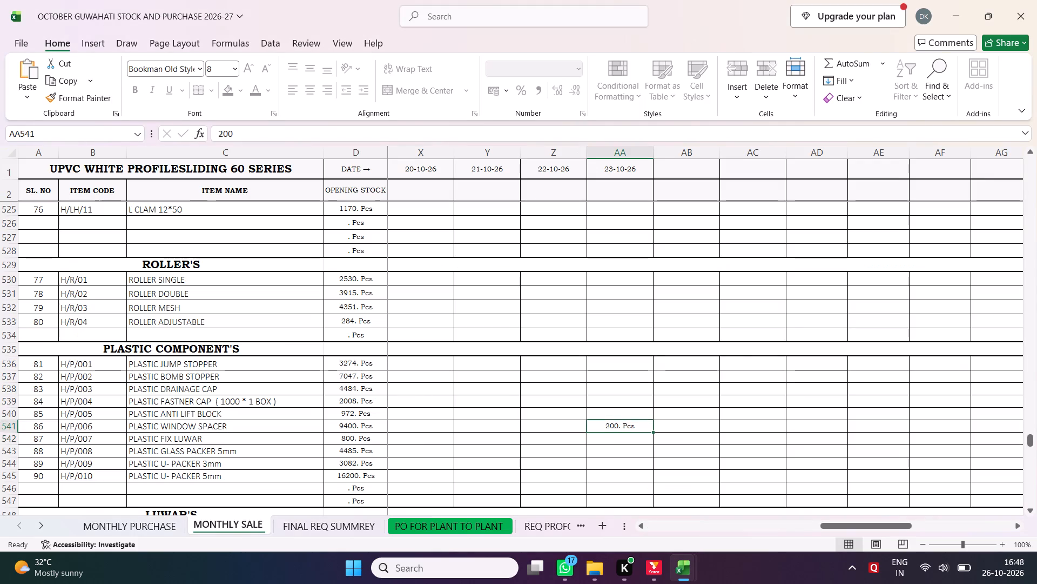
pyautogui.press('Up')
pyautogui.hotkey('alt', 'Tab')
pyautogui.hotkey('alt', 'Tab')
pyautogui.press('Down')
pyautogui.press('Down')
pyautogui.press('Down')
pyautogui.press('Down')
pyautogui.press('Down')
pyautogui.press('Down')
pyautogui.press('Down')
pyautogui.press('Down')
pyautogui.press('Down')
pyautogui.press('Down')
pyautogui.press('Down')
pyautogui.press('Down')
pyautogui.press('Down')
pyautogui.press('Down')
pyautogui.press('Down')
pyautogui.press('Down')
pyautogui.press('Down')
pyautogui.press('Down')
pyautogui.press('Down')
pyautogui.press('Down')
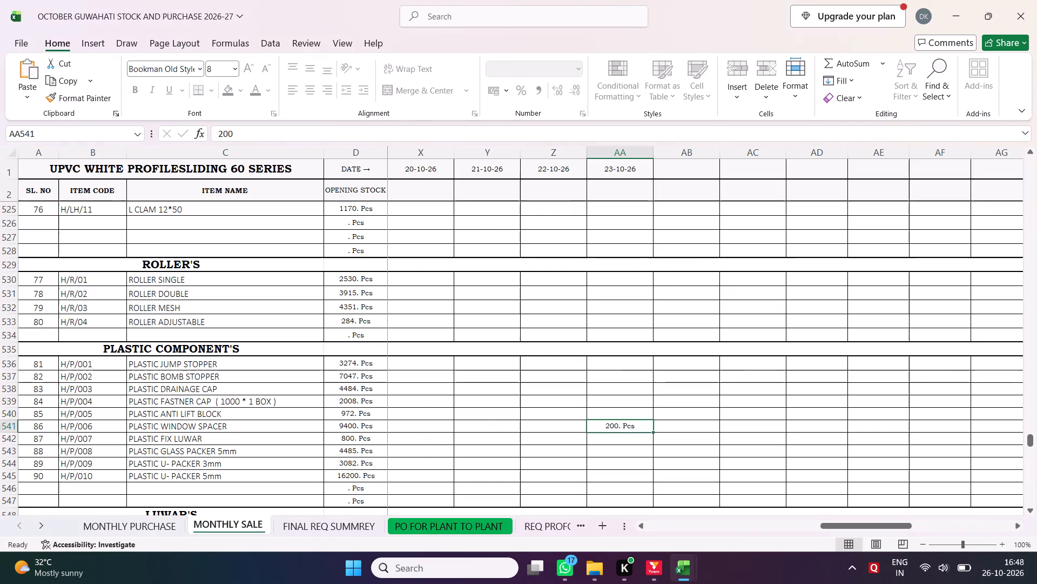
pyautogui.press('Up')
pyautogui.press('Up')
pyautogui.press('Up')
pyautogui.press('Up')
pyautogui.press('Up')
pyautogui.press('Up')
pyautogui.press('Up')
pyautogui.press('Up')
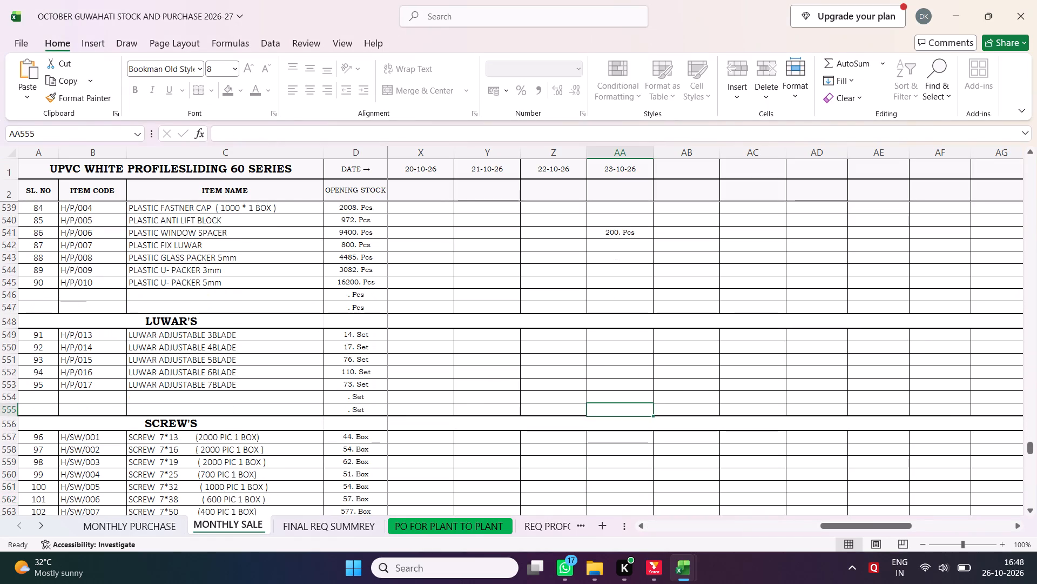
pyautogui.press('Up')
pyautogui.press('Up')
pyautogui.press('Up')
pyautogui.hotkey('alt', 'Tab')
pyautogui.hotkey('alt', 'Tab')
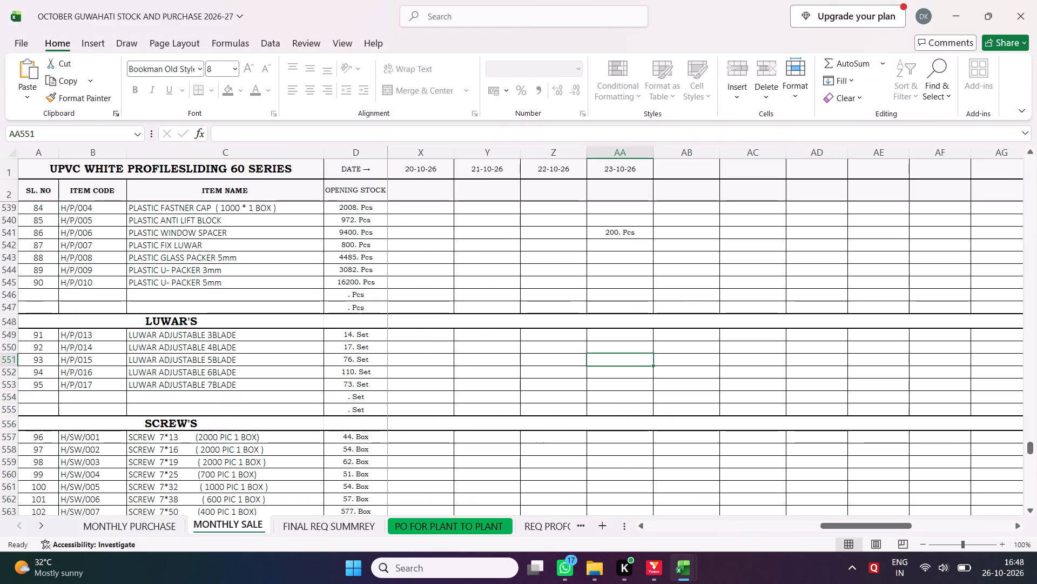
pyautogui.press('4')
pyautogui.press('Return')
# Record the P60-KD reinforcement outward quantity of 100 metres in the REINFORCEMENT section, row R P60-KD, under 23-10-26.
pyautogui.hotkey('alt', 'Tab')
pyautogui.press('Down')
pyautogui.press('Down')
pyautogui.hotkey('alt', 'Tab')
pyautogui.press('Up')
pyautogui.press('Up')
pyautogui.press('Up')
pyautogui.press('Up')
pyautogui.press('Up')
pyautogui.press('Up')
pyautogui.press('Up')
pyautogui.press('Up')
pyautogui.press('Up')
pyautogui.press('Up')
pyautogui.press('Up')
pyautogui.press('Up')
pyautogui.press('Up')
pyautogui.press('Up')
pyautogui.press('Up')
pyautogui.press('Up')
pyautogui.press('Up')
pyautogui.press('Up')
pyautogui.press('Up')
pyautogui.press('Up')
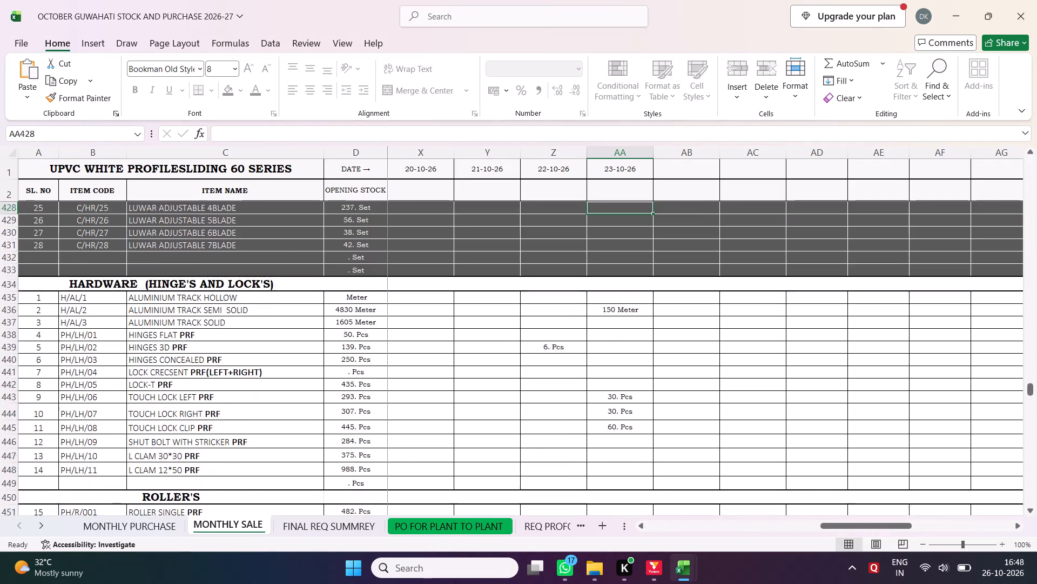
pyautogui.hotkey('alt', 'Tab')
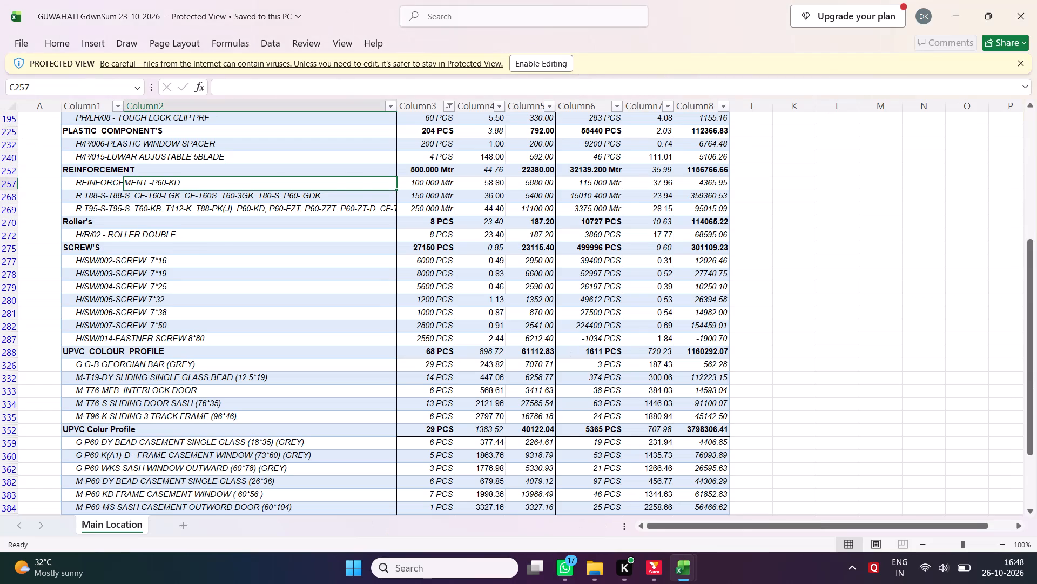
pyautogui.hotkey('alt', 'Tab')
pyautogui.press('Down')
pyautogui.press('Down')
pyautogui.press('Down')
pyautogui.press('Down')
pyautogui.press('Down')
pyautogui.press('Down')
pyautogui.press('Down')
pyautogui.press('Down')
pyautogui.press('Down')
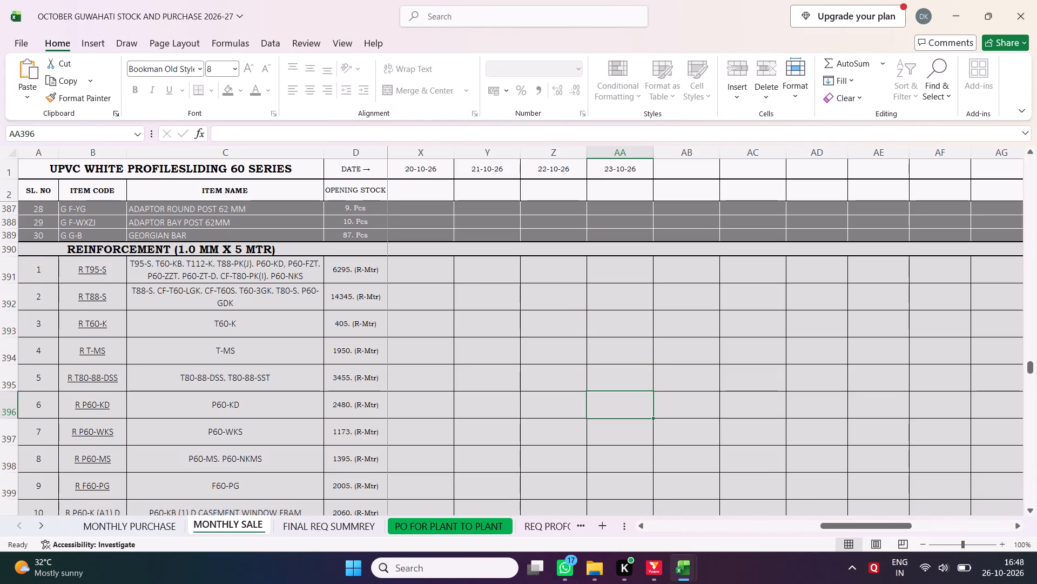
pyautogui.press('Down')
pyautogui.press('Up')
pyautogui.hotkey('alt', 'Tab')
pyautogui.hotkey('alt', 'Tab')
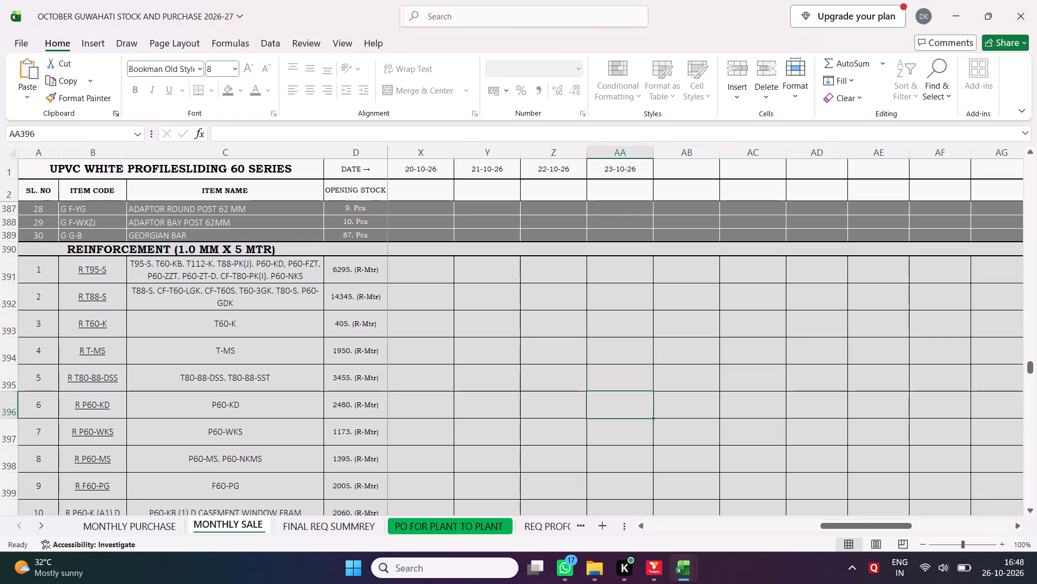
pyautogui.write('100')
pyautogui.press('Return')
# Record the T88-S reinforcement outward quantity of 150 metres in row R T88-S under 23-10-26.
pyautogui.hotkey('alt', 'Tab')
pyautogui.press('Down')
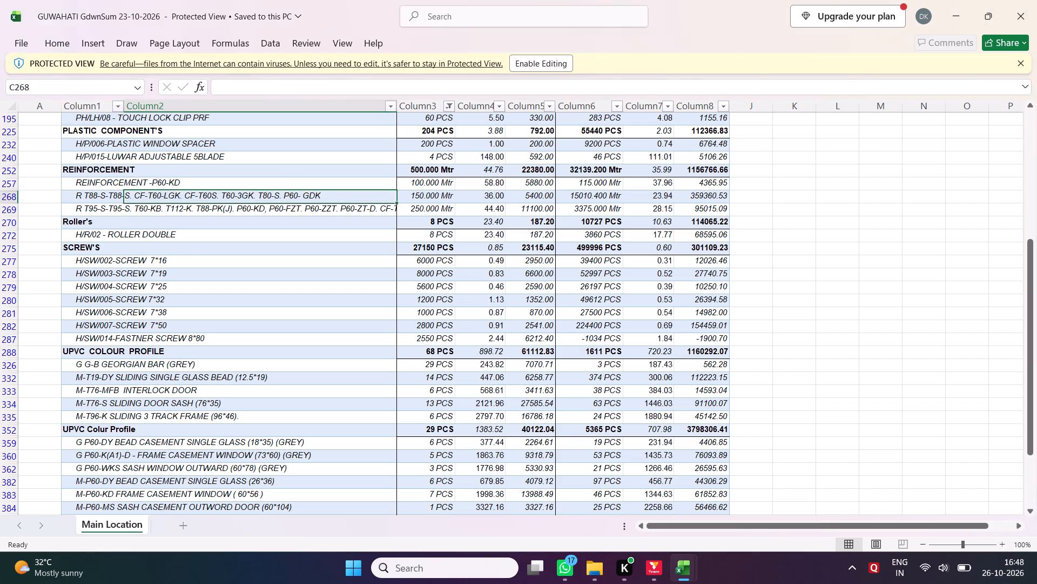
pyautogui.hotkey('alt', 'Tab')
pyautogui.press('Up')
pyautogui.press('Up')
pyautogui.press('Up')
pyautogui.press('Up')
pyautogui.press('Up')
pyautogui.press('Up')
pyautogui.hotkey('alt', 'Tab')
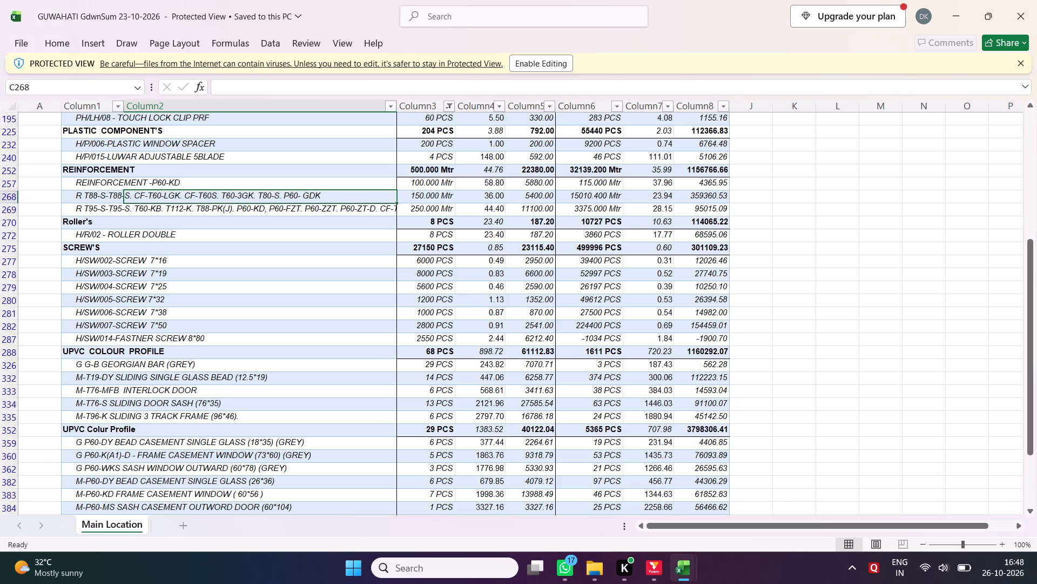
pyautogui.hotkey('alt', 'Tab')
pyautogui.press('Down')
pyautogui.hotkey('alt', 'Tab')
pyautogui.hotkey('alt', 'Tab')
pyautogui.write('150')
pyautogui.press('Return')
# Record the T95-S reinforcement outward quantity of 250 metres in the REINFORCEMENT section, row R T95-S, under 23-10-26.
pyautogui.hotkey('alt', 'Tab')
pyautogui.press('Down')
pyautogui.hotkey('alt', 'Tab')
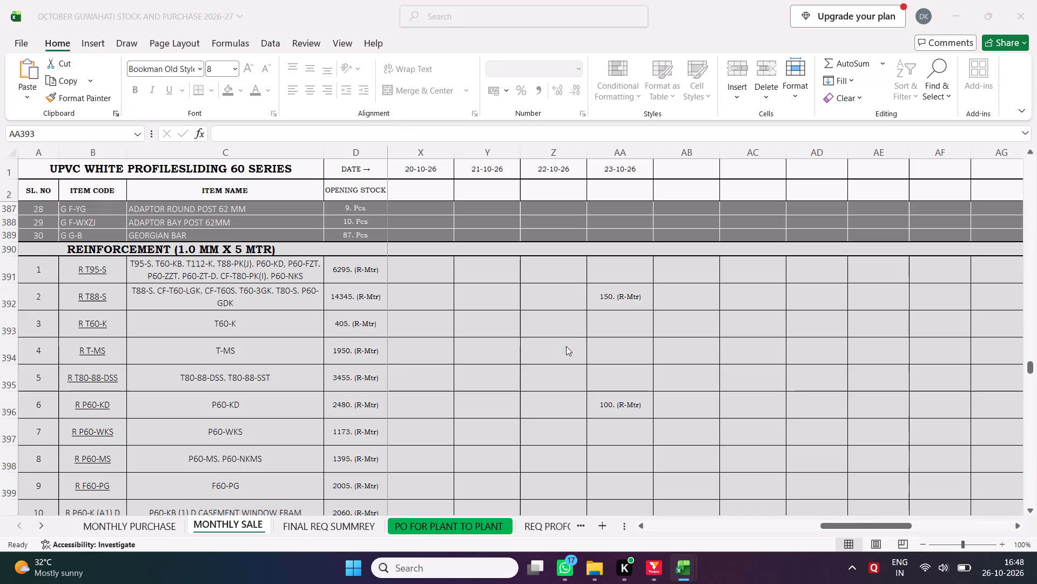
pyautogui.press('Up')
pyautogui.press('Up')
pyautogui.hotkey('alt', 'Tab')
pyautogui.hotkey('alt', 'Tab')
pyautogui.write('250')
pyautogui.press('Return')
# Record the roller double outward quantity of 8 in the ROLLER'S section, row H/R/02, under 23-10-26.
pyautogui.hotkey('alt', 'Tab')
pyautogui.press('Down')
pyautogui.press('Down')
pyautogui.press('Down')
pyautogui.press('Up')
pyautogui.hotkey('alt', 'Tab')
pyautogui.press('Down')
pyautogui.press('Down')
pyautogui.press('Down')
pyautogui.press('Down')
pyautogui.press('Down')
pyautogui.press('Down')
pyautogui.press('Down')
pyautogui.press('Down')
pyautogui.press('Down')
pyautogui.press('Down')
pyautogui.press('Down')
pyautogui.press('Down')
pyautogui.press('Down')
pyautogui.press('Down')
pyautogui.press('Down')
pyautogui.press('Down')
pyautogui.press('Down')
pyautogui.press('Down')
pyautogui.press('Down')
pyautogui.press('Down')
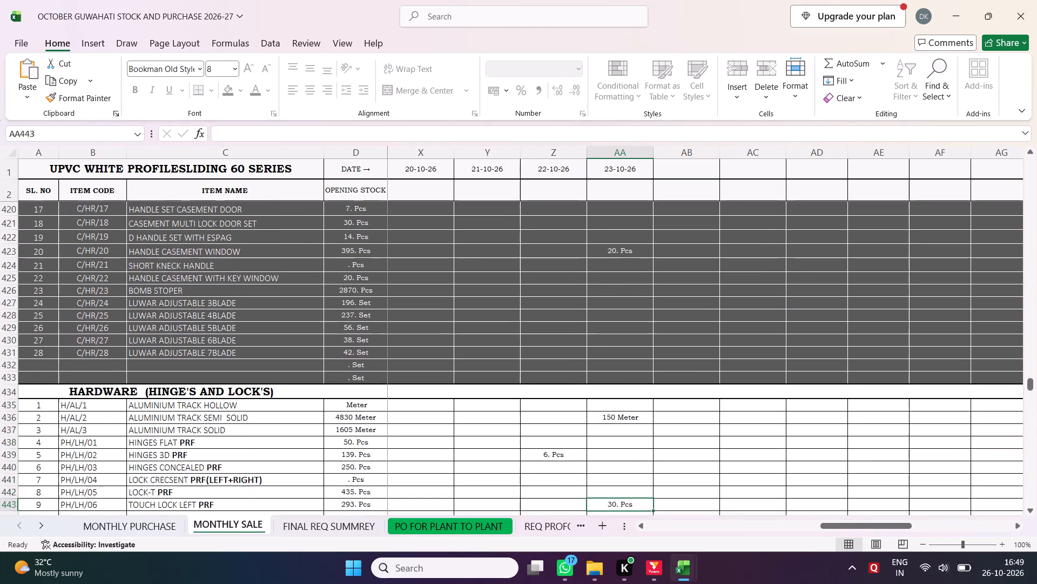
pyautogui.press('Up')
pyautogui.press('Down')
pyautogui.press('Down')
pyautogui.press('Down')
pyautogui.press('Down')
pyautogui.press('Down')
pyautogui.press('Down')
pyautogui.press('Down')
pyautogui.press('Down')
pyautogui.press('Down')
pyautogui.press('Down')
pyautogui.press('Down')
pyautogui.press('Down')
pyautogui.press('Down')
pyautogui.press('Down')
pyautogui.press('Down')
pyautogui.press('Down')
pyautogui.press('Down')
pyautogui.press('Down')
pyautogui.press('Down')
pyautogui.press('Down')
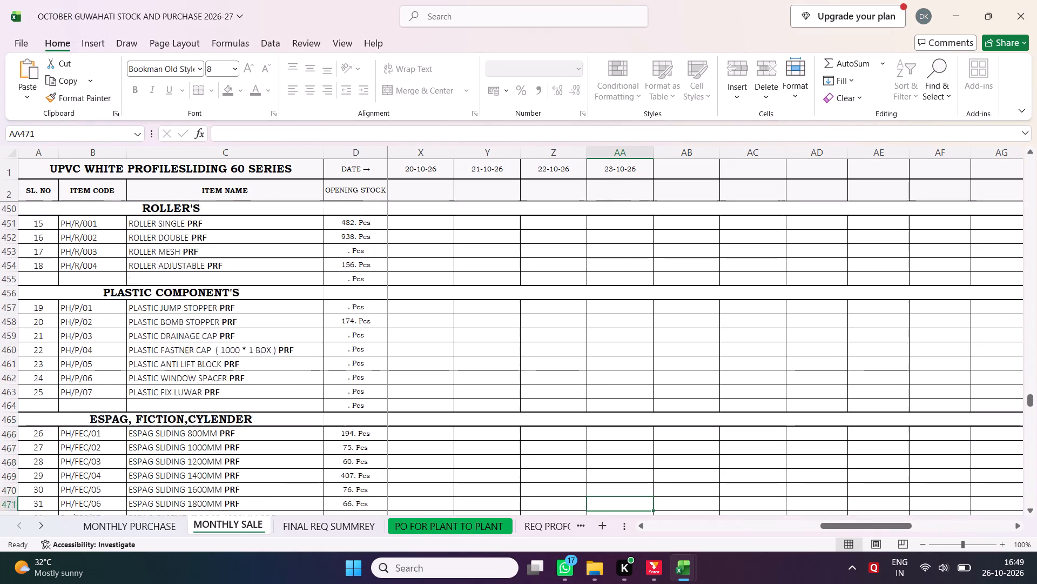
pyautogui.press('Up')
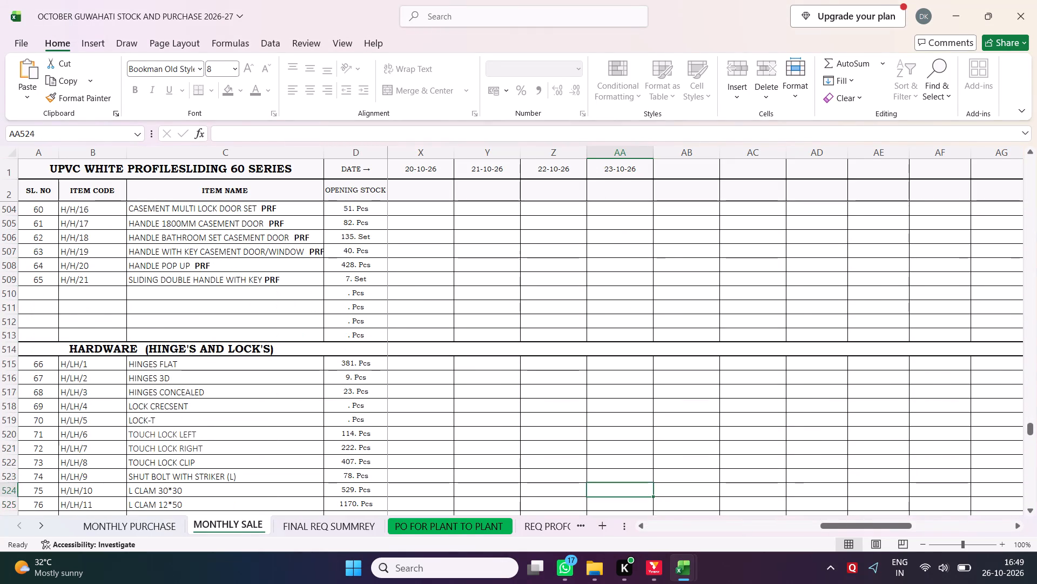
pyautogui.press('Down')
pyautogui.press('Down')
pyautogui.press('Down')
pyautogui.press('Down')
pyautogui.press('Down')
pyautogui.press('Down')
pyautogui.press('Down')
pyautogui.press('Down')
pyautogui.press('Down')
pyautogui.press('Down')
pyautogui.press('Down')
pyautogui.press('Down')
pyautogui.press('Up')
pyautogui.press('Up')
pyautogui.press('Up')
pyautogui.press('Up')
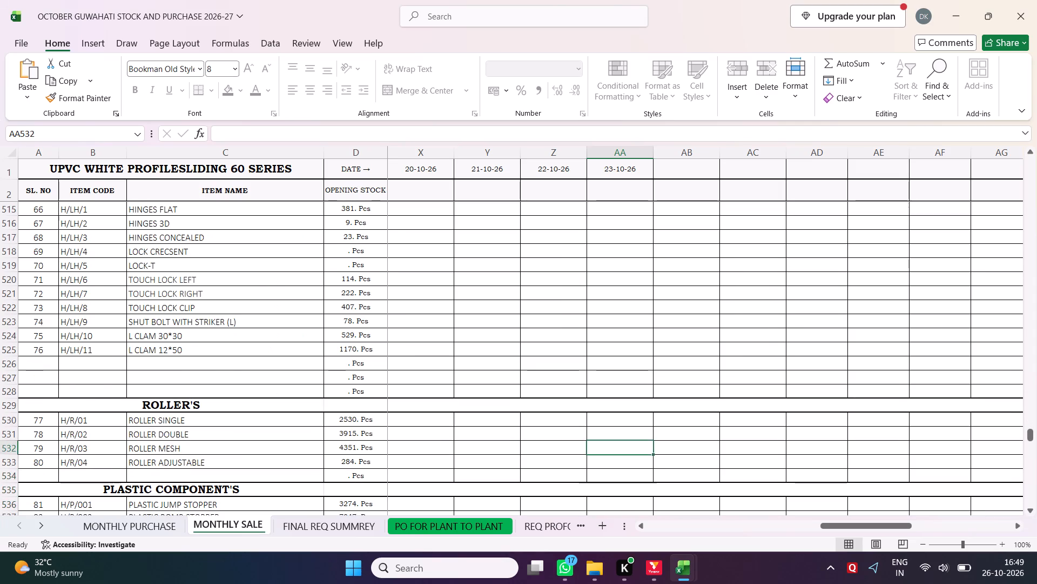
pyautogui.press('Up')
pyautogui.hotkey('alt', 'Tab')
pyautogui.hotkey('alt', 'Tab')
pyautogui.press('8')
pyautogui.press('Return')
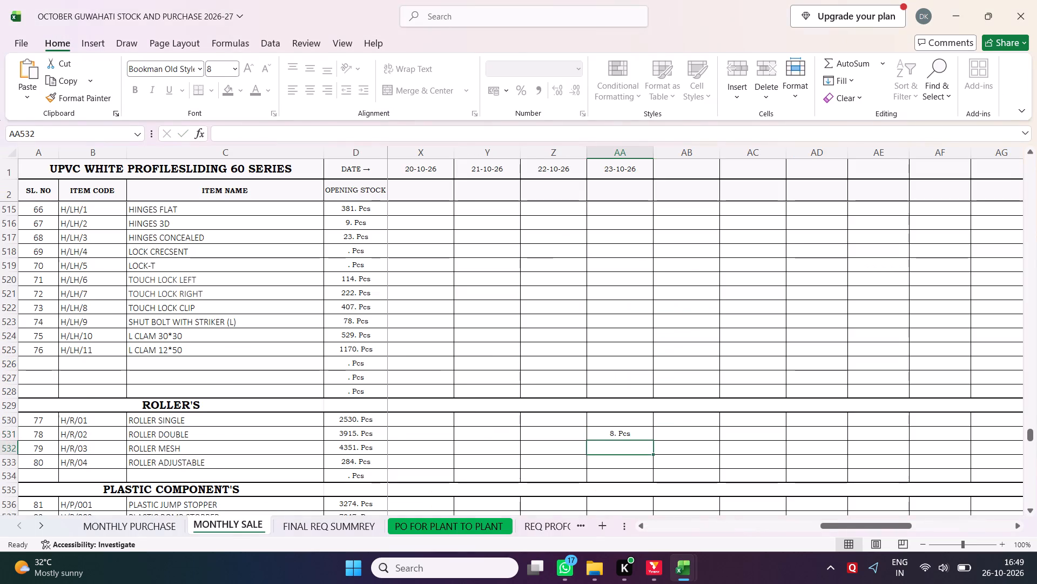
# Record the screw 7*16 outward quantity as 10 boxes in the SCREW'S section, row H/SW/002, under 23-10-26.
pyautogui.hotkey('alt', 'Tab')
pyautogui.press('Down')
pyautogui.press('Down')
pyautogui.hotkey('alt', 'Tab')
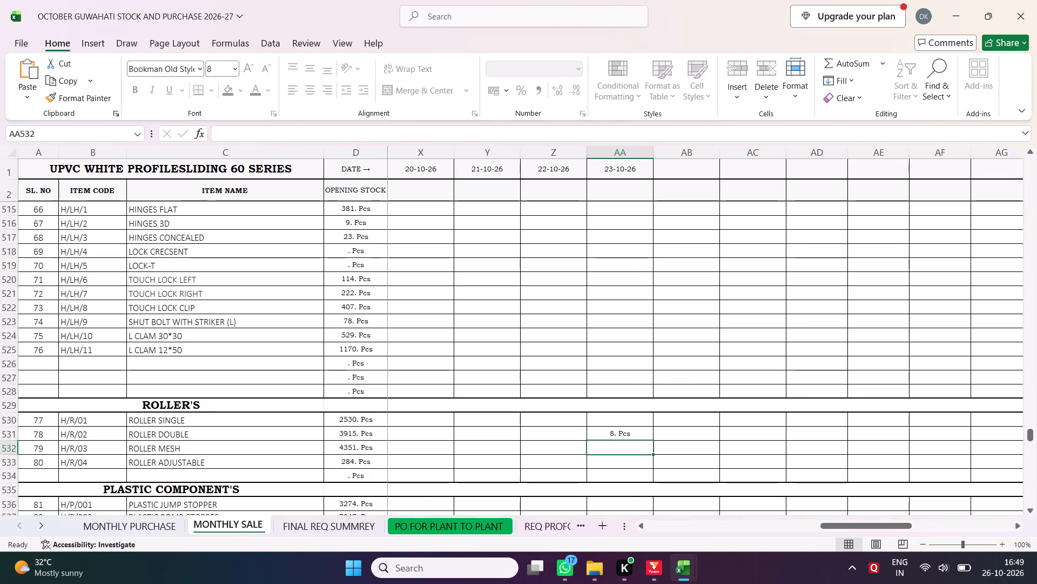
pyautogui.press('Down')
pyautogui.press('Down')
pyautogui.press('Down')
pyautogui.press('Down')
pyautogui.press('Down')
pyautogui.press('Down')
pyautogui.press('Down')
pyautogui.press('Down')
pyautogui.press('Down')
pyautogui.press('Down')
pyautogui.press('Down')
pyautogui.press('Down')
pyautogui.press('Down')
pyautogui.press('Down')
pyautogui.press('Down')
pyautogui.press('Down')
pyautogui.press('Down')
pyautogui.press('Down')
pyautogui.press('Down')
pyautogui.press('Down')
pyautogui.press('Up')
pyautogui.press('Up')
pyautogui.press('Up')
pyautogui.press('Up')
pyautogui.press('Up')
pyautogui.press('Up')
pyautogui.press('Up')
pyautogui.press('Up')
pyautogui.press('Up')
pyautogui.press('Up')
pyautogui.press('Up')
pyautogui.press('Up')
pyautogui.press('Up')
pyautogui.press('Up')
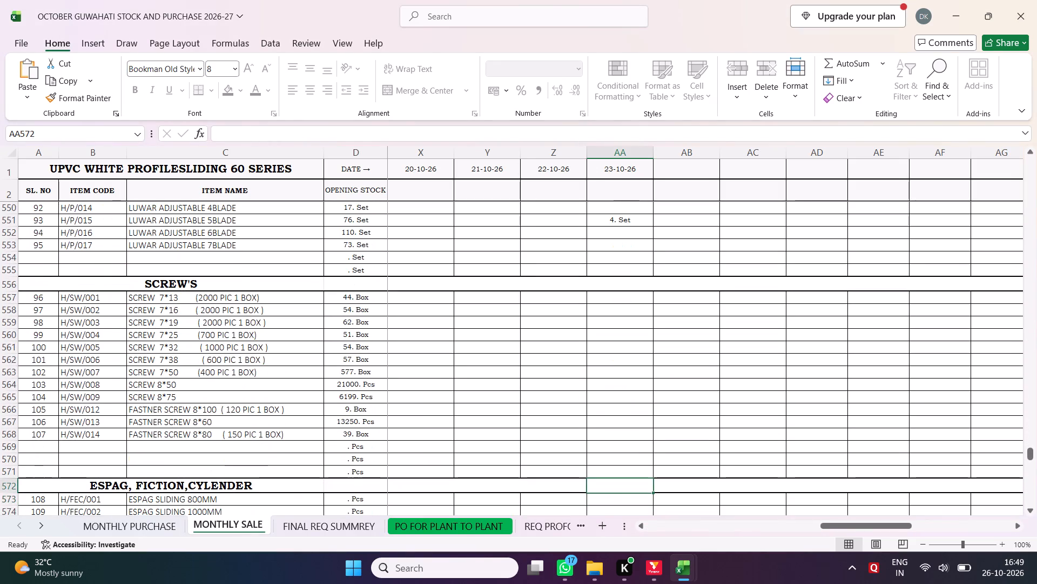
pyautogui.press('Up')
pyautogui.hotkey('alt', 'Tab')
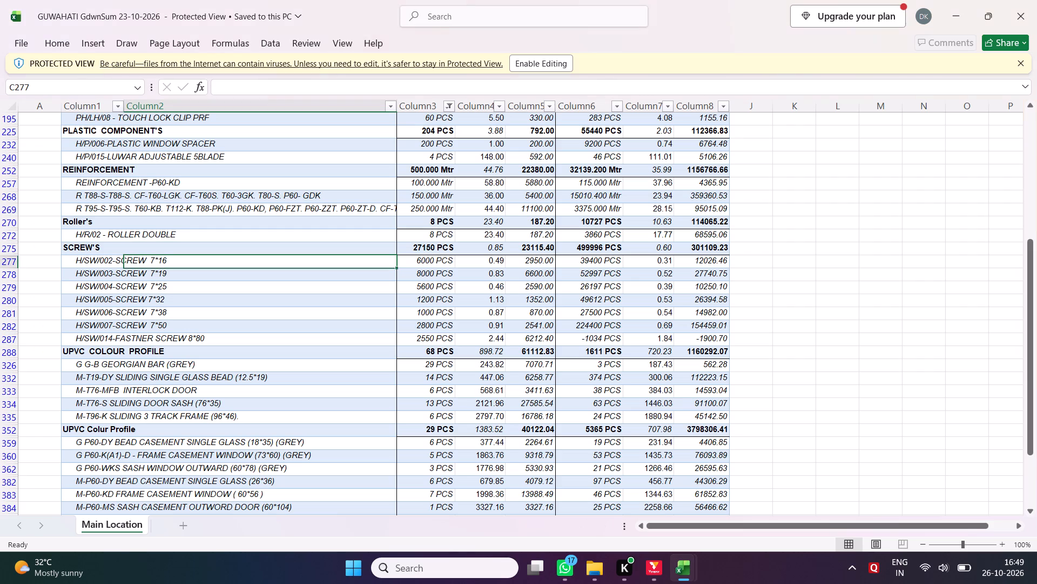
pyautogui.hotkey('alt', 'Tab')
pyautogui.write('10')
pyautogui.press('Return')
# Record the screw 7*19 outward quantity as 8 boxes in row H/SW/003 under 23-10-26.
pyautogui.hotkey('alt', 'Tab')
pyautogui.press('Down')
pyautogui.hotkey('alt', 'Tab')
pyautogui.press('Up')
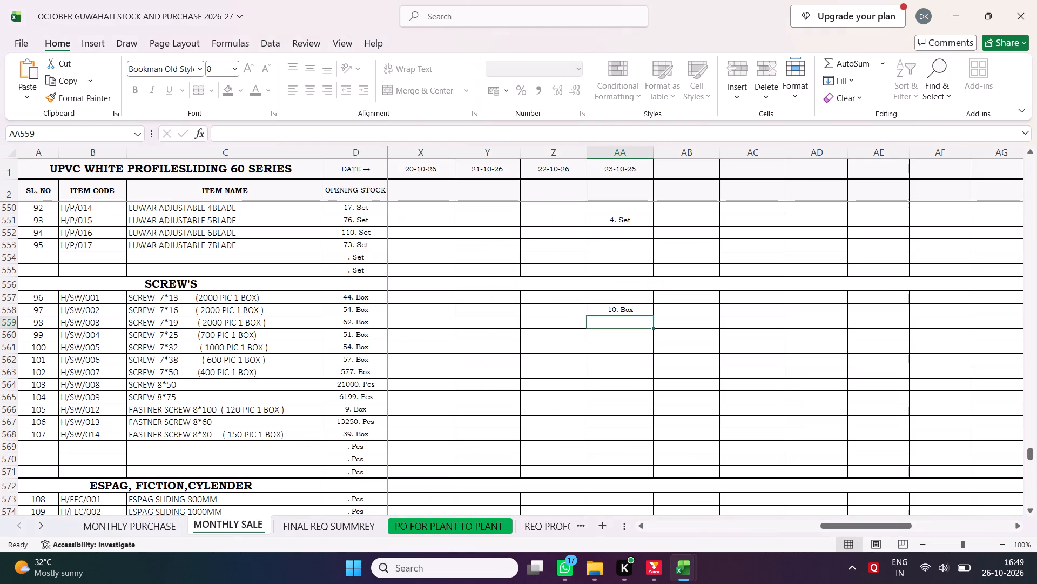
pyautogui.press('Down')
pyautogui.hotkey('alt', 'Tab')
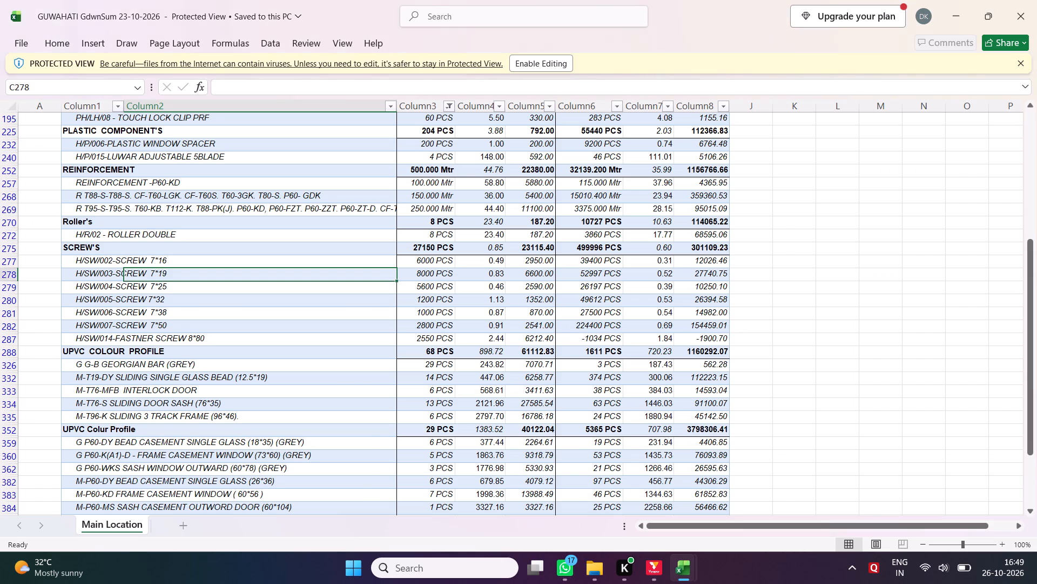
pyautogui.hotkey('alt', 'Tab')
pyautogui.press('8')
pyautogui.press('Return')
# Record the screw 7*25 outward quantity as 7 boxes in row H/SW/004 under 23-10-26.
pyautogui.hotkey('alt', 'Tab')
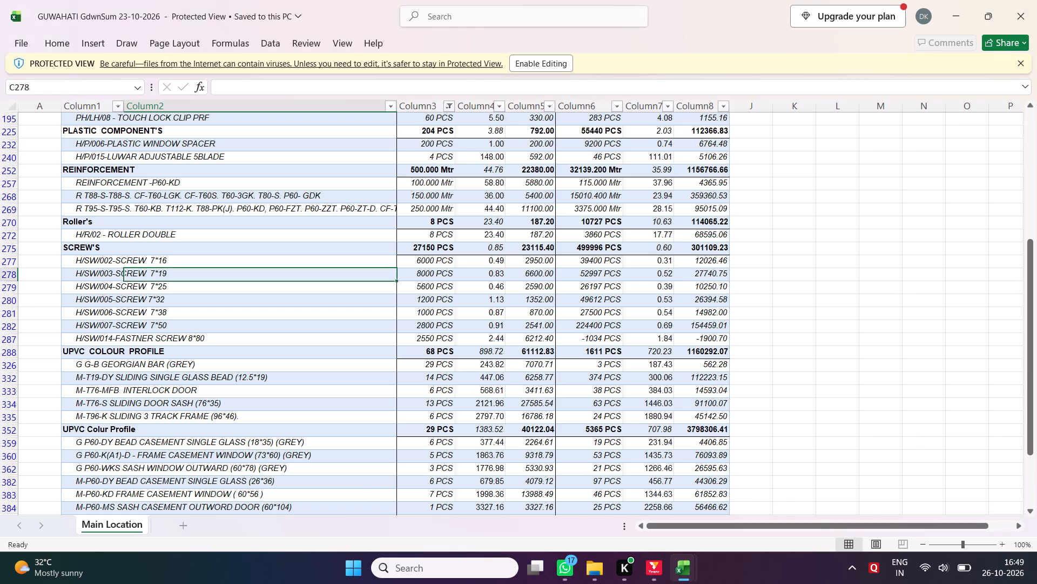
pyautogui.press('Down')
pyautogui.hotkey('alt', 'Tab')
pyautogui.hotkey('alt', 'Tab')
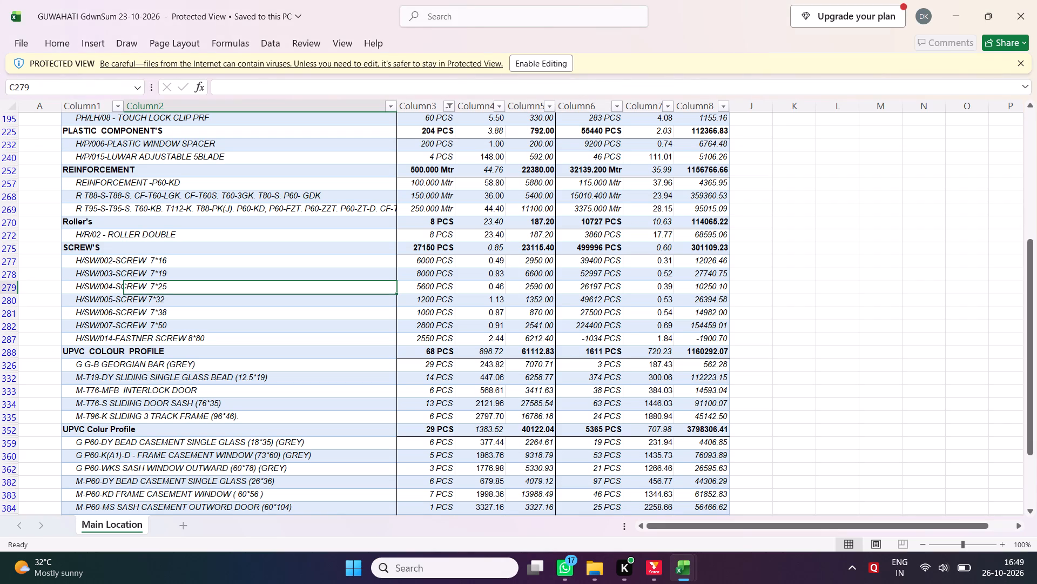
pyautogui.hotkey('alt', 'Tab')
pyautogui.press('7')
pyautogui.press('Return')
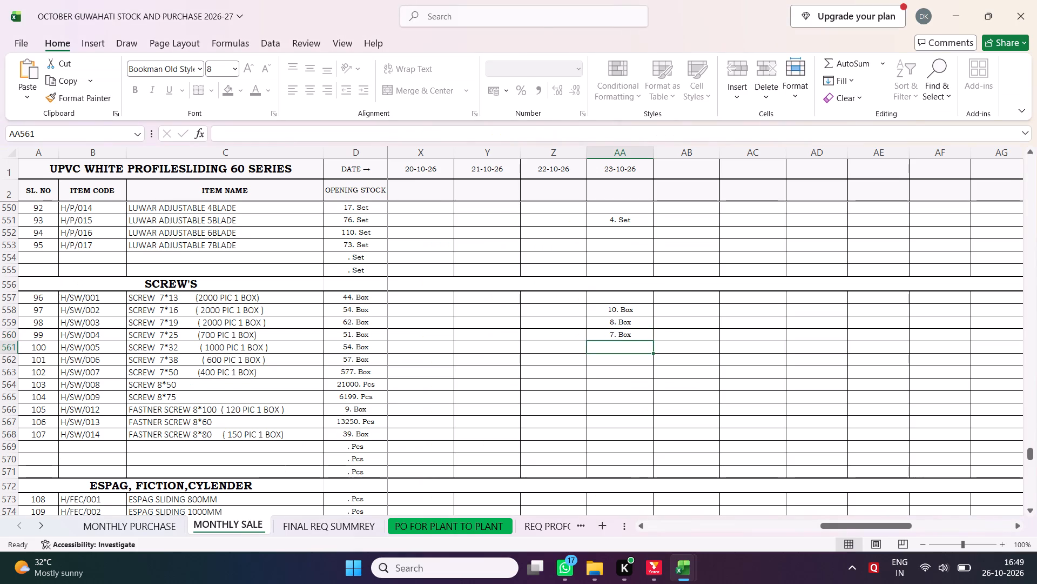
# Record the screw 7*32 outward quantity as 1 box in row H/SW/005 under 23-10-26.
pyautogui.hotkey('alt', 'Tab')
pyautogui.press('Down')
pyautogui.hotkey('alt', 'Tab')
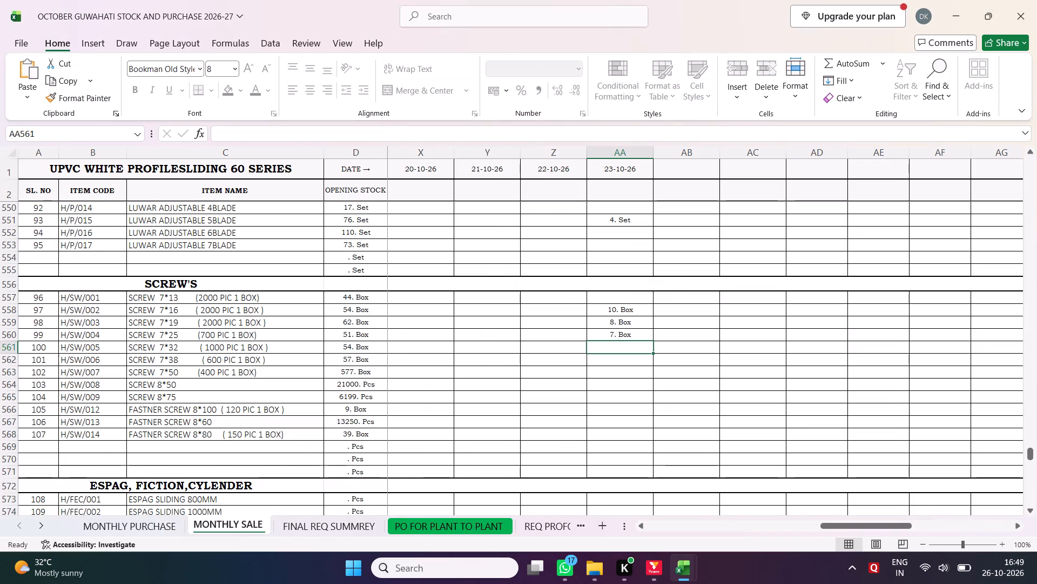
pyautogui.hotkey('alt', 'Tab')
pyautogui.hotkey('alt', 'Tab')
pyautogui.press('1')
pyautogui.press('Return')
# Record the screw 7*38 outward quantity as 1 box in row H/SW/006 under 23-10-26.
pyautogui.hotkey('alt', 'Tab')
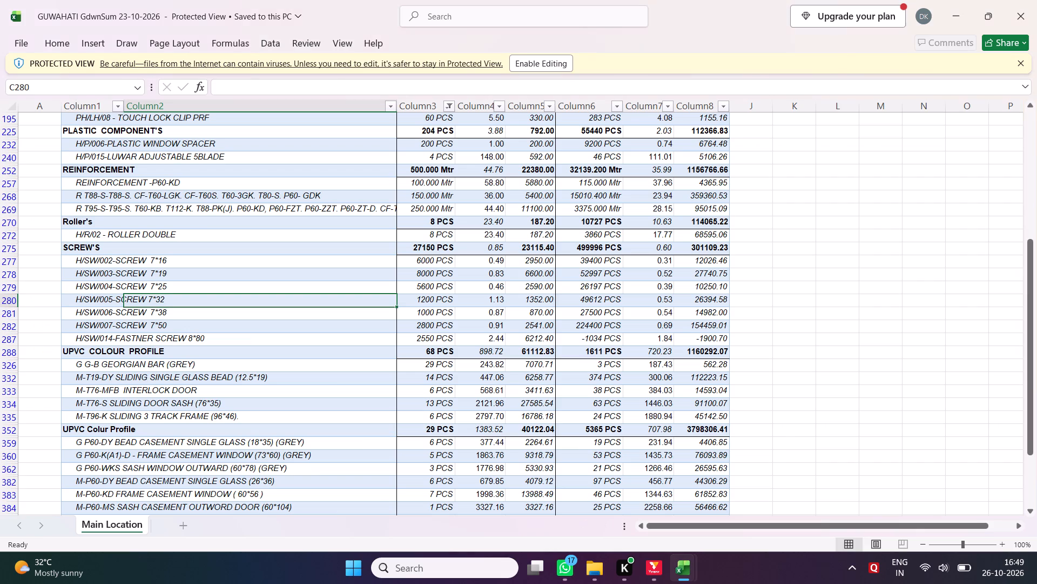
pyautogui.press('Down')
pyautogui.hotkey('alt', 'Tab')
pyautogui.hotkey('alt', 'Tab')
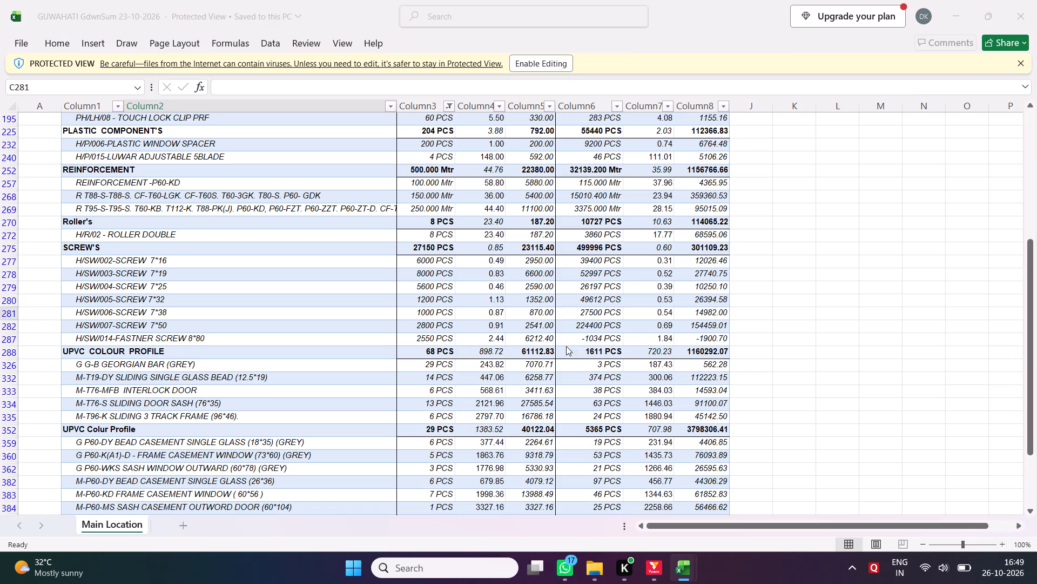
pyautogui.hotkey('alt', 'Tab')
pyautogui.hotkey('alt', 'Tab')
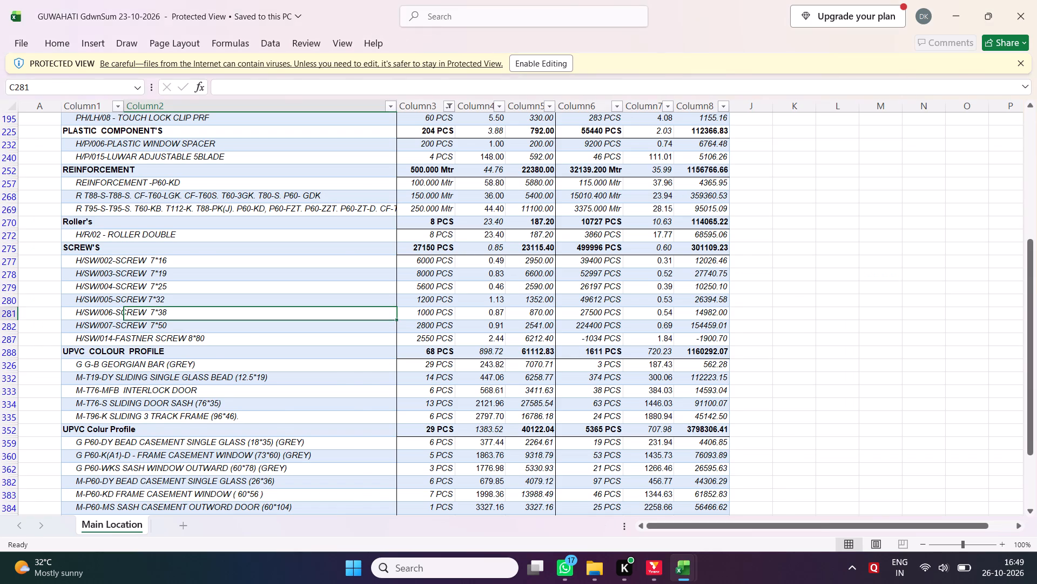
pyautogui.hotkey('alt', 'Tab')
pyautogui.press('1')
pyautogui.press('Return')
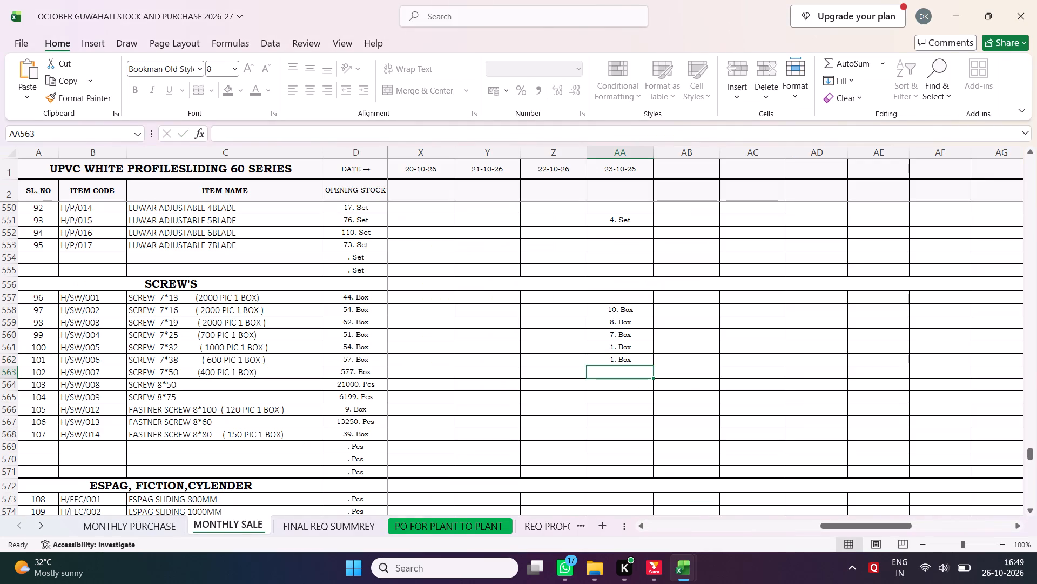
# Correct the screw 7*38 outward quantity to 2 boxes in row H/SW/006 under 23-10-26.
pyautogui.hotkey('alt', 'Tab')
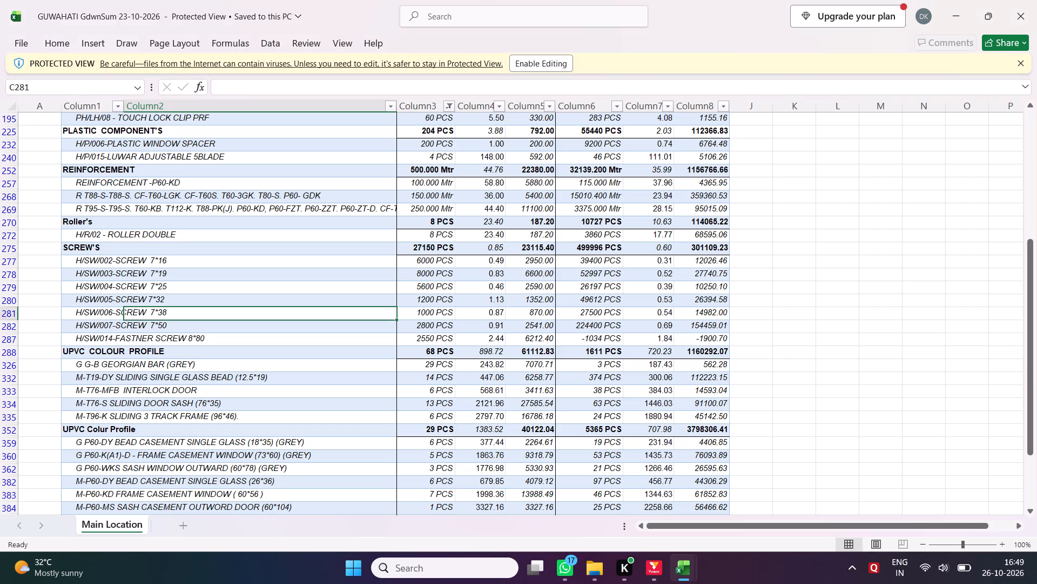
pyautogui.hotkey('alt', 'Tab')
pyautogui.press('Up')
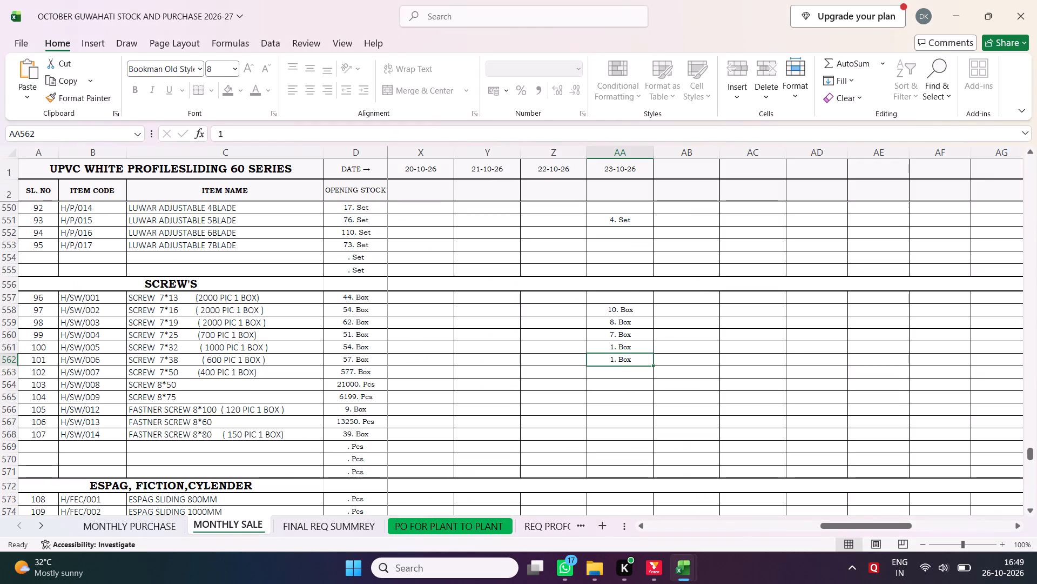
pyautogui.press('2')
pyautogui.press('Return')
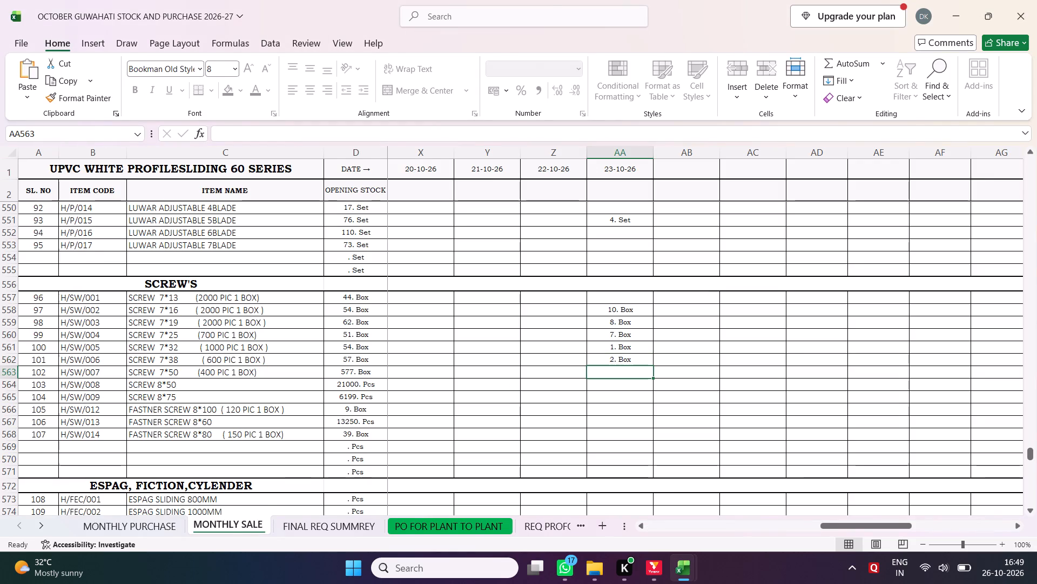
# Record the screw 7*50 outward quantity as 7 boxes in row H/SW/007 under 23-10-26.
pyautogui.hotkey('alt', 'Tab')
pyautogui.press('Down')
pyautogui.hotkey('alt', 'Tab')
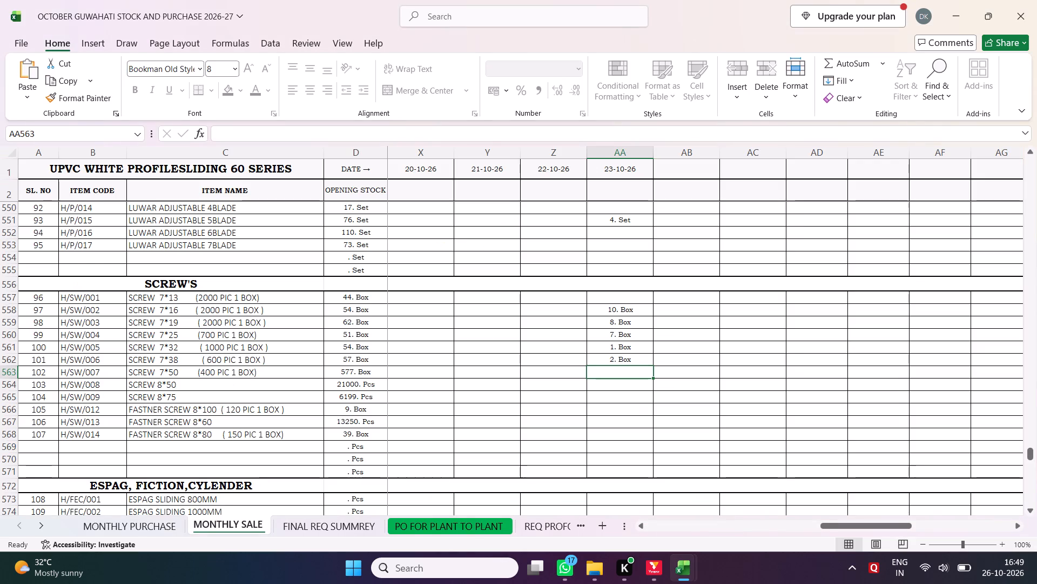
pyautogui.hotkey('alt', 'Tab')
pyautogui.hotkey('alt', 'Tab')
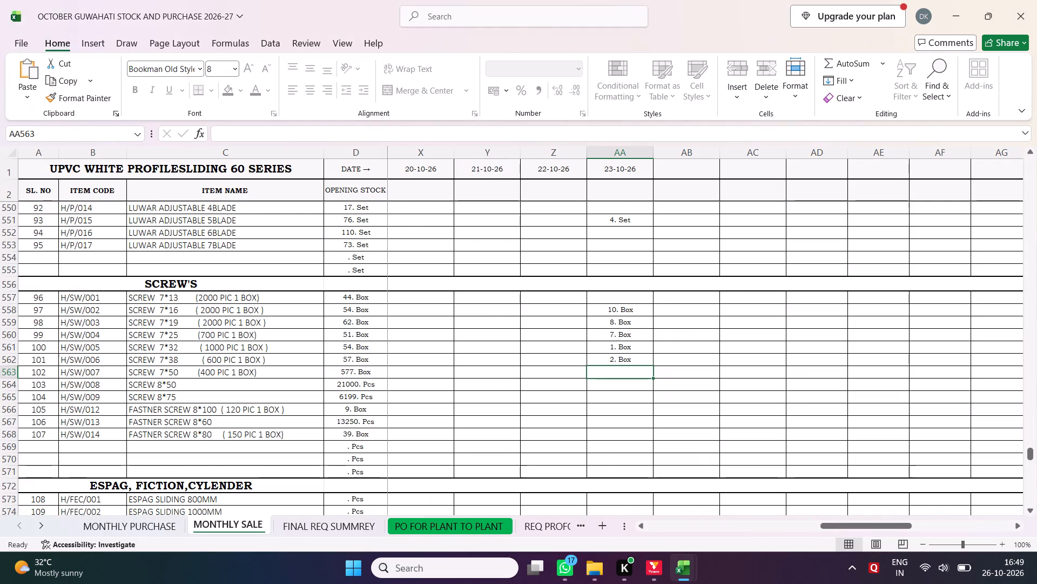
pyautogui.hotkey('alt', 'Tab')
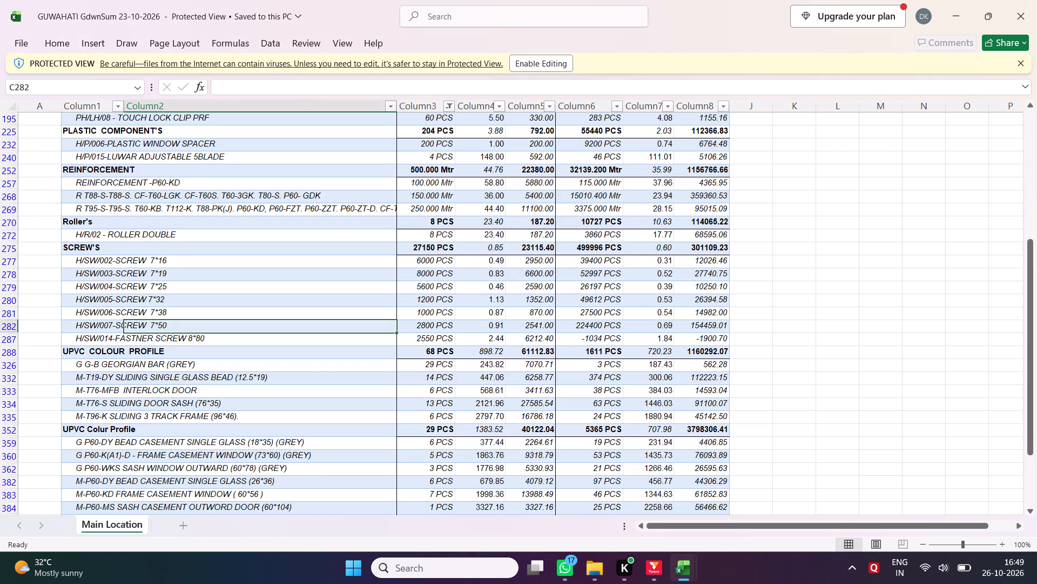
pyautogui.hotkey('alt', 'Tab')
pyautogui.press('7')
pyautogui.press('Return')
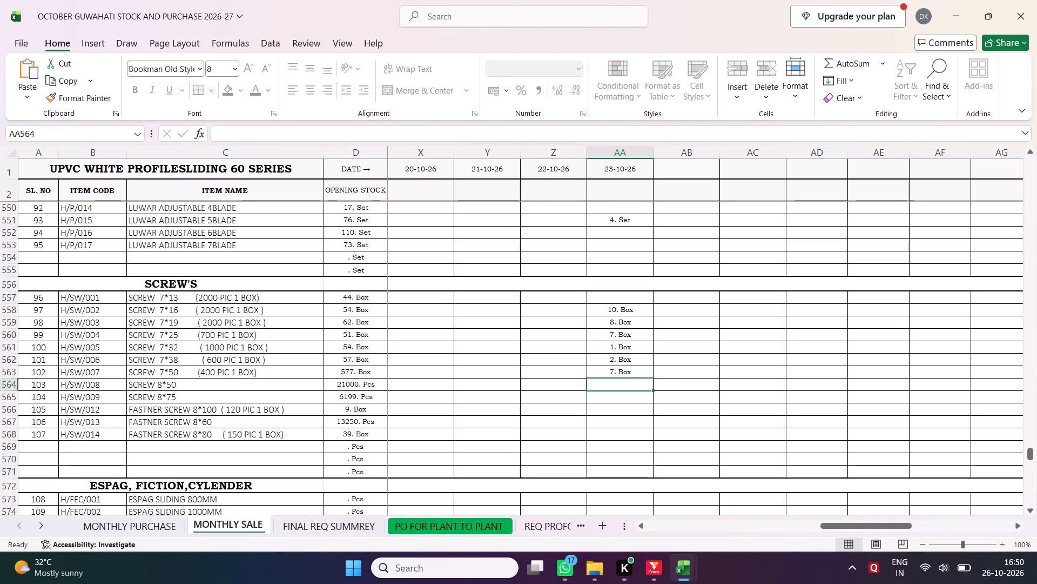
# Record the fastner screw 8*80 outward quantity as 17 boxes in row H/SW/014 under 23-10-26.
pyautogui.hotkey('alt', 'Tab')
pyautogui.press('Down')
pyautogui.hotkey('alt', 'Tab')
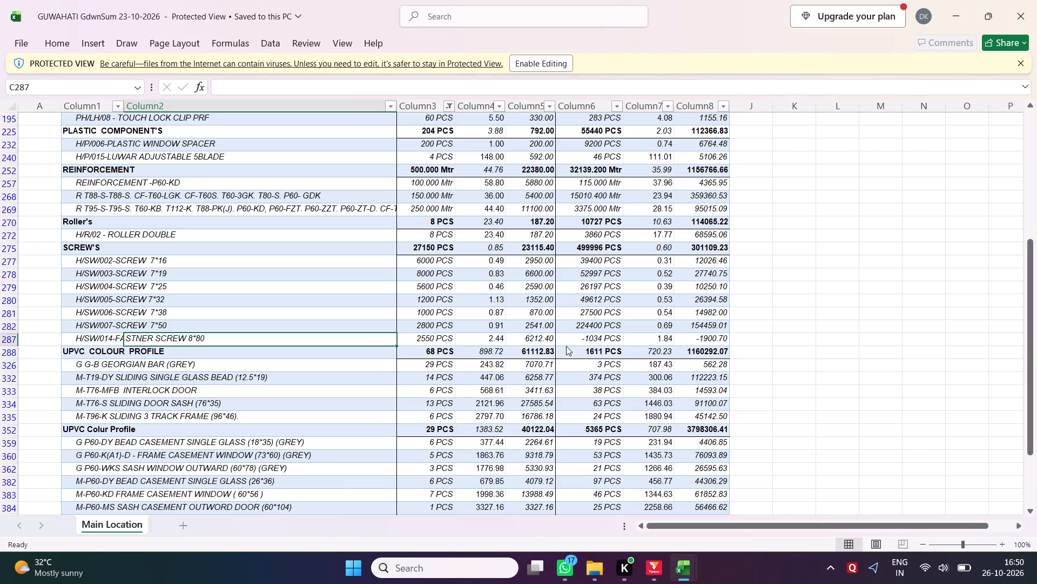
pyautogui.press('Down')
pyautogui.press('Down')
pyautogui.press('Down')
pyautogui.press('Down')
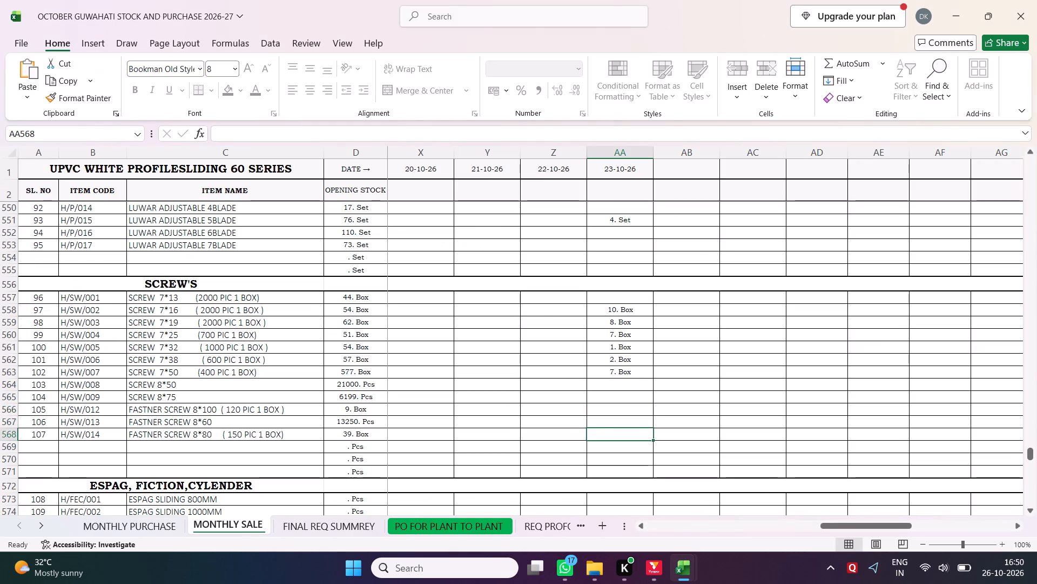
pyautogui.hotkey('alt', 'Tab')
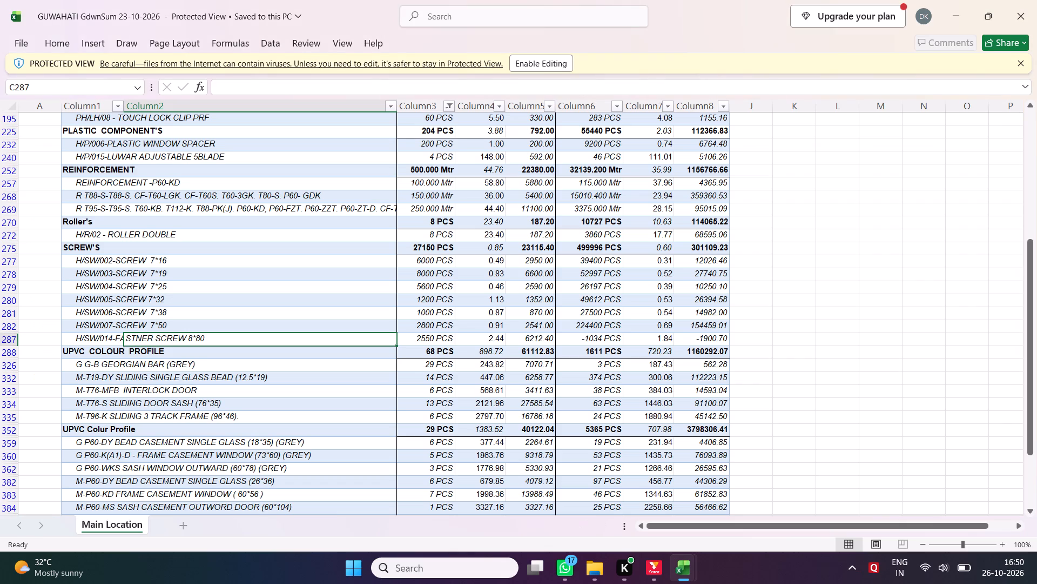
pyautogui.hotkey('alt', 'Tab')
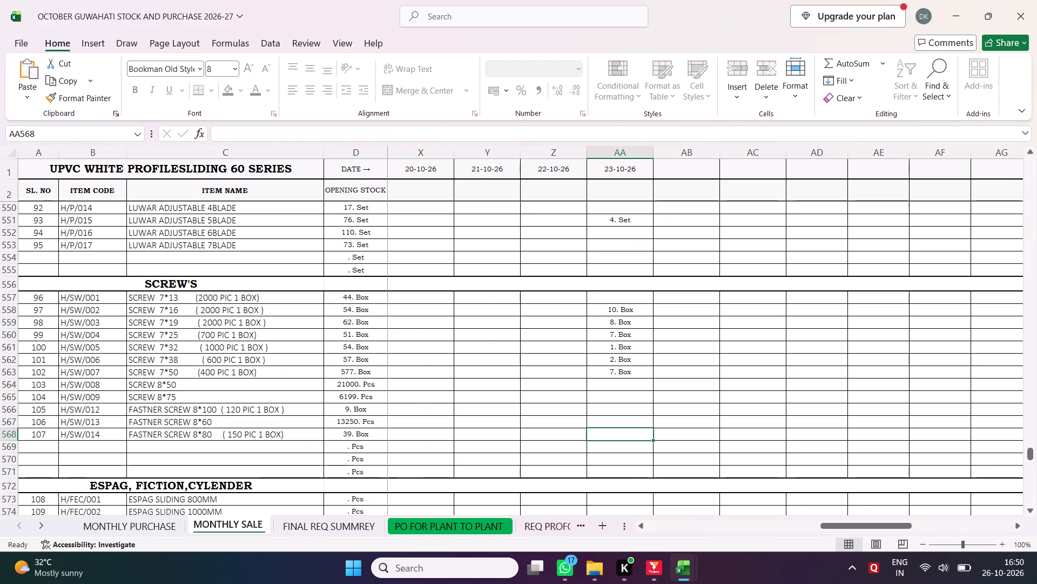
pyautogui.hotkey('alt', 'Tab')
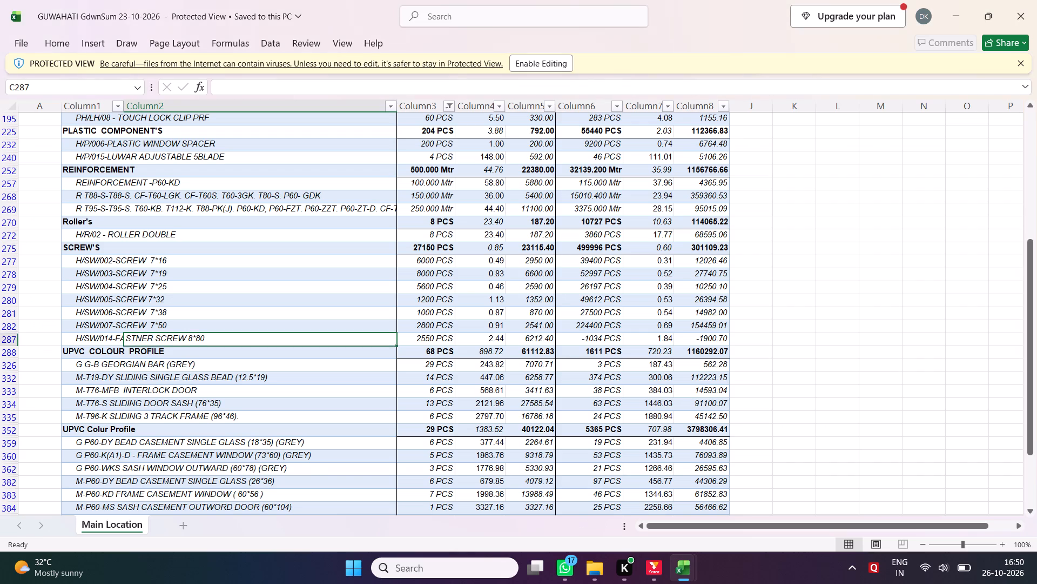
pyautogui.hotkey('alt', 'Tab')
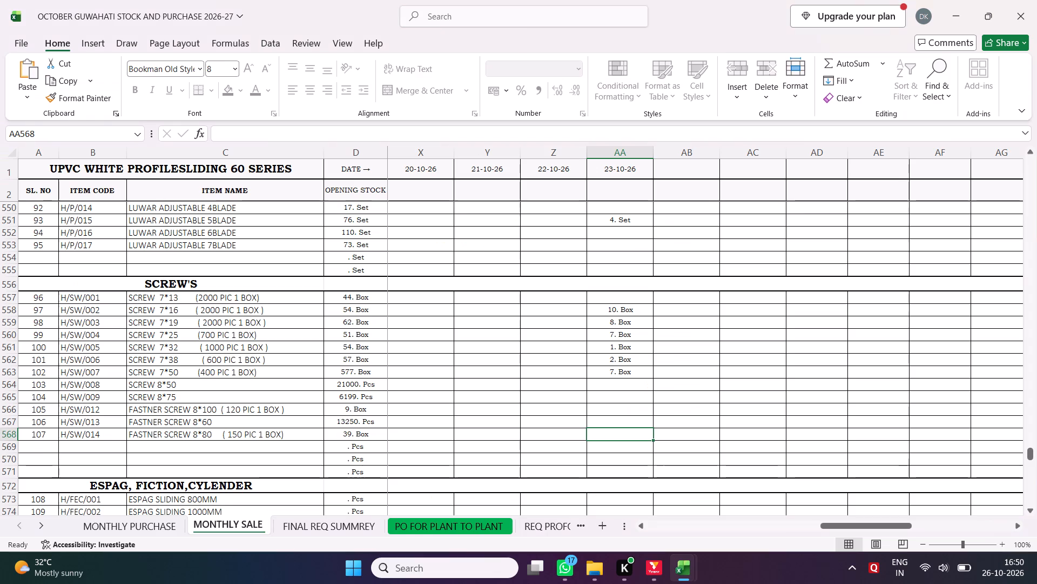
pyautogui.write('17')
pyautogui.press('Return')
# Record the grey Georgian bar outward quantity as 29 pieces in row G G-B under 23-10-26.
pyautogui.hotkey('alt', 'Tab')
pyautogui.press('Down')
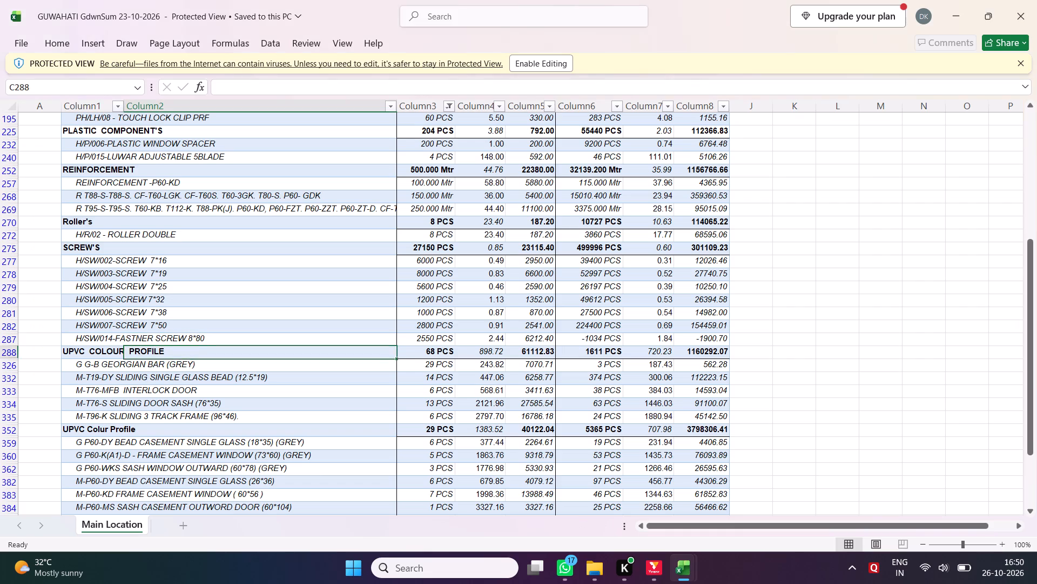
pyautogui.press('Down')
pyautogui.press('Down')
pyautogui.press('Up')
pyautogui.hotkey('alt', 'Tab')
pyautogui.scroll(13, 566, 346)
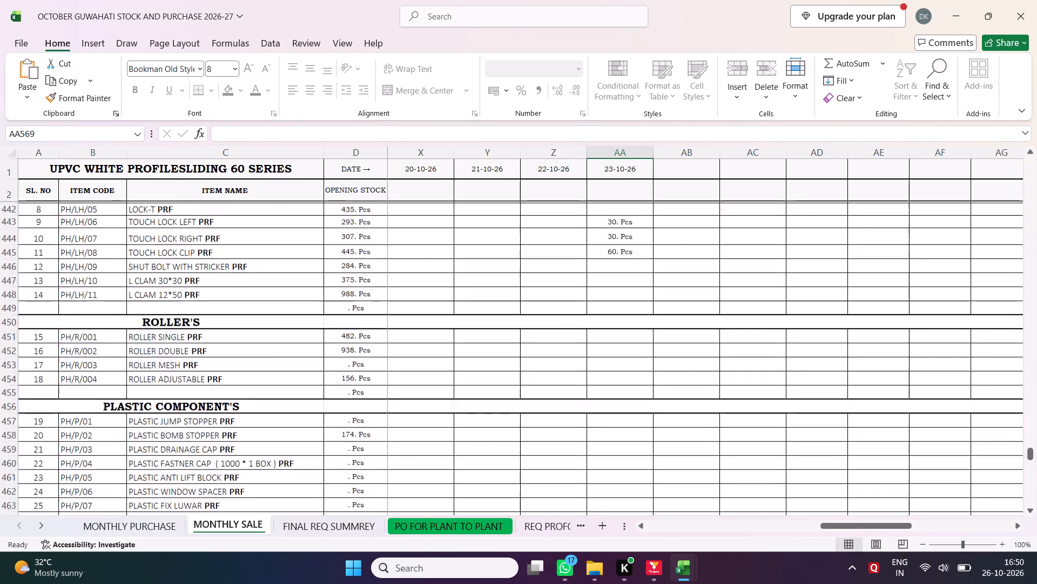
pyautogui.scroll(3, 566, 346)
pyautogui.scroll(-3, 566, 346)
pyautogui.scroll(2, 566, 346)
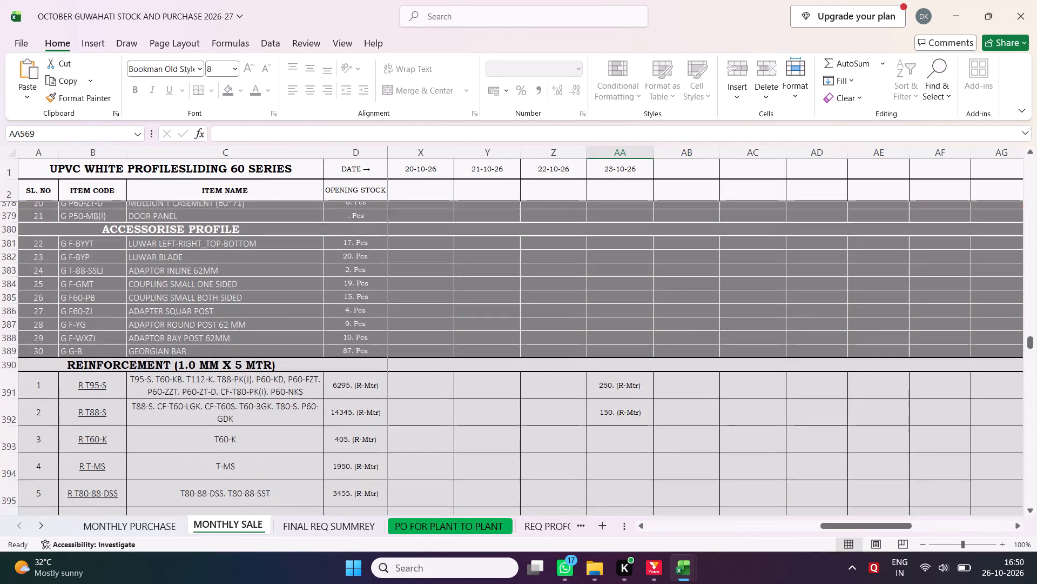
pyautogui.scroll(1, 566, 346)
pyautogui.click(603, 383)
pyautogui.hotkey('alt', 'Tab')
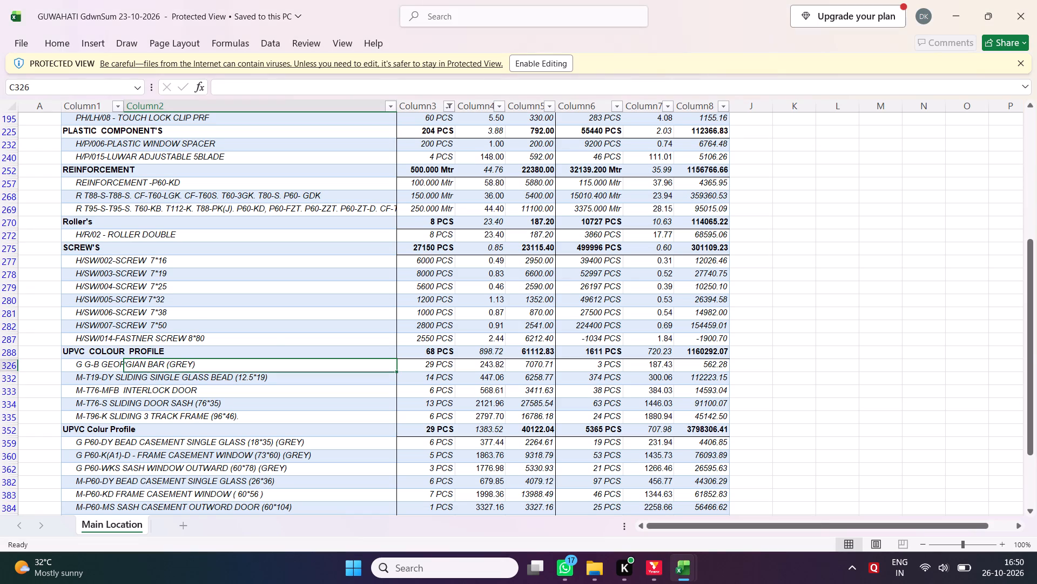
pyautogui.hotkey('alt', 'Tab')
pyautogui.hotkey('alt', 'Tab')
pyautogui.hotkey('alt', 'Tab')
pyautogui.write('29')
pyautogui.press('Return')
# Record the outward quantity of the M-T19-DY sliding single glass bead in its row under 23-10-26.
pyautogui.hotkey('alt', 'Tab')
pyautogui.press('Down')
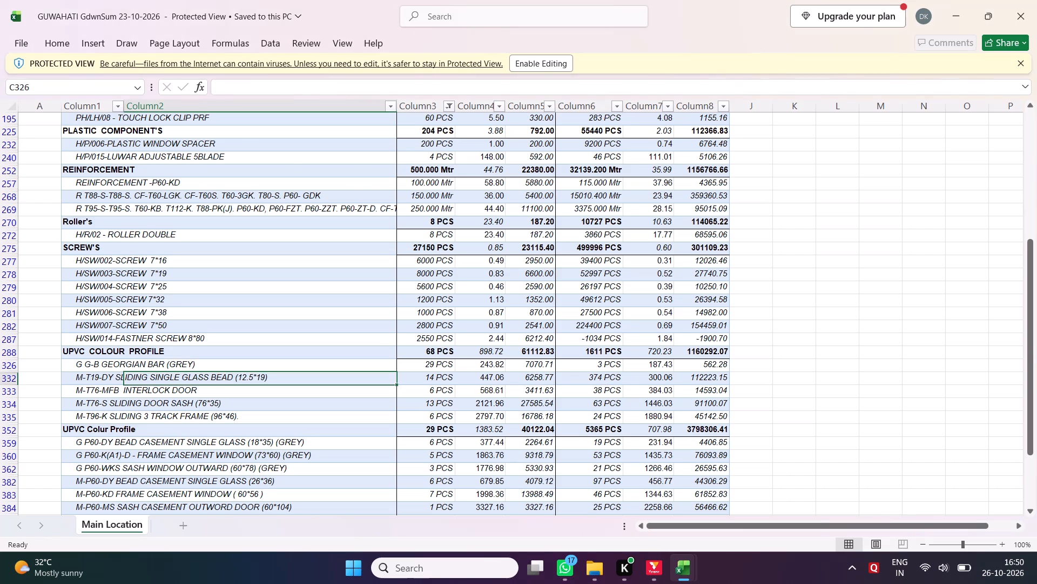
pyautogui.hotkey('alt', 'Tab')
pyautogui.scroll(10, 603, 383)
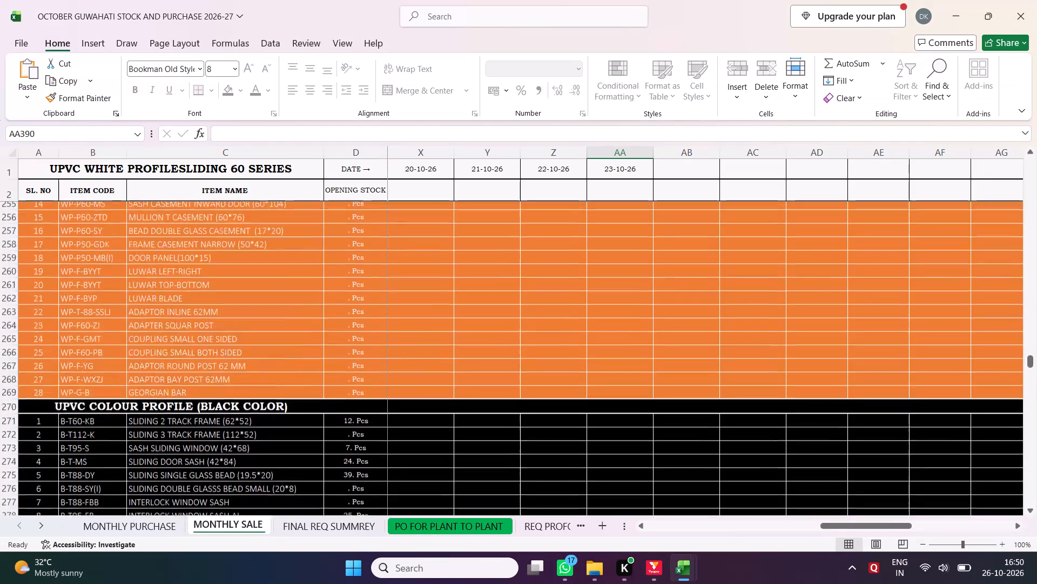
pyautogui.scroll(1, 603, 383)
pyautogui.click(607, 308)
pyautogui.hotkey('alt', 'Tab')
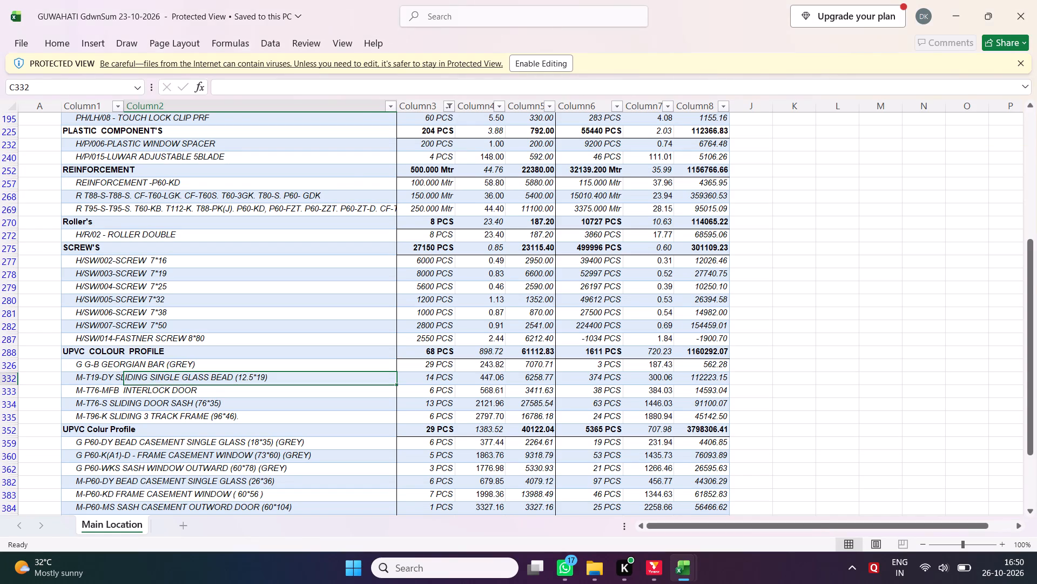
# Record the outward quantity of the M-T19-DY sliding single glass bead in the mahogany colour profile section under 23-10-26.
pyautogui.hotkey('alt', 'Tab')
pyautogui.scroll(5, 607, 308)
pyautogui.click(598, 361)
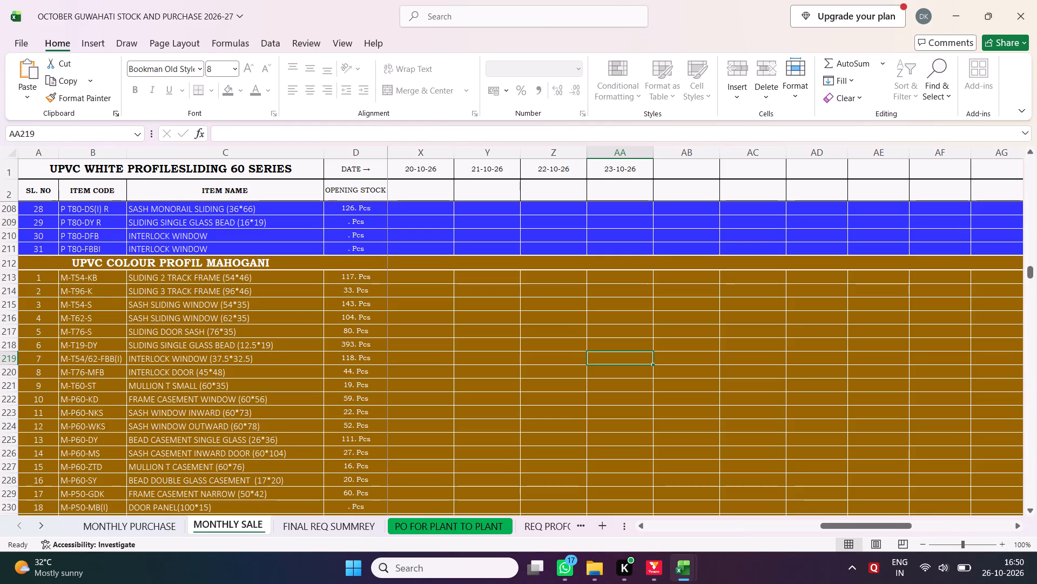
pyautogui.hotkey('alt', 'Tab')
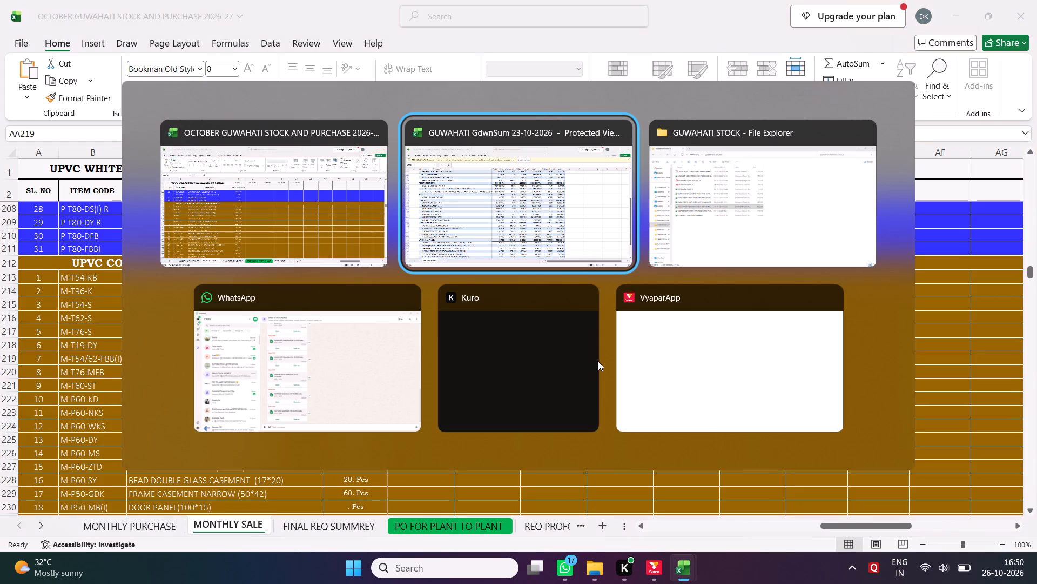
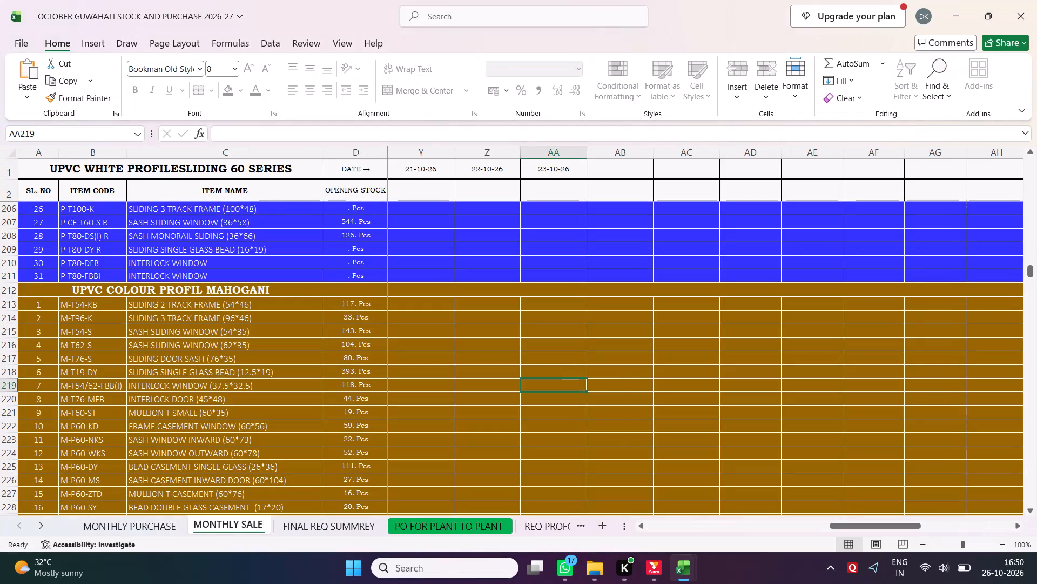
# Record the mahogany sliding single glass bead outward quantity as 14 pieces in row M-T19-DY under 23-10-26.
pyautogui.hotkey('alt', 'Tab')
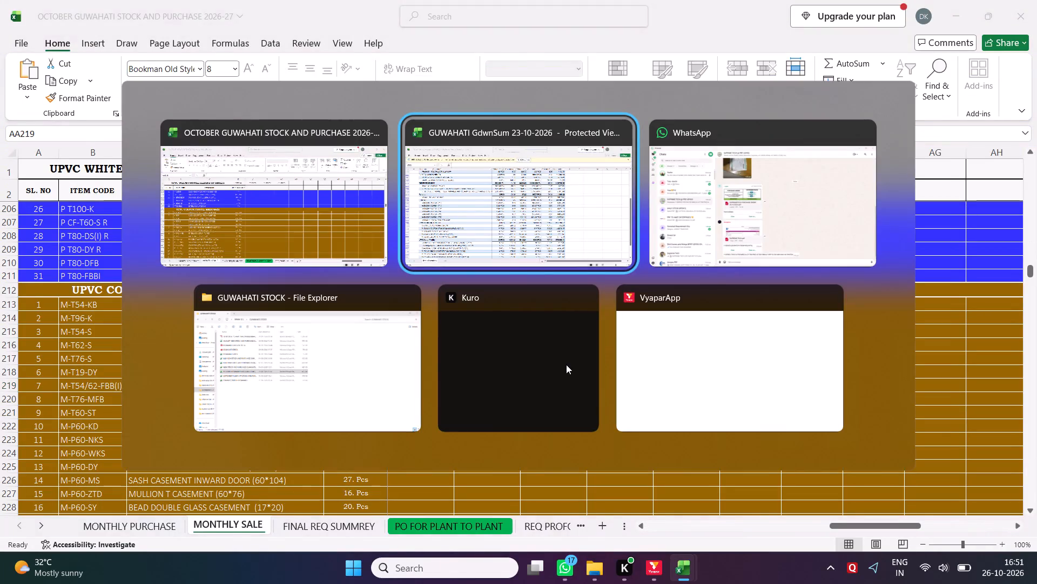
pyautogui.hotkey('alt', 'Tab')
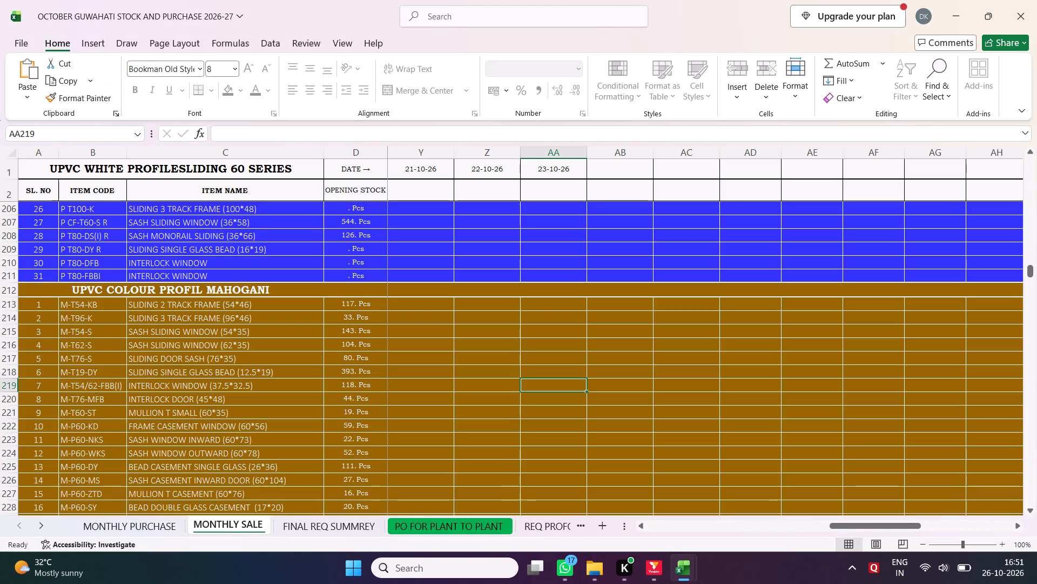
pyautogui.press('Down')
pyautogui.press('Up')
pyautogui.press('Up')
pyautogui.hotkey('alt', 'Tab')
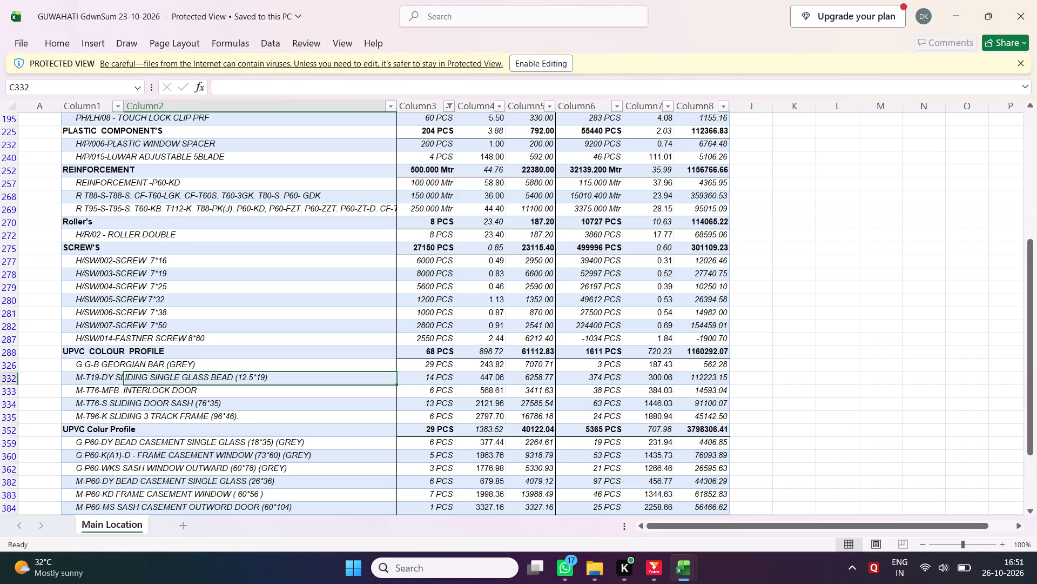
pyautogui.hotkey('alt', 'Tab')
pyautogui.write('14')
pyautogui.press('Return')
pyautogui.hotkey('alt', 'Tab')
# Record the M-T76-MFB interlock door outward quantity as 6 pieces in its mahogany profile row under 23-10-26.
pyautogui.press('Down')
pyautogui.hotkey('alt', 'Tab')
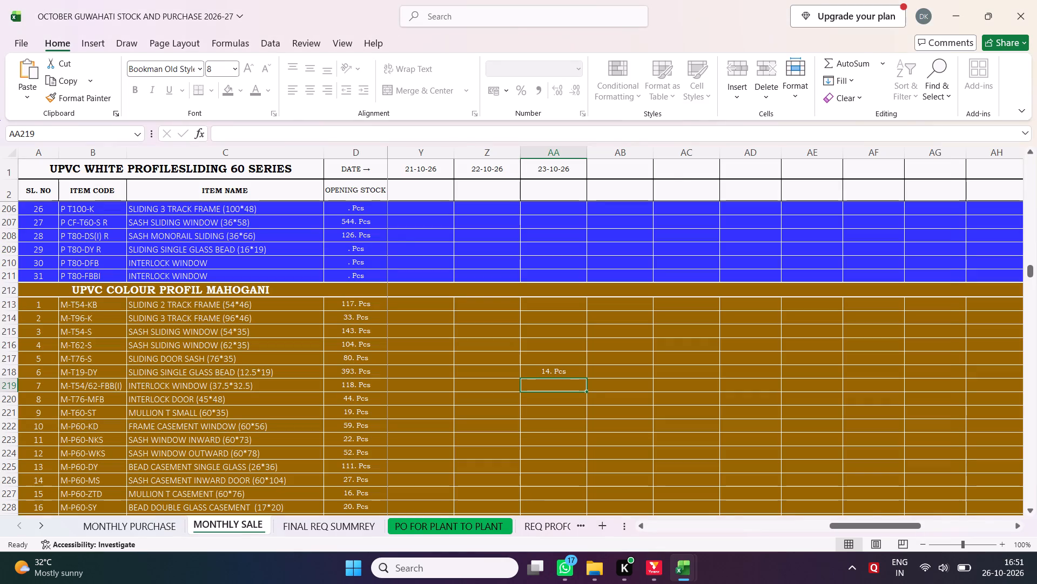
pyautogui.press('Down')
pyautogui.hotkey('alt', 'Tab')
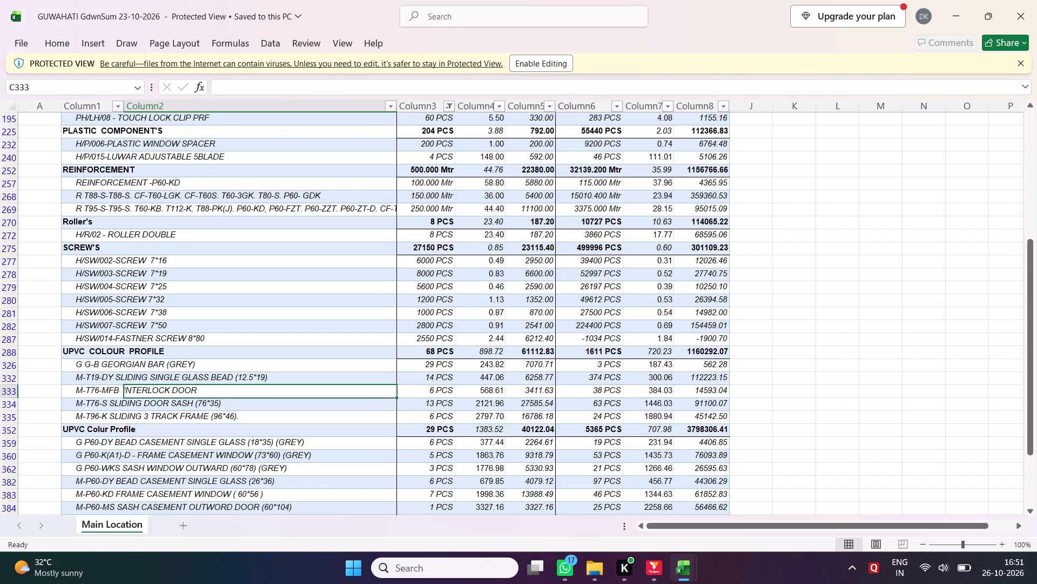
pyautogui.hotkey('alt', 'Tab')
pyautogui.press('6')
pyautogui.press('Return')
# Record the outward quantity of the M-T76-S sliding door sash in its mahogany profile row under 23-10-26.
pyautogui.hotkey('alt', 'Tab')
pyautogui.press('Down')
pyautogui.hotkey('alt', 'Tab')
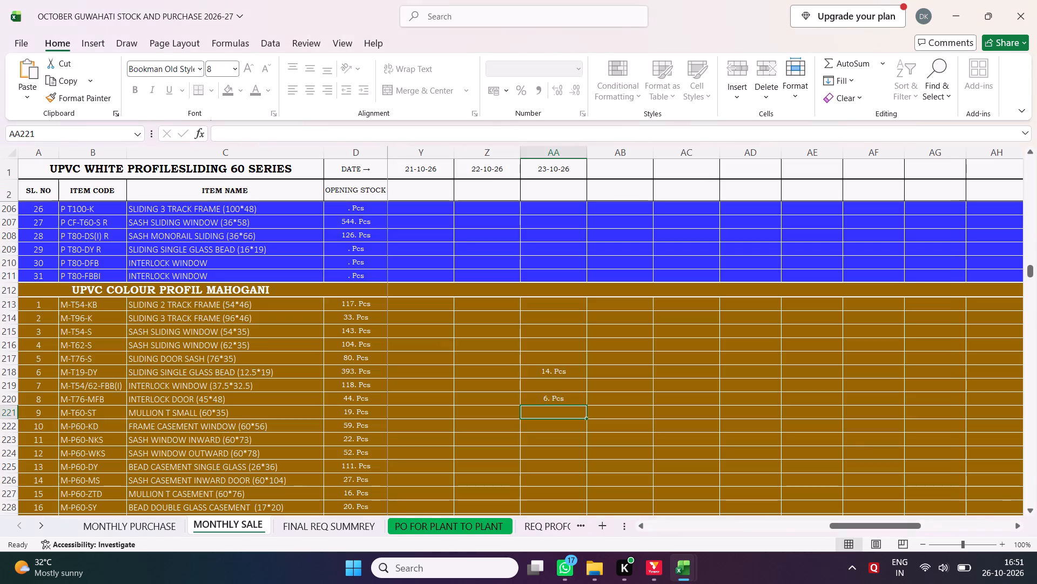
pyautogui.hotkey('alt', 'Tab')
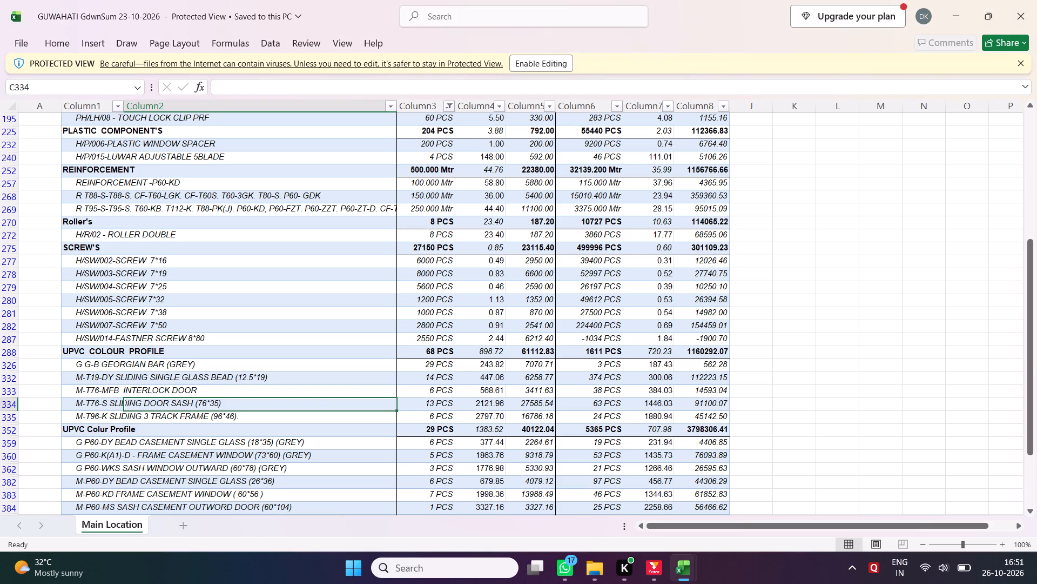
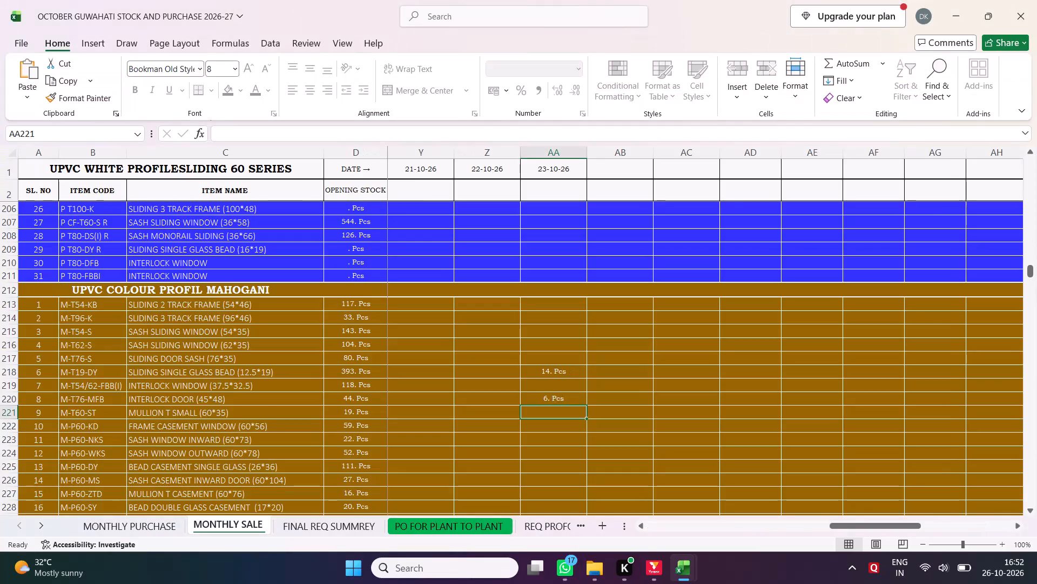
# Record the M-T76-S sliding door sash outward quantity as 13 pieces in its mahogany profile row under 23-10-26.
pyautogui.hotkey('alt', 'Tab')
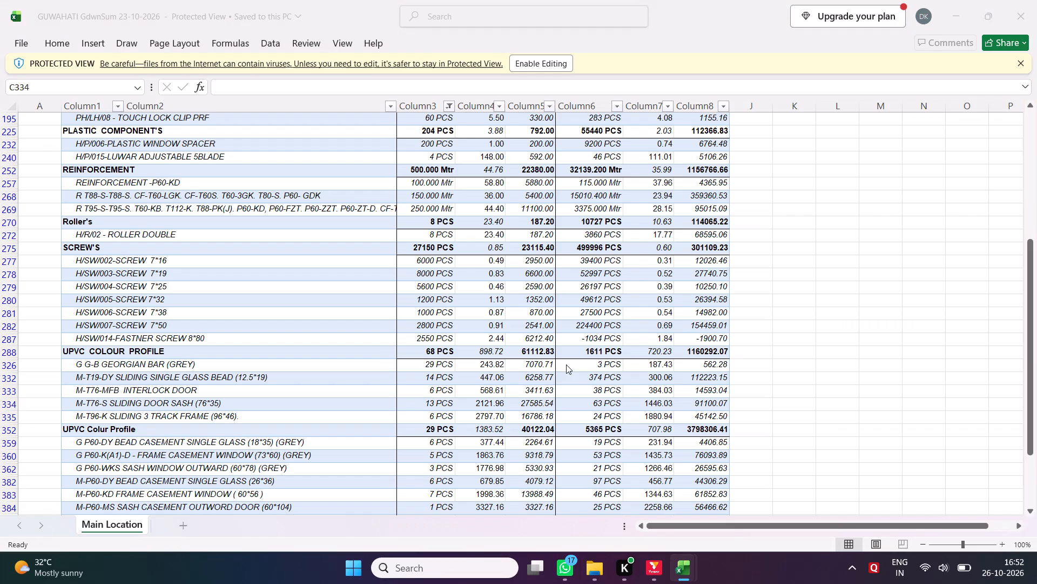
pyautogui.hotkey('alt', 'Tab')
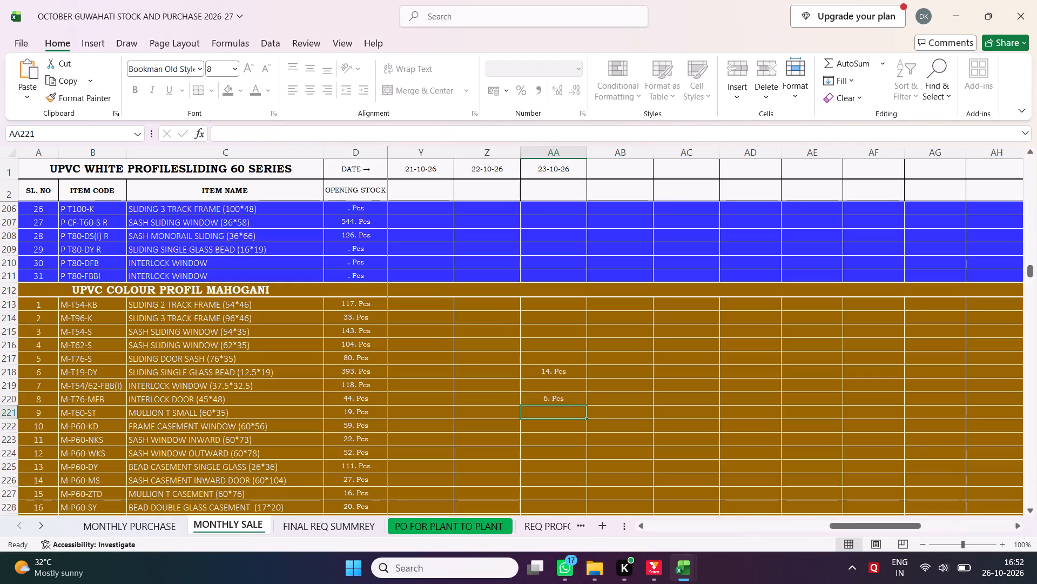
pyautogui.press('Up')
pyautogui.press('Up')
pyautogui.press('Up')
pyautogui.press('Up')
pyautogui.hotkey('alt', 'Tab')
pyautogui.hotkey('alt', 'Tab')
pyautogui.write('13')
pyautogui.press('Return')
# Record the M-T96-K sliding 3 track frame outward quantity as 6 pieces in its mahogany profile row under 23-10-26.
pyautogui.hotkey('alt', 'Tab')
pyautogui.press('Down')
pyautogui.hotkey('alt', 'Tab')
pyautogui.press('Up')
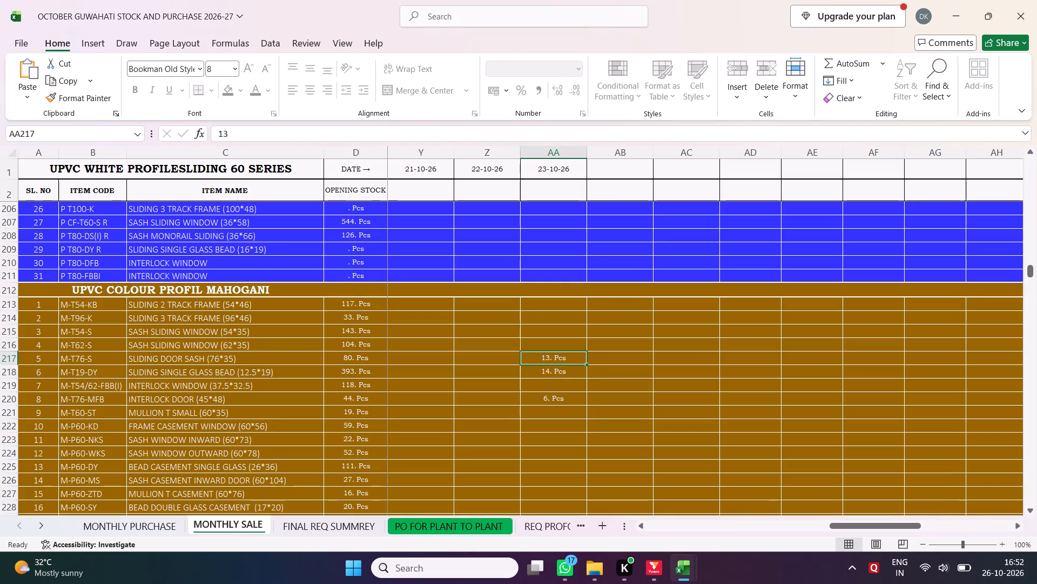
pyautogui.press('Up')
pyautogui.press('Down')
pyautogui.press('Down')
pyautogui.press('Down')
pyautogui.press('Up')
pyautogui.press('Up')
pyautogui.press('Up')
pyautogui.press('Up')
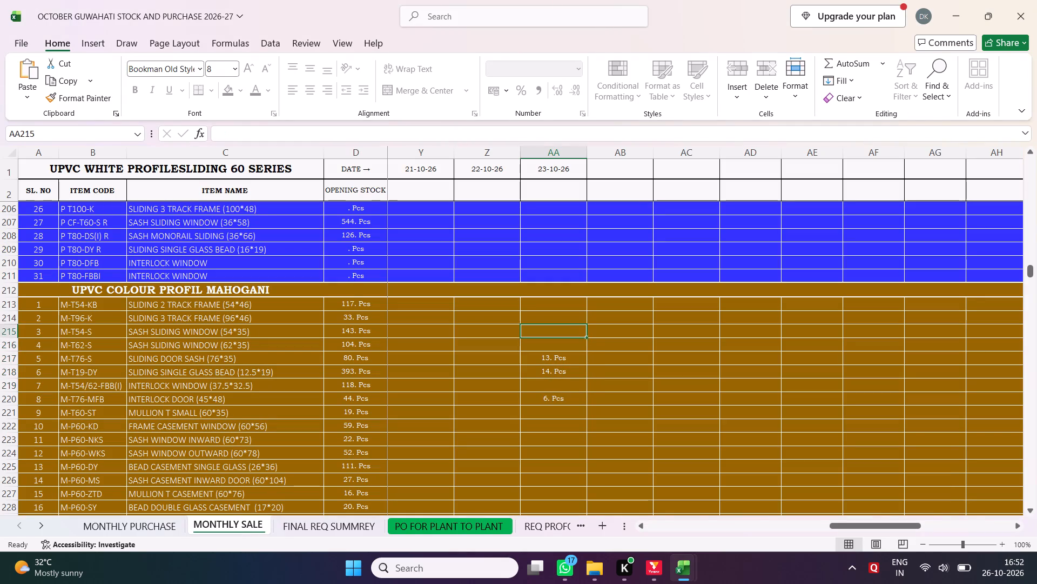
pyautogui.press('Up')
pyautogui.hotkey('alt', 'Tab')
pyautogui.hotkey('alt', 'Tab')
pyautogui.press('6')
pyautogui.press('Return')
# Record the outward quantity of the G P60-DY casement single glass bead in its dark grey profile row under 23-10-26.
pyautogui.hotkey('alt', 'Tab')
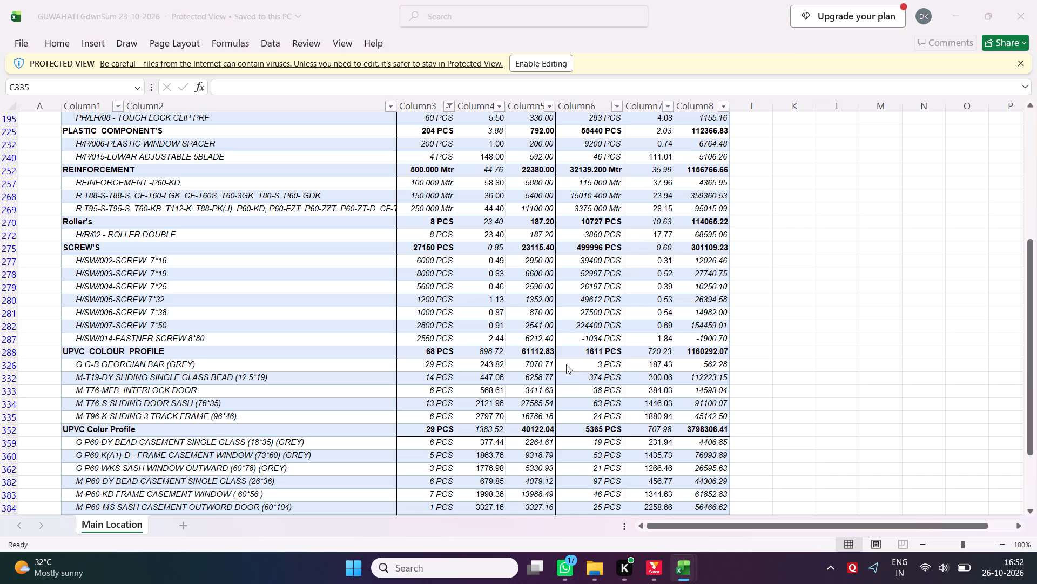
pyautogui.scroll(-3, 566, 364)
pyautogui.press('Down')
pyautogui.press('Down')
pyautogui.hotkey('alt', 'Tab')
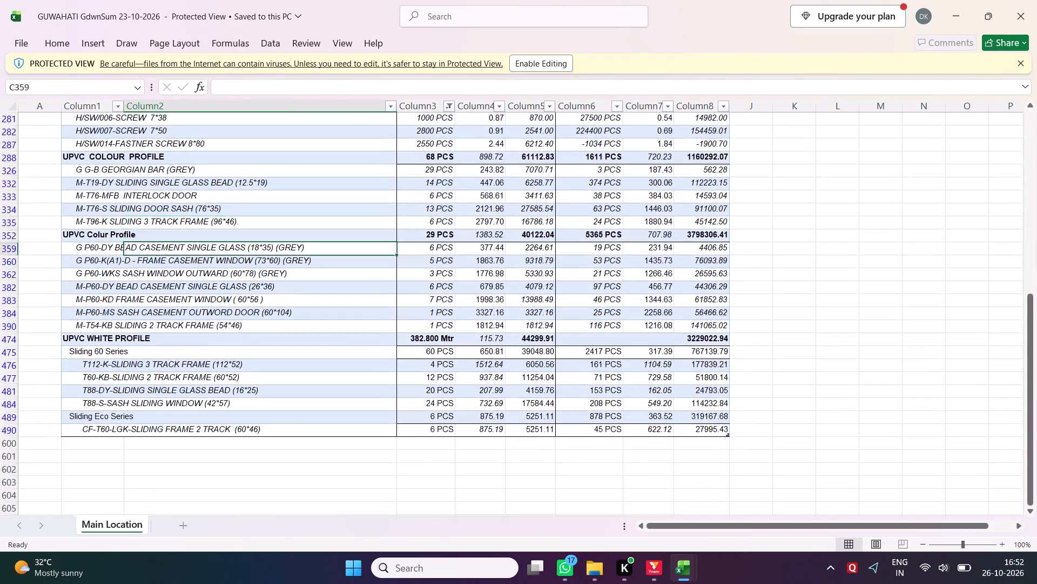
pyautogui.press('Down')
pyautogui.press('Up')
pyautogui.press('Down')
pyautogui.press('Down')
pyautogui.press('Down')
pyautogui.press('Down')
pyautogui.press('Down')
pyautogui.press('Down')
pyautogui.press('Down')
pyautogui.press('Down')
pyautogui.press('Down')
pyautogui.press('Down')
pyautogui.press('Down')
pyautogui.press('Down')
pyautogui.press('Down')
pyautogui.press('Down')
pyautogui.press('Down')
pyautogui.press('Down')
pyautogui.press('Down')
pyautogui.press('Down')
pyautogui.press('Down')
pyautogui.press('Down')
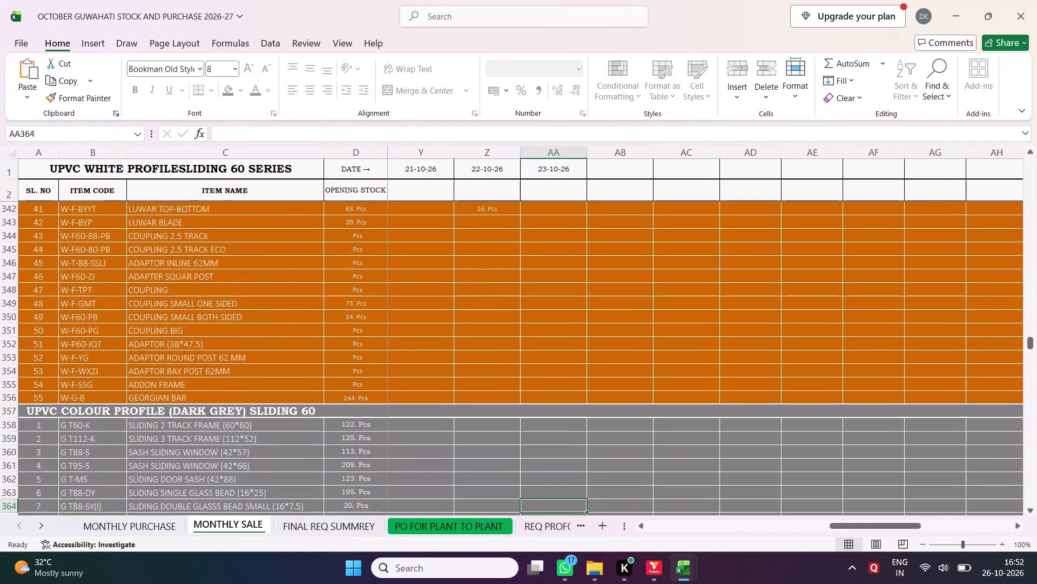
pyautogui.hotkey('alt', 'Tab')
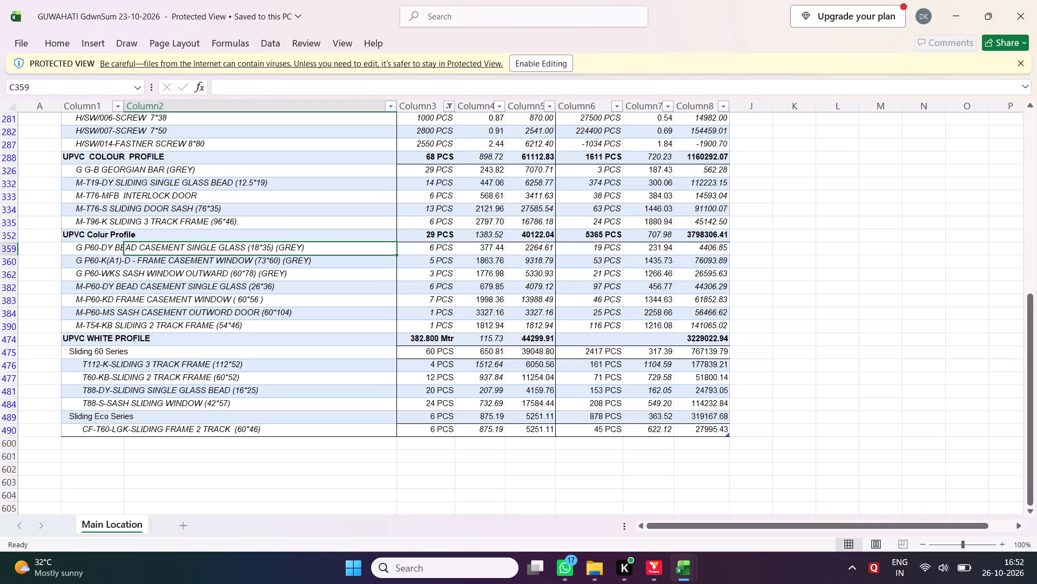
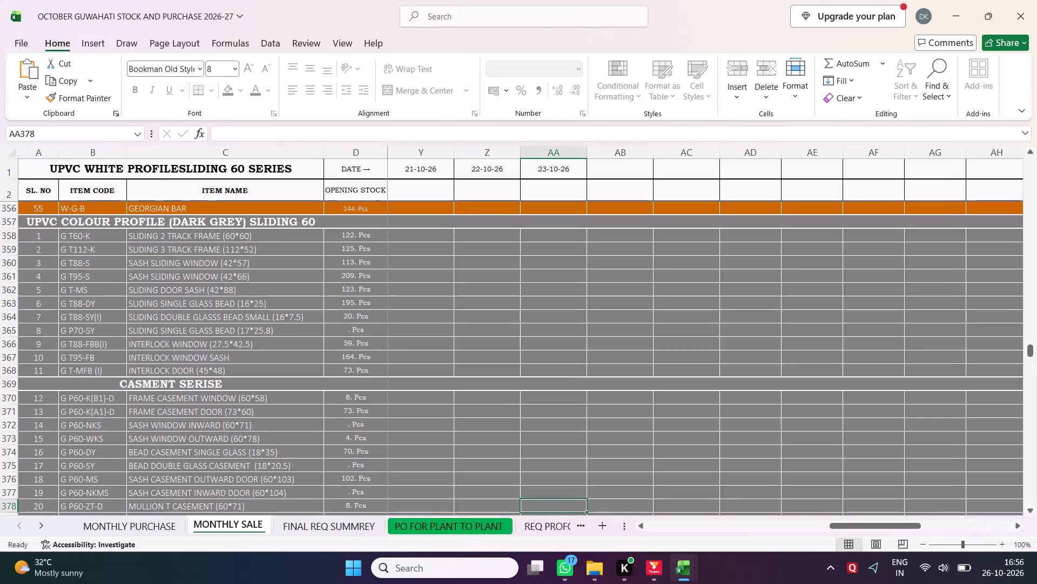
# Record the G P60-DY casement single glass bead outward quantity as 6 pieces in its dark grey profile row under 23-10-26.
pyautogui.hotkey('alt', 'Tab')
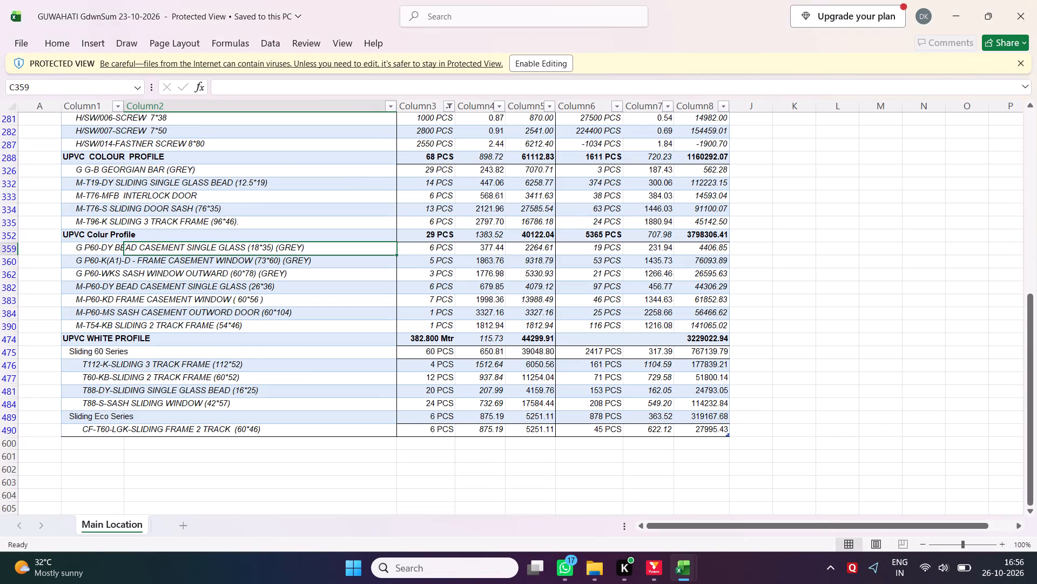
pyautogui.hotkey('alt', 'Tab')
pyautogui.press('Down')
pyautogui.press('Down')
pyautogui.press('Down')
pyautogui.press('Down')
pyautogui.press('Down')
pyautogui.press('Down')
pyautogui.press('Down')
pyautogui.press('Down')
pyautogui.press('Down')
pyautogui.press('Up')
pyautogui.press('Up')
pyautogui.press('Up')
pyautogui.press('Up')
pyautogui.press('Up')
pyautogui.press('Up')
pyautogui.press('Up')
pyautogui.press('Up')
pyautogui.press('Up')
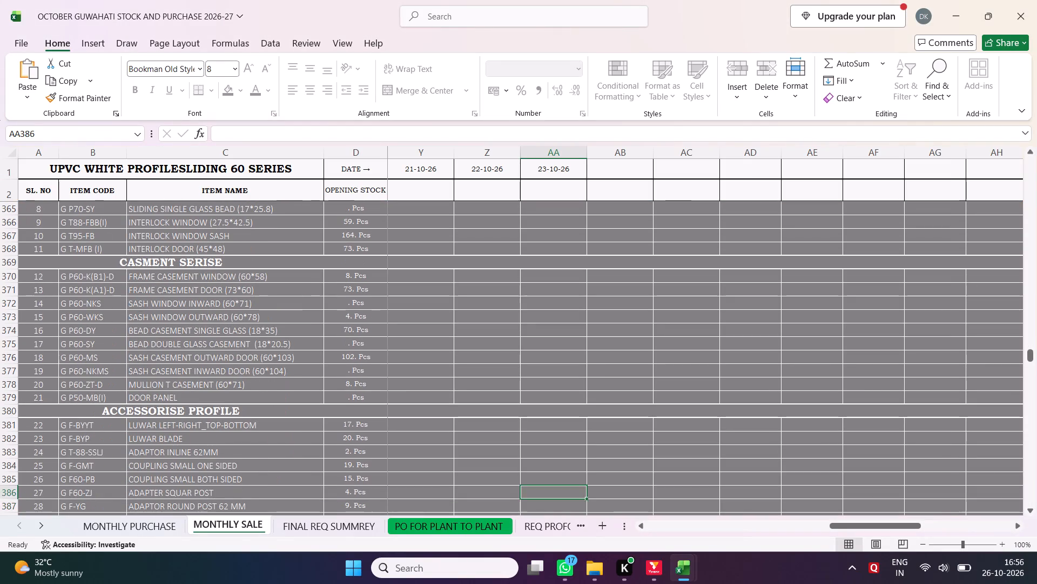
pyautogui.press('Up')
pyautogui.press('Up')
pyautogui.press('Up')
pyautogui.press('Up')
pyautogui.hotkey('alt', 'Tab')
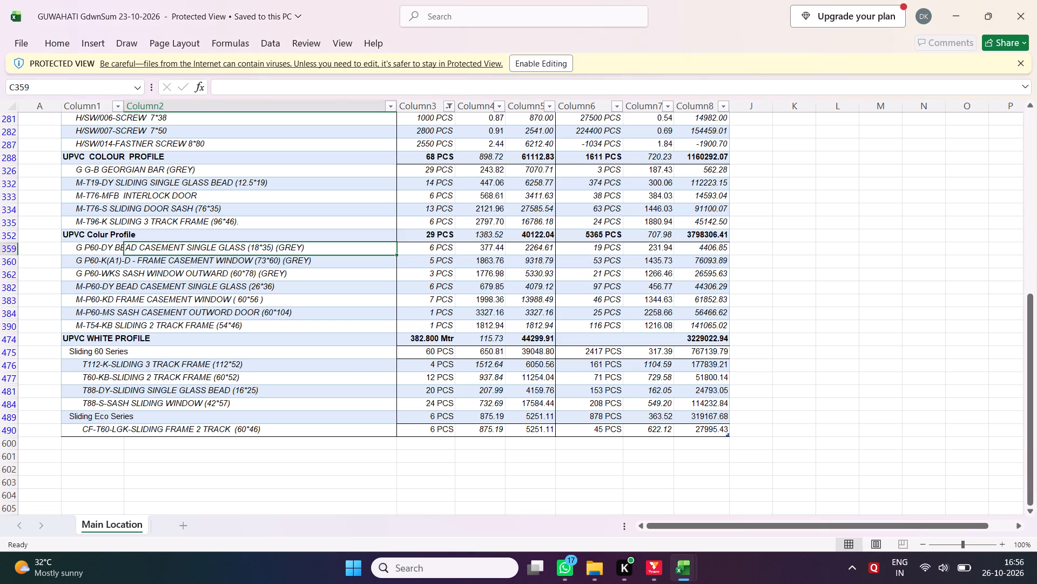
pyautogui.hotkey('alt', 'Tab')
pyautogui.press('6')
pyautogui.press('Return')
# Record the G P60-K(A1)-D casement frame outward quantity as 5 pieces in its dark grey profile row under 23-10-26.
pyautogui.hotkey('alt', 'Tab')
pyautogui.press('Down')
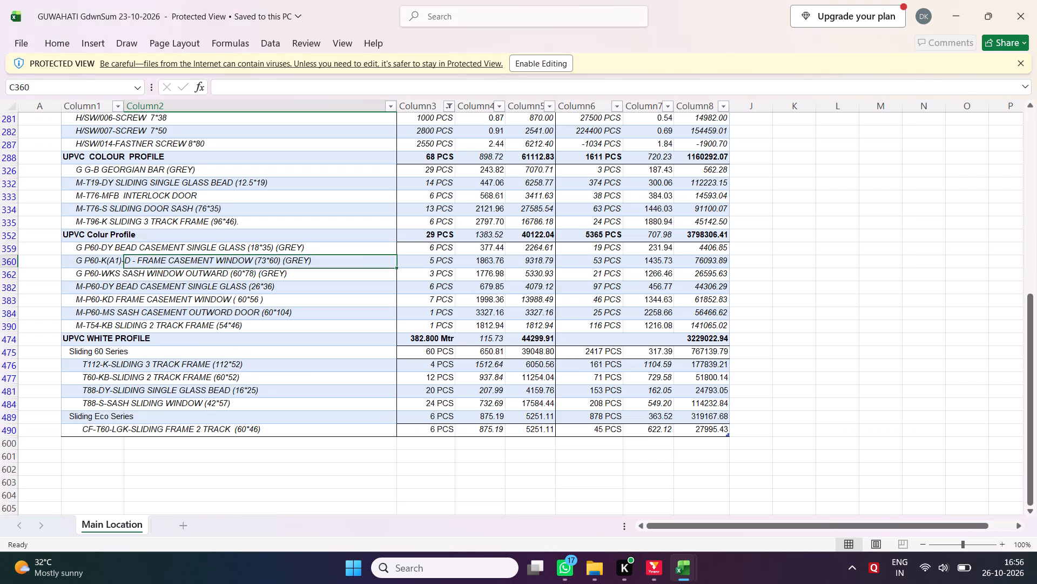
pyautogui.hotkey('alt', 'Tab')
pyautogui.press('Up')
pyautogui.press('Up')
pyautogui.press('Up')
pyautogui.press('Up')
pyautogui.hotkey('alt', 'Tab')
pyautogui.hotkey('alt', 'Tab')
pyautogui.press('5')
pyautogui.press('Return')
# Record the G P60-WKS outward window sash outward quantity as 3 pieces in its dark grey profile row under 23-10-26.
pyautogui.hotkey('alt', 'Tab')
pyautogui.press('Down')
pyautogui.hotkey('alt', 'Tab')
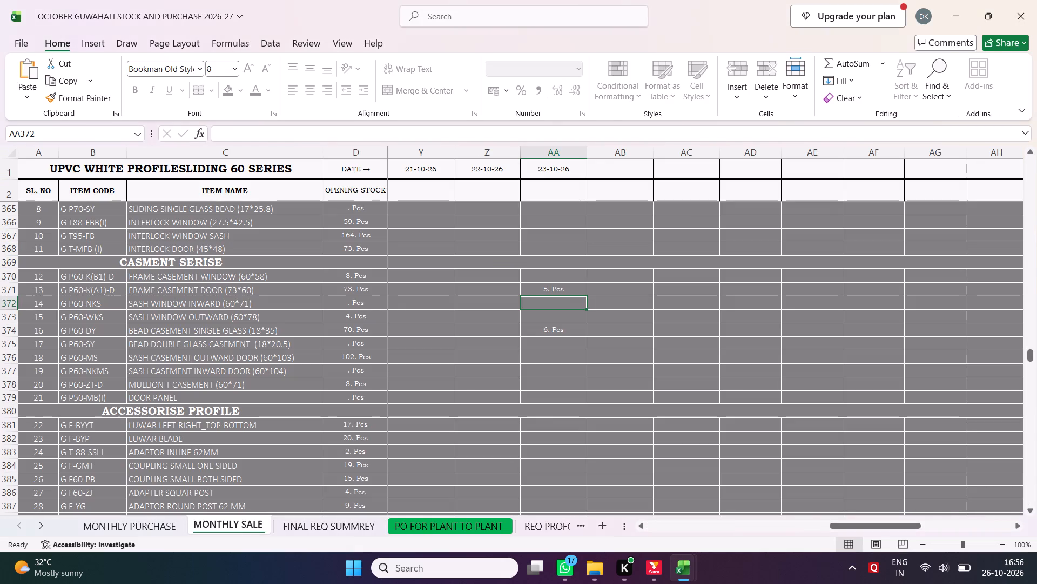
pyautogui.press('Down')
pyautogui.press('Up')
pyautogui.press('Down')
pyautogui.hotkey('alt', 'Tab')
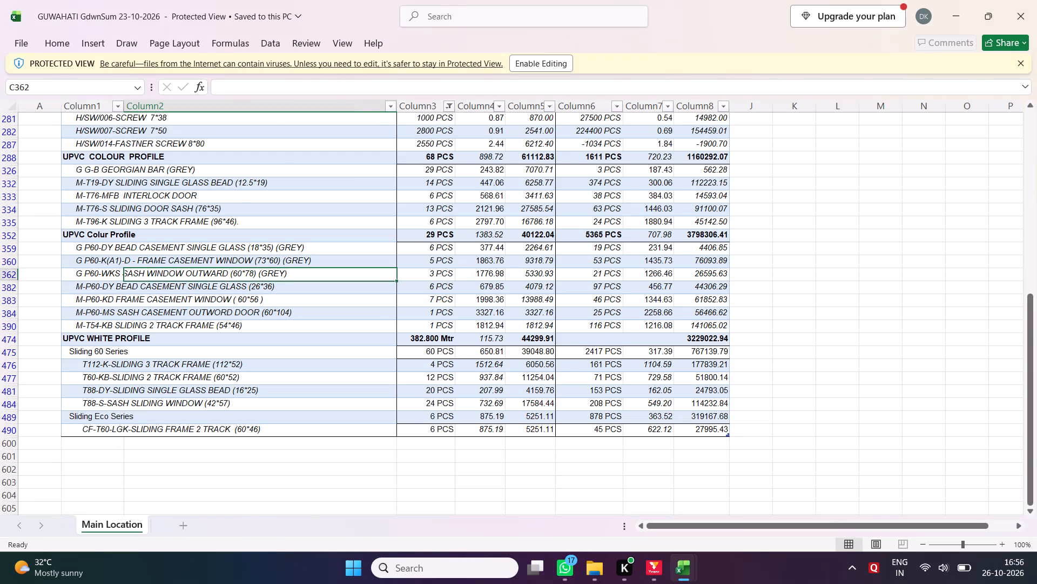
pyautogui.hotkey('alt', 'Tab')
pyautogui.press('3')
pyautogui.press('Return')
# Record the M-P60-DY casement single glass bead outward quantity as 6 pieces in its mahogany profile row under 23-10-26.
pyautogui.hotkey('alt', 'Tab')
pyautogui.press('Down')
pyautogui.hotkey('alt', 'Tab')
pyautogui.press('Up')
pyautogui.press('Up')
pyautogui.press('Up')
pyautogui.press('Up')
pyautogui.press('Up')
pyautogui.press('Up')
pyautogui.press('Up')
pyautogui.press('Up')
pyautogui.press('Up')
pyautogui.press('Up')
pyautogui.press('Up')
pyautogui.press('Up')
pyautogui.press('Up')
pyautogui.press('Up')
pyautogui.press('Up')
pyautogui.press('Up')
pyautogui.press('Up')
pyautogui.press('Up')
pyautogui.press('Up')
pyautogui.press('Up')
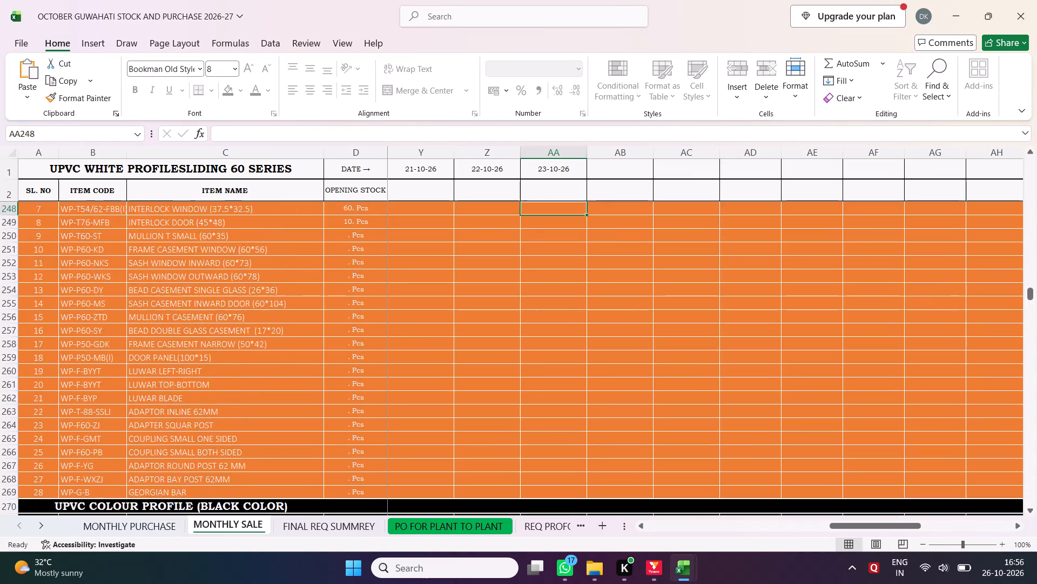
pyautogui.hotkey('alt', 'Tab')
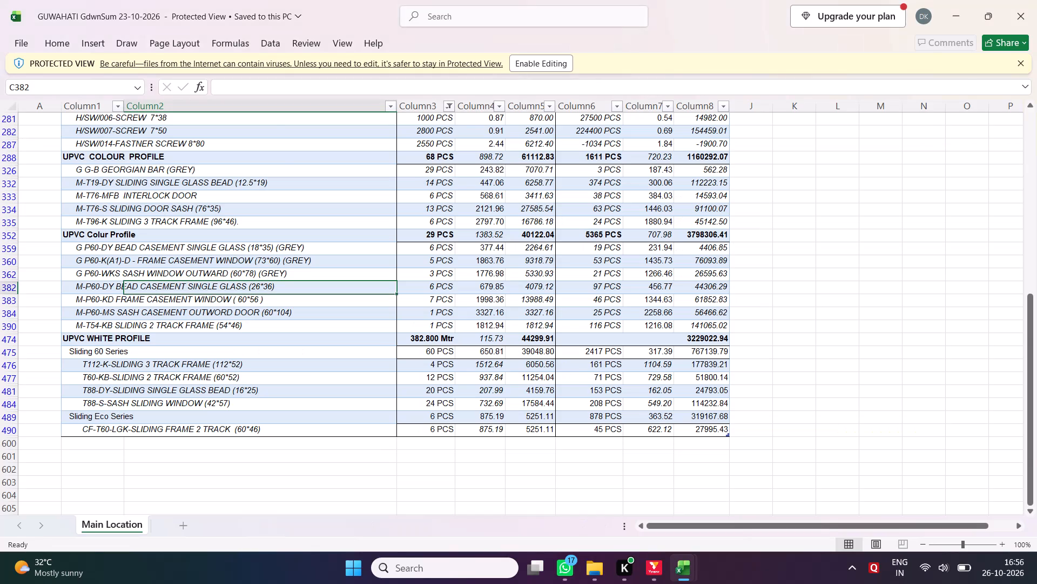
pyautogui.hotkey('alt', 'Tab')
pyautogui.press('Down')
pyautogui.press('Down')
pyautogui.press('Down')
pyautogui.press('Down')
pyautogui.press('Down')
pyautogui.press('Down')
pyautogui.press('Down')
pyautogui.press('Down')
pyautogui.press('Up')
pyautogui.press('Up')
pyautogui.hotkey('alt', 'Tab')
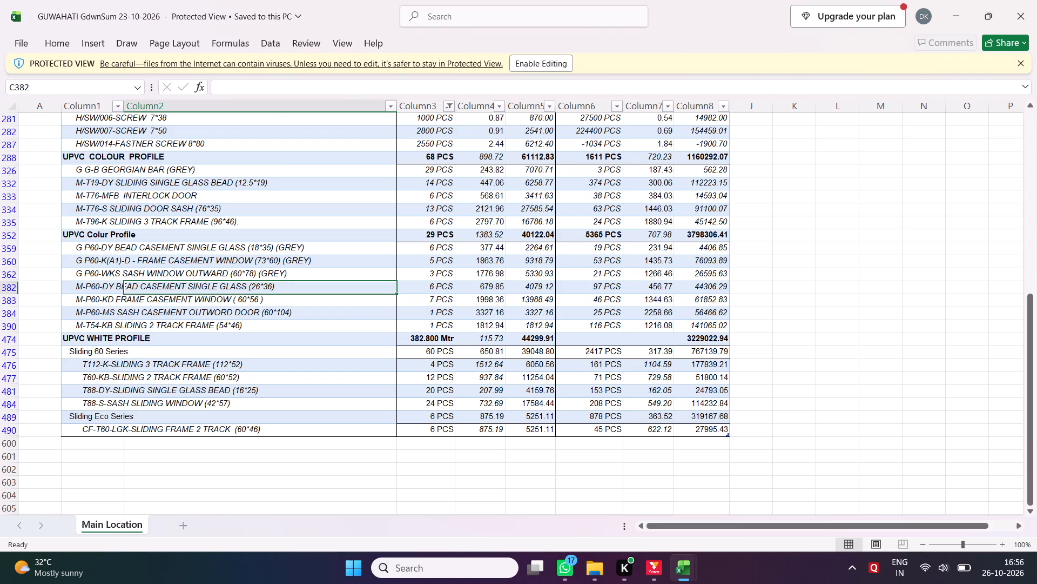
pyautogui.hotkey('alt', 'Tab')
pyautogui.press('6')
pyautogui.press('Return')
# Record the M-P60-KD casement window frame outward quantity as 7 pieces in its mahogany profile row under 23-10-26.
pyautogui.hotkey('alt', 'Tab')
pyautogui.press('Down')
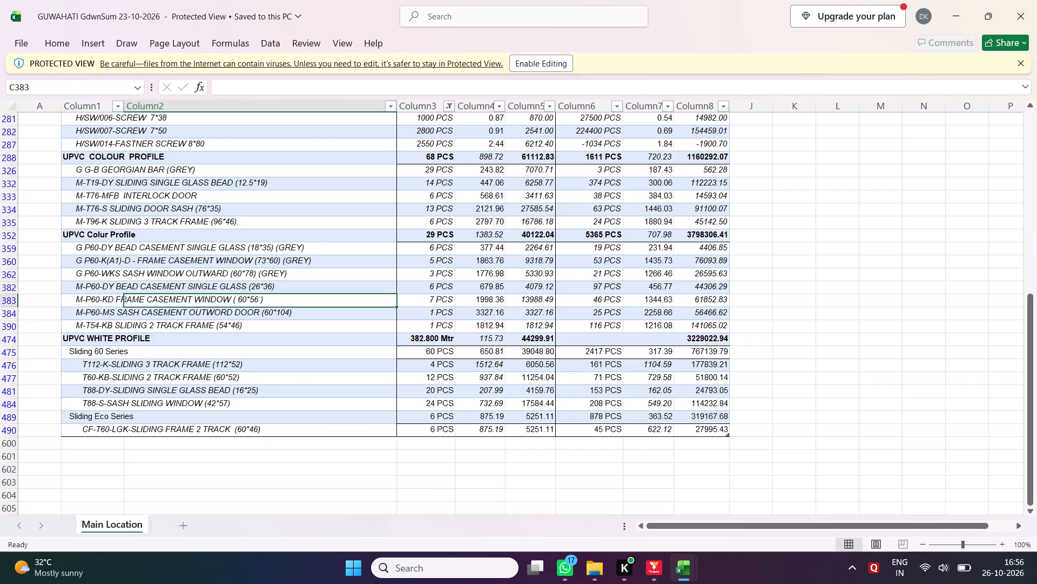
pyautogui.hotkey('alt', 'Tab')
pyautogui.press('Up')
pyautogui.press('Up')
pyautogui.press('Up')
pyautogui.press('Up')
pyautogui.press('Up')
pyautogui.hotkey('alt', 'Tab')
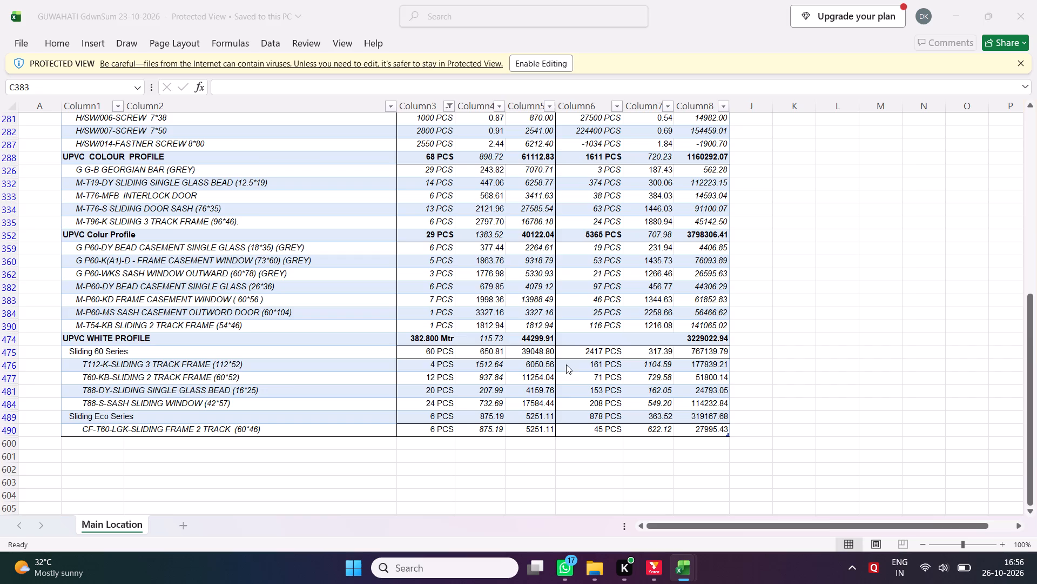
pyautogui.hotkey('alt', 'Tab')
pyautogui.press('Down')
pyautogui.press('7')
pyautogui.press('Return')
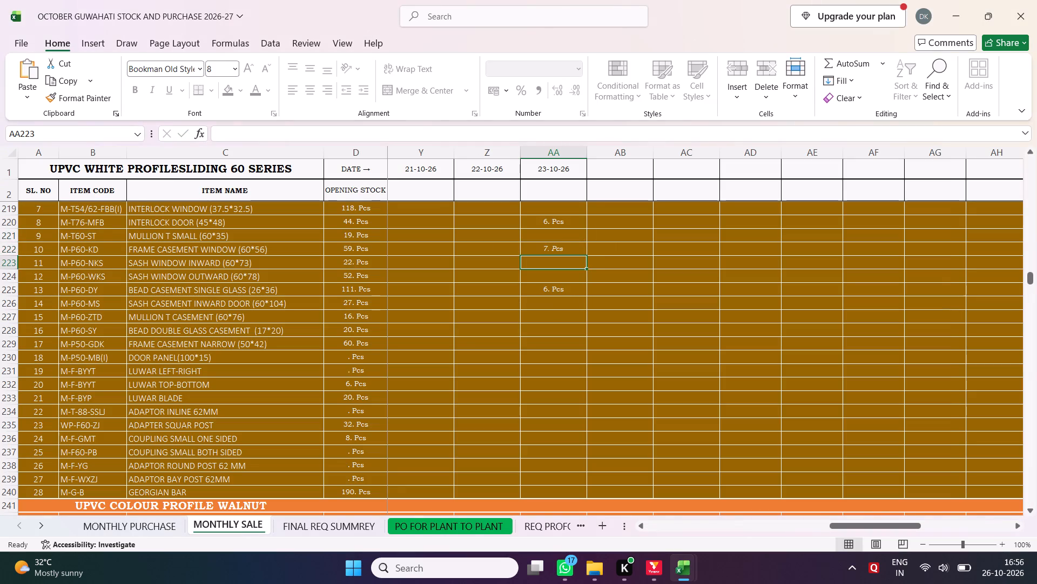
pyautogui.press('Up')
pyautogui.press('Down')
# Record the M-P60-MS casement door sash outward quantity as 1 piece in its mahogany profile row under 23-10-26, checking it against the godown summary.
pyautogui.hotkey('alt', 'Tab')
pyautogui.press('Down')
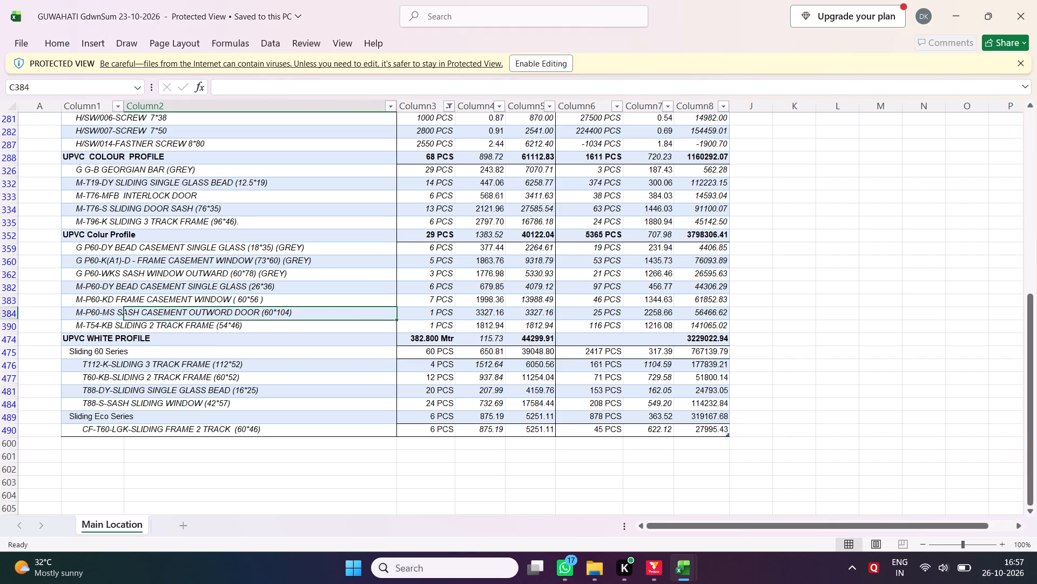
pyautogui.hotkey('alt', 'Tab')
pyautogui.press('Down')
pyautogui.press('Down')
pyautogui.press('Down')
pyautogui.press('Down')
pyautogui.press('Up')
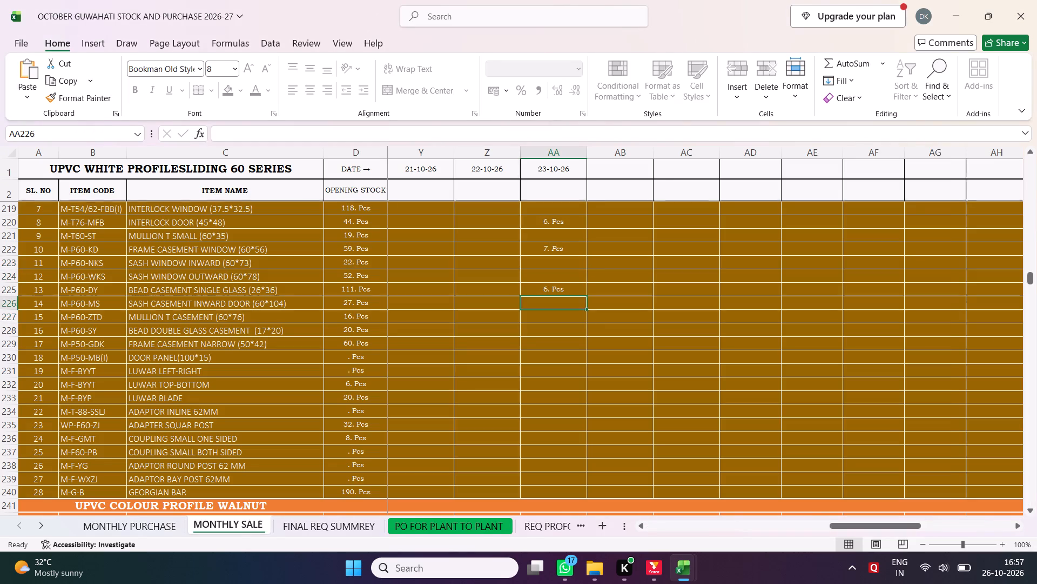
pyautogui.hotkey('alt', 'Tab')
pyautogui.hotkey('alt', 'Tab')
pyautogui.press('1')
pyautogui.press('Return')
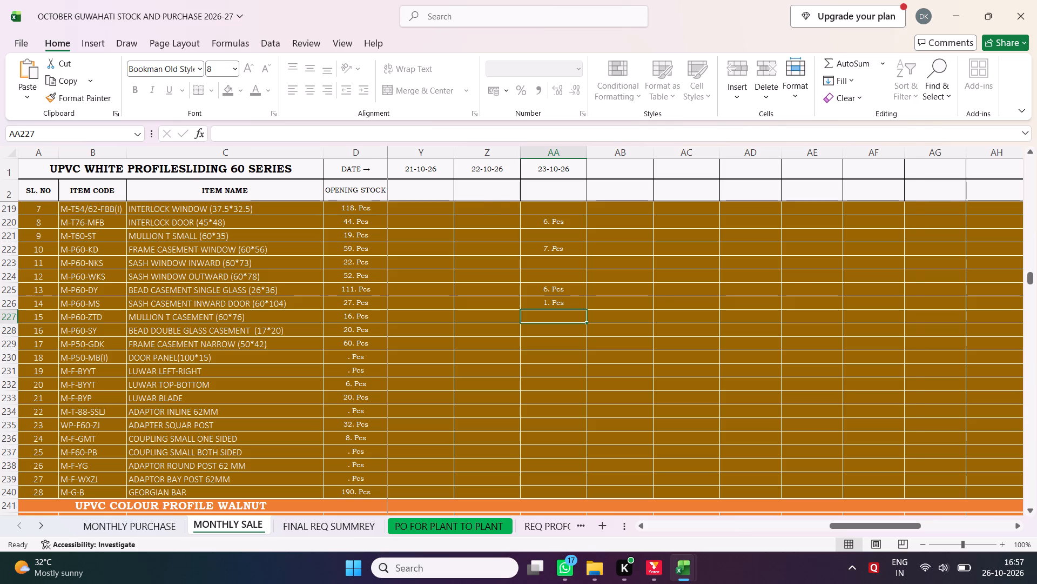
pyautogui.hotkey('alt', 'Tab')
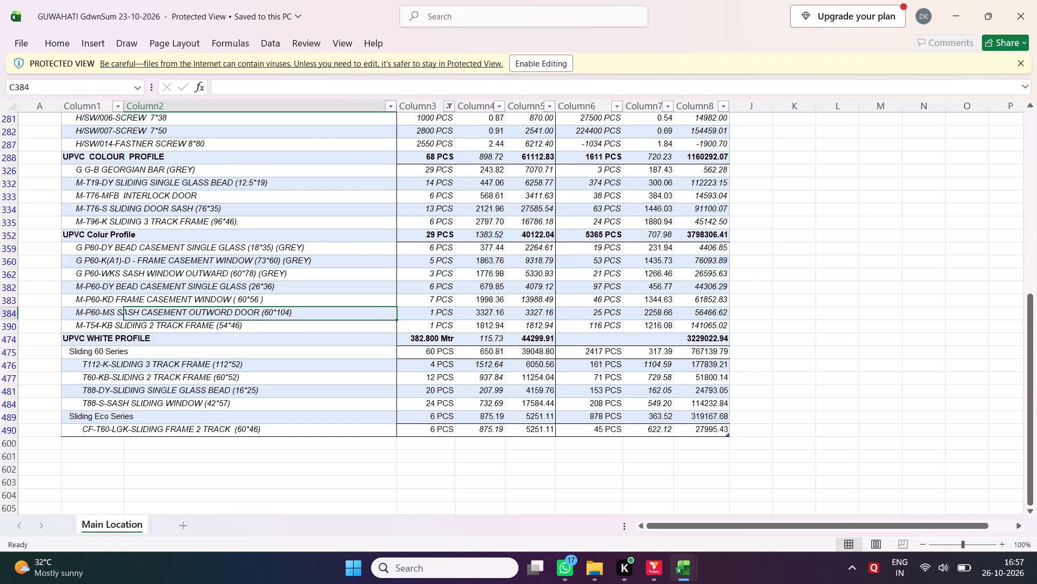
pyautogui.press('Tab')
pyautogui.hotkey('alt', 'Tab')
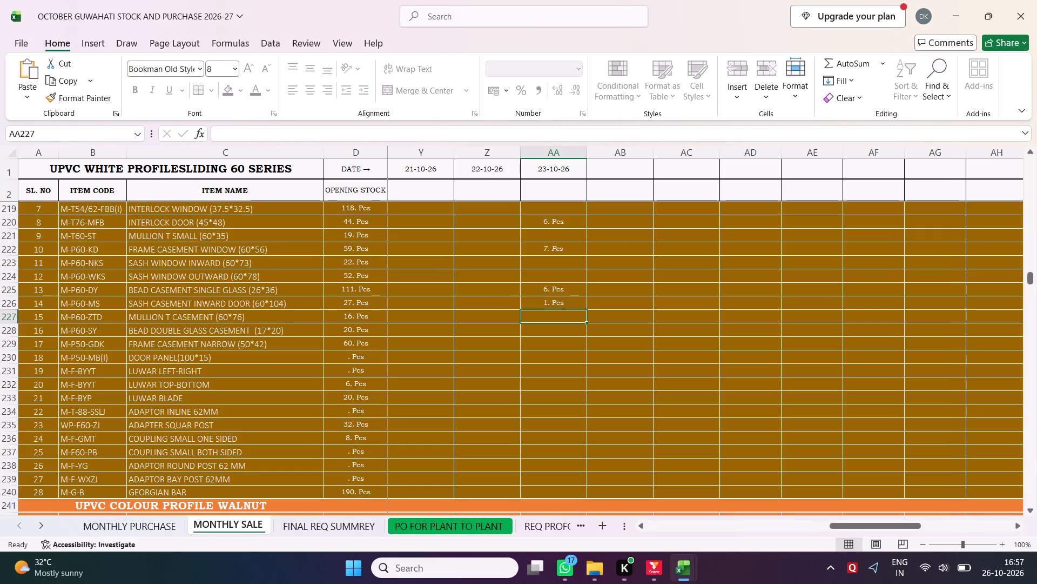
pyautogui.press('Up')
pyautogui.press('Up')
pyautogui.press('Down')
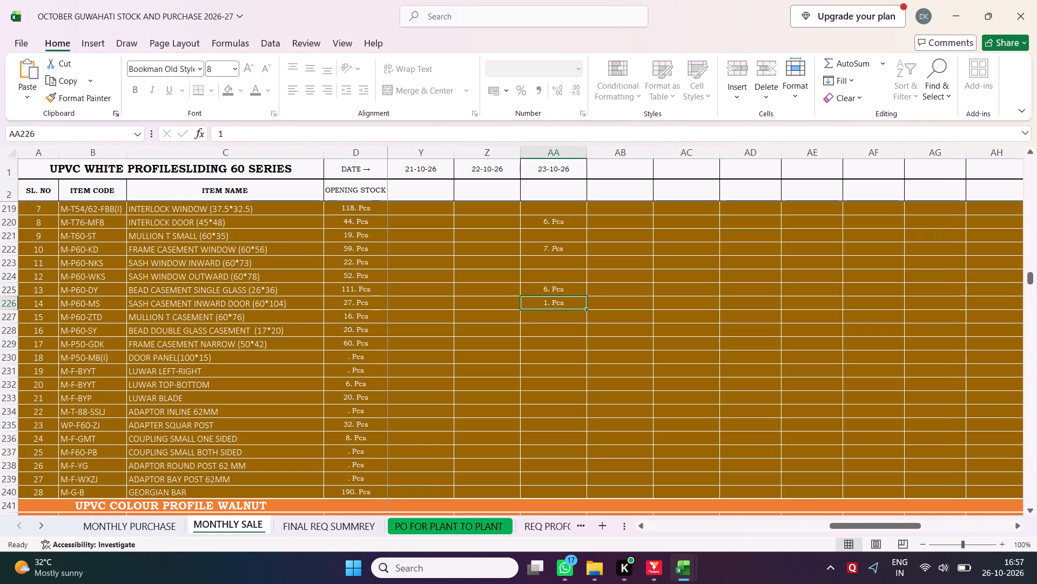
# Record the M-T54-KB sliding 2 track frame outward quantity as 1 piece in its mahogany profile row under 23-10-26.
pyautogui.hotkey('alt', 'Tab')
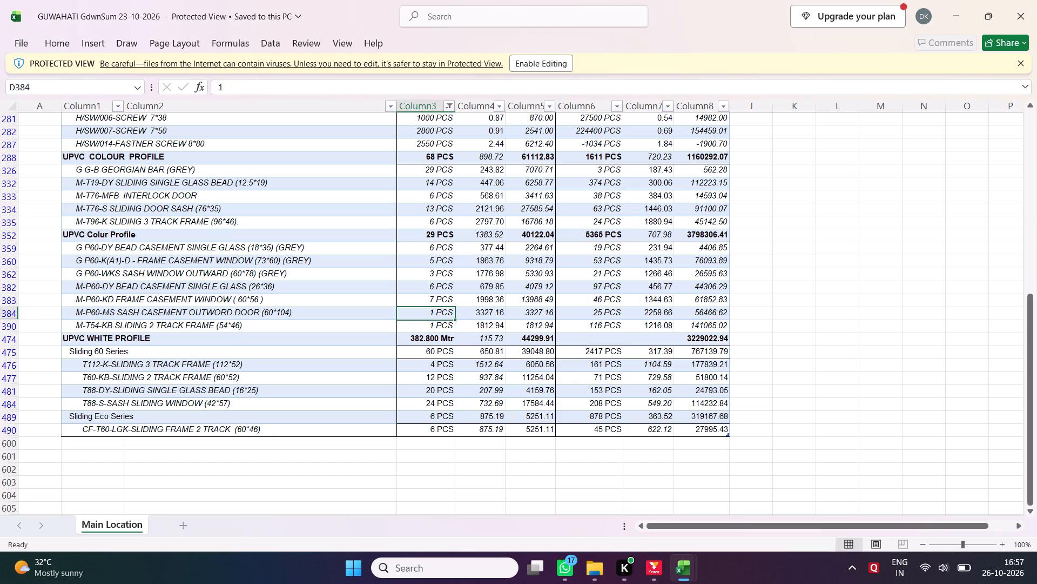
pyautogui.press('Down')
pyautogui.hotkey('alt', 'Tab')
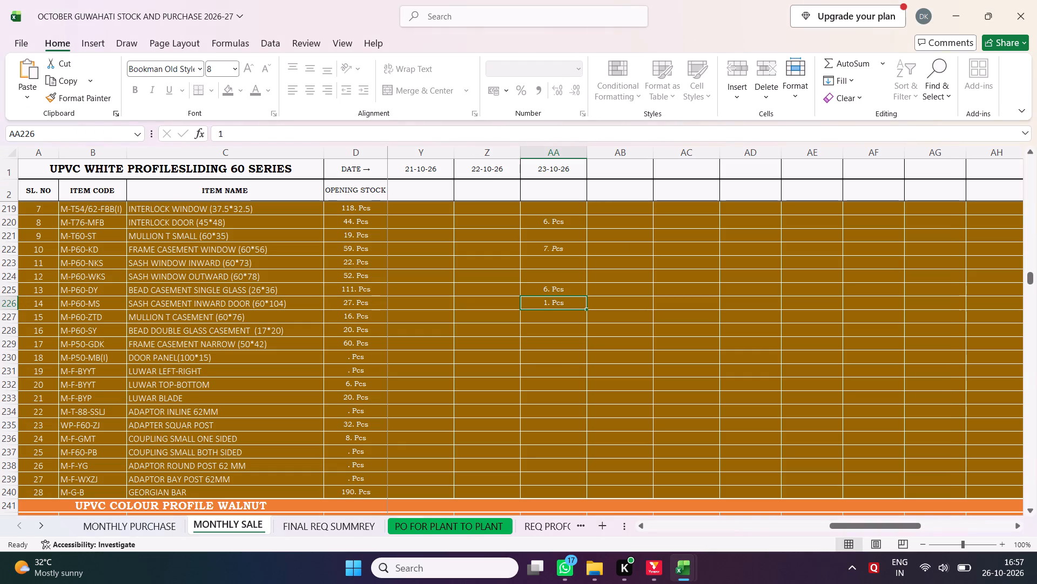
pyautogui.hotkey('alt', 'Tab')
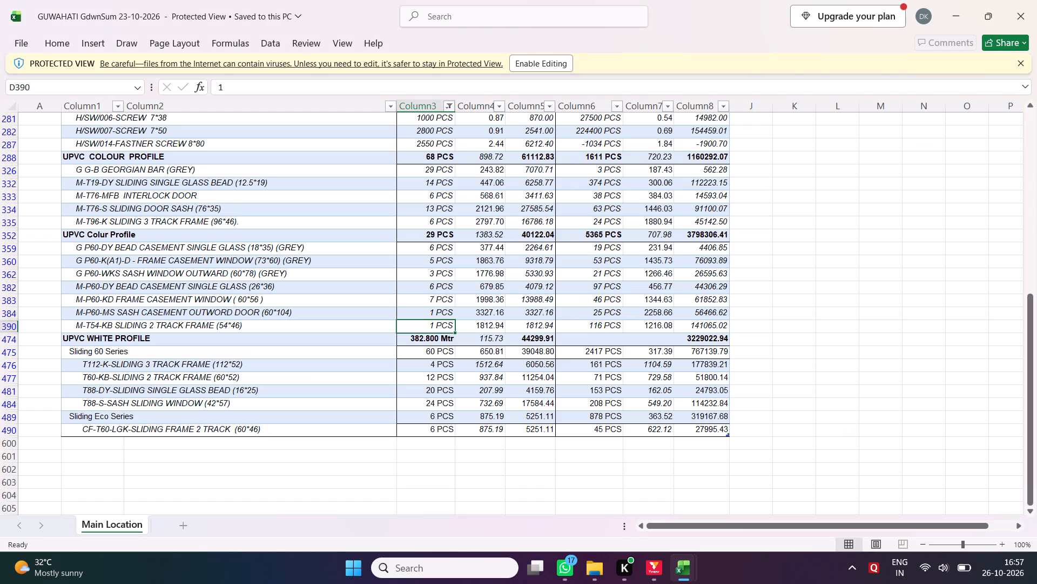
pyautogui.hotkey('alt', 'Tab')
pyautogui.hotkey('alt', 'Tab')
pyautogui.hotkey('alt', 'Tab')
pyautogui.press('Up')
pyautogui.press('Up')
pyautogui.press('Up')
pyautogui.press('Up')
pyautogui.press('Up')
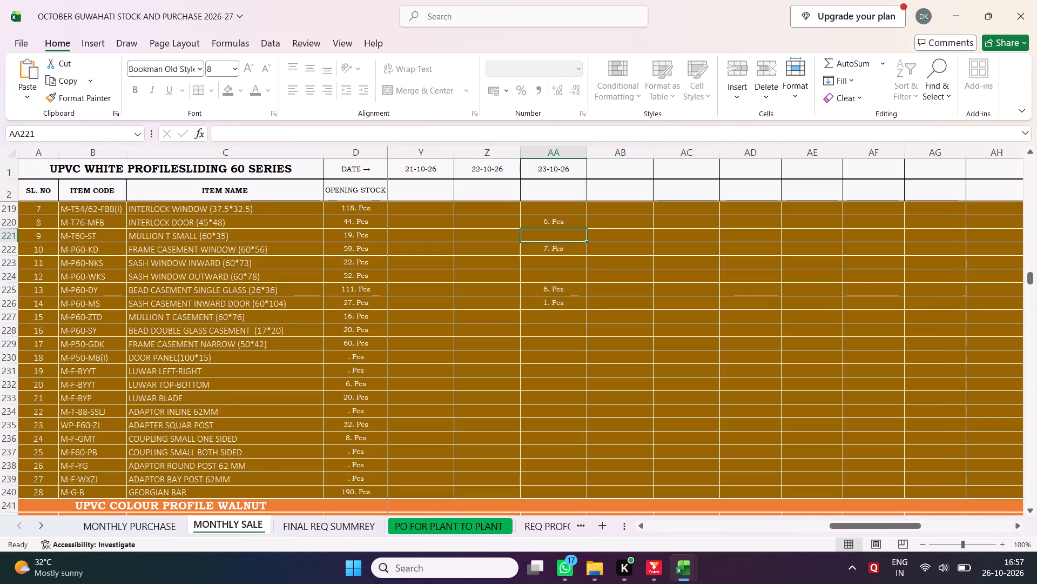
pyautogui.press('Up')
pyautogui.press('Up')
pyautogui.press('Up')
pyautogui.press('Up')
pyautogui.press('Up')
pyautogui.press('Up')
pyautogui.press('Up')
pyautogui.press('Up')
pyautogui.press('Up')
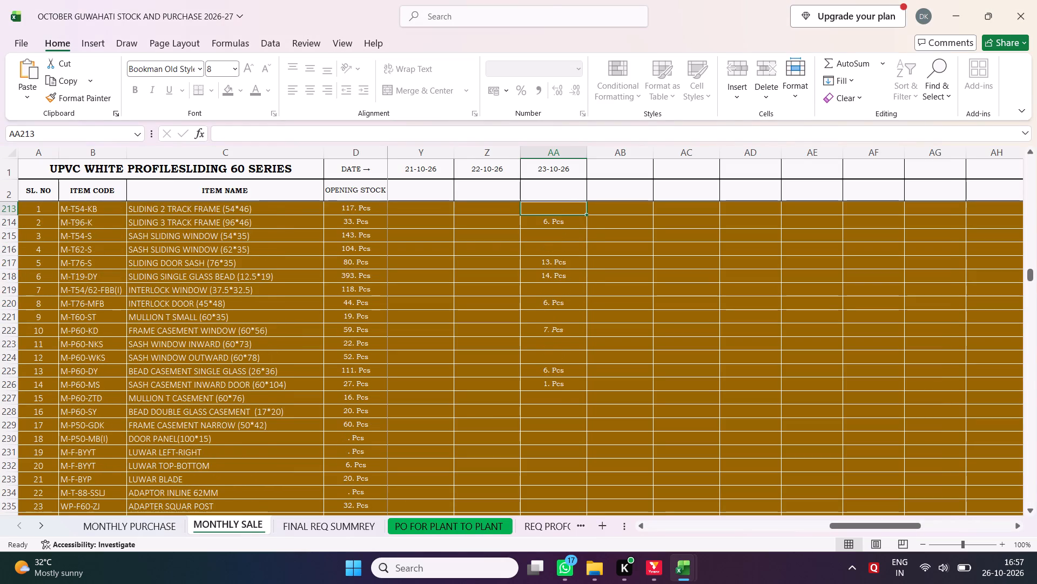
pyautogui.press('Down')
pyautogui.hotkey('alt', 'Tab')
pyautogui.hotkey('alt', 'Tab')
pyautogui.press('1')
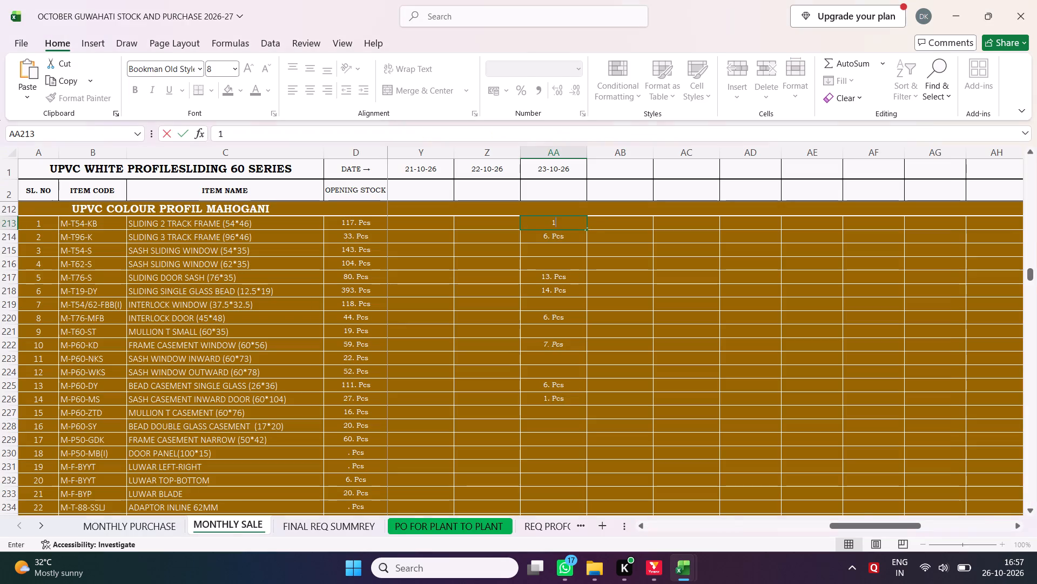
pyautogui.press('Return')
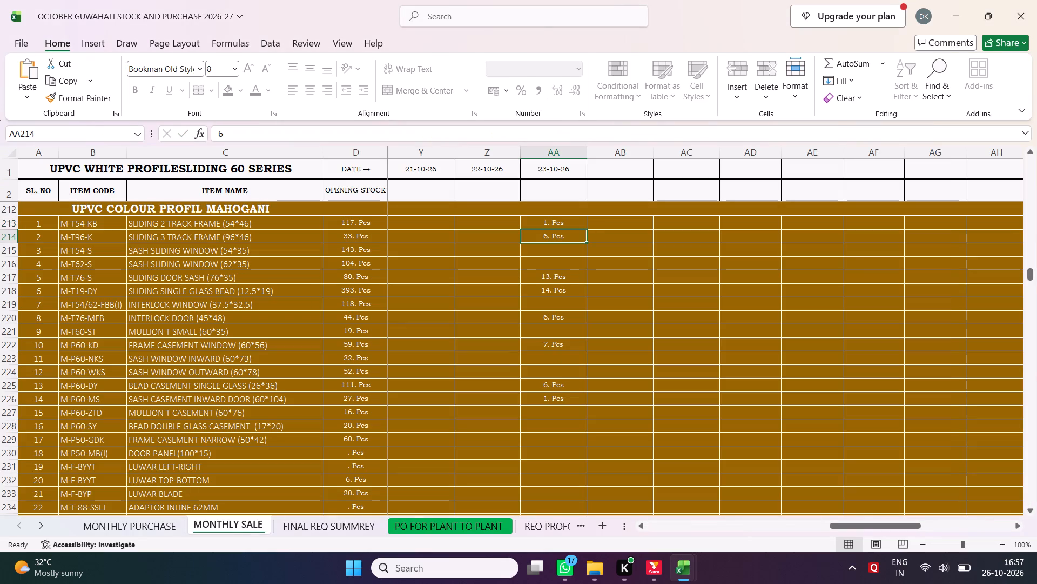
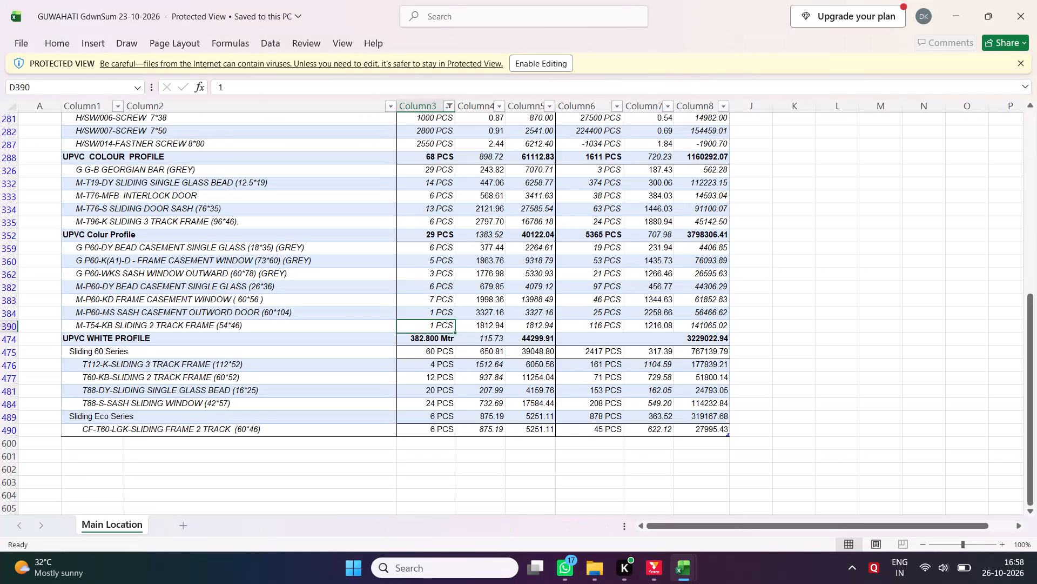
# Record the T112-K sliding 3 track frame outward quantity as 4 pieces in its white profile row under 23-10-26.
pyautogui.press('Down')
pyautogui.press('Down')
pyautogui.press('Down')
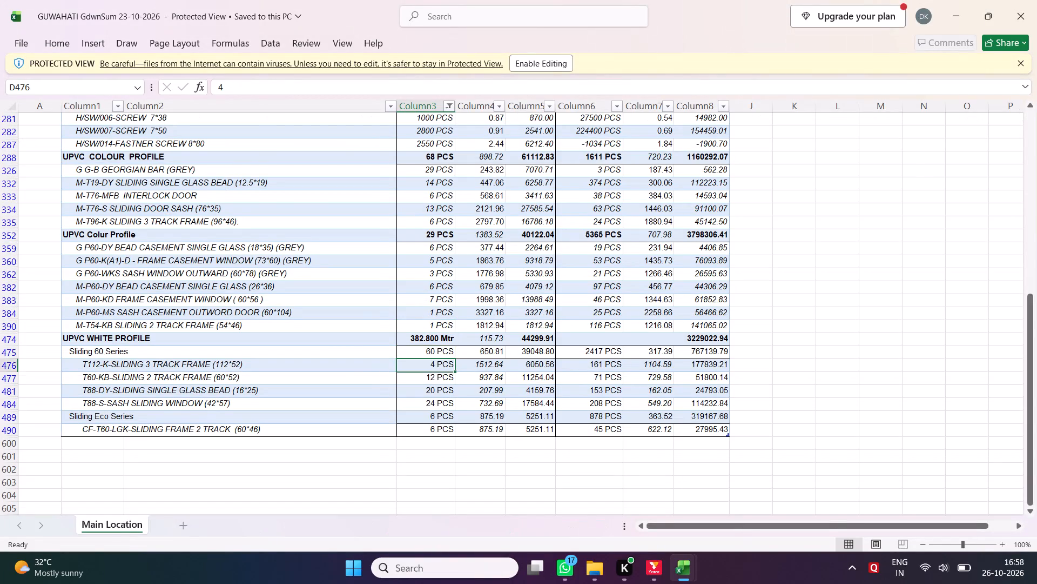
pyautogui.hotkey('alt', 'Tab')
pyautogui.scroll(10, 566, 364)
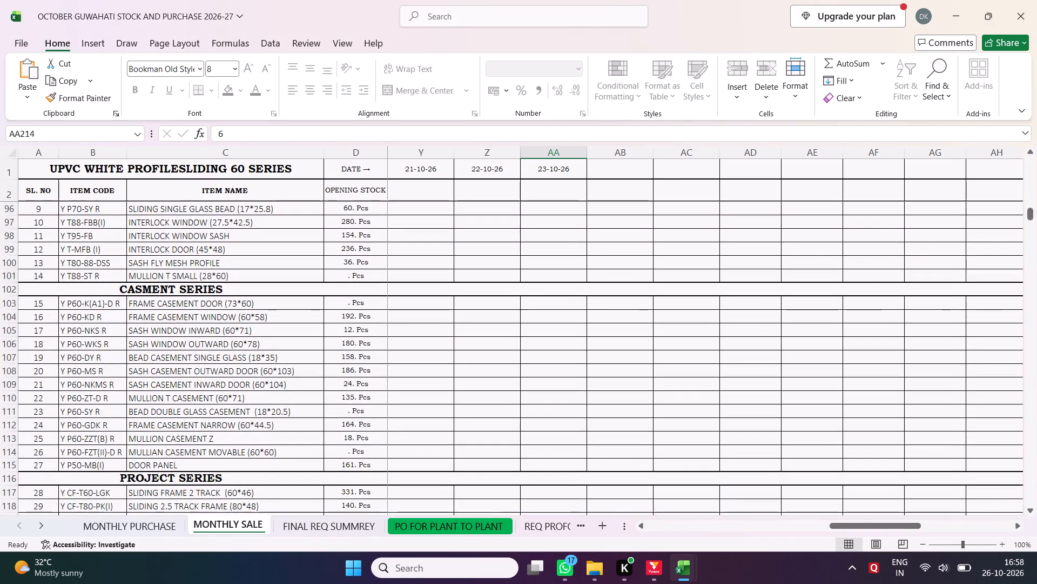
pyautogui.hotkey('alt', 'Tab')
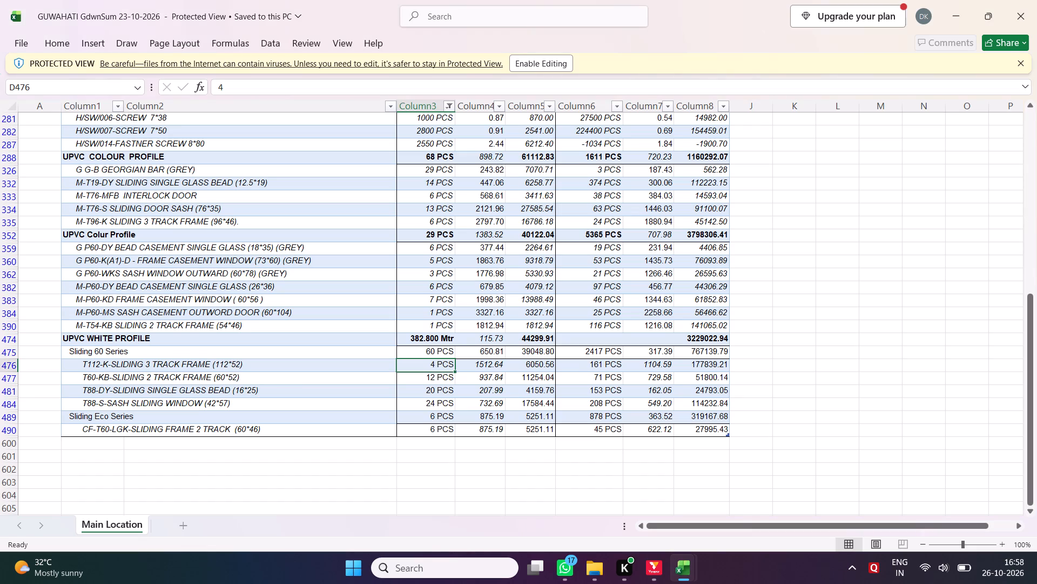
pyautogui.hotkey('alt', 'Tab')
pyautogui.scroll(7, 566, 364)
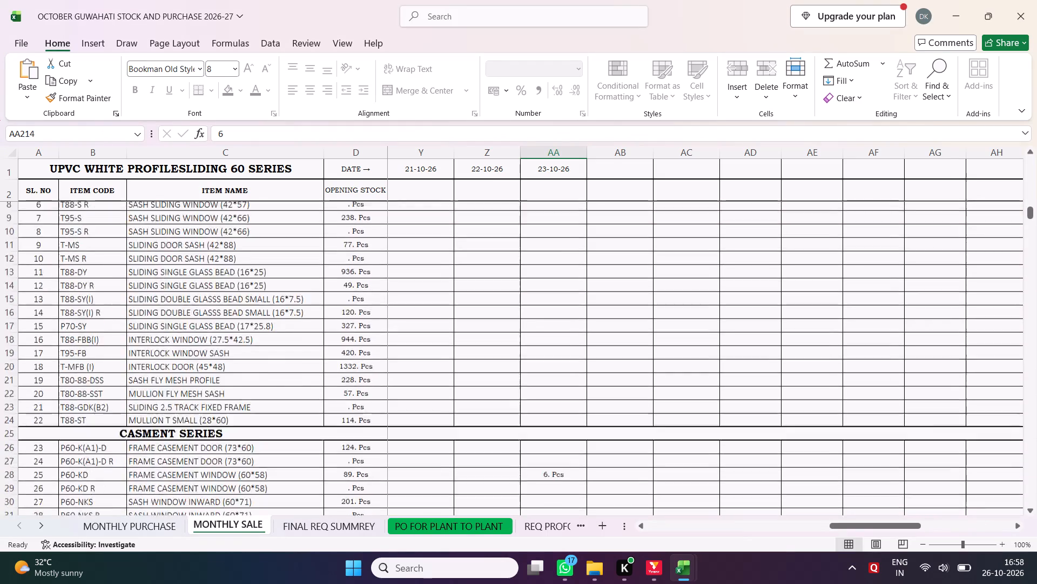
pyautogui.scroll(6, 566, 364)
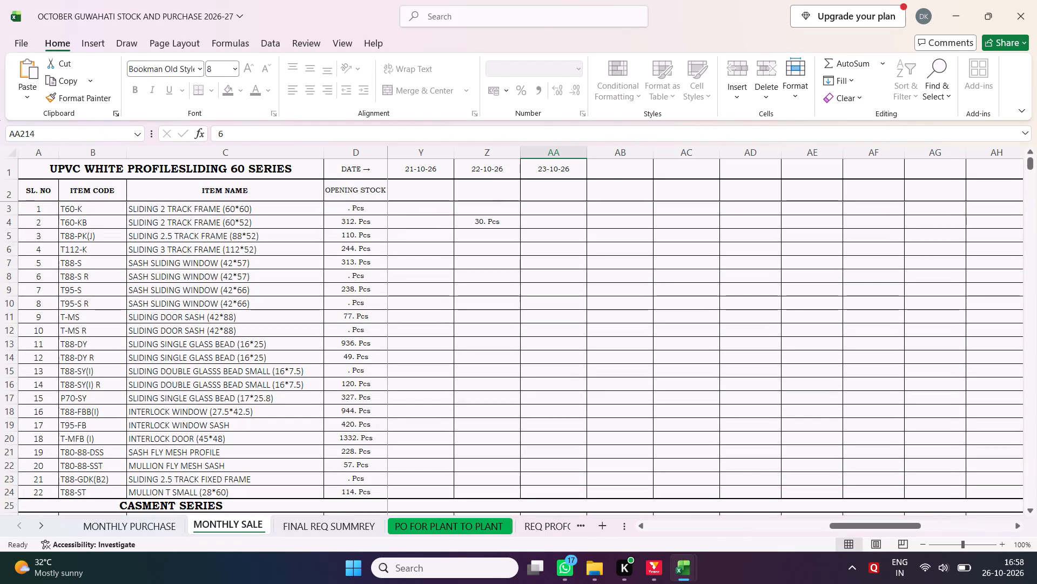
pyautogui.click(571, 228)
pyautogui.hotkey('alt', 'Tab')
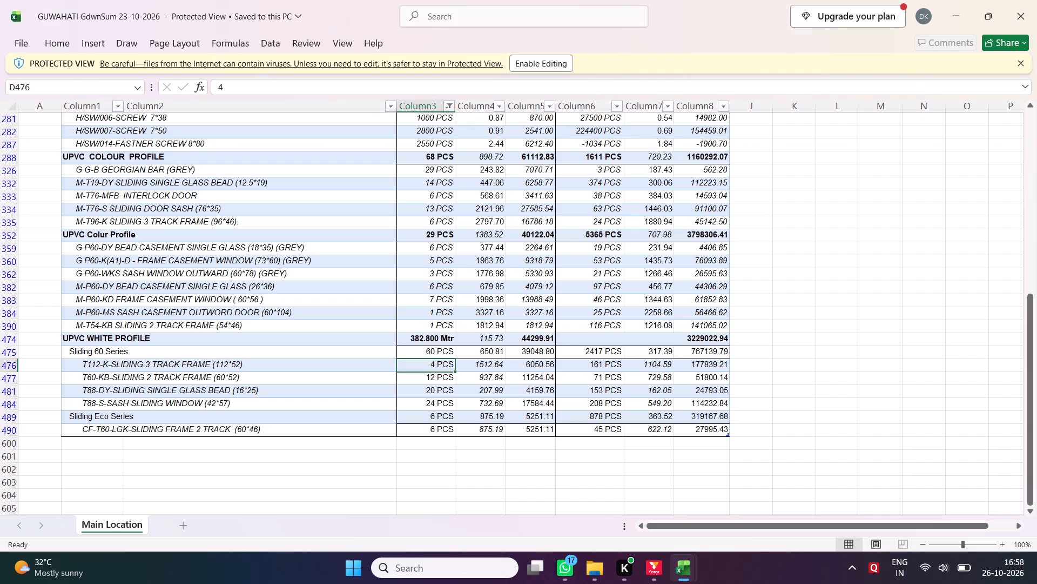
pyautogui.hotkey('alt', 'Tab')
pyautogui.press('Down')
pyautogui.press('Down')
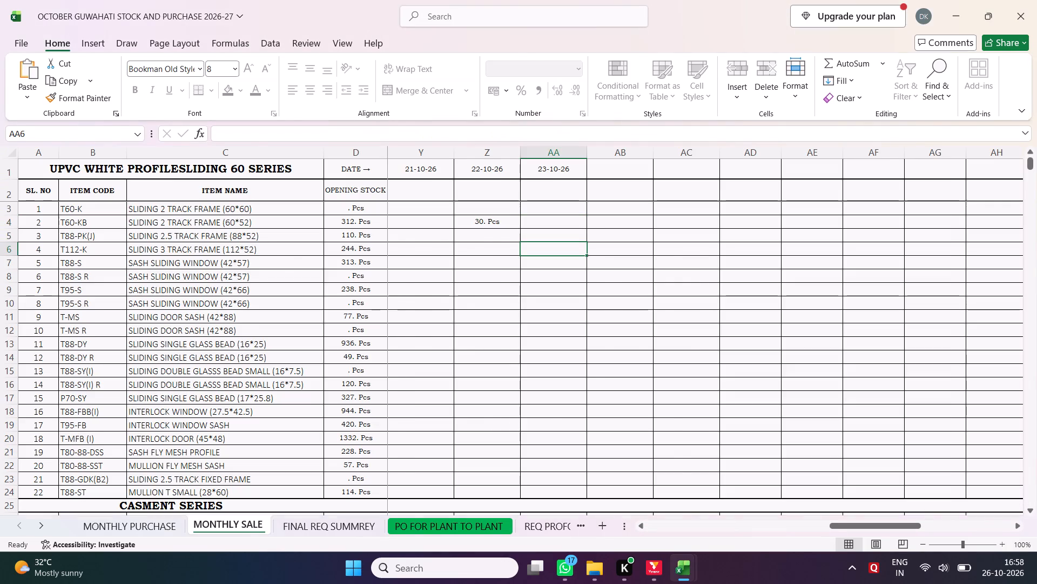
pyautogui.hotkey('alt', 'Tab')
pyautogui.hotkey('alt', 'Tab')
pyautogui.press('4')
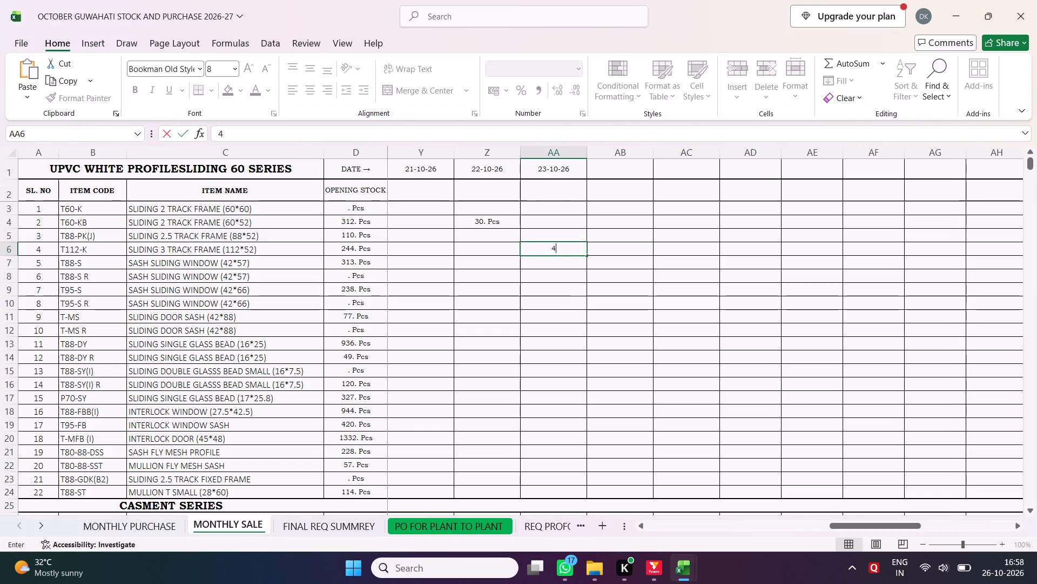
pyautogui.press('Return')
# Record the T60-KB sliding 2 track frame outward quantity as 12 pieces in its white profile row under 23-10-26.
pyautogui.hotkey('alt', 'Tab')
pyautogui.press('Down')
pyautogui.hotkey('alt', 'Tab')
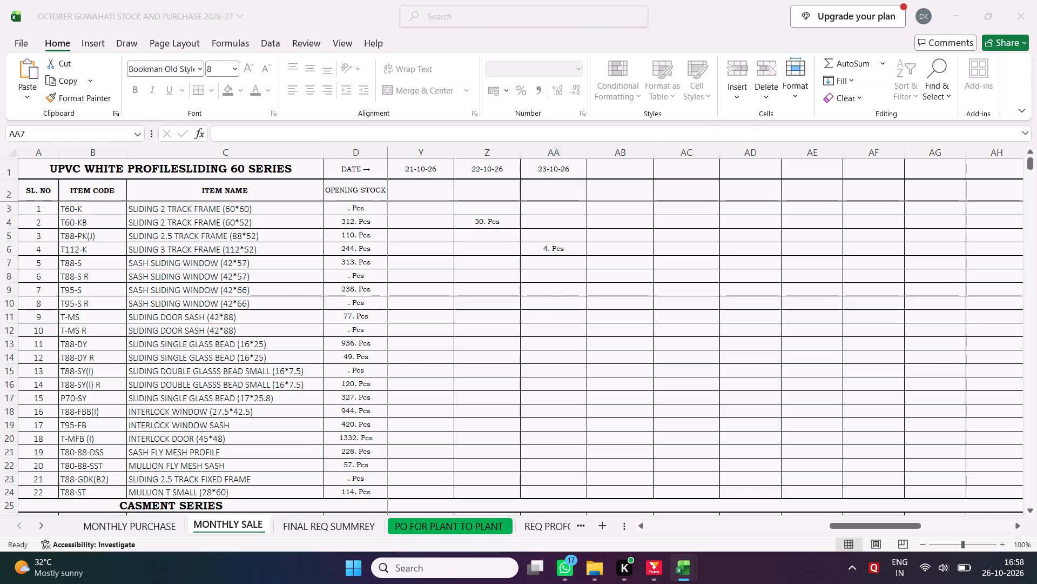
pyautogui.press('Up')
pyautogui.press('Up')
pyautogui.press('Up')
pyautogui.hotkey('alt', 'Tab')
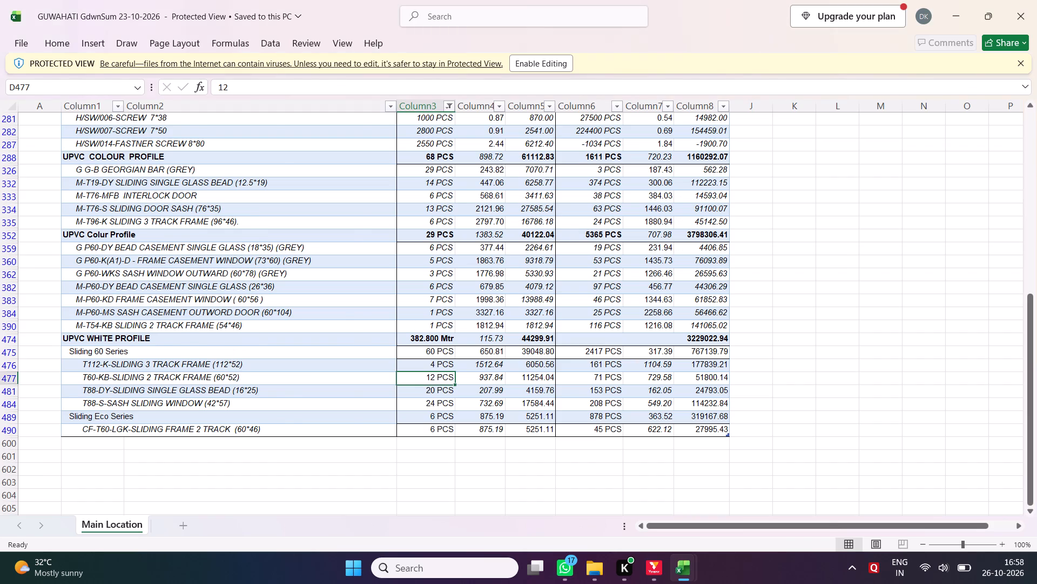
pyautogui.hotkey('alt', 'Tab')
pyautogui.write('12')
pyautogui.press('Return')
# Record the T88-DY sliding single glass bead outward quantity as 20 pieces in its white profile row under 23-10-26.
pyautogui.hotkey('alt', 'Tab')
pyautogui.press('Down')
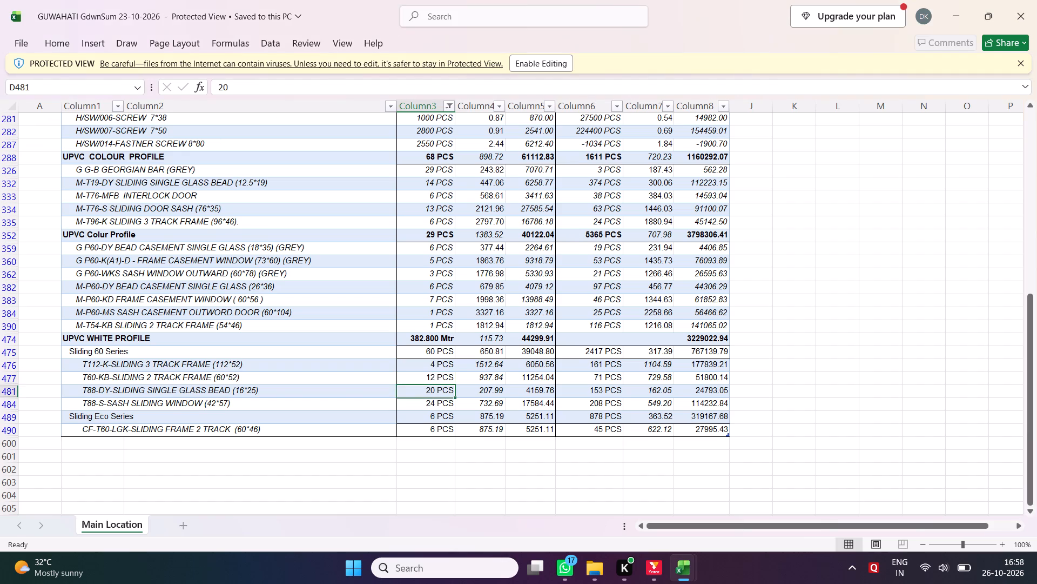
pyautogui.hotkey('alt', 'Tab')
pyautogui.press('Down')
pyautogui.press('Down')
pyautogui.press('Down')
pyautogui.press('Down')
pyautogui.press('Down')
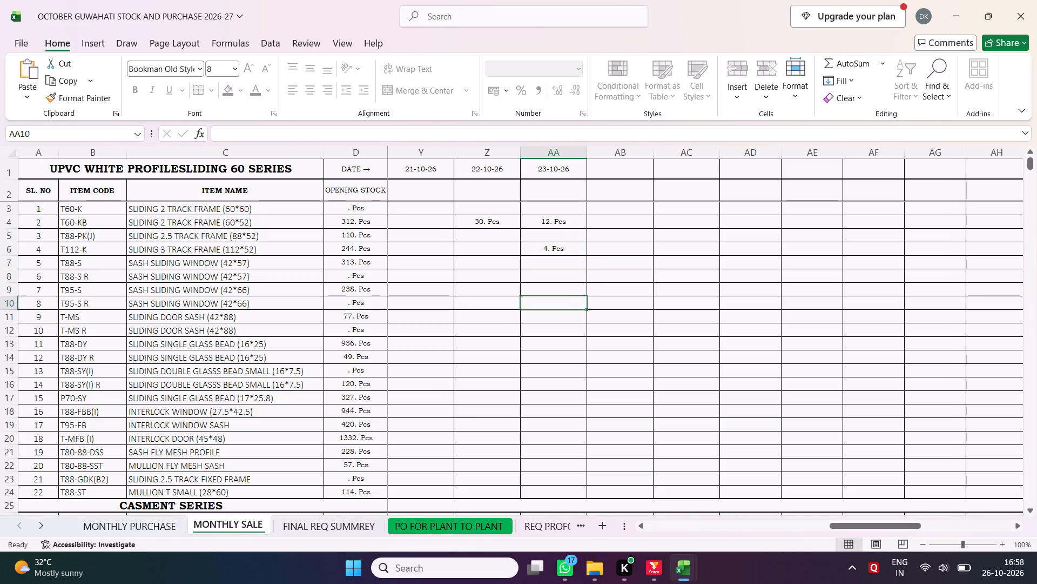
pyautogui.press('Down')
pyautogui.press('Down')
pyautogui.press('Down')
pyautogui.hotkey('alt', 'Tab')
pyautogui.hotkey('alt', 'Tab')
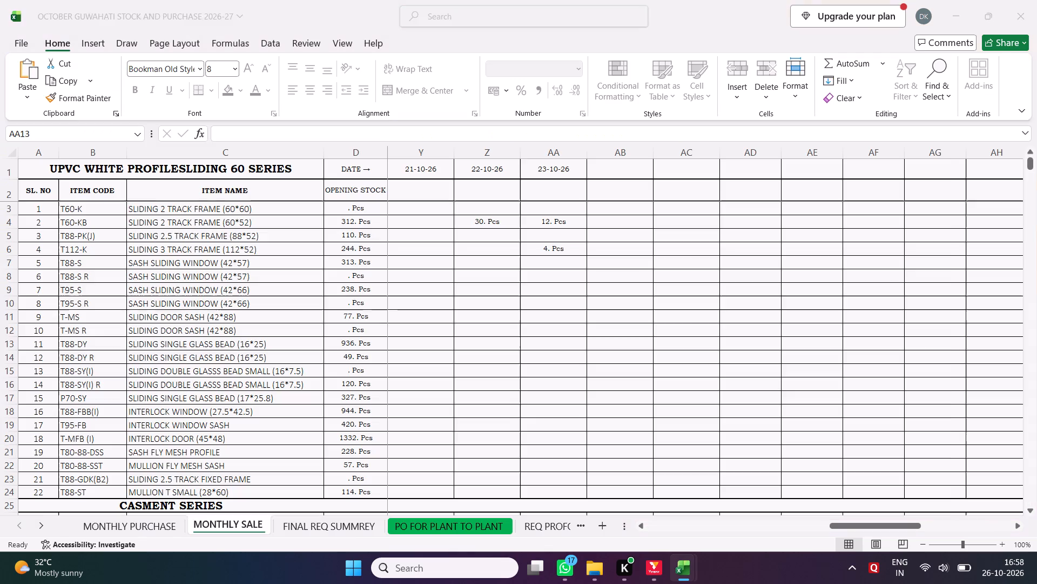
pyautogui.write('20')
pyautogui.press('Return')
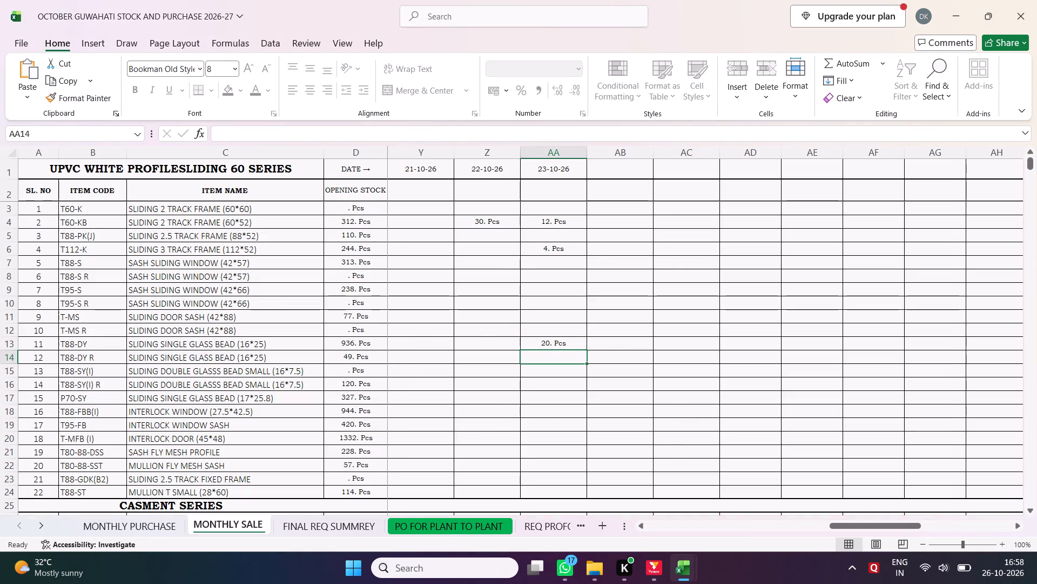
# Record the T88-S sash sliding window outward quantity as 24 pieces in its white profile row under 23-10-26.
pyautogui.hotkey('alt', 'Tab')
pyautogui.press('Down')
pyautogui.hotkey('alt', 'Tab')
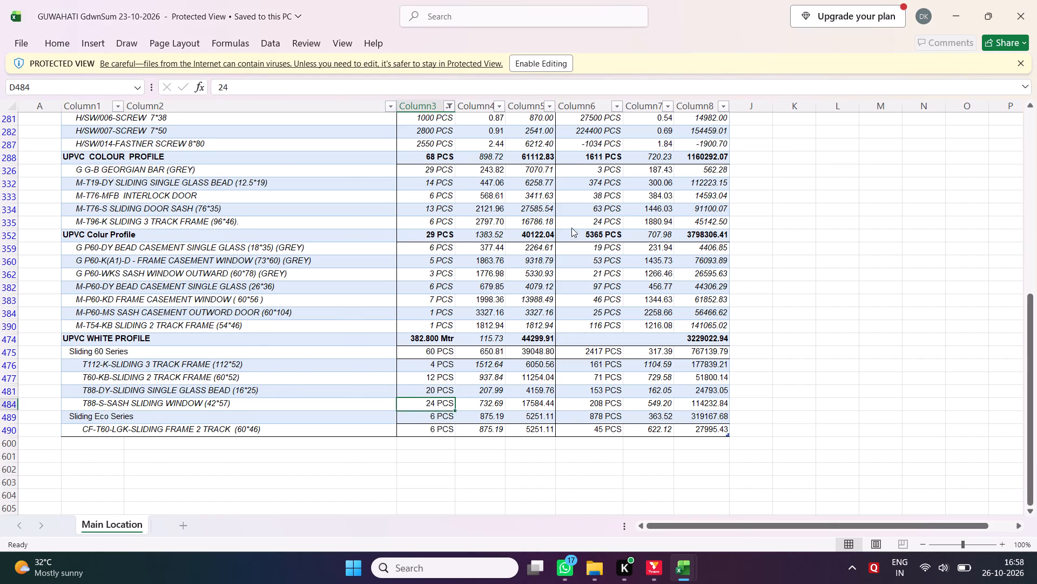
pyautogui.press('Up')
pyautogui.press('Up')
pyautogui.press('Up')
pyautogui.press('Up')
pyautogui.press('Up')
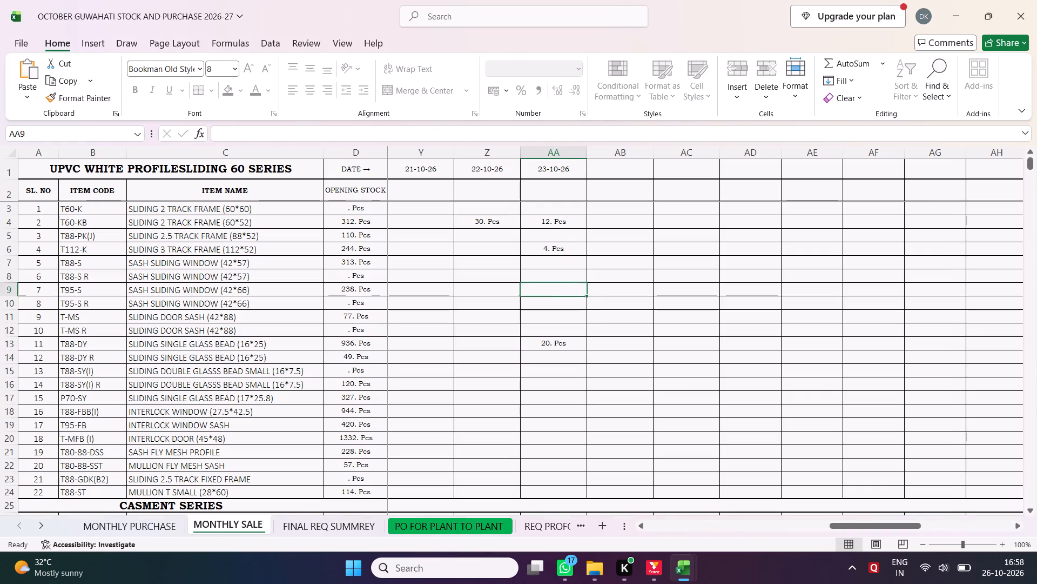
pyautogui.press('Up')
pyautogui.press('Up')
pyautogui.hotkey('alt', 'Tab')
pyautogui.hotkey('alt', 'Tab')
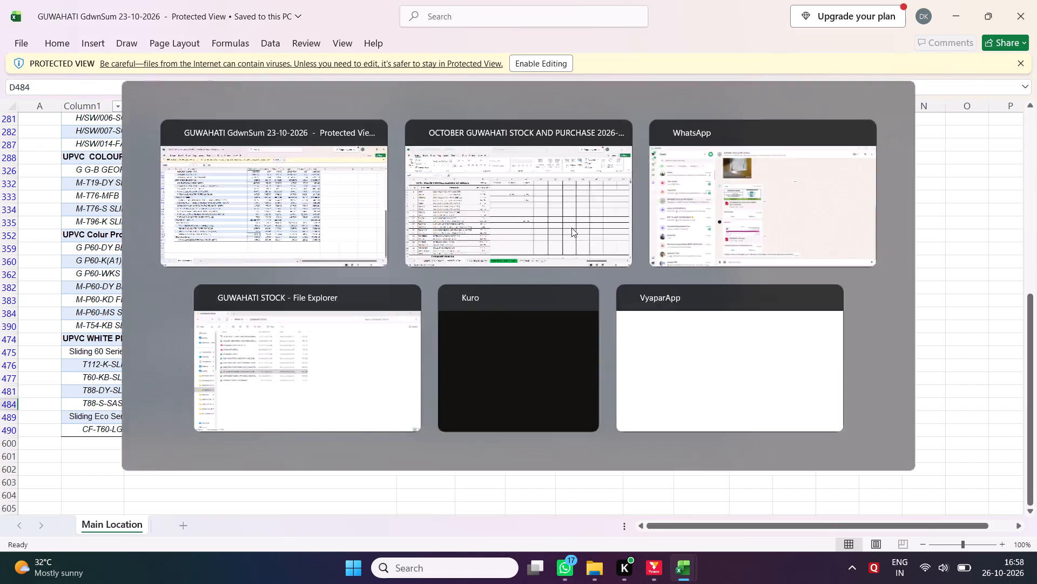
pyautogui.write('24')
pyautogui.press('Return')
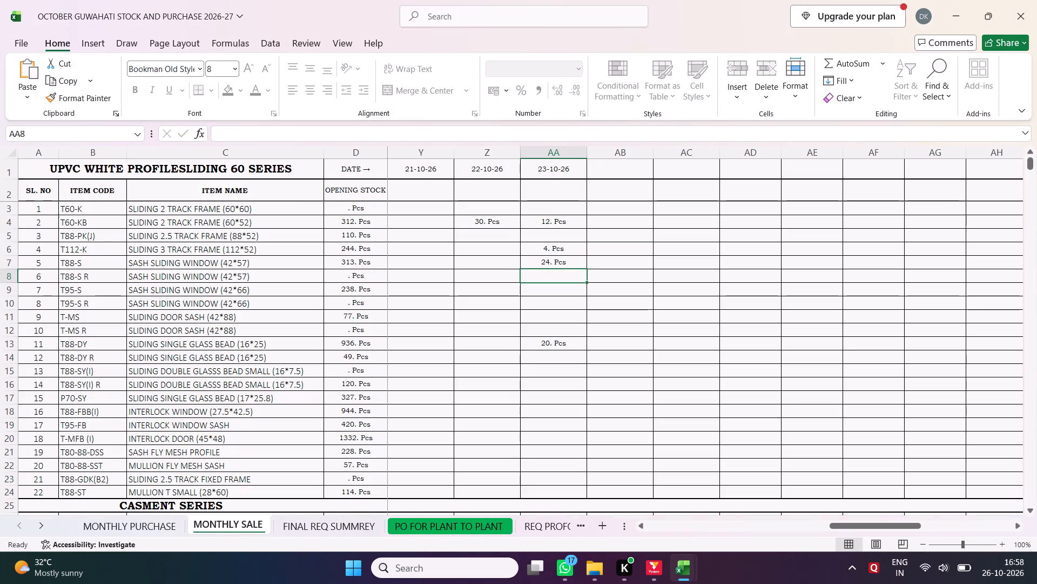
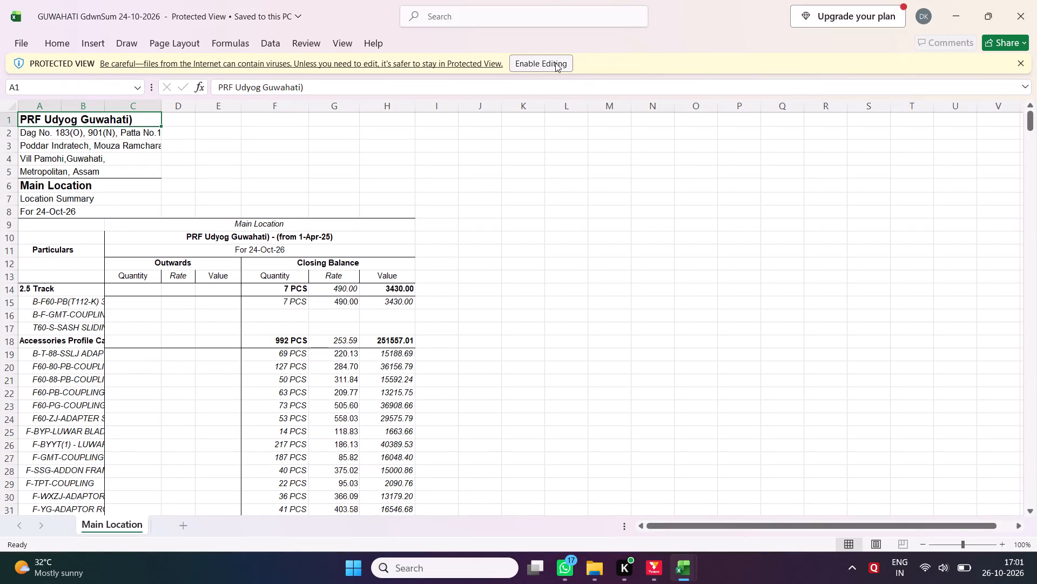
# Enable editing of the Guwahati 24-10-2026 godown summary and move the Particulars heading down to row 12.
pyautogui.click(555, 63)
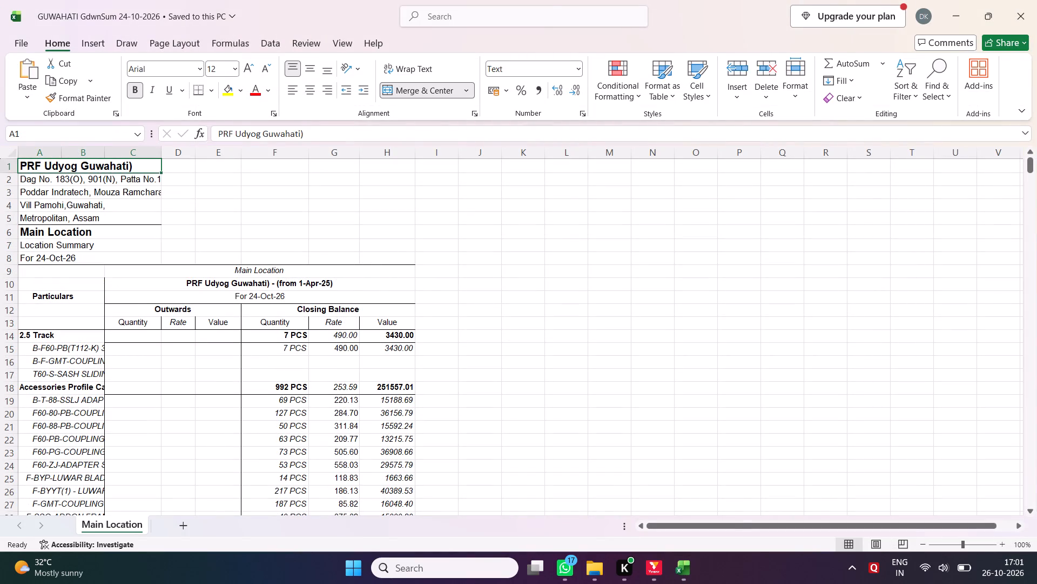
pyautogui.click(47, 301)
pyautogui.hotkey('ctrl', 'c')
pyautogui.press('Down')
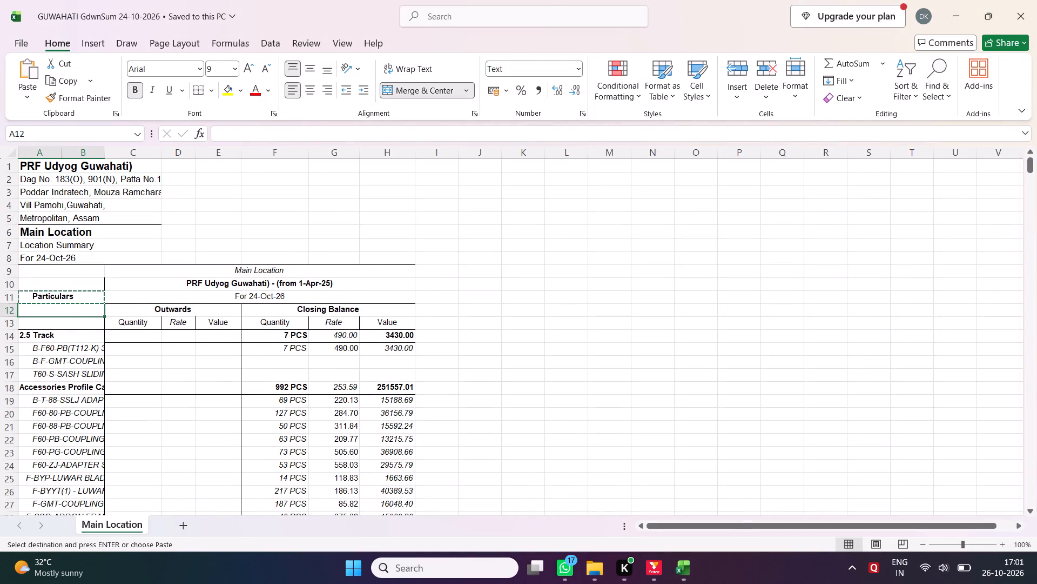
pyautogui.hotkey('ctrl', 'v')
pyautogui.press('Up')
pyautogui.press('Delete')
pyautogui.press('Down')
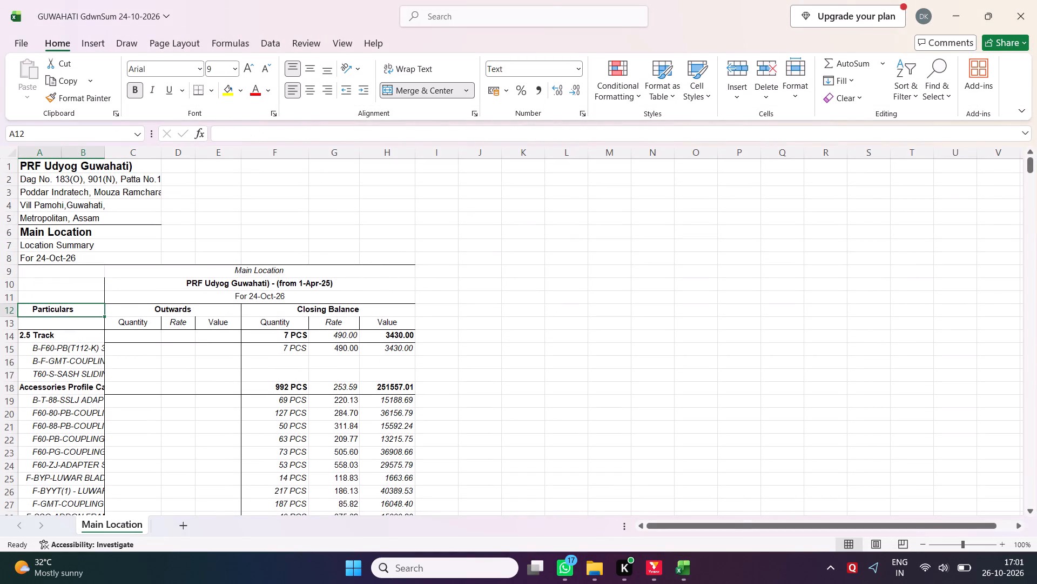
# Create a table from range A12:H598 of the godown summary, leaving the option for existing headers off.
pyautogui.hotkey('shift', 'Right')
pyautogui.hotkey('shift', 'Right')
pyautogui.hotkey('shift', 'Right')
pyautogui.hotkey('shift', 'Left')
pyautogui.hotkey('ctrl', 'shift', 'Down')
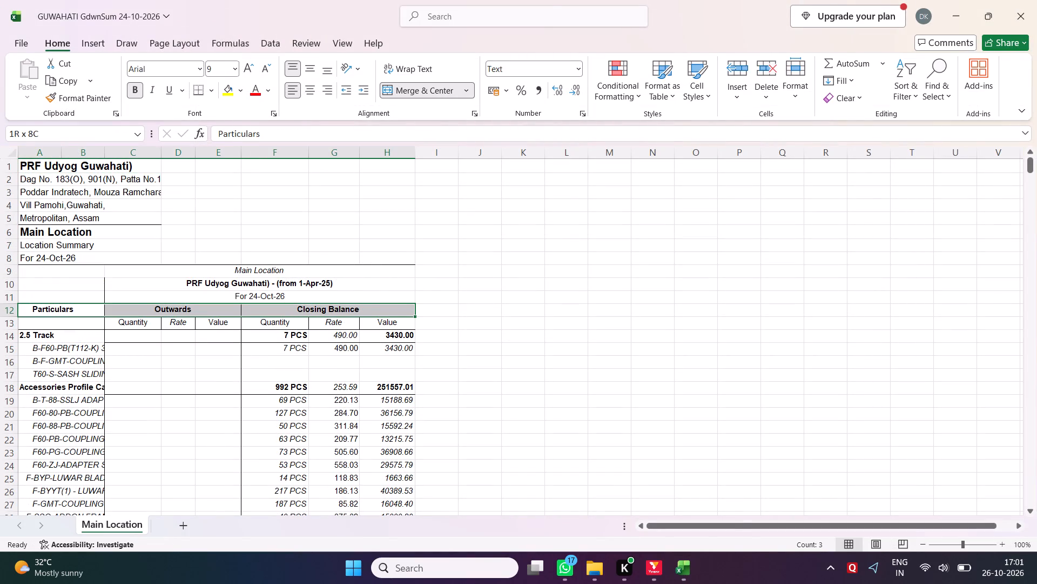
pyautogui.hotkey('ctrl', 't')
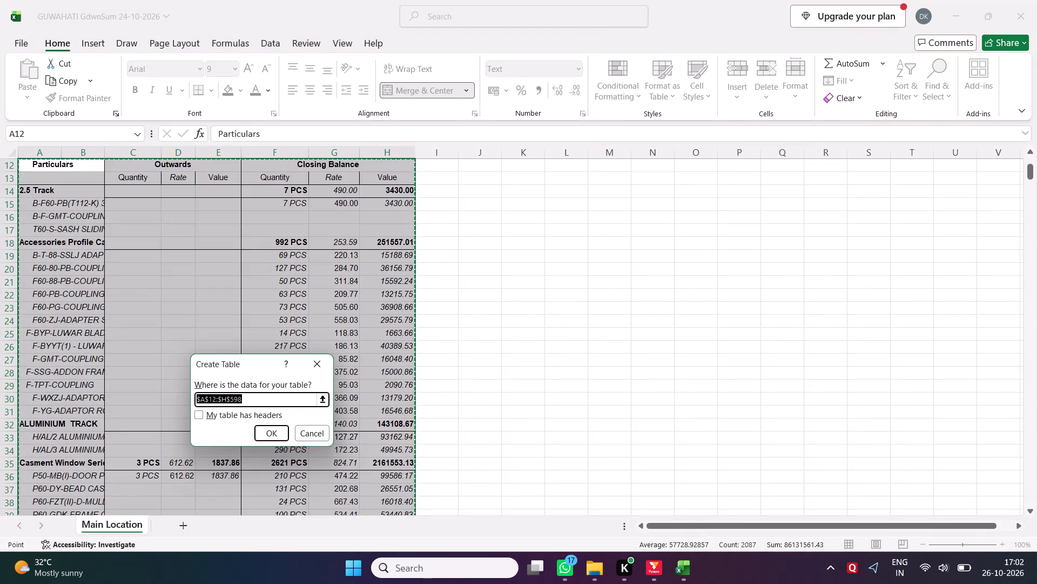
pyautogui.press('Return')
pyautogui.scroll(1, 280, 297)
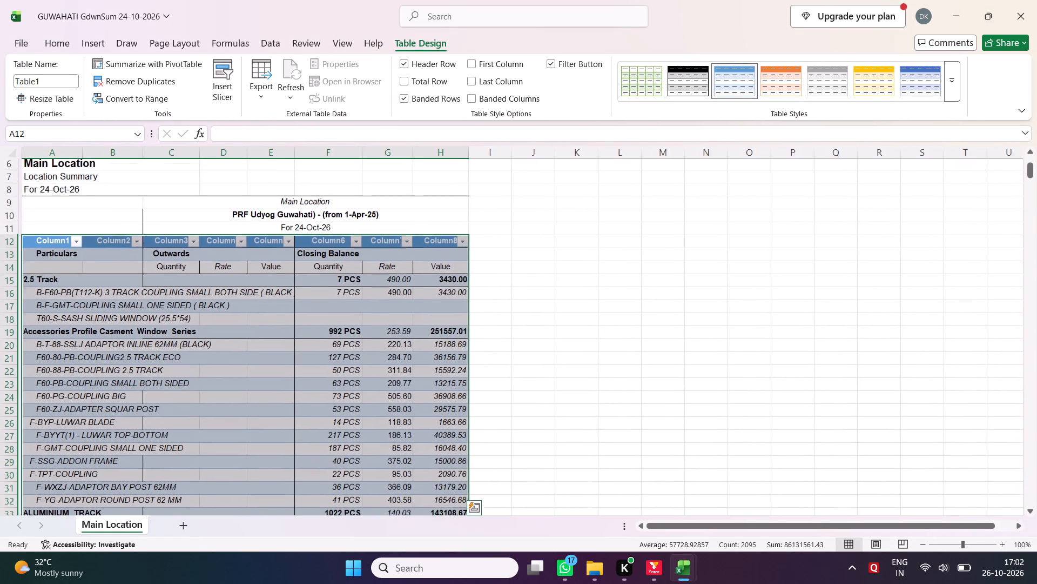
# Filter the Outwards quantity column, Column3, to exclude blanks.
pyautogui.click(187, 247)
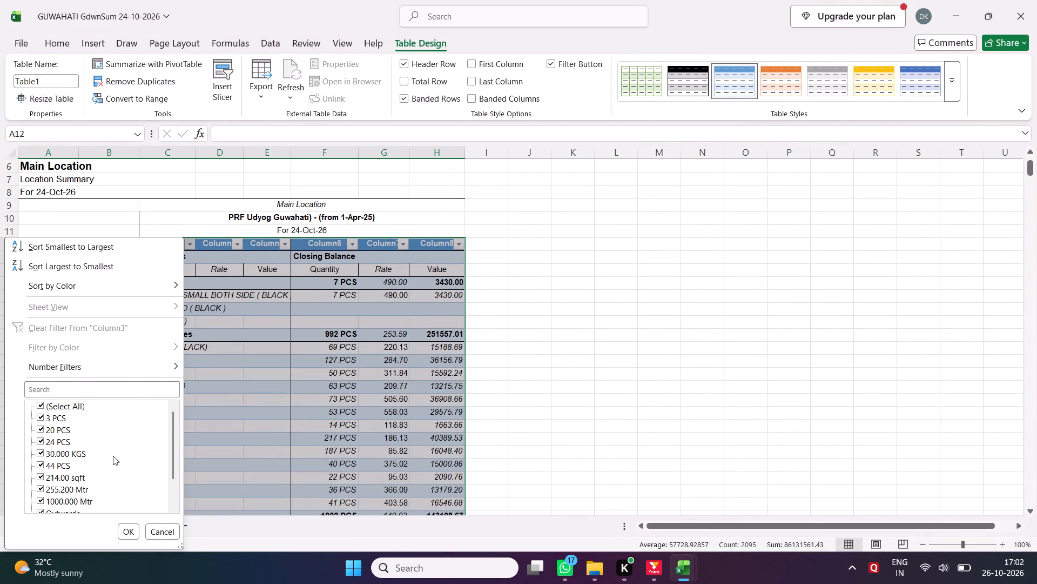
pyautogui.scroll(-8, 113, 456)
pyautogui.click(53, 497)
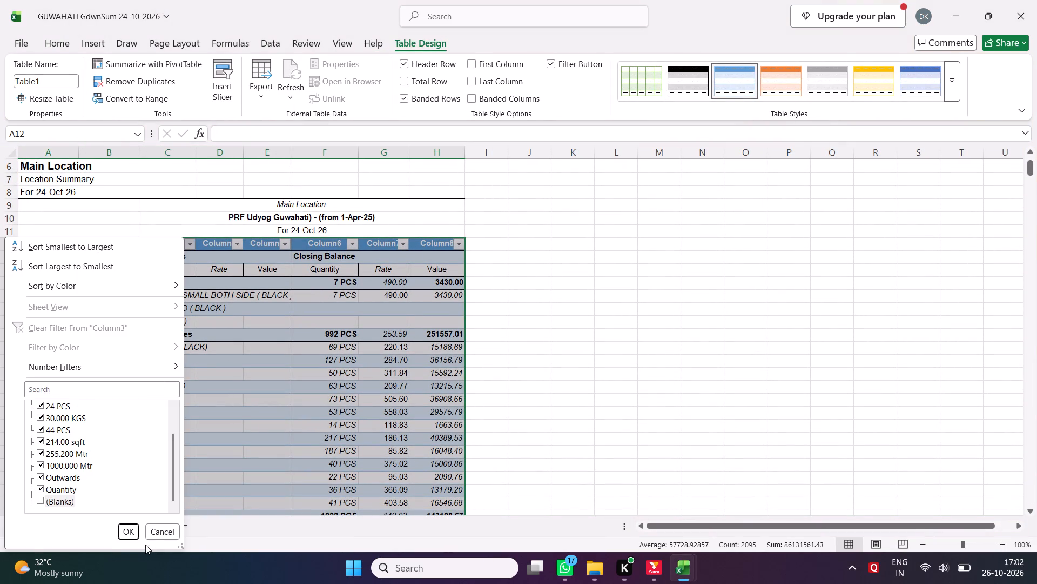
pyautogui.click(134, 535)
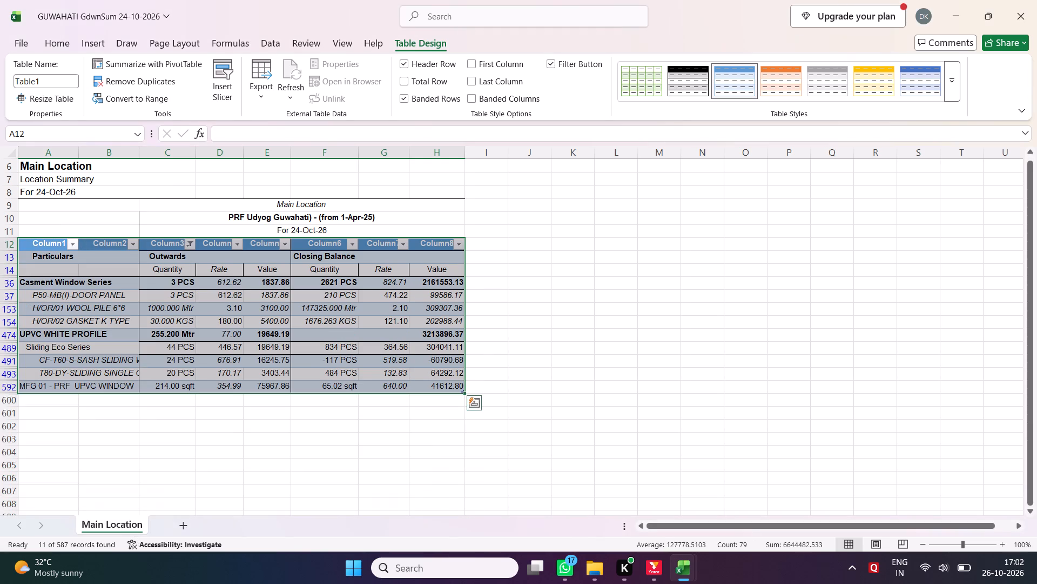
# Widen column B of the summary so the full item names fit.
pyautogui.click(137, 152)
pyautogui.moveTo(138, 149); pyautogui.dragTo(412, 171)
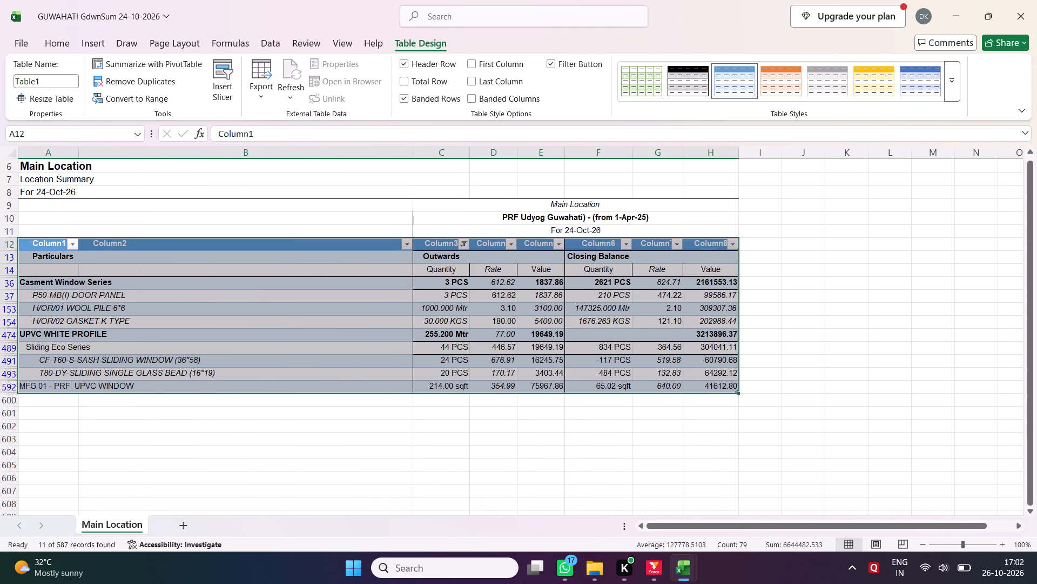
# Record the P50-MB(I) door panel outward quantity as 3 pieces in its MONTHLY SALE row under 24-10-26.
pyautogui.click(202, 303)
pyautogui.press('Up')
pyautogui.hotkey('alt', 'Tab')
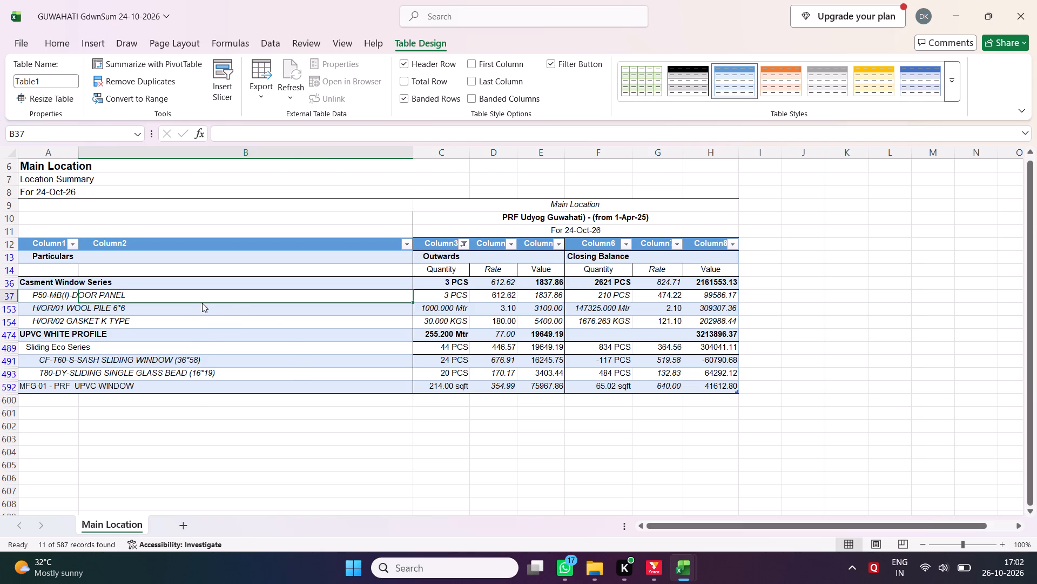
pyautogui.hscroll(-1, 624, 290)
pyautogui.hotkey('alt', 'Tab')
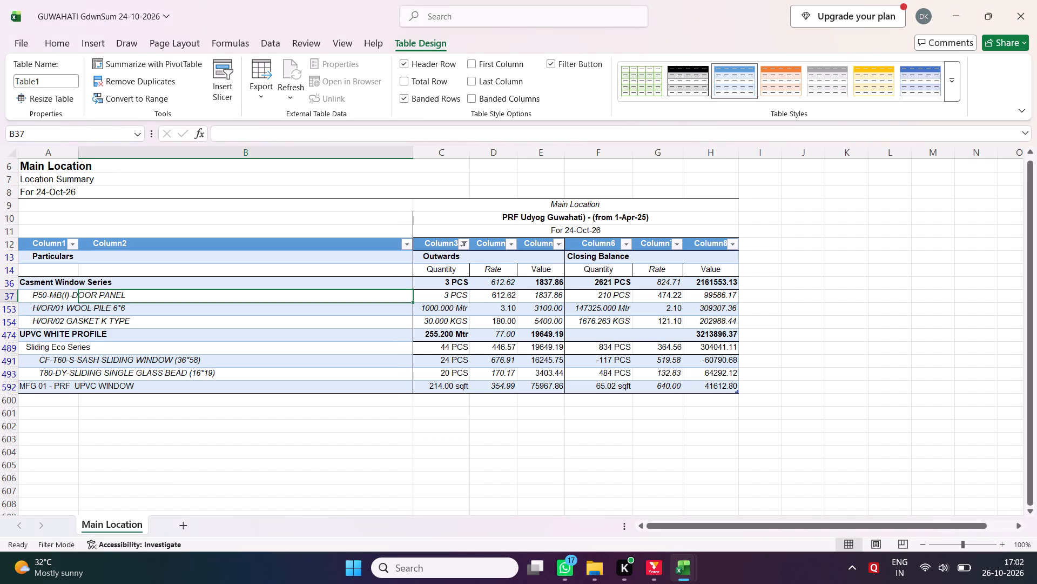
pyautogui.hotkey('alt', 'Tab')
pyautogui.scroll(-2, 509, 390)
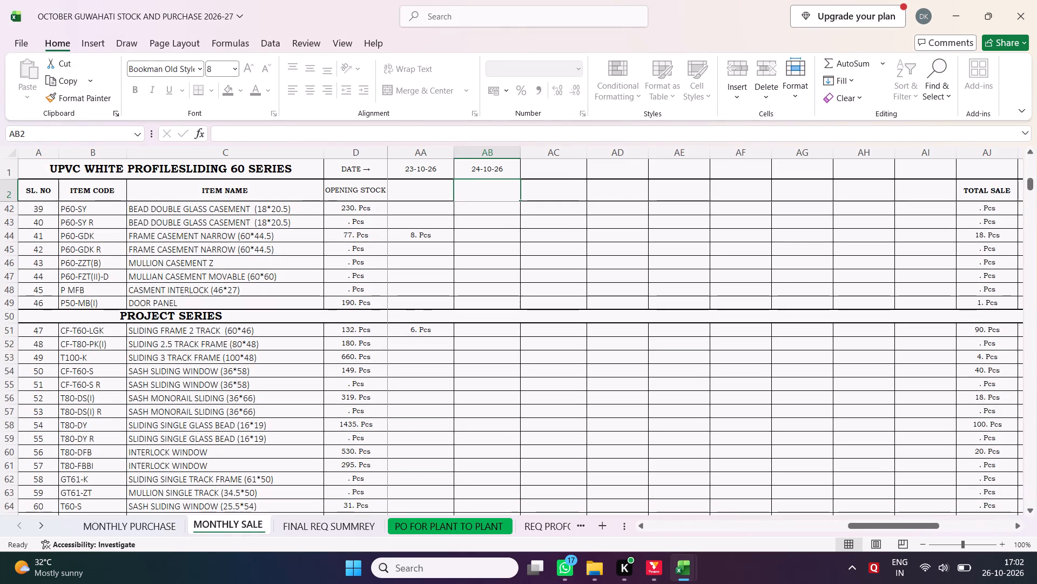
pyautogui.click(488, 298)
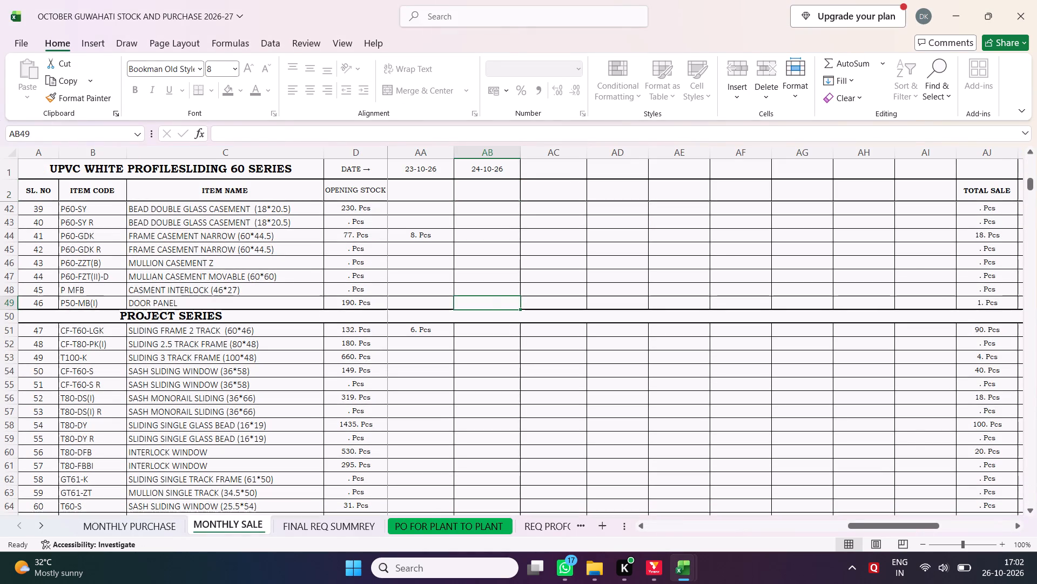
pyautogui.hotkey('alt', 'Tab')
pyautogui.hotkey('alt', 'Tab')
pyautogui.press('3')
pyautogui.press('Return')
# Record the wool pile 6*6 outward quantity as 2 rolls in its OTHER'S row under 24-10-26.
pyautogui.hotkey('alt', 'Tab')
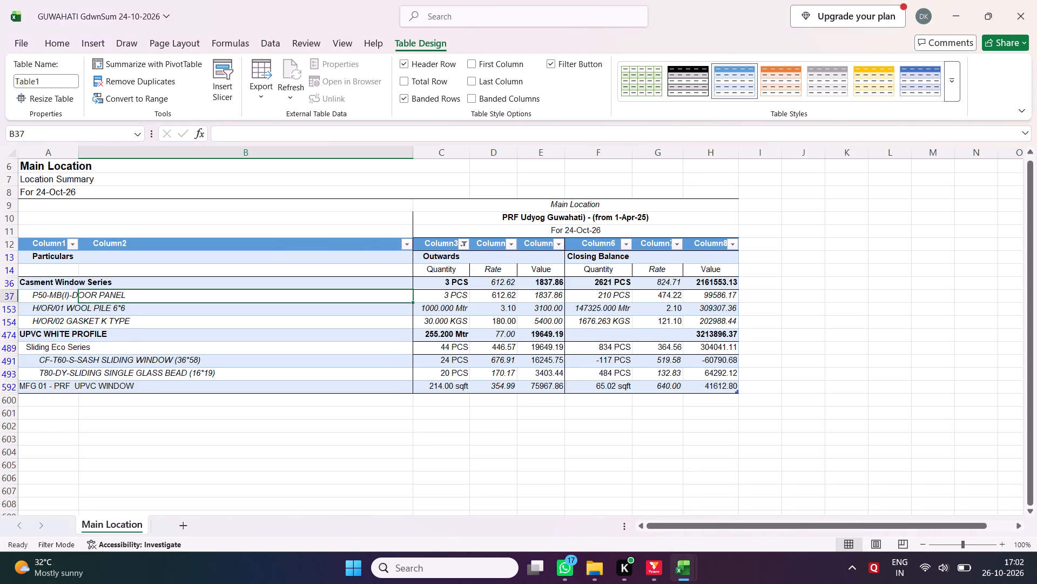
pyautogui.press('Down')
pyautogui.press('Down')
pyautogui.press('Up')
pyautogui.hotkey('alt', 'Tab')
pyautogui.scroll(-11, 488, 298)
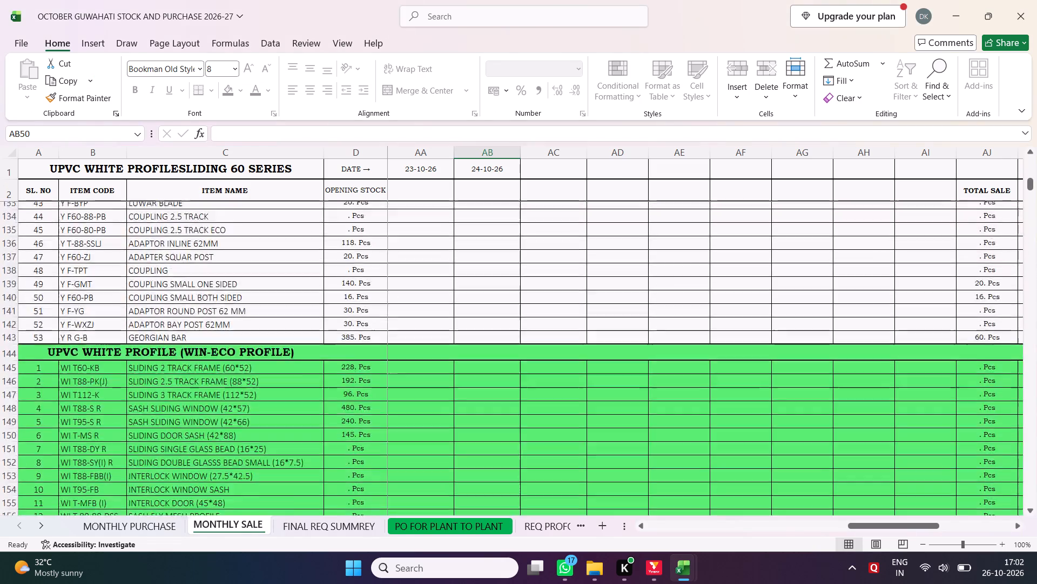
pyautogui.scroll(-19, 488, 298)
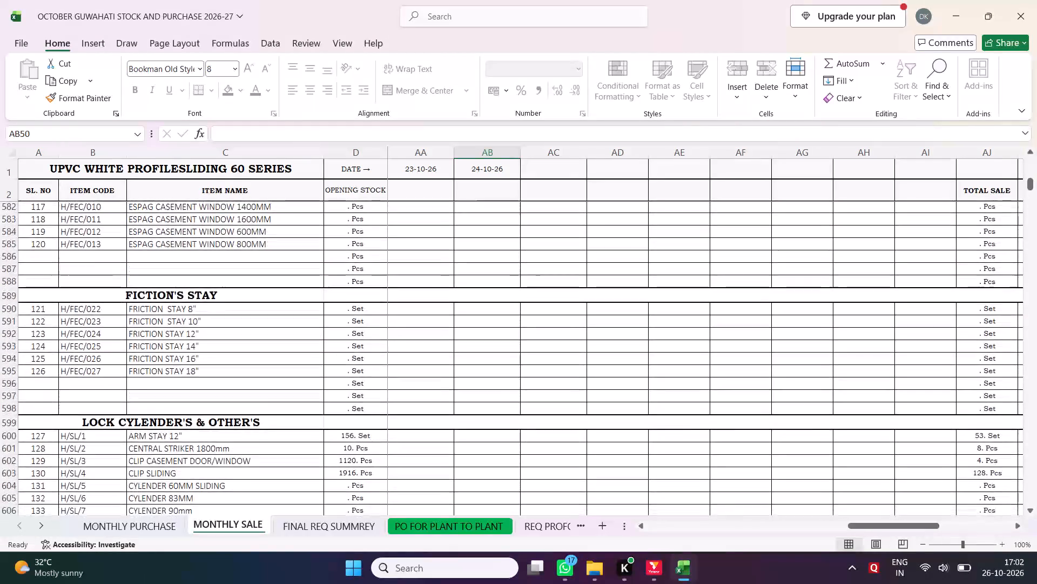
pyautogui.scroll(-4, 488, 298)
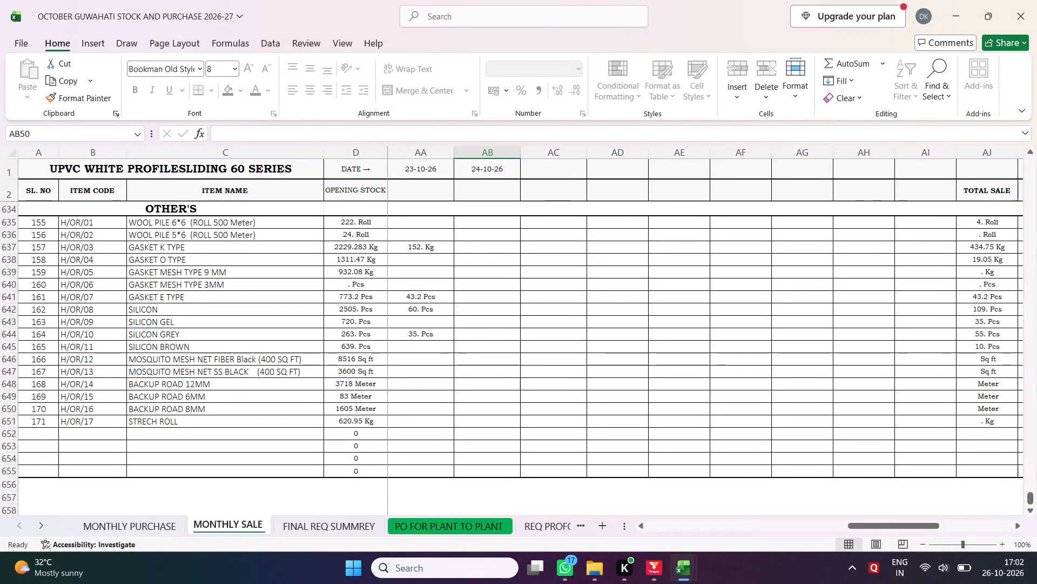
pyautogui.click(490, 227)
pyautogui.hotkey('alt', 'Tab')
pyautogui.hotkey('alt', 'Tab')
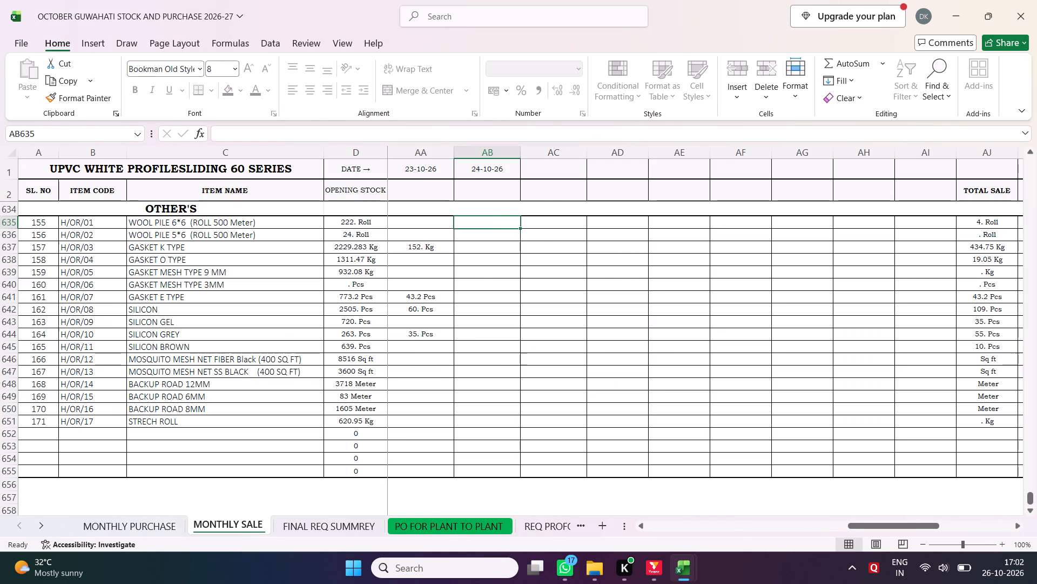
pyautogui.hotkey('alt', 'Tab')
pyautogui.hotkey('alt', 'Tab')
pyautogui.press('2')
pyautogui.press('Return')
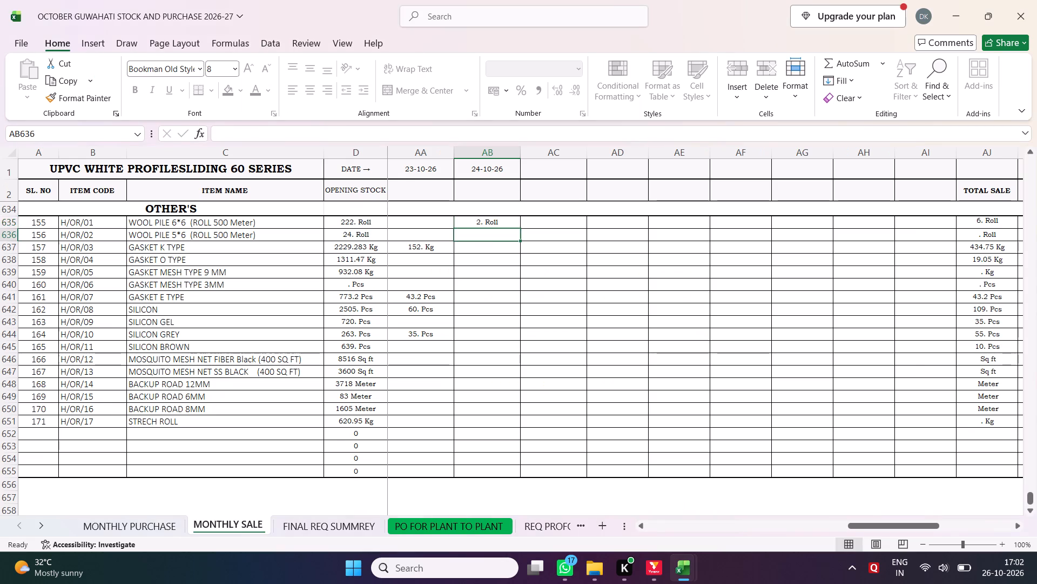
# Record the gasket K type outward quantity as 30 kg in its OTHER'S row under 24-10-26.
pyautogui.hotkey('alt', 'Tab')
pyautogui.press('Down')
pyautogui.hotkey('alt', 'Tab')
pyautogui.press('Down')
pyautogui.hotkey('alt', 'Tab')
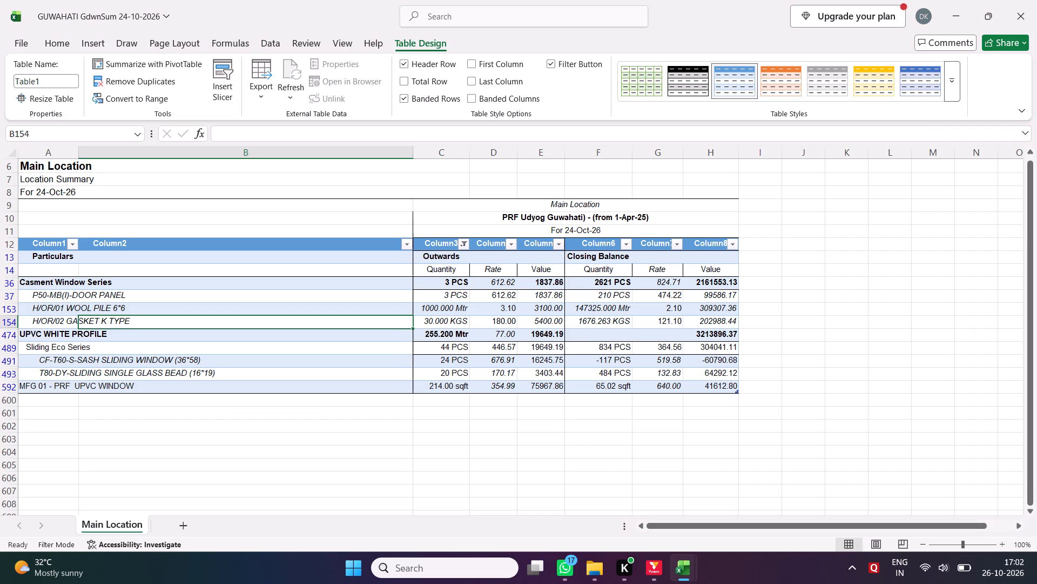
pyautogui.hotkey('alt', 'Tab')
pyautogui.write('30')
pyautogui.press('Return')
# Record the CF-T60-S sash sliding window (36*58) outward quantity as 24 pieces in its PROJECT SERIES row under 24-10-26.
pyautogui.hotkey('alt', 'Tab')
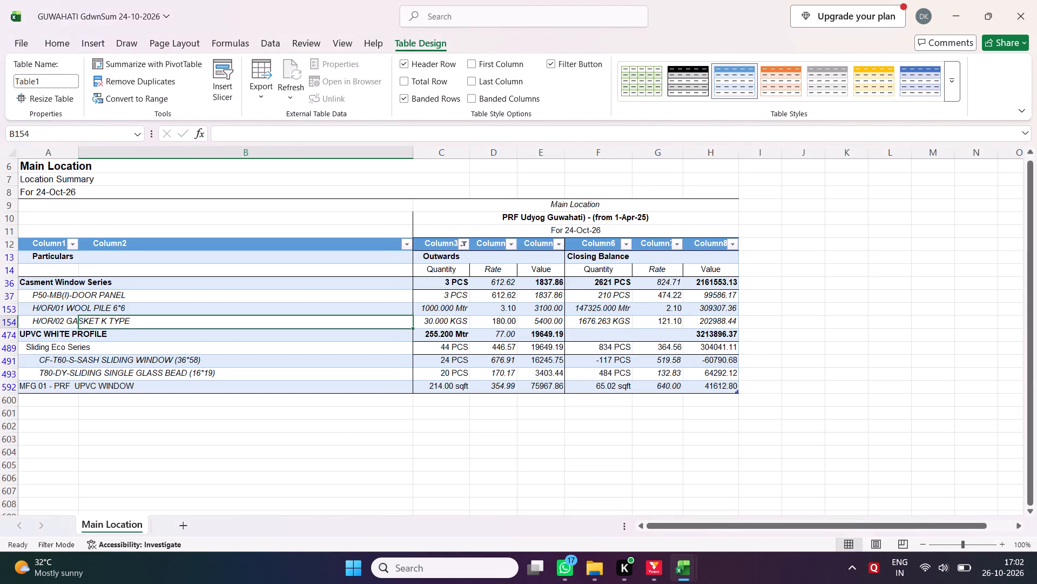
pyautogui.press('Down')
pyautogui.press('Down')
pyautogui.hotkey('alt', 'Tab')
pyautogui.hotkey('alt', 'Tab')
pyautogui.press('Down')
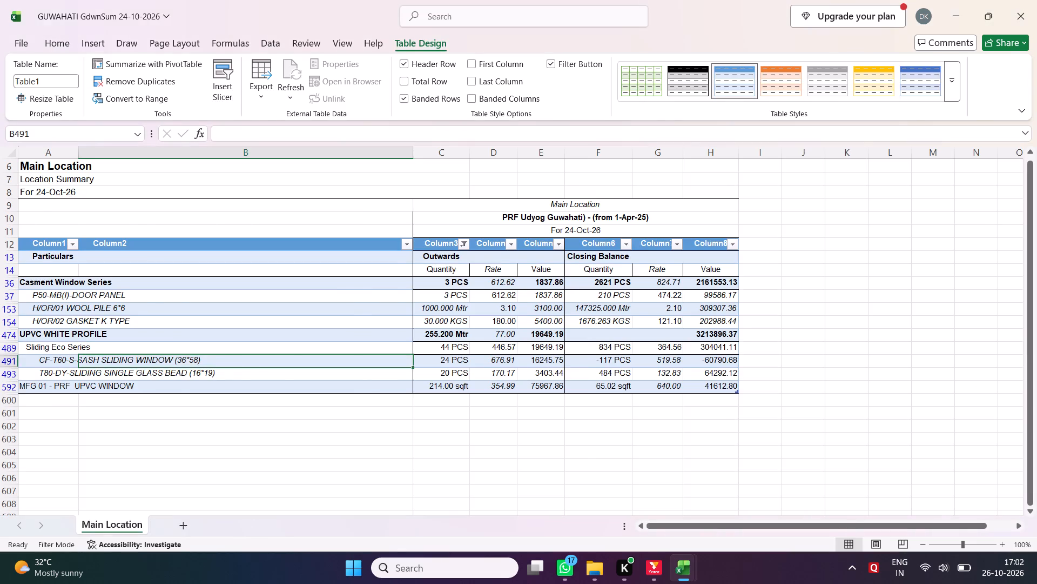
pyautogui.hotkey('alt', 'Tab')
pyautogui.scroll(17, 490, 227)
pyautogui.scroll(6, 490, 227)
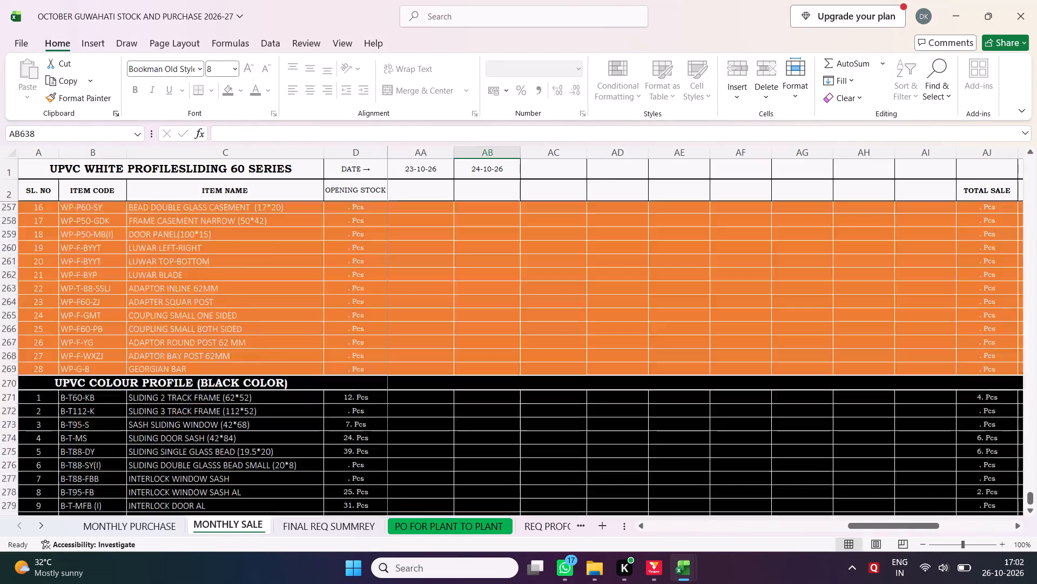
pyautogui.scroll(4, 490, 227)
pyautogui.scroll(-5, 490, 227)
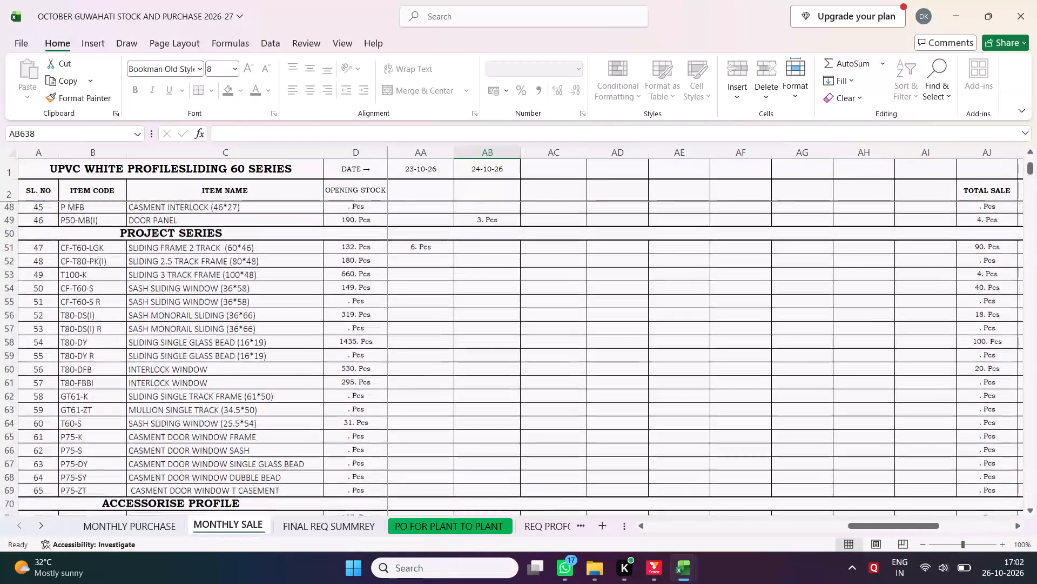
pyautogui.scroll(-5, 490, 227)
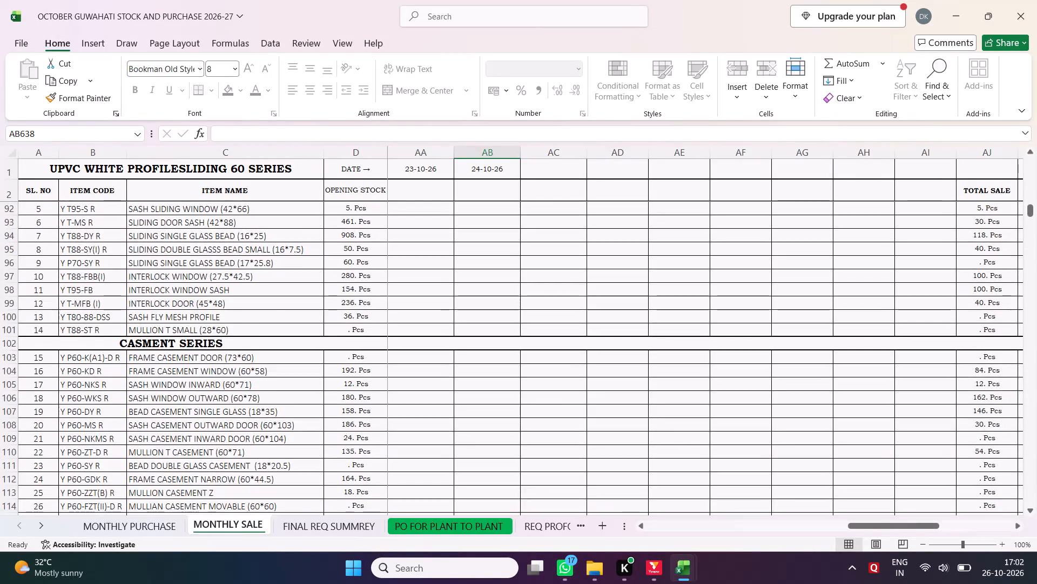
pyautogui.scroll(-2, 490, 227)
pyautogui.click(487, 391)
pyautogui.hotkey('alt', 'Tab')
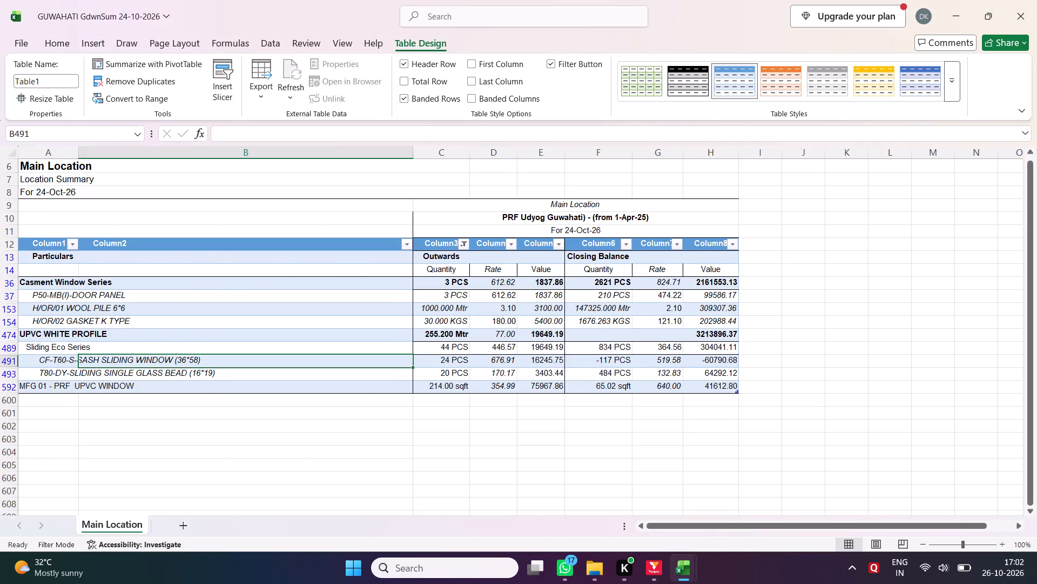
pyautogui.hotkey('alt', 'Tab')
pyautogui.press('Up')
pyautogui.press('Up')
pyautogui.press('Up')
pyautogui.press('Up')
pyautogui.hotkey('alt', 'Tab')
pyautogui.hotkey('alt', 'Tab')
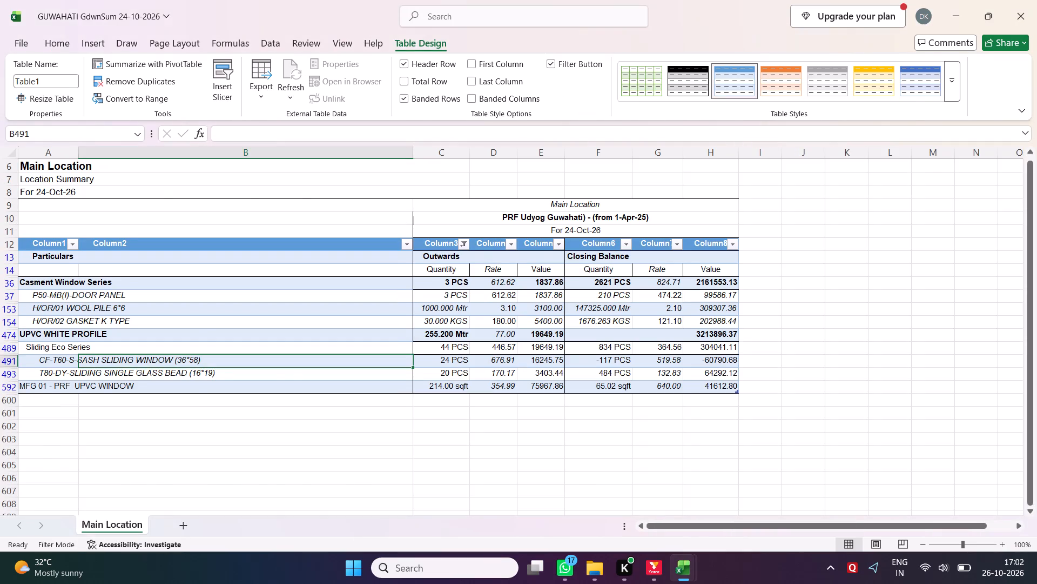
pyautogui.press('Up')
pyautogui.press('Up')
pyautogui.press('Up')
pyautogui.press('Up')
pyautogui.press('Up')
pyautogui.press('Up')
pyautogui.press('Up')
pyautogui.press('Up')
pyautogui.press('Up')
pyautogui.press('Up')
pyautogui.press('Up')
pyautogui.press('Up')
pyautogui.press('Up')
pyautogui.press('Up')
pyautogui.press('Up')
pyautogui.press('Up')
pyautogui.press('Up')
pyautogui.press('Up')
pyautogui.press('Up')
pyautogui.press('Up')
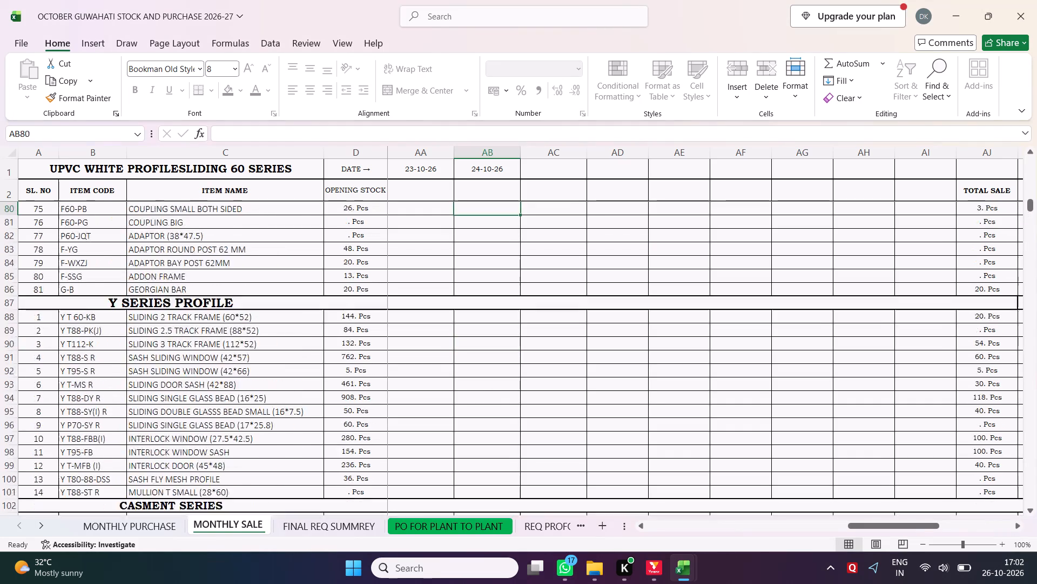
pyautogui.press('Down')
pyautogui.press('Down')
pyautogui.press('Down')
pyautogui.press('Down')
pyautogui.press('Down')
pyautogui.press('Down')
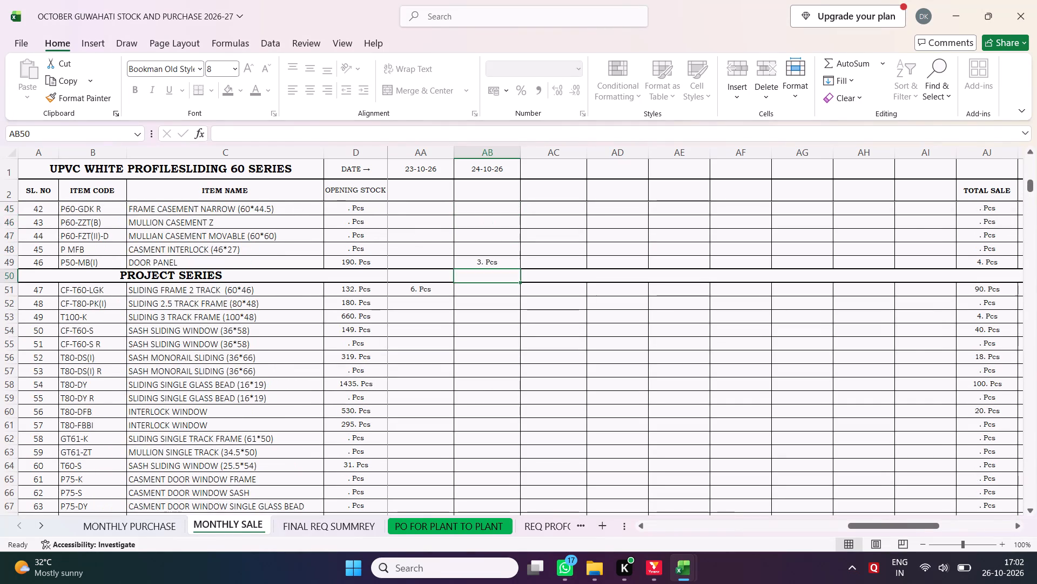
pyautogui.hotkey('alt', 'Tab')
pyautogui.hotkey('alt', 'Tab')
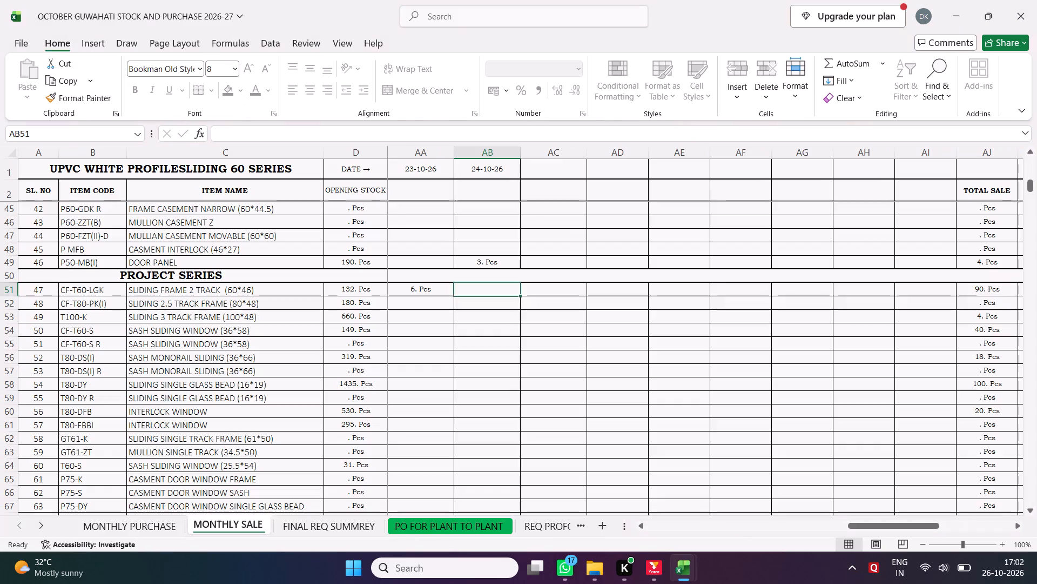
pyautogui.press('Down')
pyautogui.press('Down')
pyautogui.press('Down')
pyautogui.press('Down')
pyautogui.press('Up')
pyautogui.hotkey('alt', 'Tab')
pyautogui.hotkey('alt', 'Tab')
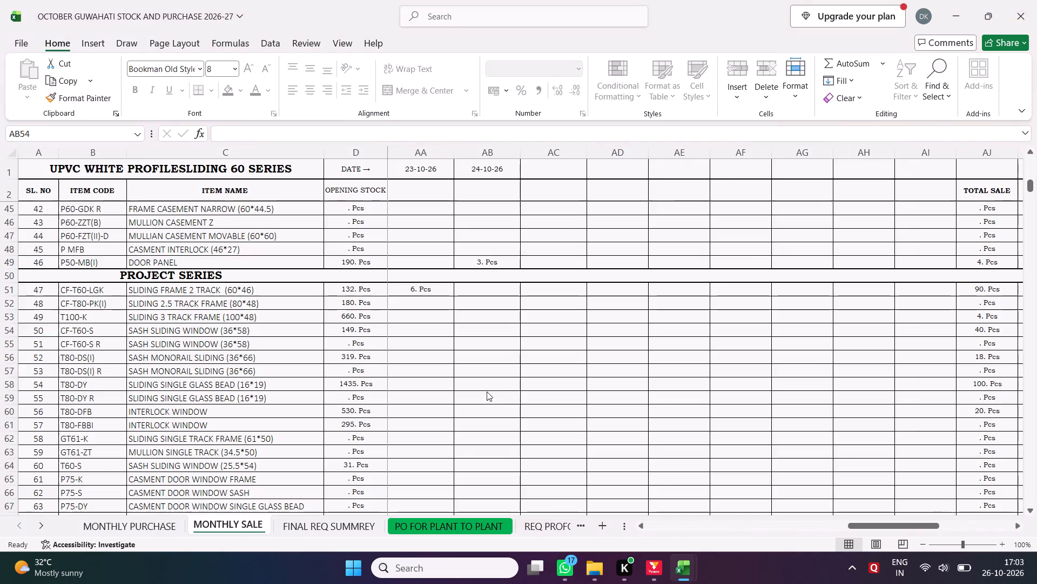
pyautogui.hotkey('alt', 'Tab')
pyautogui.write('24')
pyautogui.press('Return')
pyautogui.hotkey('alt', 'Tab')
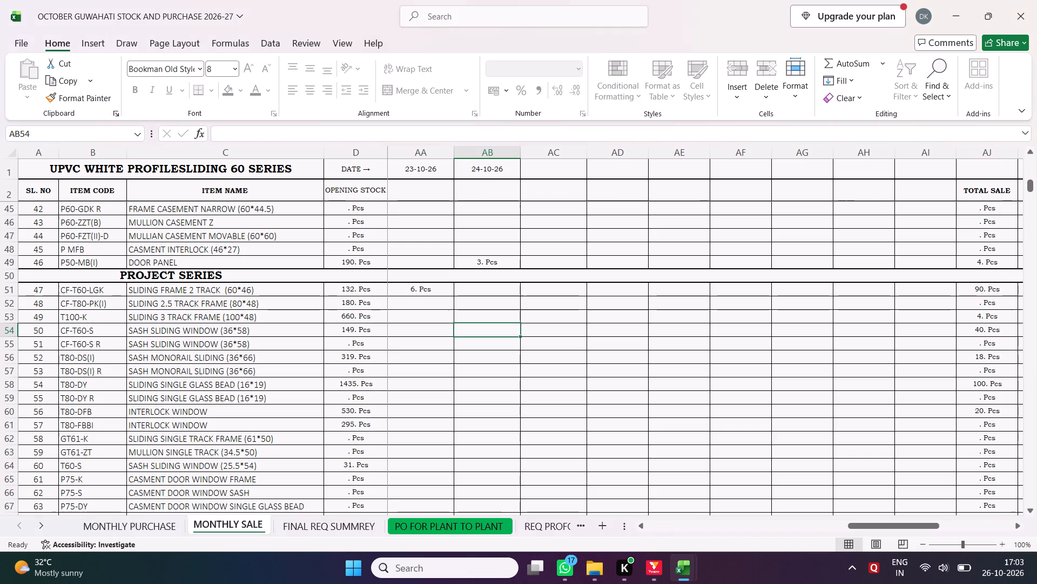
pyautogui.write('24')
pyautogui.press('Return')
# Record the T80-DY sliding single glass bead (16*19) outward quantity as 20 pieces in its PROJECT SERIES row under 24-10-26.
pyautogui.hotkey('alt', 'Tab')
pyautogui.press('Down')
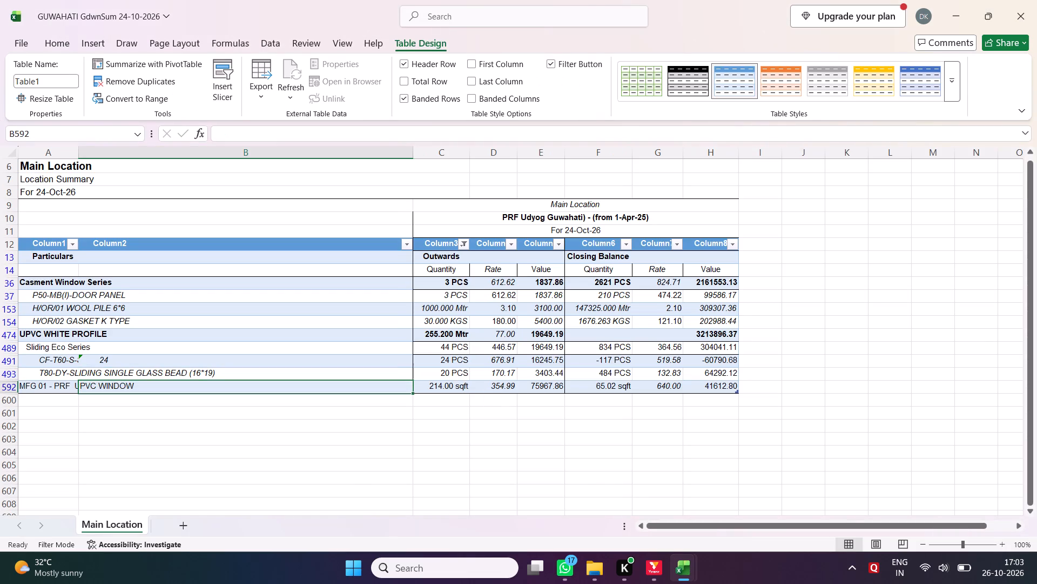
pyautogui.press('Up')
pyautogui.hotkey('alt', 'Tab')
pyautogui.press('Down')
pyautogui.press('Down')
pyautogui.press('Down')
pyautogui.hotkey('alt', 'Tab')
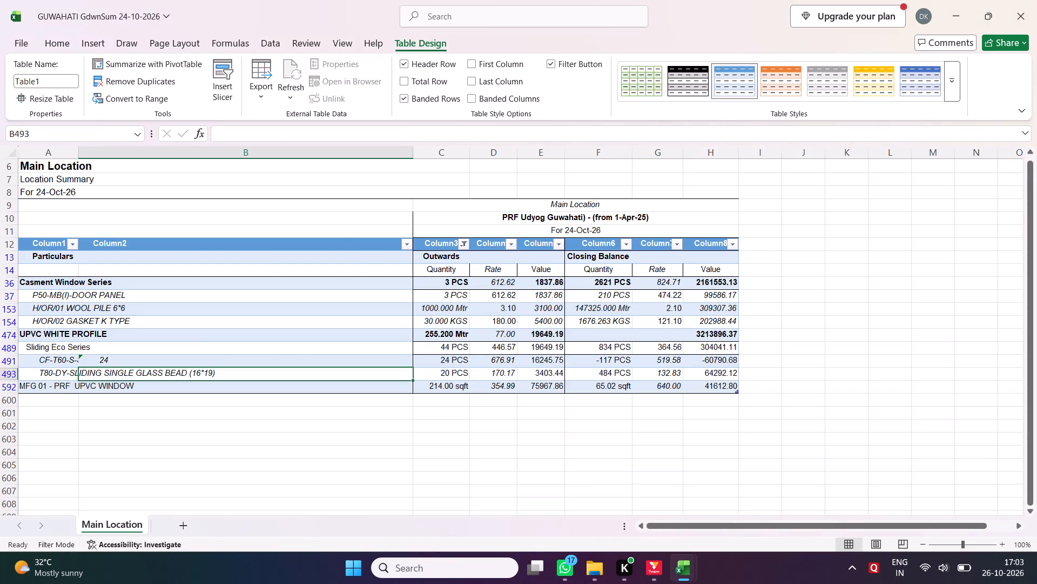
pyautogui.hotkey('alt', 'Tab')
pyautogui.write('20')
pyautogui.press('Return')
# Close the Guwahati 24-10-2026 godown summary workbook and save the October Guwahati stock and purchase workbook.
pyautogui.hotkey('alt', 'Tab')
pyautogui.press('Down')
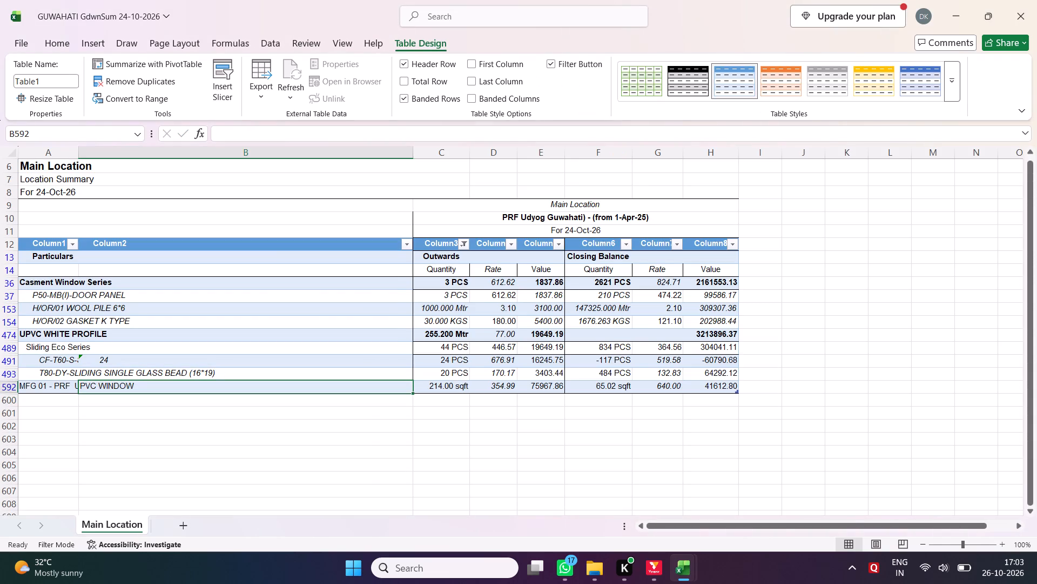
pyautogui.click(1036, 0)
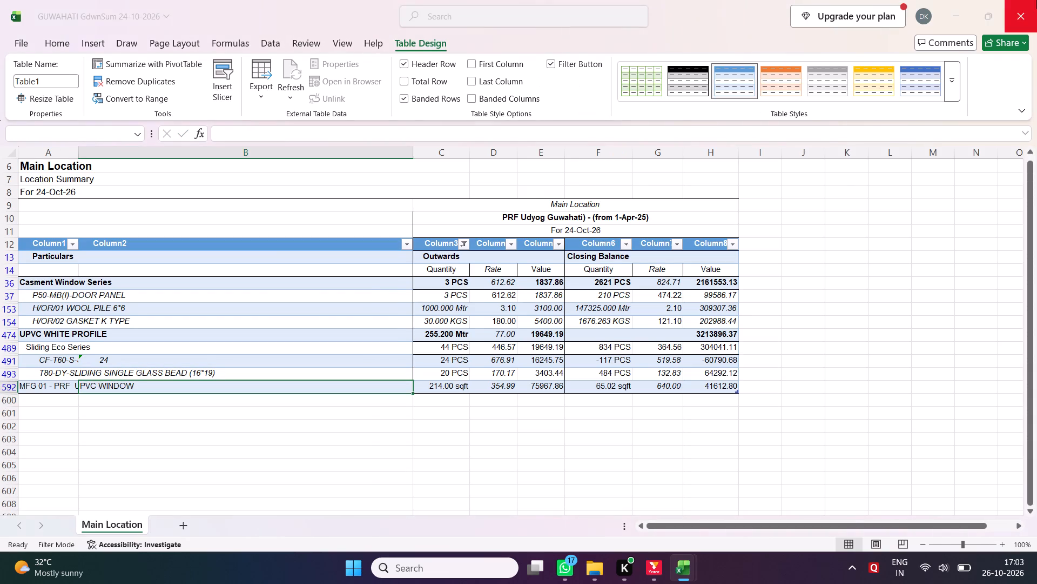
pyautogui.click(784, 363)
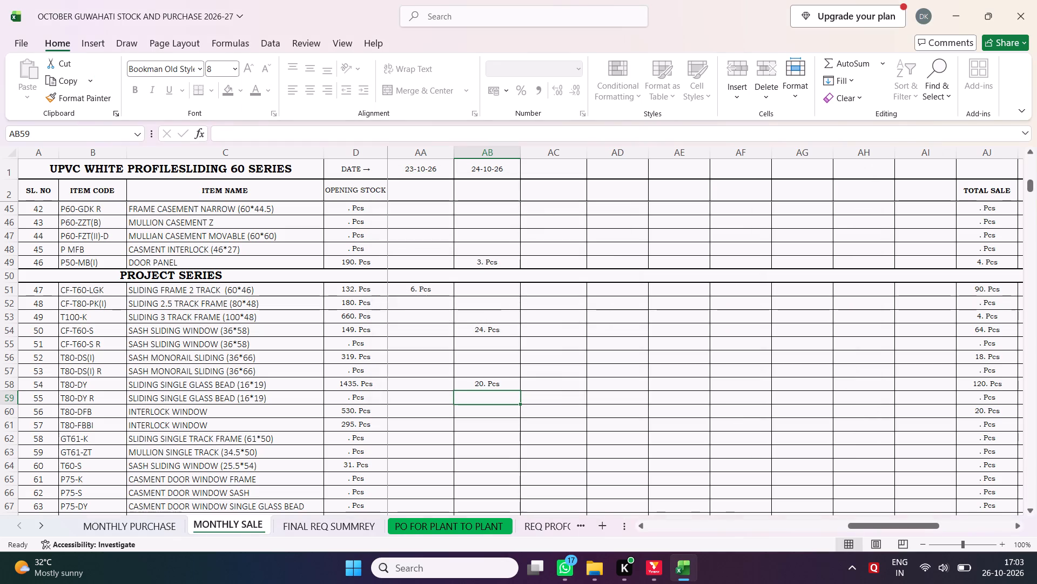
pyautogui.hotkey('ctrl', 's')
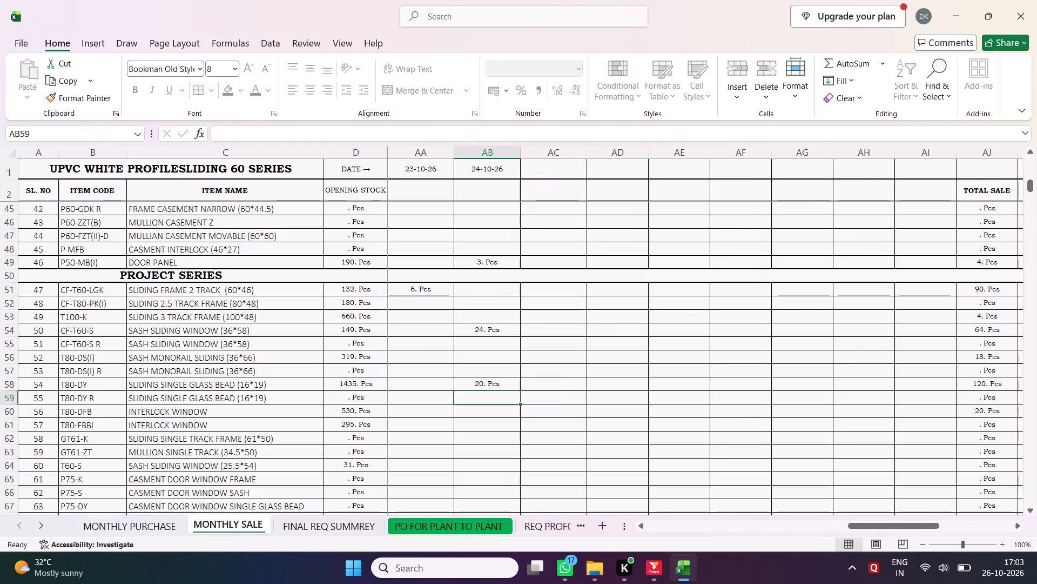
# Enter the date 25-10 as the heading of the column after 24-10-26 in MONTHLY SALE and save the workbook.
pyautogui.click(556, 178)
pyautogui.write('25-10')
pyautogui.press('Return')
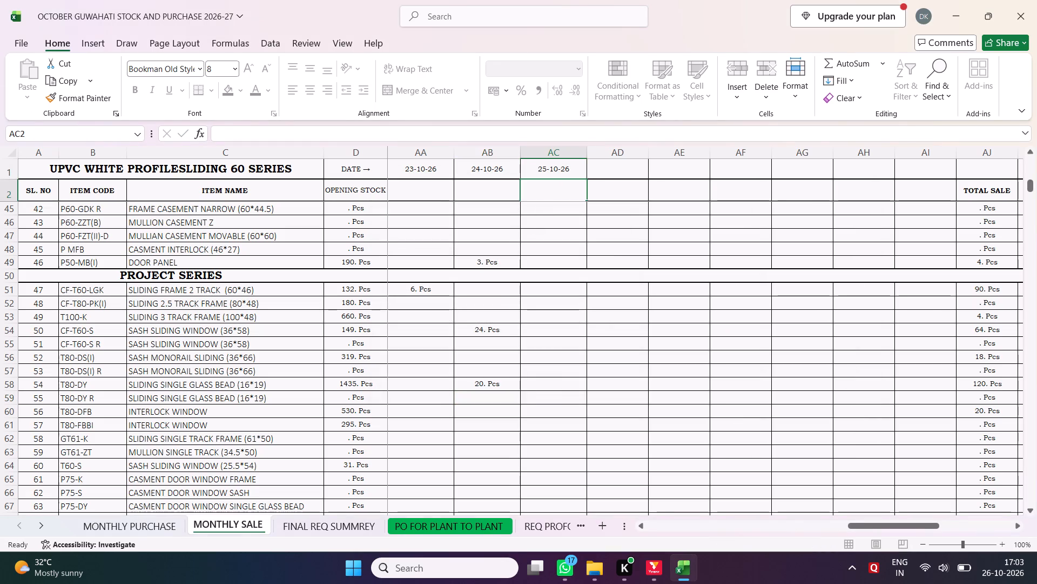
pyautogui.hotkey('ctrl', 's')
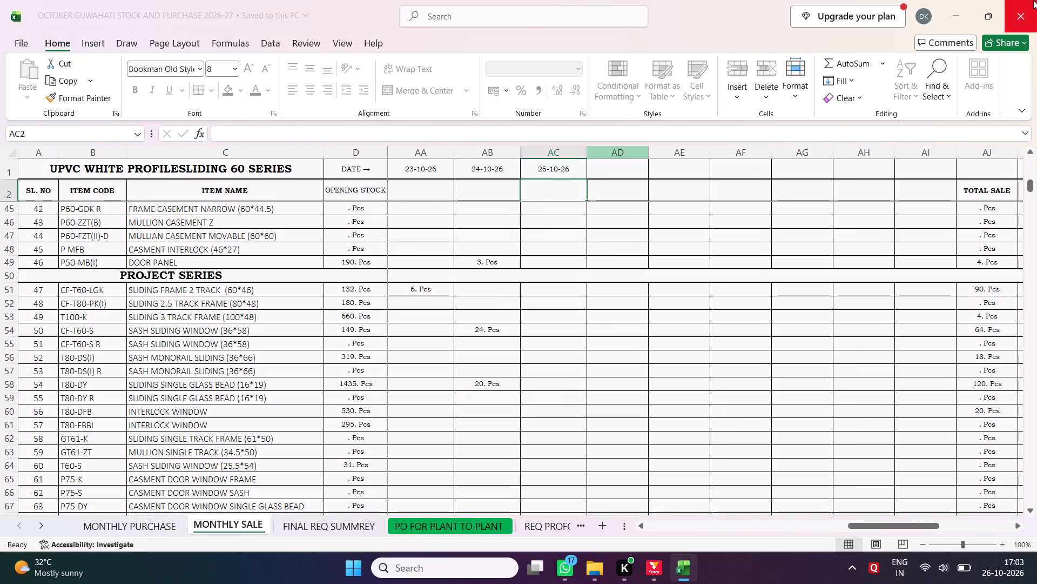
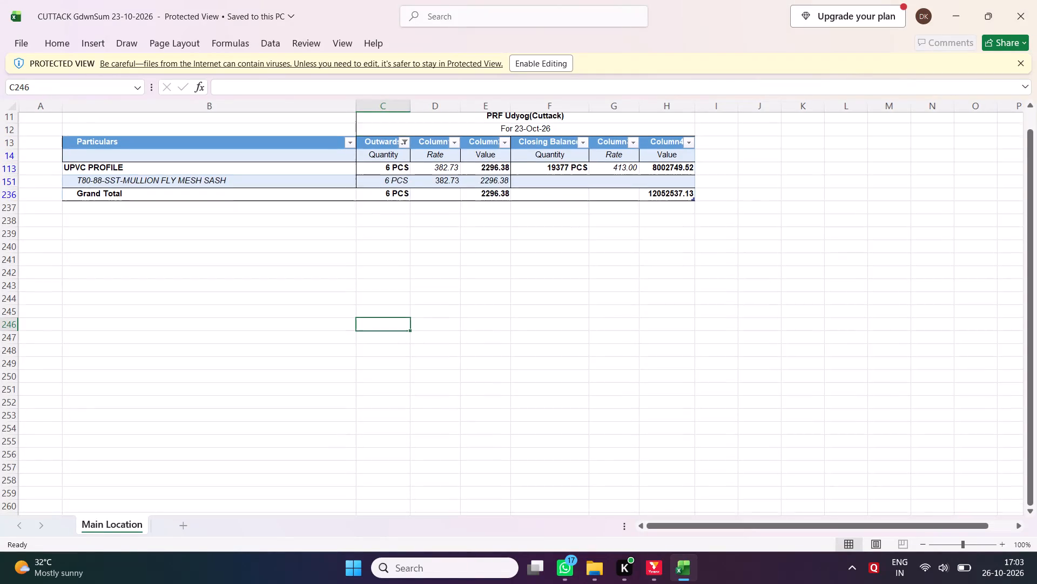
# Switch to File Explorer and open the October Odisha stock and purchase workbook from the ODISHA STOCK folder.
pyautogui.hotkey('alt', 'Tab')
pyautogui.hotkey('alt', 'Tab')
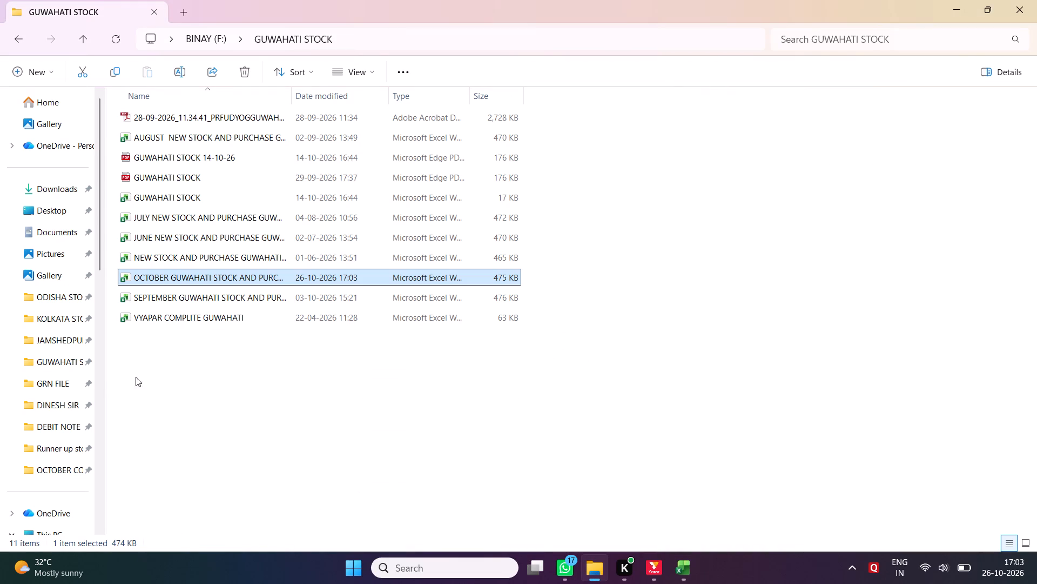
pyautogui.click(58, 296)
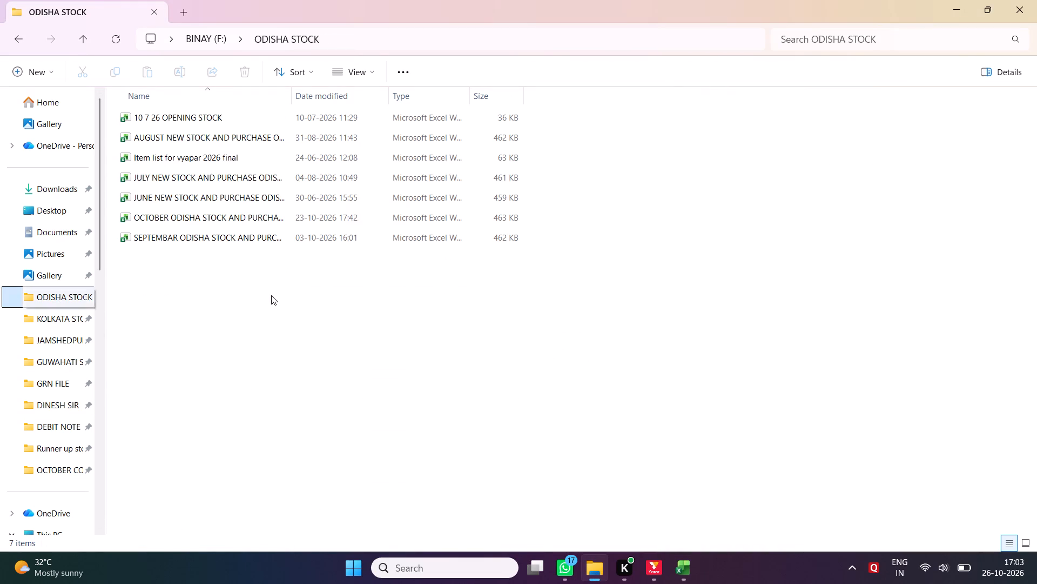
pyautogui.doubleClick(158, 222)
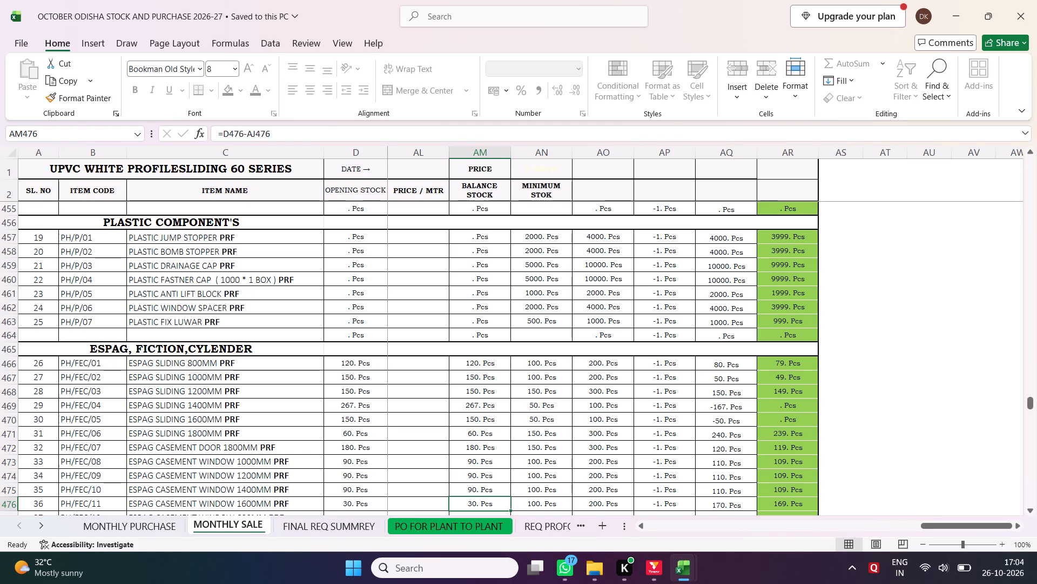
# Enter the date 23-10 as the heading of the column after 22-10-26 in the Odisha MONTHLY SALE sheet.
pyautogui.hscroll(9, 507, 312)
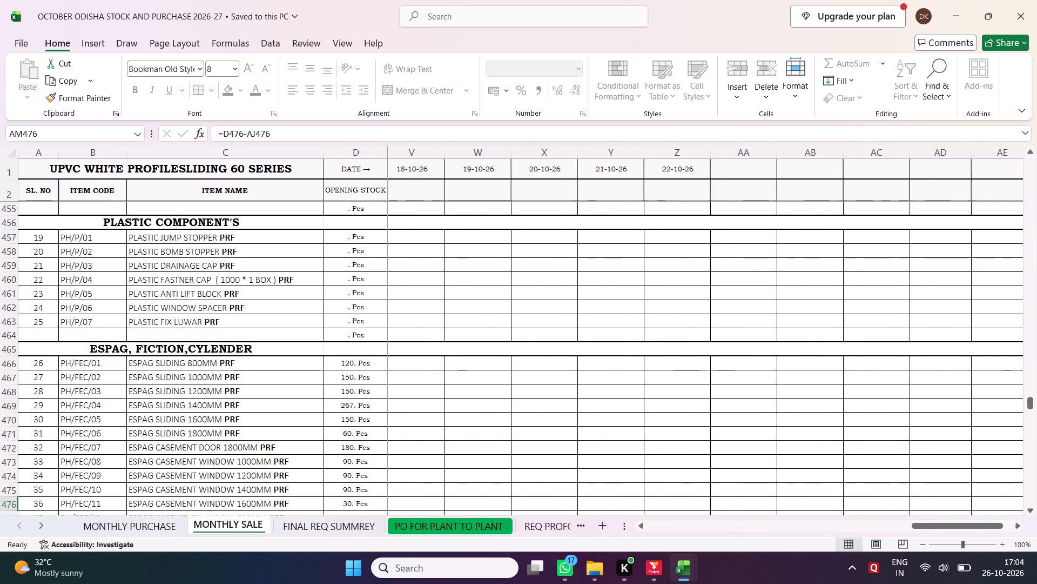
pyautogui.hscroll(1, 507, 312)
pyautogui.click(751, 174)
pyautogui.write('23-10')
pyautogui.press('Return')
pyautogui.press('Return')
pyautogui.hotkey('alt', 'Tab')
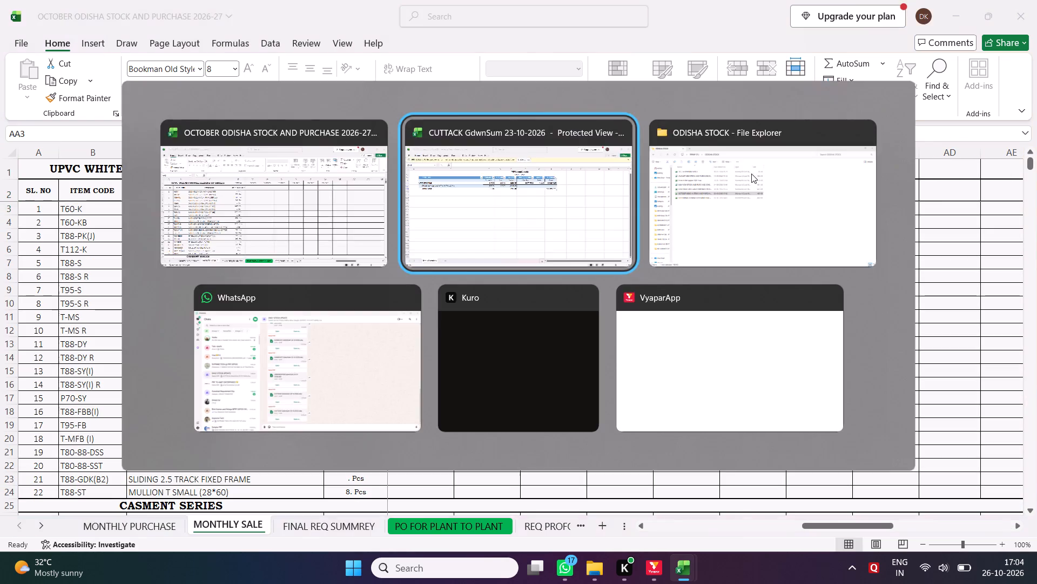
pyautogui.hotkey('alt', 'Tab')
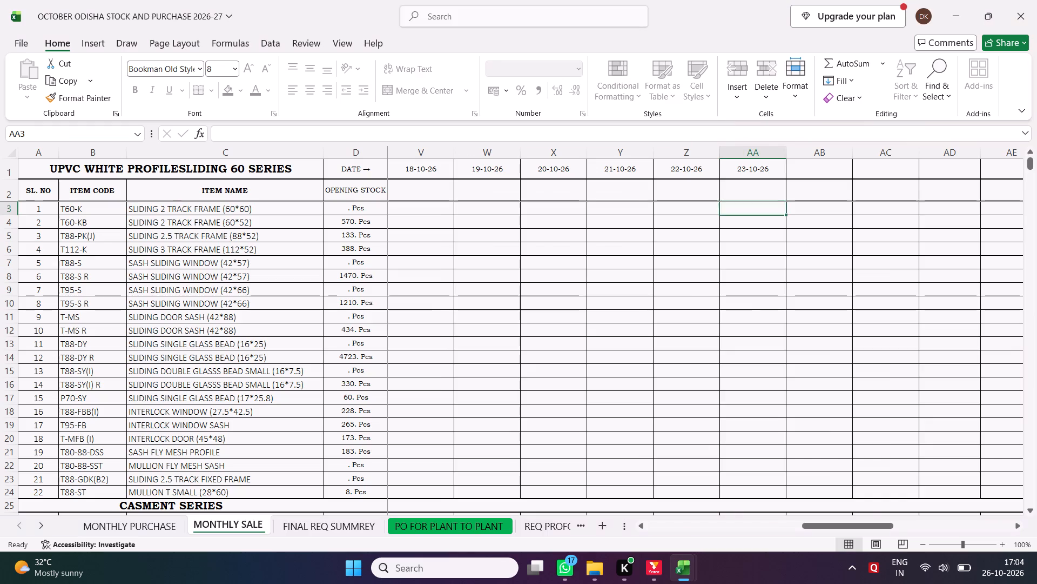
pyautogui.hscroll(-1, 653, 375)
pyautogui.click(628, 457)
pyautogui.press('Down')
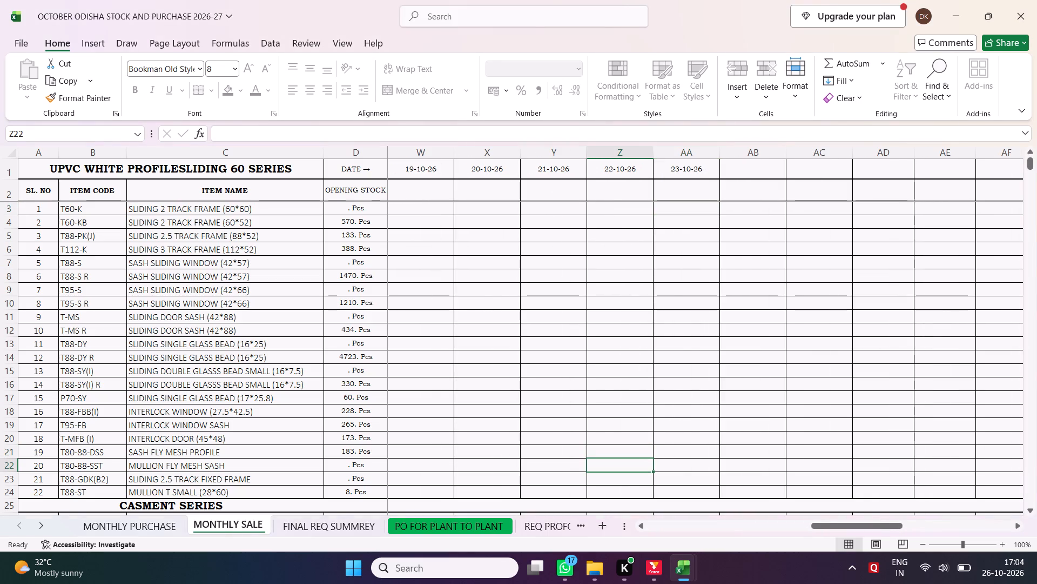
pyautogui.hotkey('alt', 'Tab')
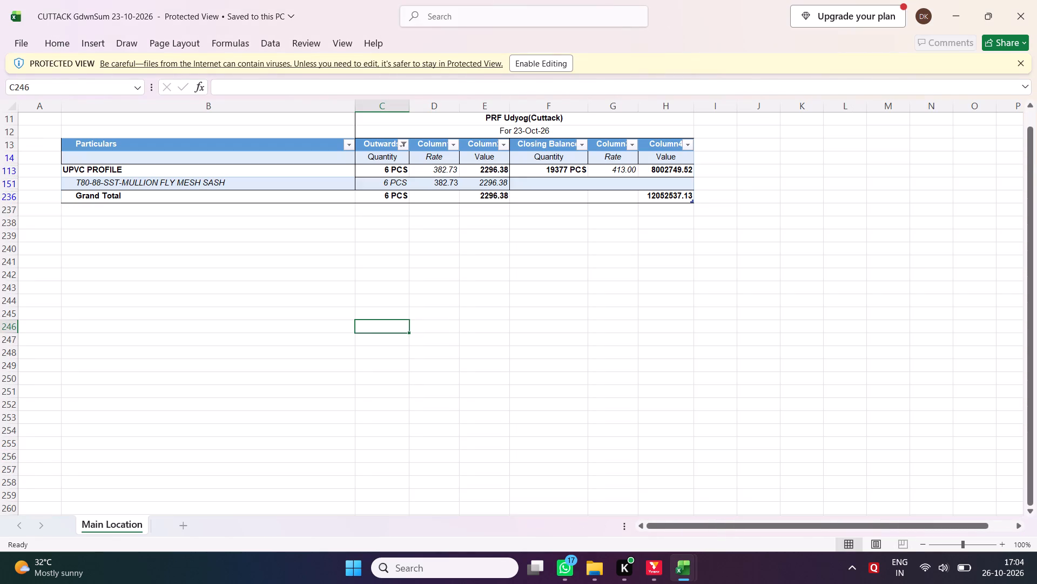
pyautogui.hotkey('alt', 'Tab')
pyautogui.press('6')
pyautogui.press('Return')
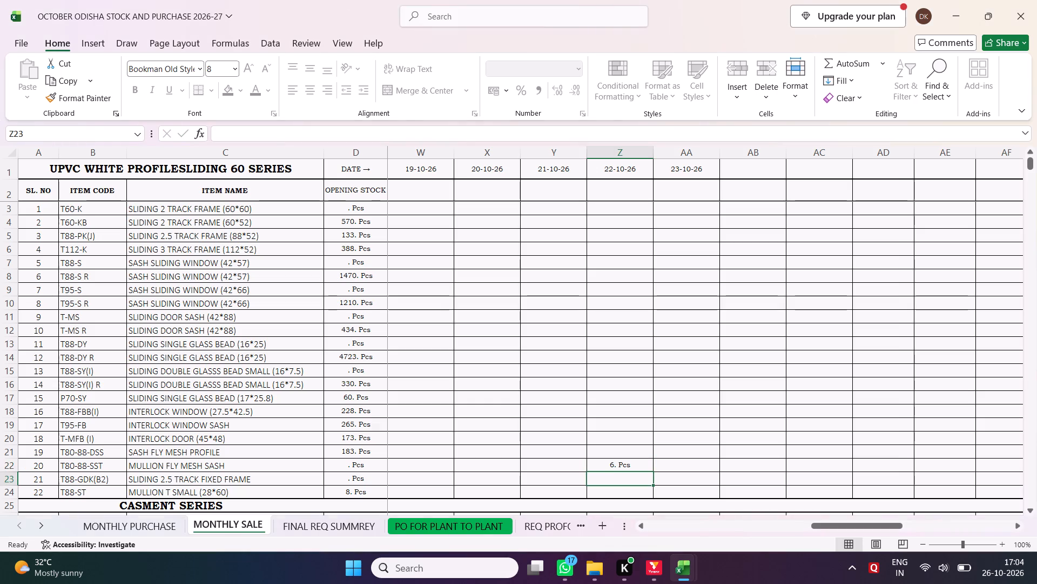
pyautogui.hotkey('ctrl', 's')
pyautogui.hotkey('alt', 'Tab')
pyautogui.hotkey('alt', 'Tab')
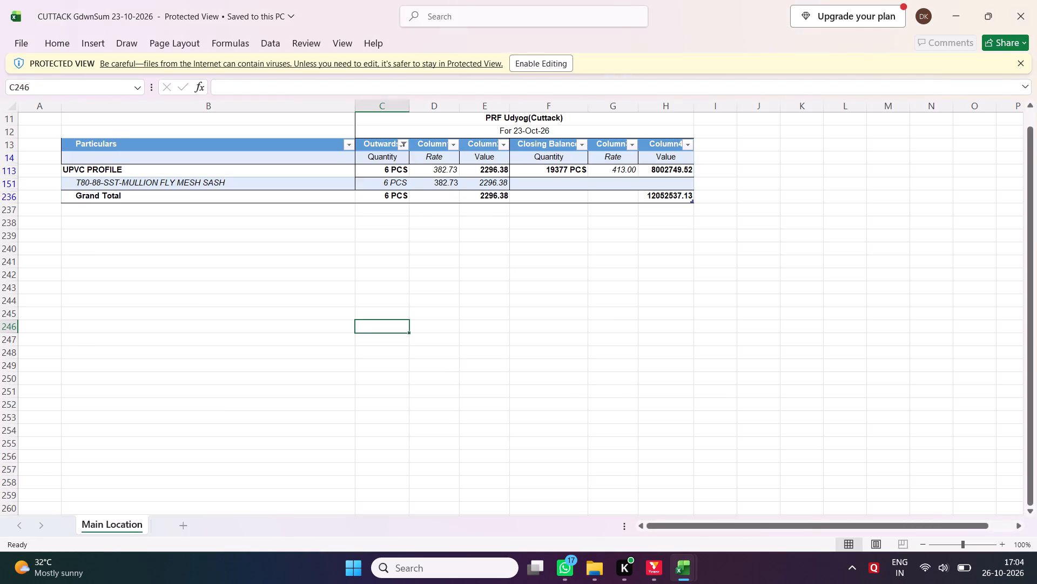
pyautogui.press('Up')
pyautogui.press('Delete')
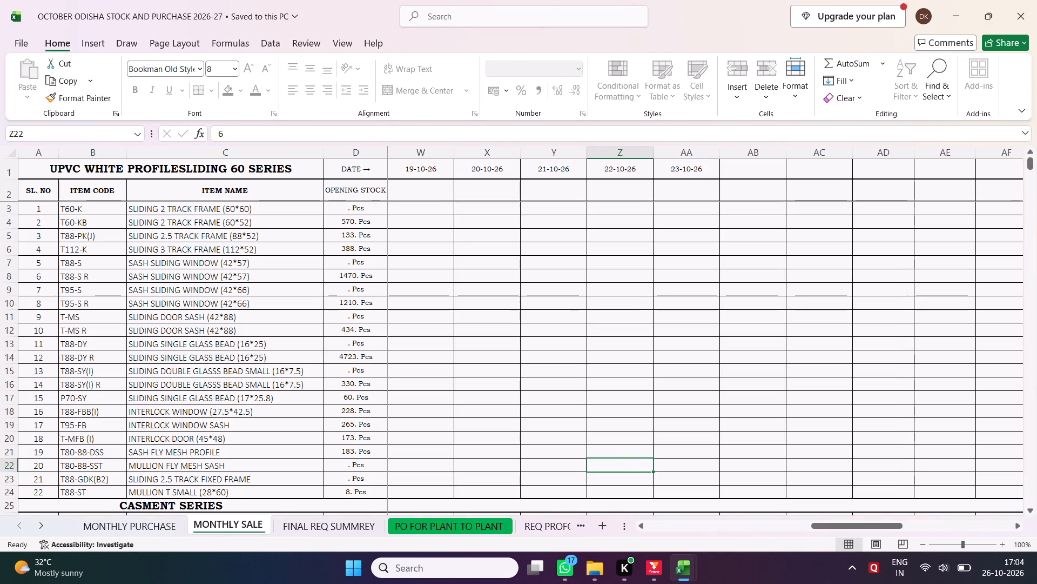
# Record the T80-88-SST mullion fly mesh sash outward quantity as 6 pieces under 23-10-26 and save the workbook.
pyautogui.press('Right')
pyautogui.press('6')
pyautogui.press('Return')
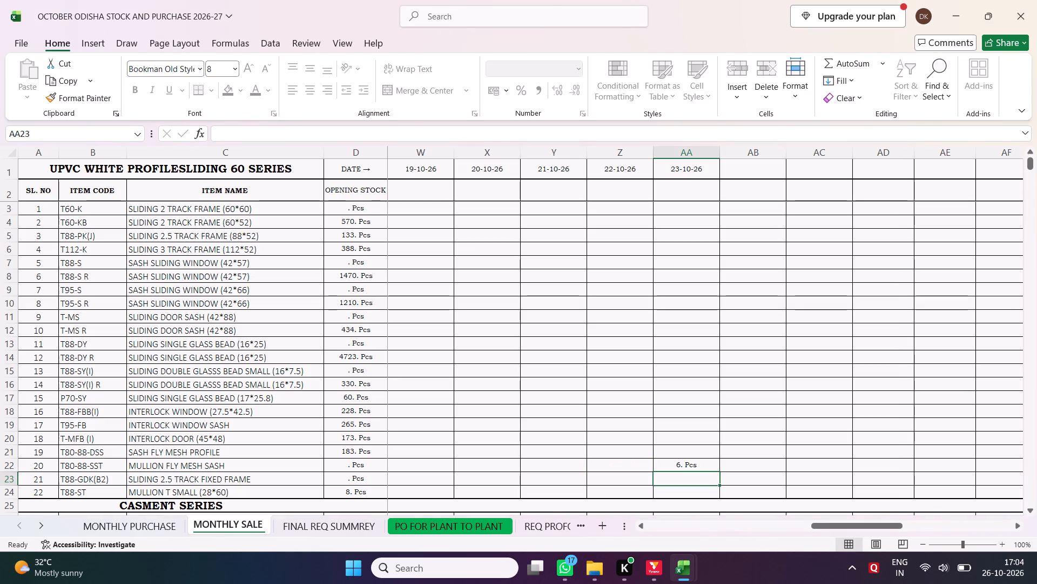
pyautogui.hotkey('ctrl', 's')
# Close the Cuttack 23-10-2026 godown summary workbook and switch to File Explorer.
pyautogui.hotkey('alt', 'Tab')
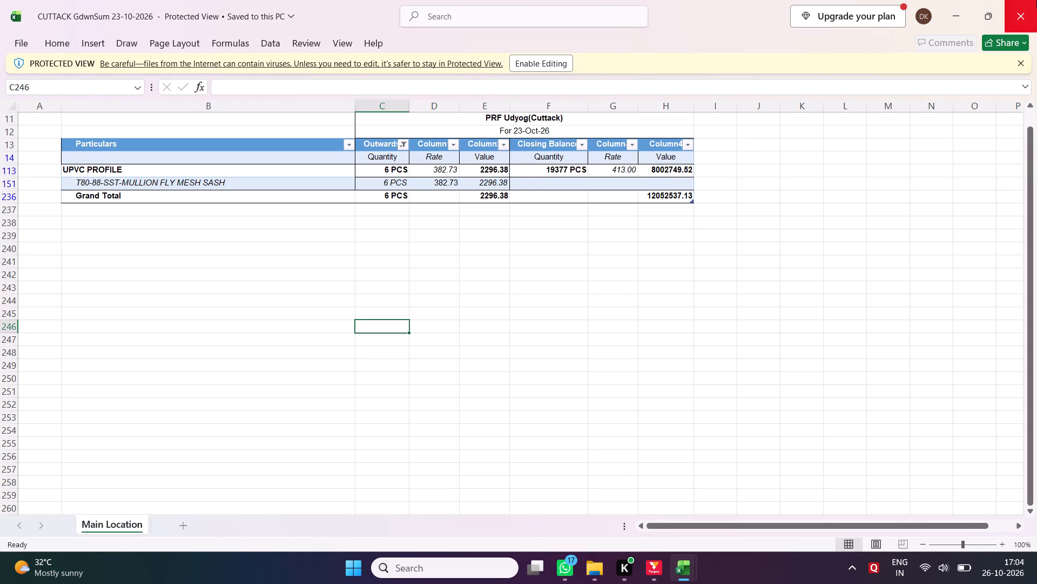
pyautogui.click(1036, 0)
pyautogui.hotkey('alt', 'Tab')
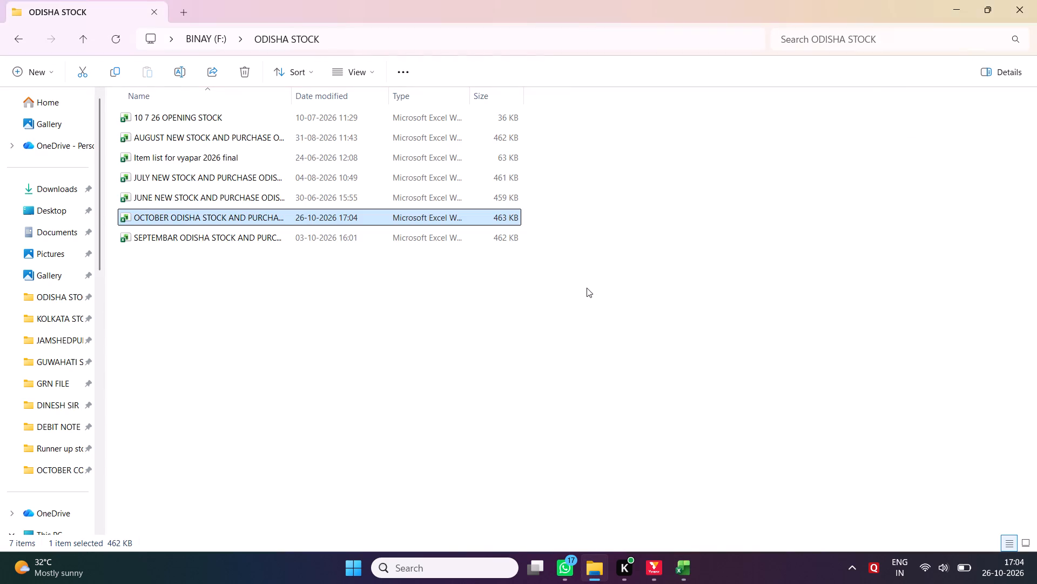
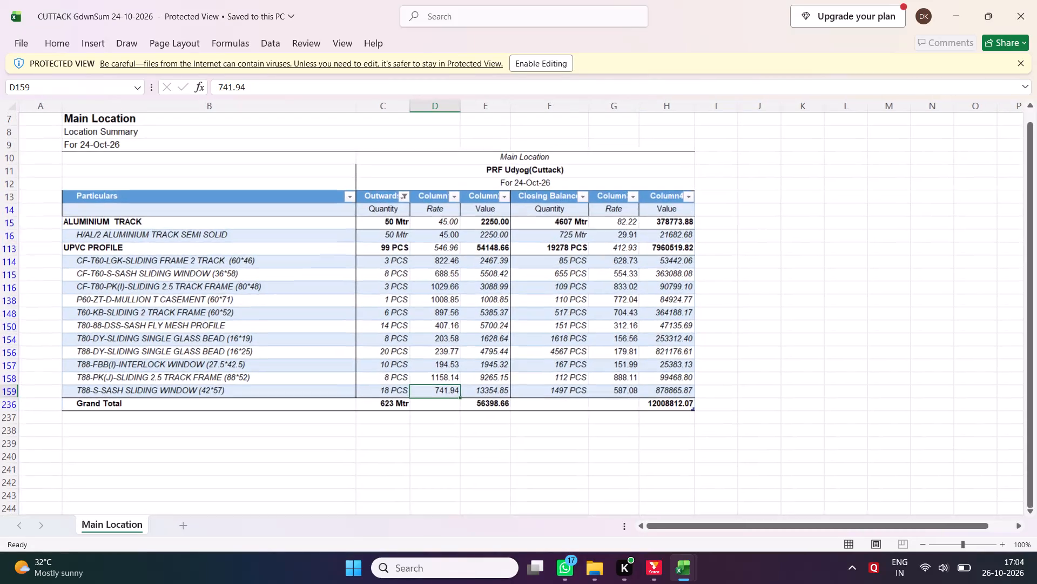
# Switch to the October Odisha workbook and enter the date 24-10 as the heading after 23-10-26 in the MONTHLY SALE sheet.
pyautogui.hotkey('alt', 'Tab')
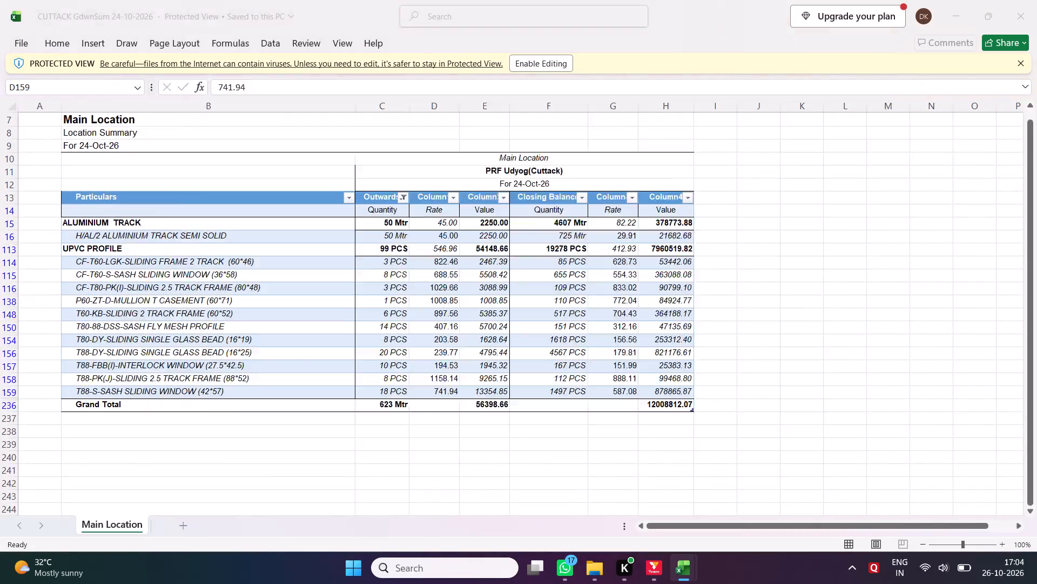
pyautogui.click(758, 165)
pyautogui.write('24-10')
pyautogui.press('Return')
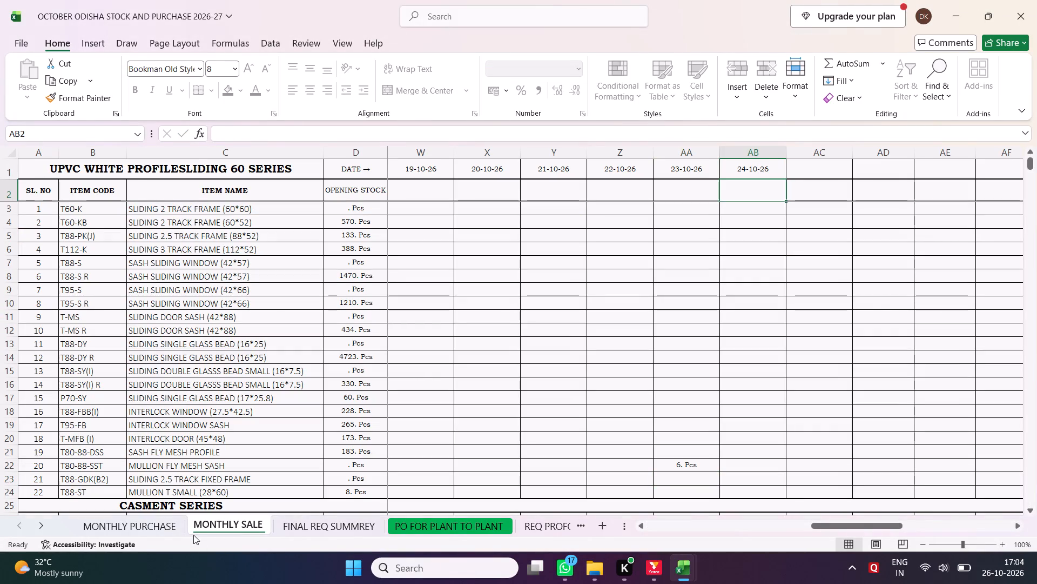
# Set the opening stock of the T80-88-SST mullion fly mesh sash to 6 pieces in the MONTHLY PURCHASE sheet and save the workbook.
pyautogui.click(169, 529)
pyautogui.scroll(1, 481, 477)
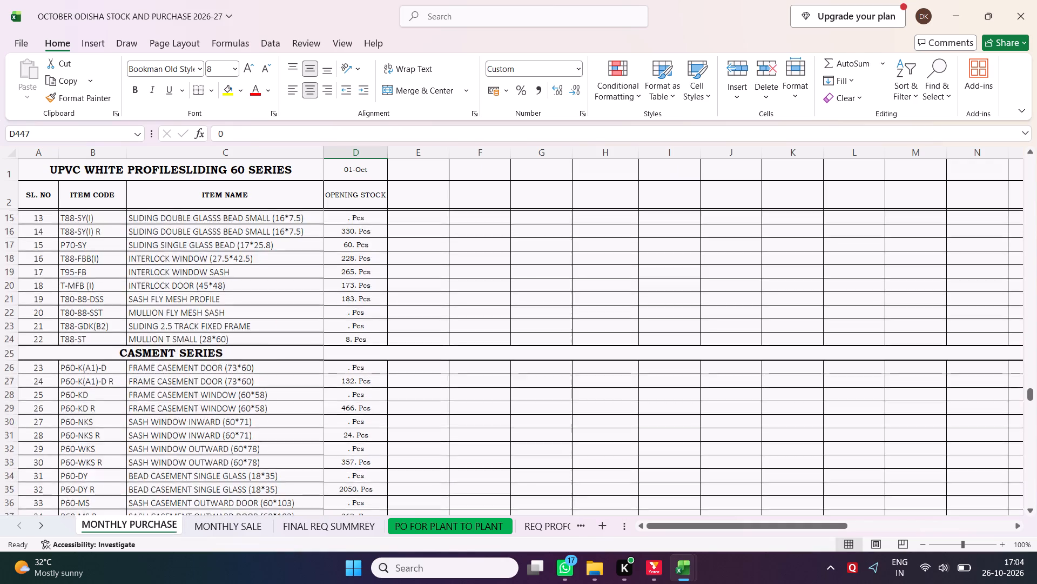
pyautogui.scroll(1, 481, 477)
pyautogui.scroll(-2, 481, 477)
pyautogui.click(372, 369)
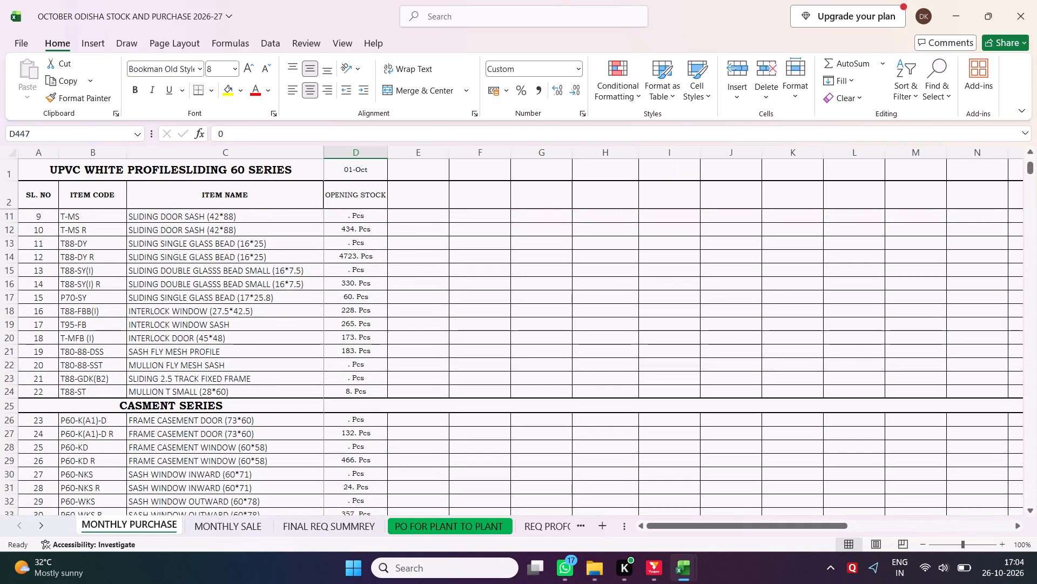
pyautogui.press('6')
pyautogui.press('Return')
pyautogui.hotkey('ctrl', 's')
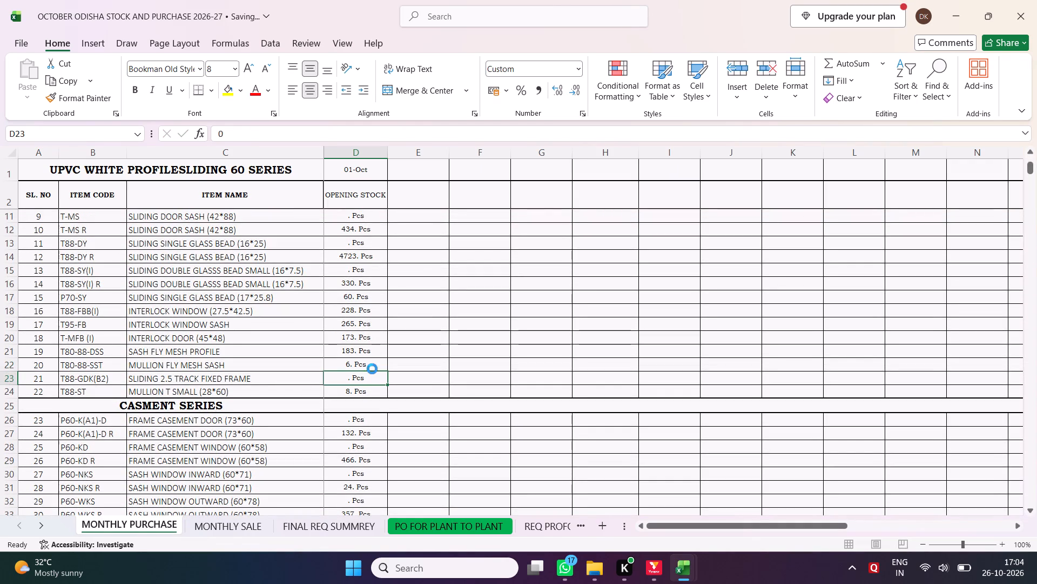
# Record the H/AL/2 aluminium track semi solid outward quantity from the Cuttack godown summary as 50 meters under 24-10-26 in the MONTHLY SALE sheet.
pyautogui.click(225, 524)
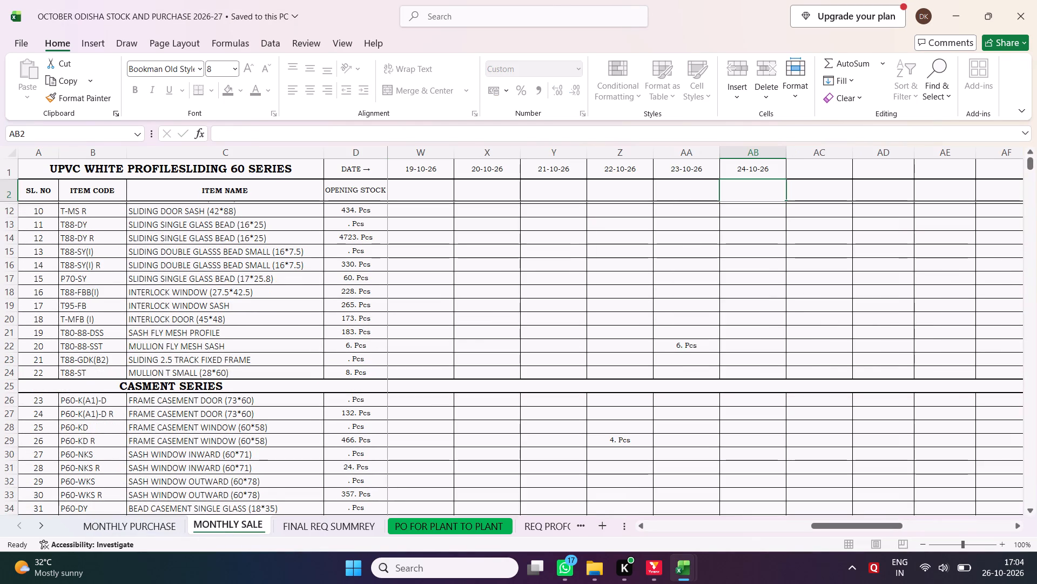
pyautogui.scroll(2, 701, 326)
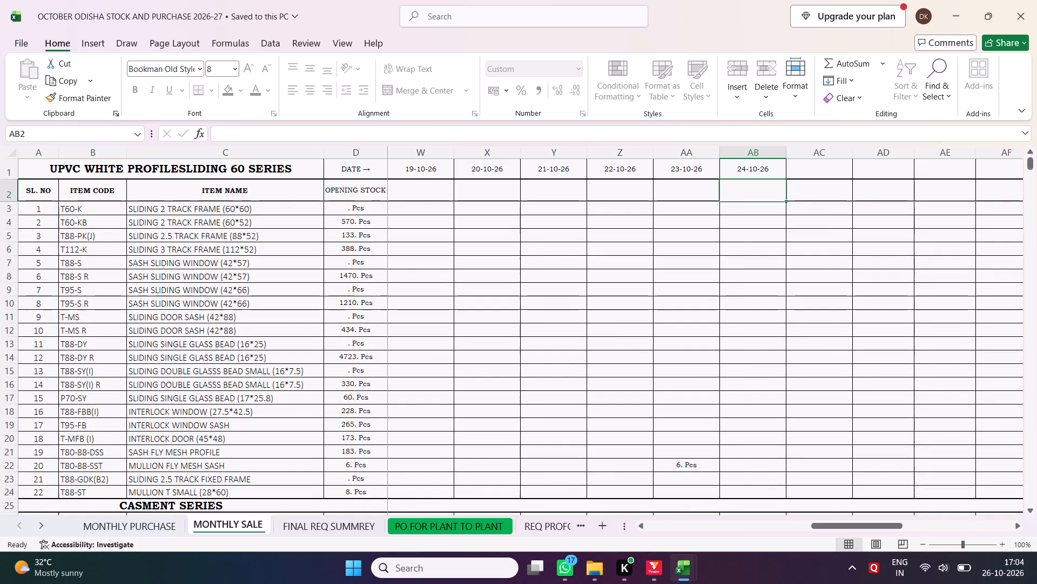
pyautogui.hscroll(-2, 701, 326)
pyautogui.click(601, 350)
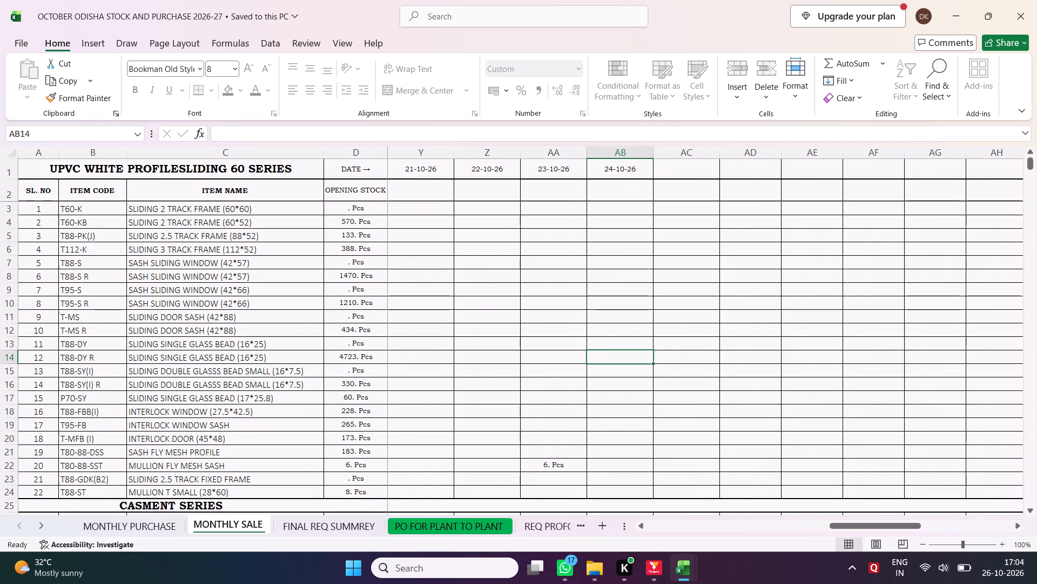
pyautogui.hotkey('alt', 'Tab')
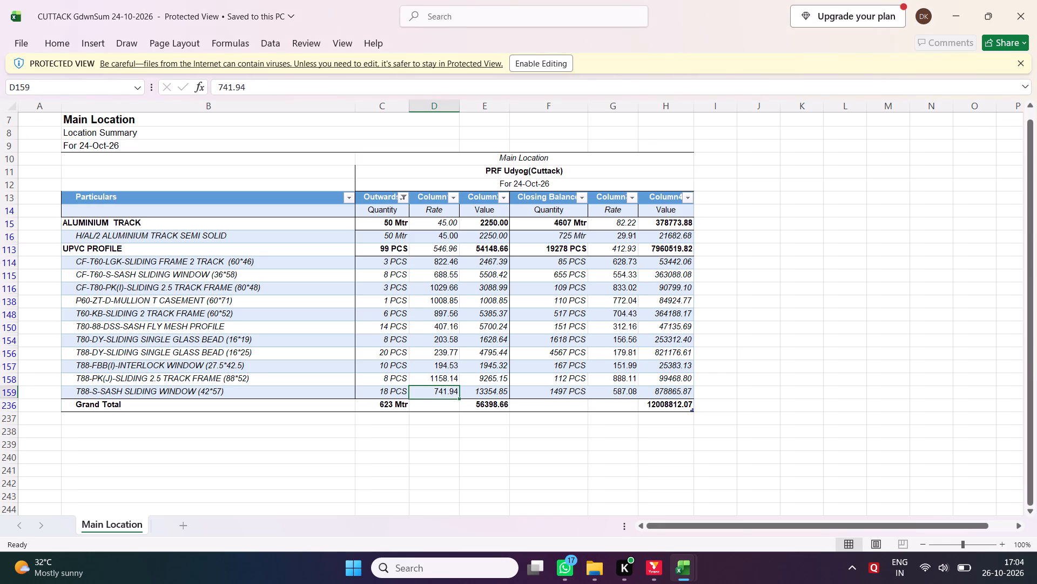
pyautogui.press('Left')
pyautogui.press('Left')
pyautogui.press('Up')
pyautogui.press('Up')
pyautogui.press('Up')
pyautogui.press('Up')
pyautogui.press('Up')
pyautogui.press('Up')
pyautogui.press('Up')
pyautogui.press('Up')
pyautogui.press('Up')
pyautogui.press('Up')
pyautogui.press('Up')
pyautogui.press('Up')
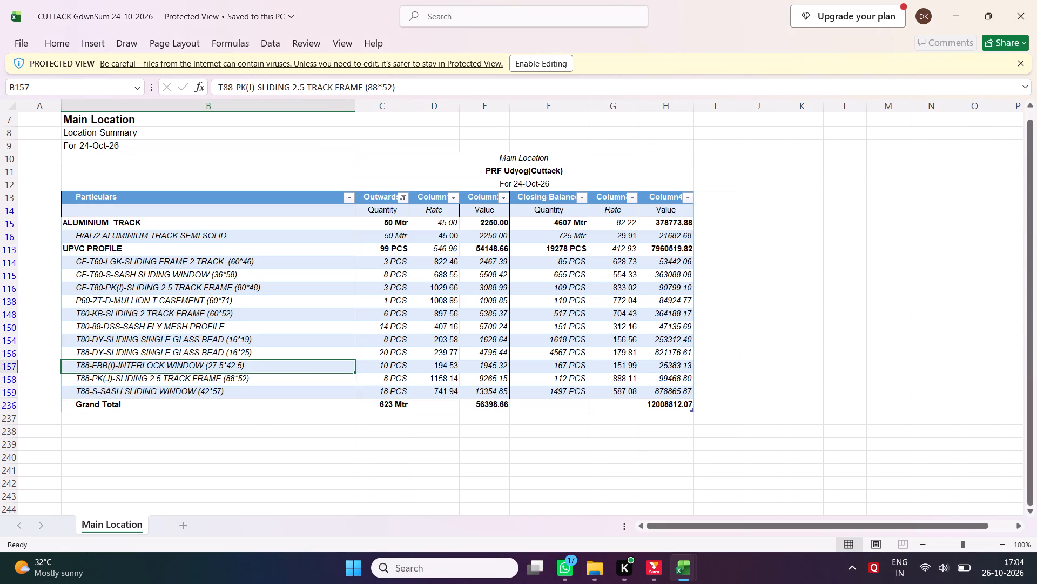
pyautogui.hotkey('alt', 'Tab')
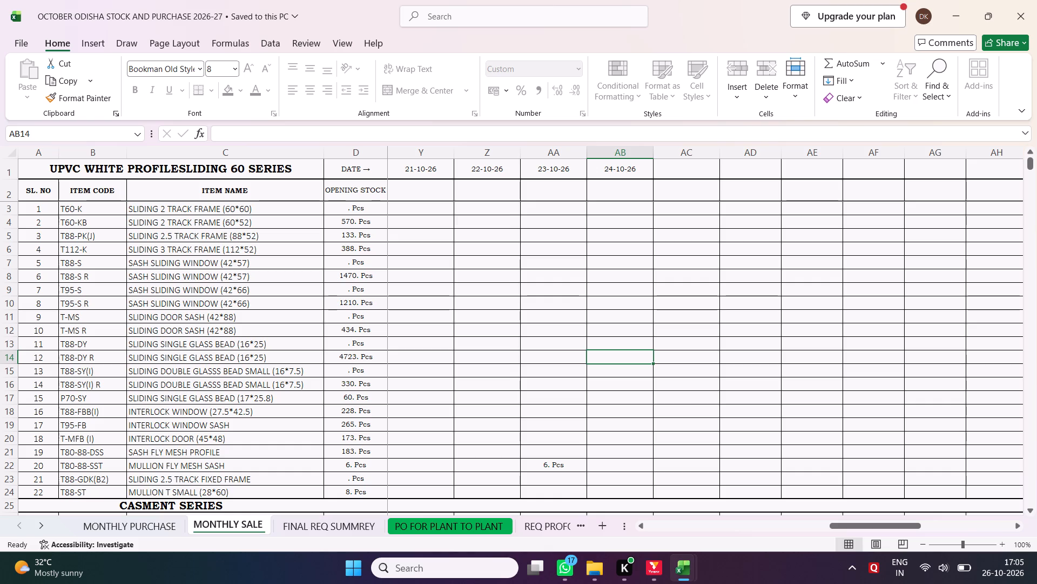
pyautogui.click(613, 344)
pyautogui.hotkey('alt', 'Tab')
pyautogui.hotkey('alt', 'Tab')
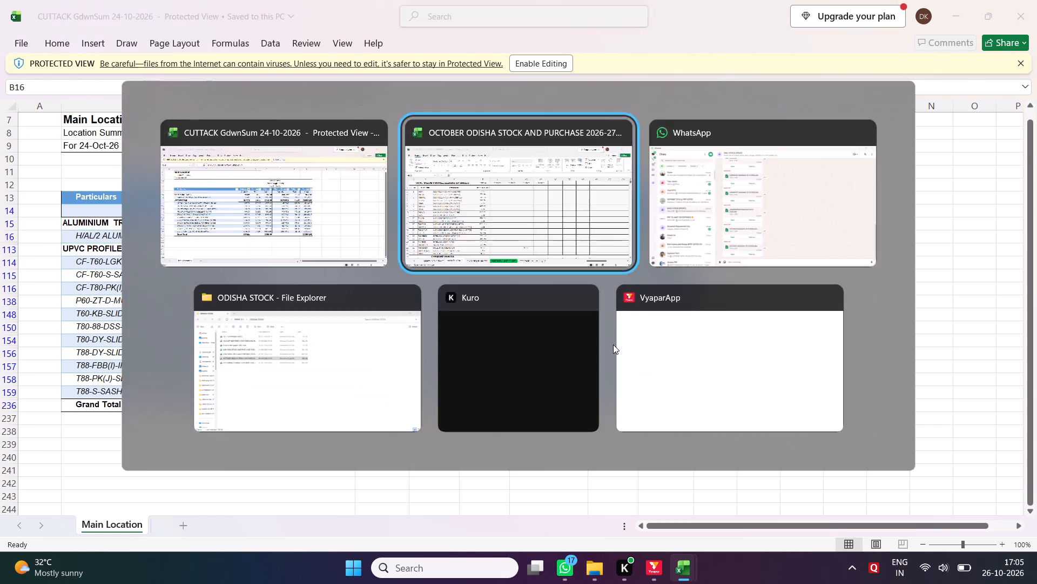
pyautogui.hscroll(-1, 613, 344)
pyautogui.scroll(-20, 613, 344)
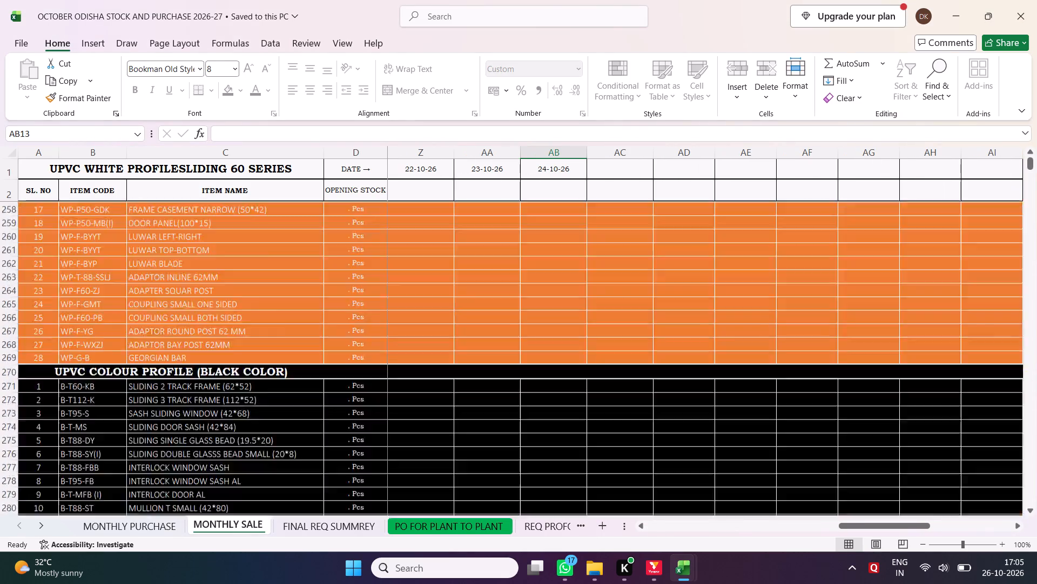
pyautogui.scroll(-5, 613, 344)
pyautogui.scroll(6, 613, 344)
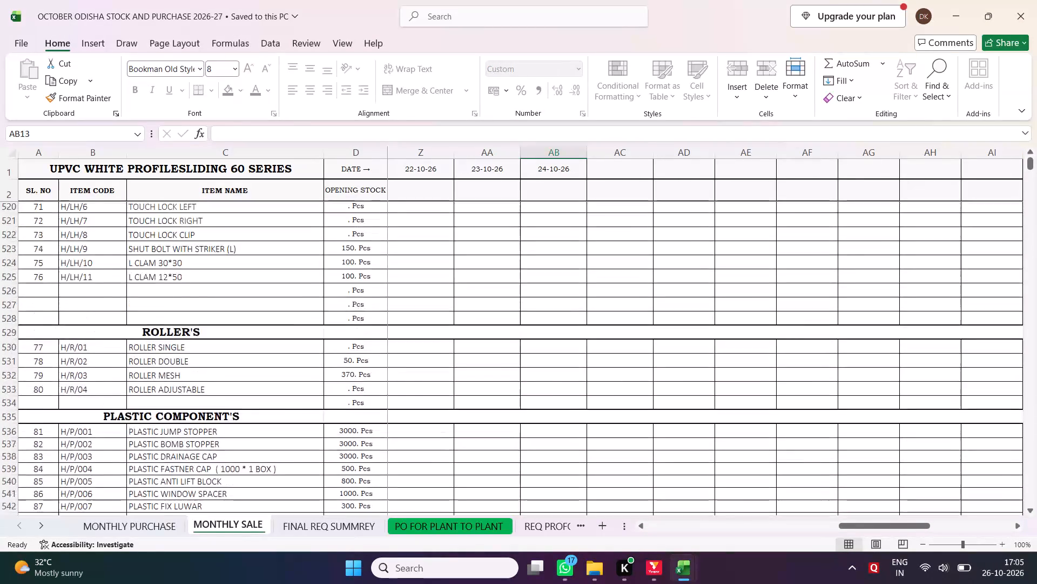
pyautogui.scroll(10, 613, 344)
pyautogui.scroll(-1, 613, 344)
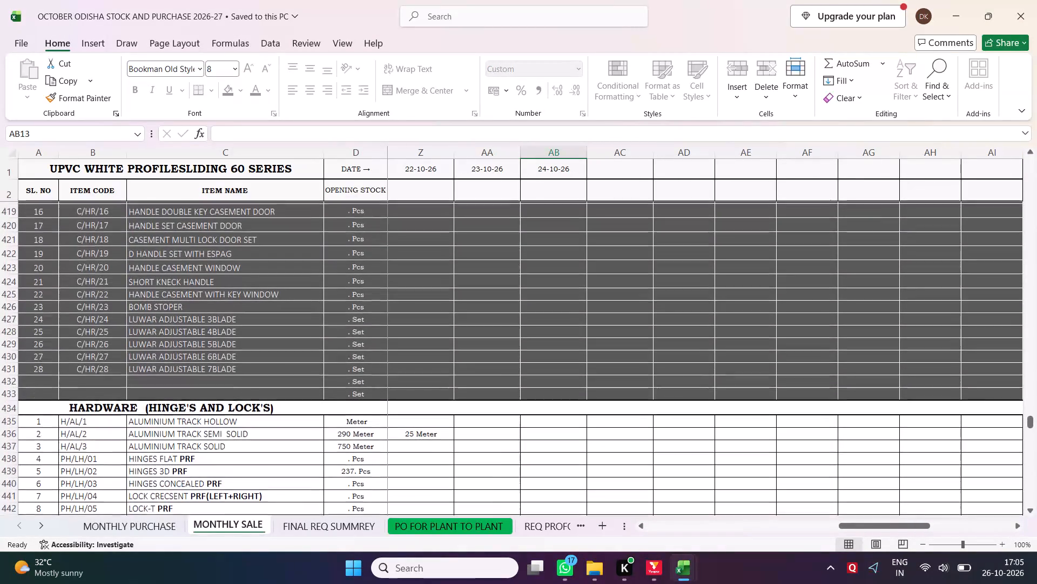
pyautogui.scroll(-1, 613, 344)
pyautogui.click(558, 433)
pyautogui.hotkey('alt', 'Tab')
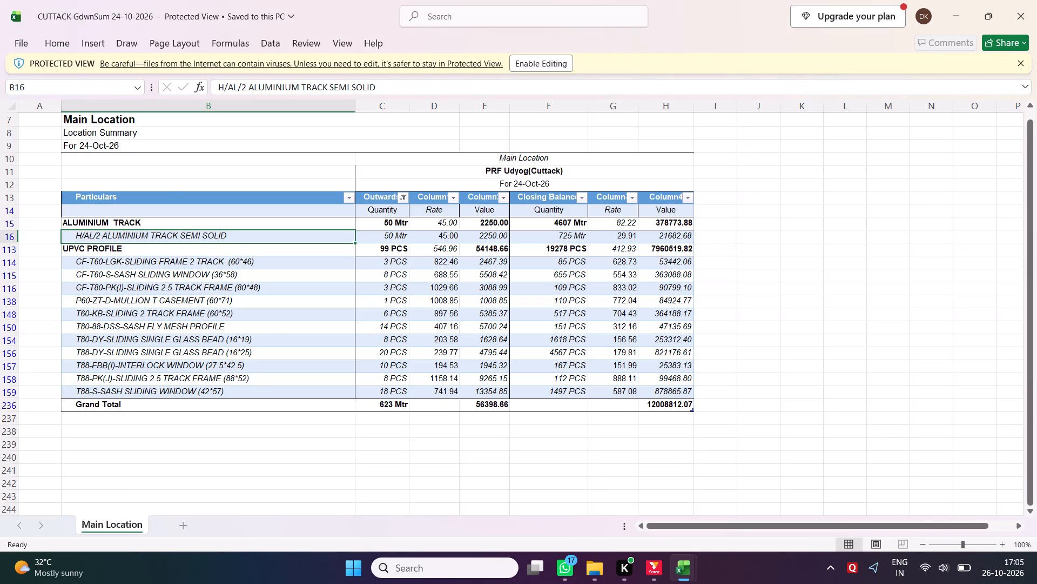
pyautogui.hotkey('alt', 'Tab')
pyautogui.write('50')
pyautogui.press('Return')
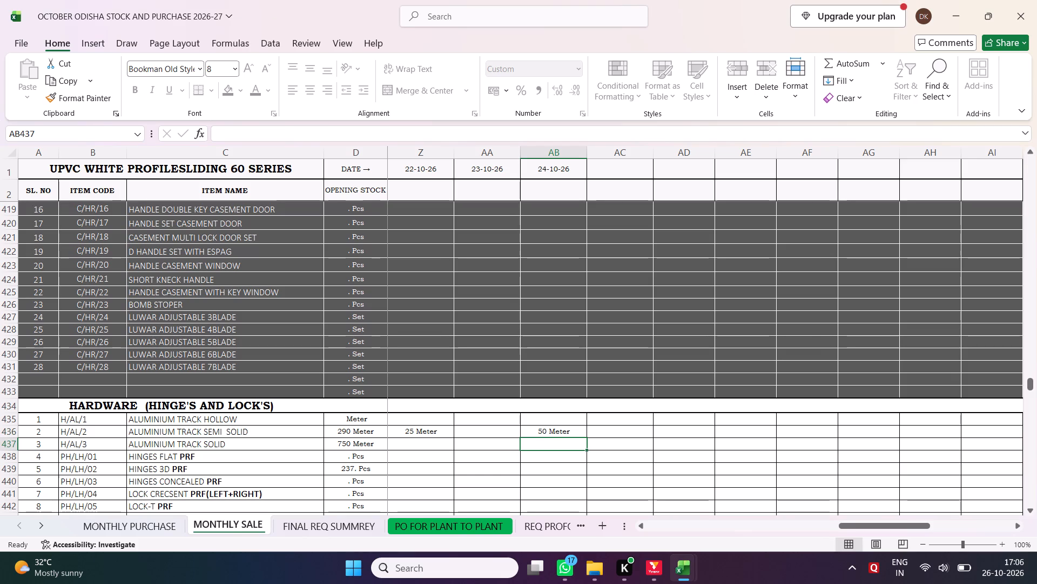
# Record the CF-T60-LGK sliding frame 2 track outward quantity as 3 pieces under 24-10-26 in the PROJECT SERIES section.
pyautogui.hotkey('alt', 'Tab')
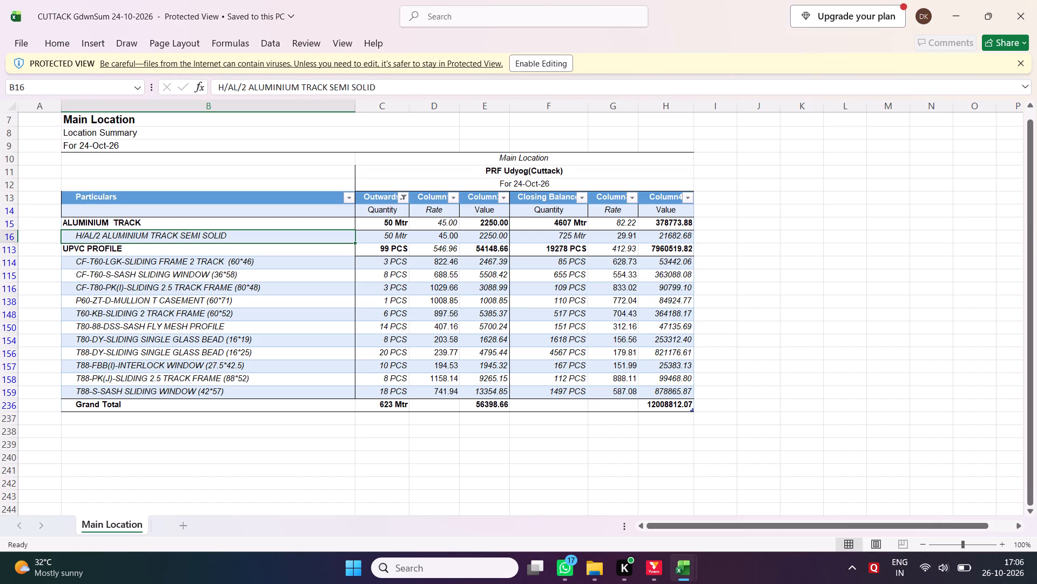
pyautogui.hotkey('alt', 'Tab')
pyautogui.hotkey('alt', 'Tab')
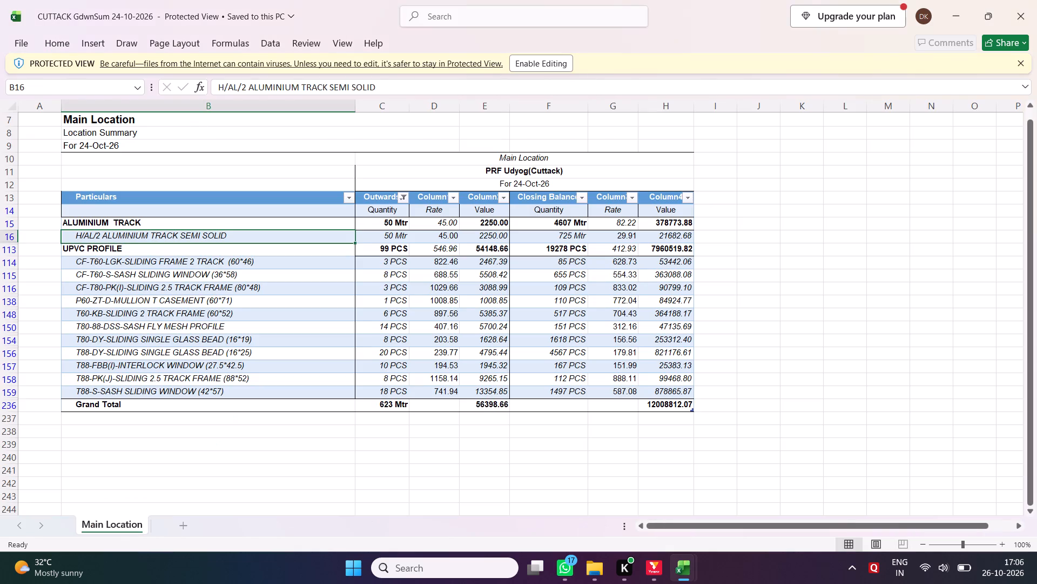
pyautogui.press('Down')
pyautogui.press('Down')
pyautogui.hotkey('alt', 'Tab')
pyautogui.press('Up')
pyautogui.scroll(16, 558, 433)
pyautogui.scroll(9, 558, 433)
pyautogui.scroll(-3, 558, 433)
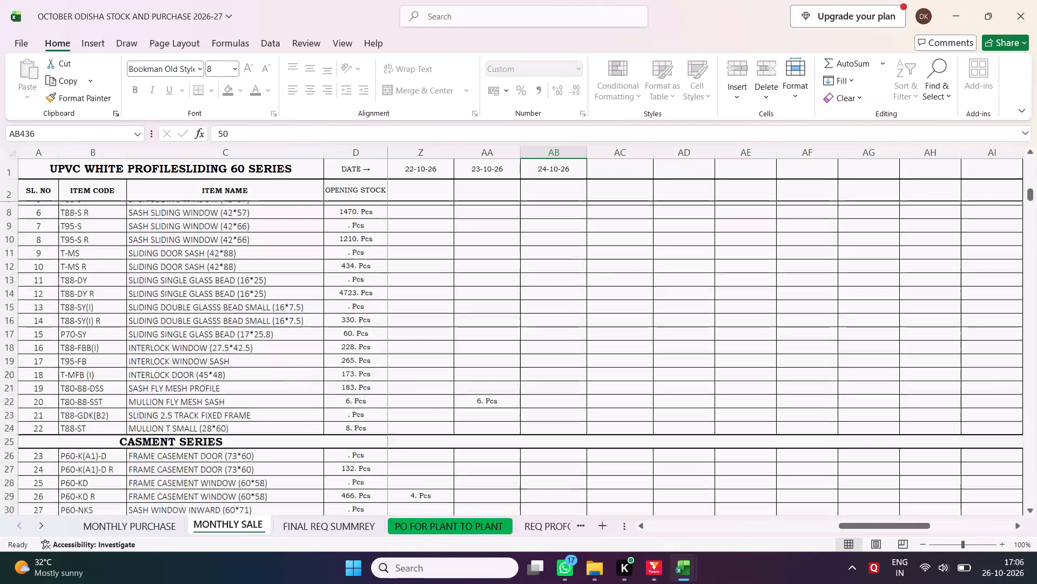
pyautogui.scroll(-2, 558, 433)
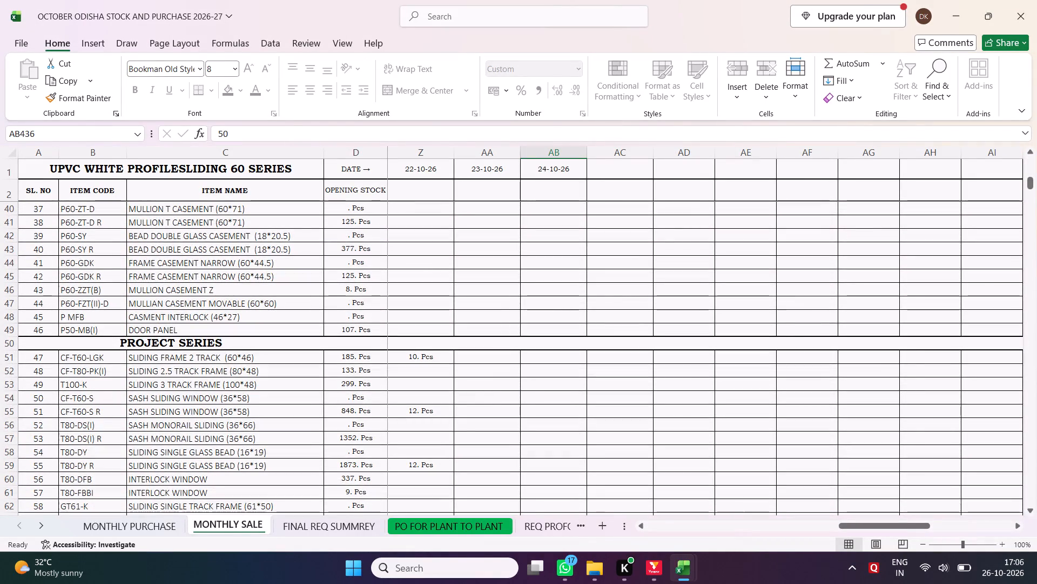
pyautogui.click(558, 364)
pyautogui.hotkey('alt', 'Tab')
pyautogui.hotkey('alt', 'Tab')
pyautogui.press('Up')
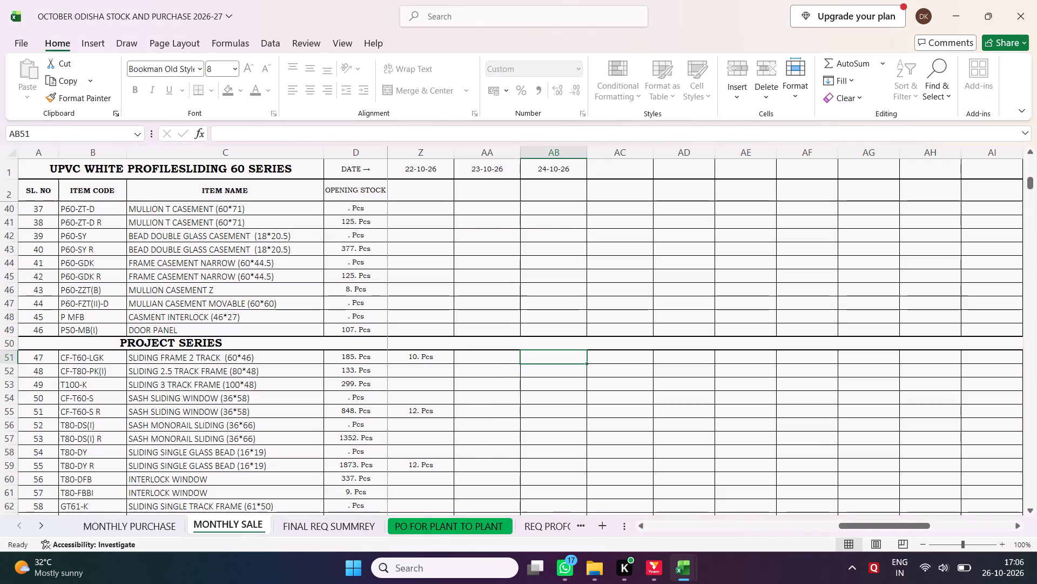
pyautogui.press('3')
pyautogui.press('Return')
# Record the CF-T60-S sash sliding window (36*58) outward quantity as 8 pieces under 24-10-26.
pyautogui.hotkey('alt', 'Tab')
pyautogui.press('Down')
pyautogui.hotkey('alt', 'Tab')
pyautogui.press('Down')
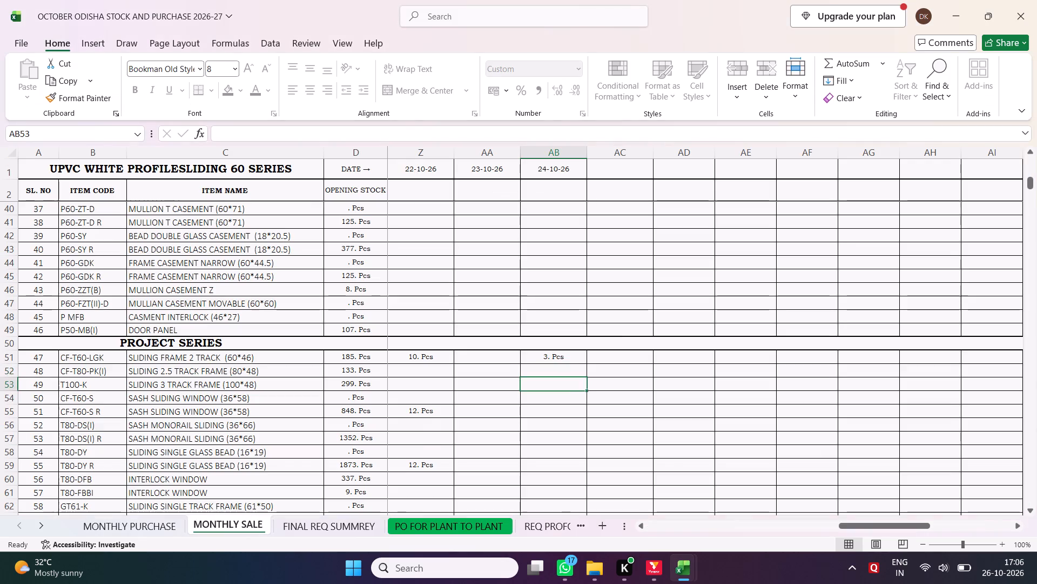
pyautogui.press('Down')
pyautogui.press('Down')
pyautogui.press('Up')
pyautogui.hotkey('alt', 'Tab')
pyautogui.hotkey('alt', 'Tab')
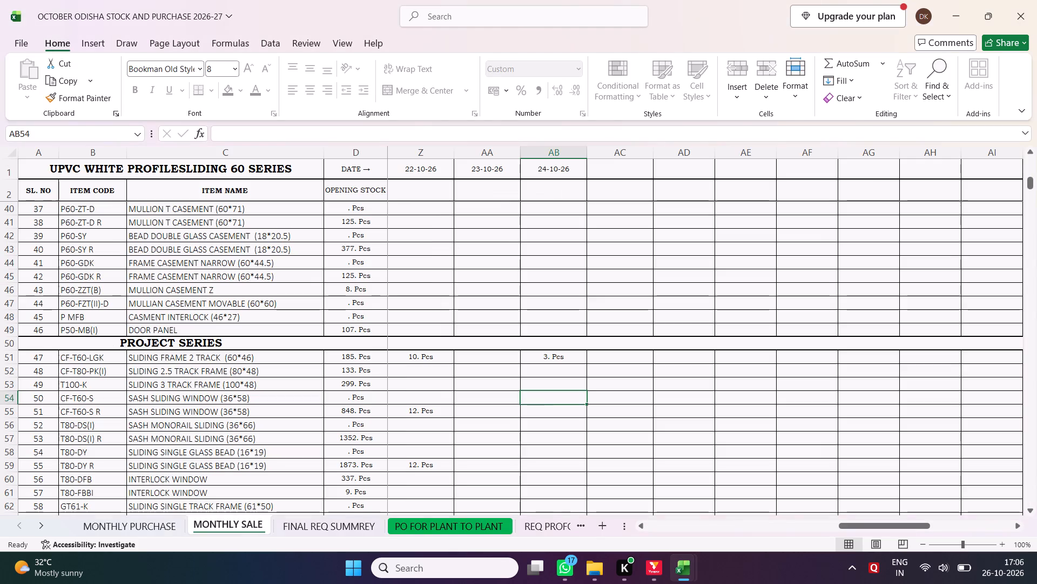
pyautogui.press('8')
pyautogui.press('Return')
# Record the CF-T80-PK(I) sliding 2.5 track frame (80*48) outward quantity as 3 pieces under 24-10-26.
pyautogui.hotkey('alt', 'Tab')
pyautogui.press('Down')
pyautogui.hotkey('alt', 'Tab')
pyautogui.press('Up')
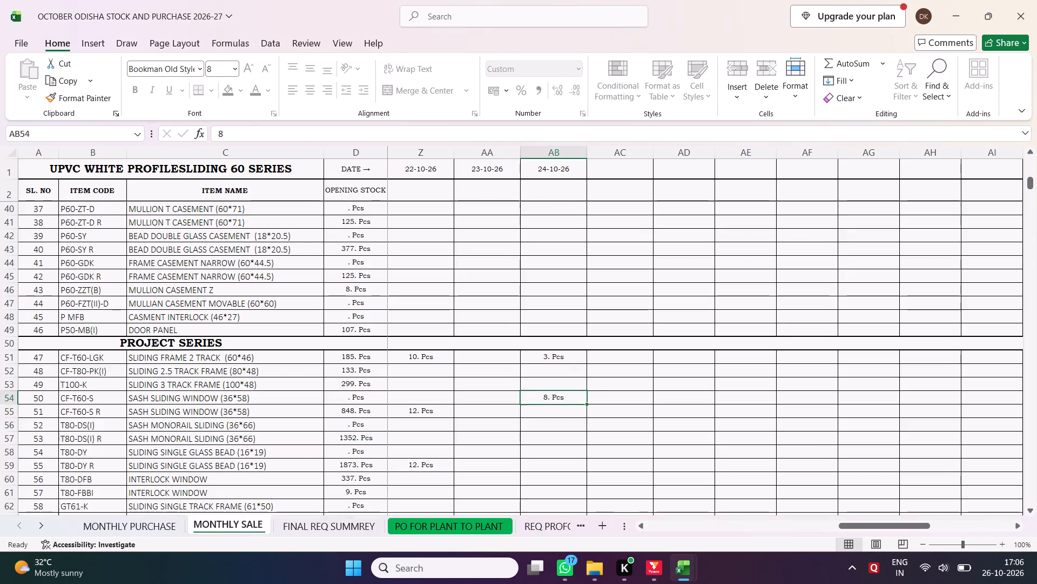
pyautogui.press('Up')
pyautogui.press('Up')
pyautogui.hotkey('alt', 'Tab')
pyautogui.hotkey('alt', 'Tab')
pyautogui.press('3')
pyautogui.press('Return')
# Record the P60-ZT-D mullion T casement (60*71) outward quantity as 1 piece under 24-10-26 in the casement series.
pyautogui.hotkey('alt', 'Tab')
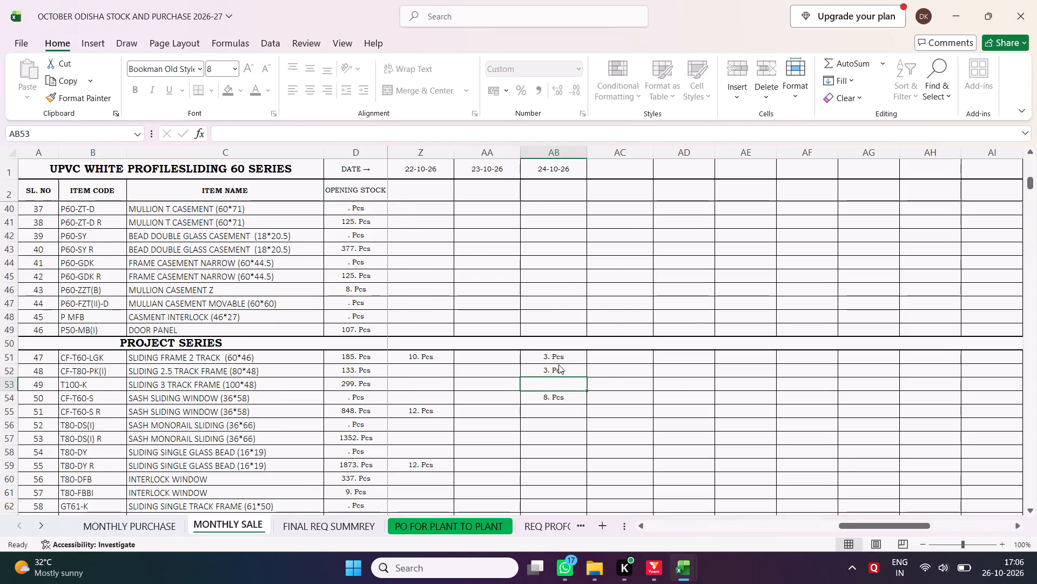
pyautogui.press('Down')
pyautogui.hotkey('alt', 'Tab')
pyautogui.press('Up')
pyautogui.press('Up')
pyautogui.press('Up')
pyautogui.press('Up')
pyautogui.press('Up')
pyautogui.press('Up')
pyautogui.press('Up')
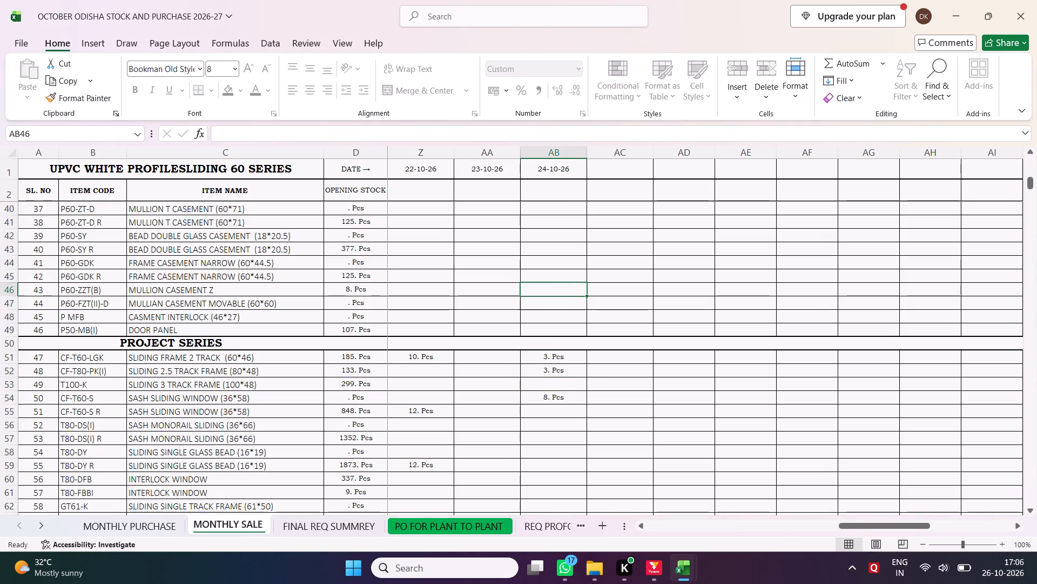
pyautogui.press('Up')
pyautogui.hotkey('alt', 'Tab')
pyautogui.hotkey('alt', 'Tab')
pyautogui.press('Up')
pyautogui.press('Up')
pyautogui.press('Up')
pyautogui.press('Up')
pyautogui.press('Up')
pyautogui.press('Up')
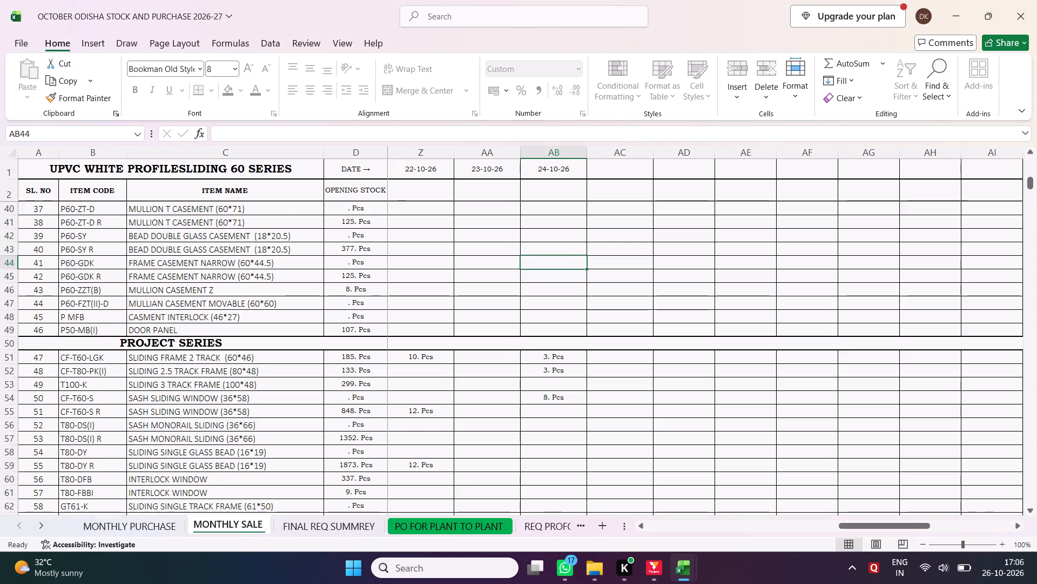
pyautogui.press('Down')
pyautogui.press('Down')
pyautogui.press('Up')
pyautogui.hotkey('alt', 'Tab')
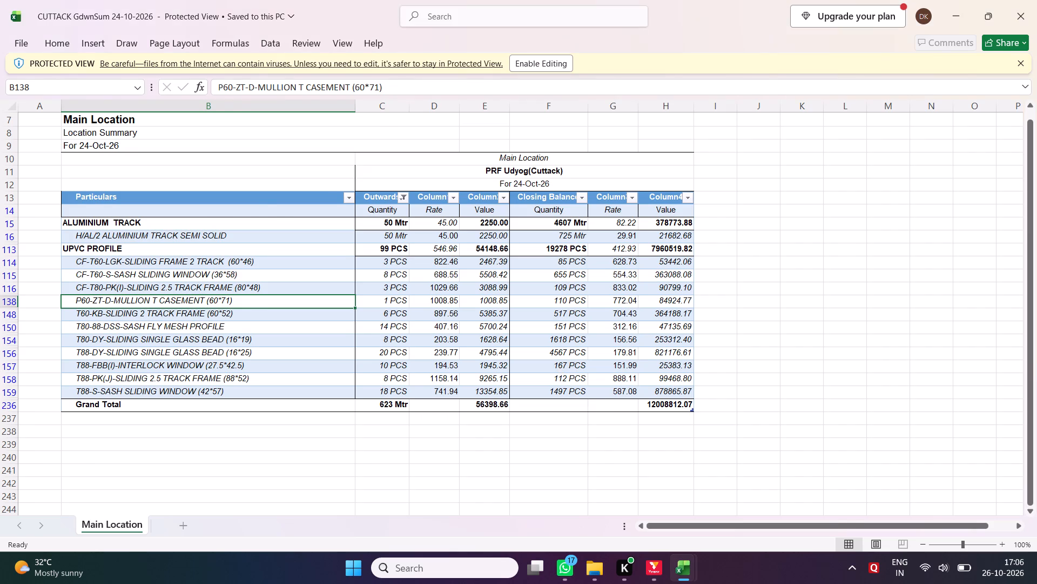
pyautogui.hotkey('alt', 'Tab')
pyautogui.press('1')
pyautogui.press('Return')
# Record the T60-KB sliding 2 track frame (60*52) outward quantity as 6 pieces under 24-10-26.
pyautogui.hotkey('alt', 'Tab')
pyautogui.press('Down')
pyautogui.hotkey('alt', 'Tab')
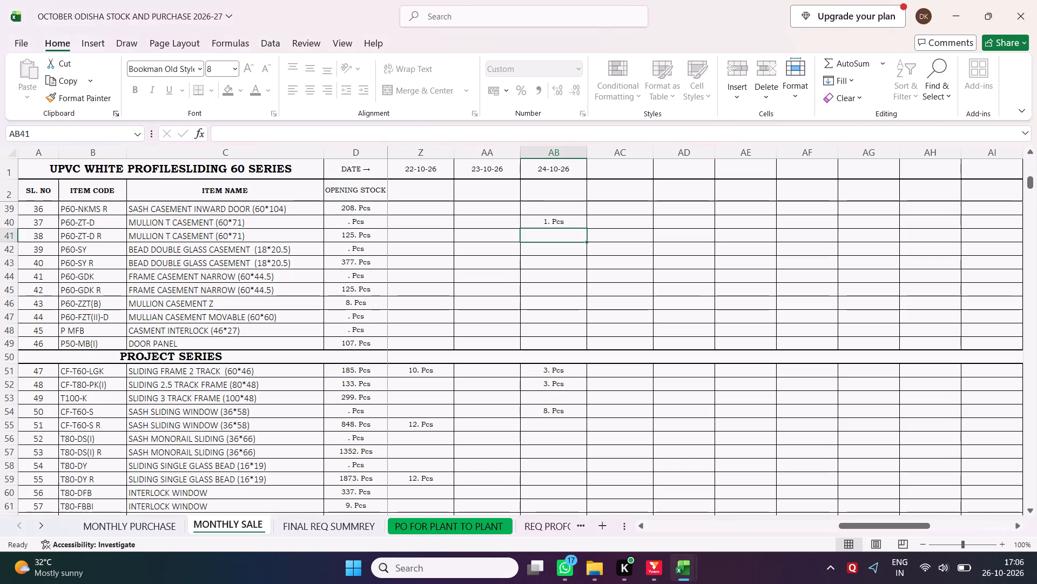
pyautogui.press('Up')
pyautogui.press('Up')
pyautogui.press('Up')
pyautogui.press('Up')
pyautogui.press('Up')
pyautogui.press('Up')
pyautogui.press('Up')
pyautogui.press('Up')
pyautogui.press('Up')
pyautogui.press('Up')
pyautogui.press('Up')
pyautogui.press('Up')
pyautogui.press('Up')
pyautogui.press('Up')
pyautogui.press('Up')
pyautogui.press('Up')
pyautogui.press('Up')
pyautogui.press('Up')
pyautogui.press('Up')
pyautogui.press('Up')
pyautogui.press('Down')
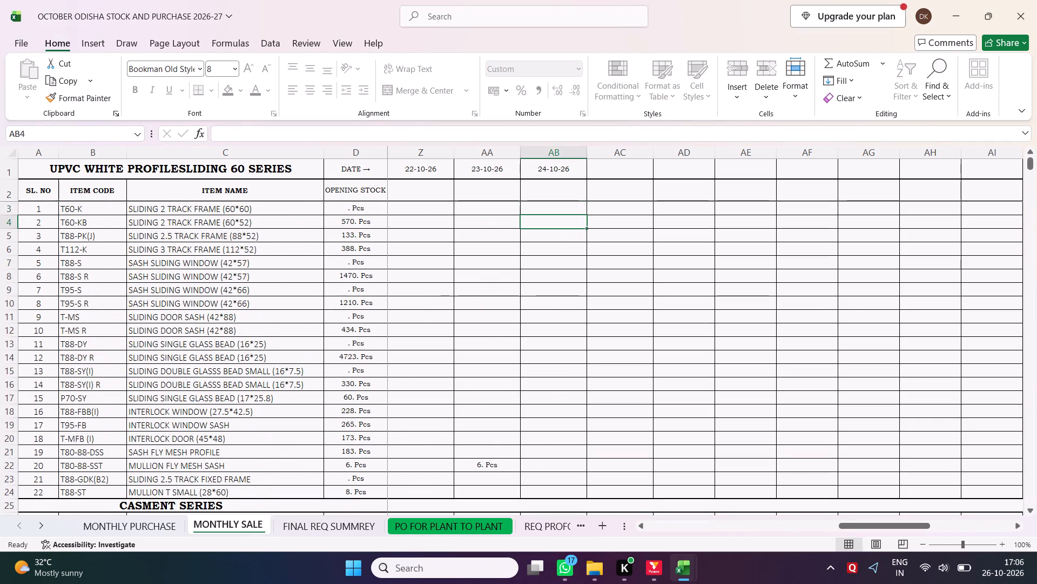
pyautogui.press('Down')
pyautogui.hotkey('alt', 'Tab')
pyautogui.hotkey('alt', 'Tab')
pyautogui.press('6')
pyautogui.press('Return')
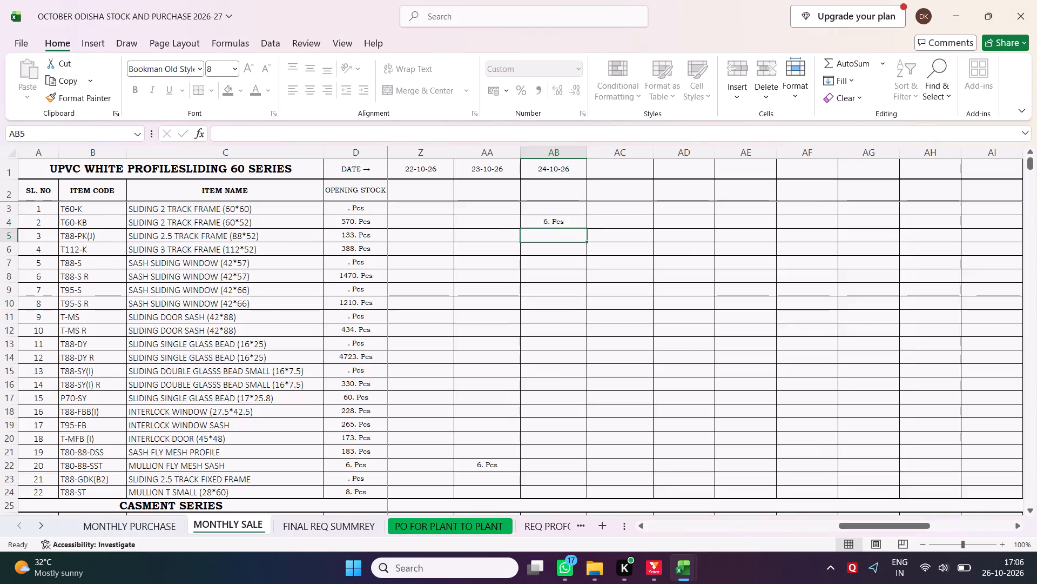
# Record the T80-88-DSS sash fly mesh profile outward quantity as 14 pieces under 24-10-26.
pyautogui.hotkey('alt', 'Tab')
pyautogui.press('Down')
pyautogui.hotkey('alt', 'Tab')
pyautogui.press('Down')
pyautogui.press('Down')
pyautogui.press('Down')
pyautogui.press('Down')
pyautogui.press('Down')
pyautogui.press('Down')
pyautogui.press('Down')
pyautogui.press('Down')
pyautogui.press('Down')
pyautogui.press('Down')
pyautogui.press('Down')
pyautogui.press('Down')
pyautogui.press('Down')
pyautogui.press('Down')
pyautogui.press('Down')
pyautogui.press('Down')
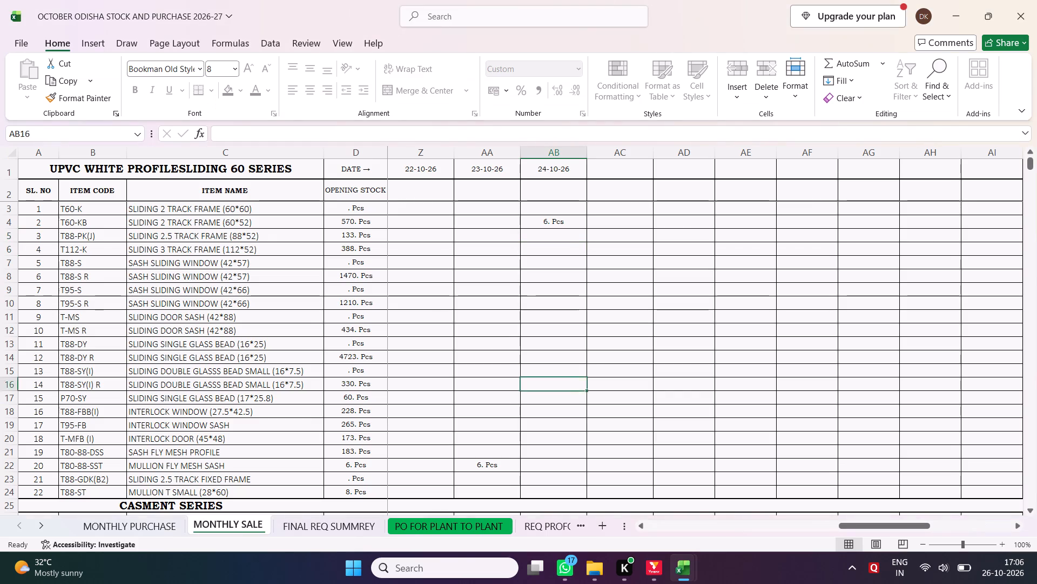
pyautogui.hotkey('alt', 'Tab')
pyautogui.hotkey('alt', 'Tab')
pyautogui.write('14')
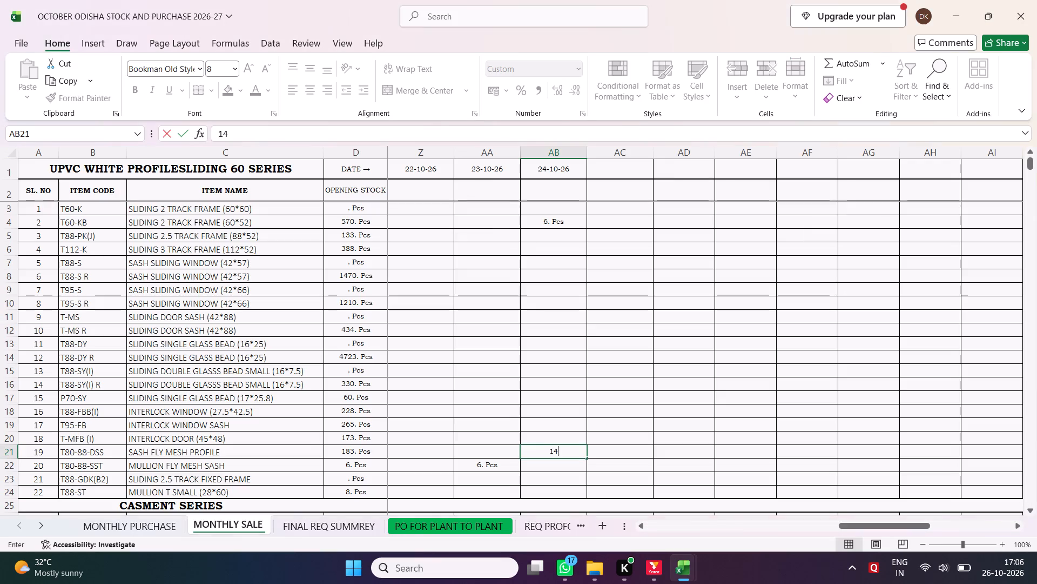
pyautogui.press('Return')
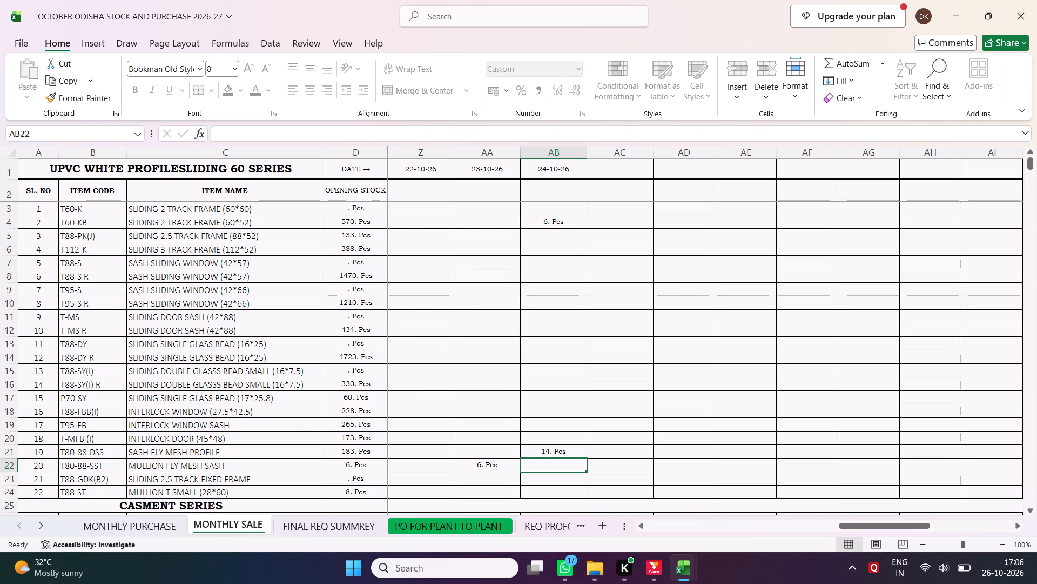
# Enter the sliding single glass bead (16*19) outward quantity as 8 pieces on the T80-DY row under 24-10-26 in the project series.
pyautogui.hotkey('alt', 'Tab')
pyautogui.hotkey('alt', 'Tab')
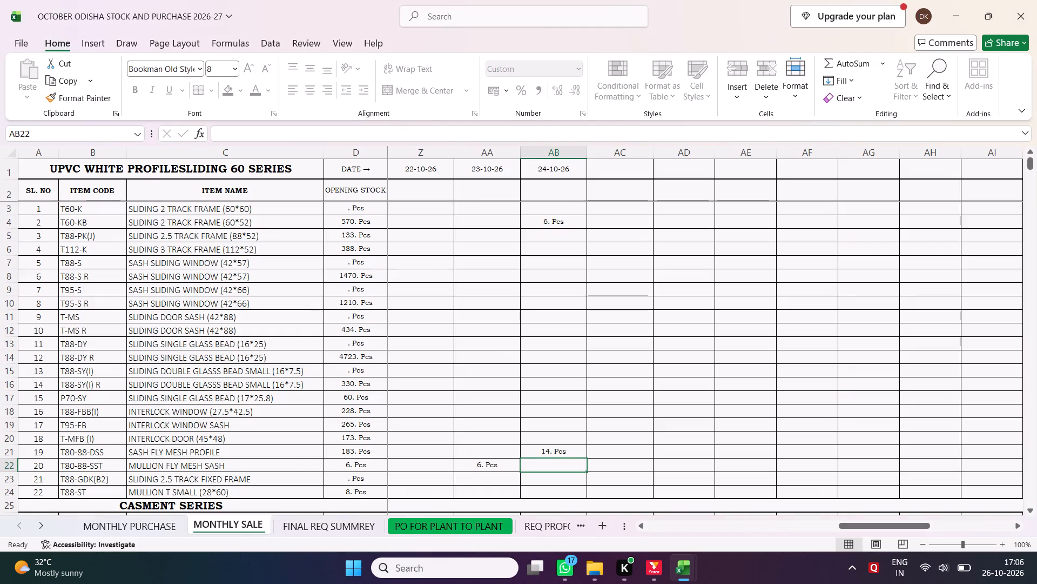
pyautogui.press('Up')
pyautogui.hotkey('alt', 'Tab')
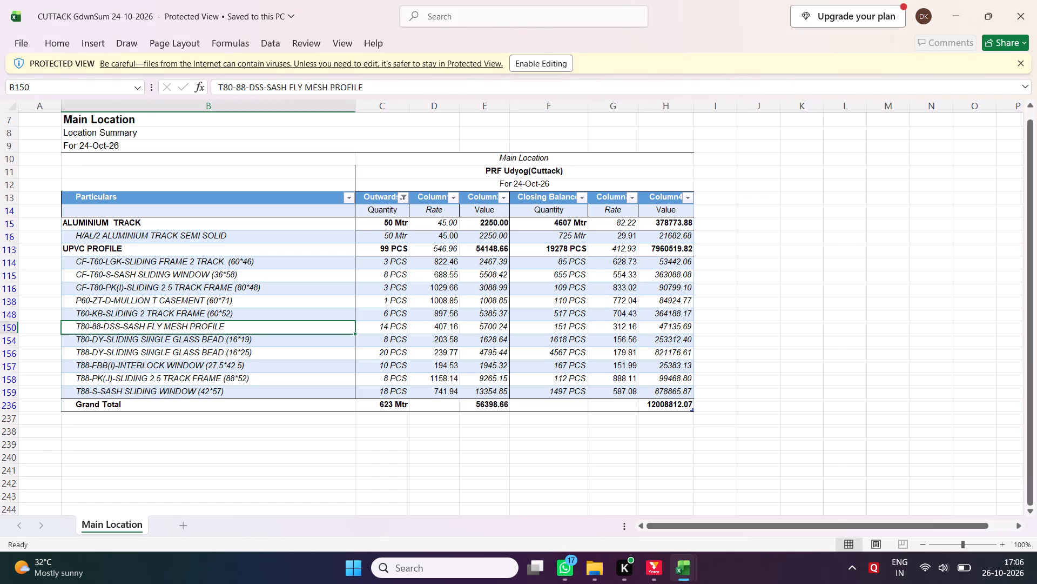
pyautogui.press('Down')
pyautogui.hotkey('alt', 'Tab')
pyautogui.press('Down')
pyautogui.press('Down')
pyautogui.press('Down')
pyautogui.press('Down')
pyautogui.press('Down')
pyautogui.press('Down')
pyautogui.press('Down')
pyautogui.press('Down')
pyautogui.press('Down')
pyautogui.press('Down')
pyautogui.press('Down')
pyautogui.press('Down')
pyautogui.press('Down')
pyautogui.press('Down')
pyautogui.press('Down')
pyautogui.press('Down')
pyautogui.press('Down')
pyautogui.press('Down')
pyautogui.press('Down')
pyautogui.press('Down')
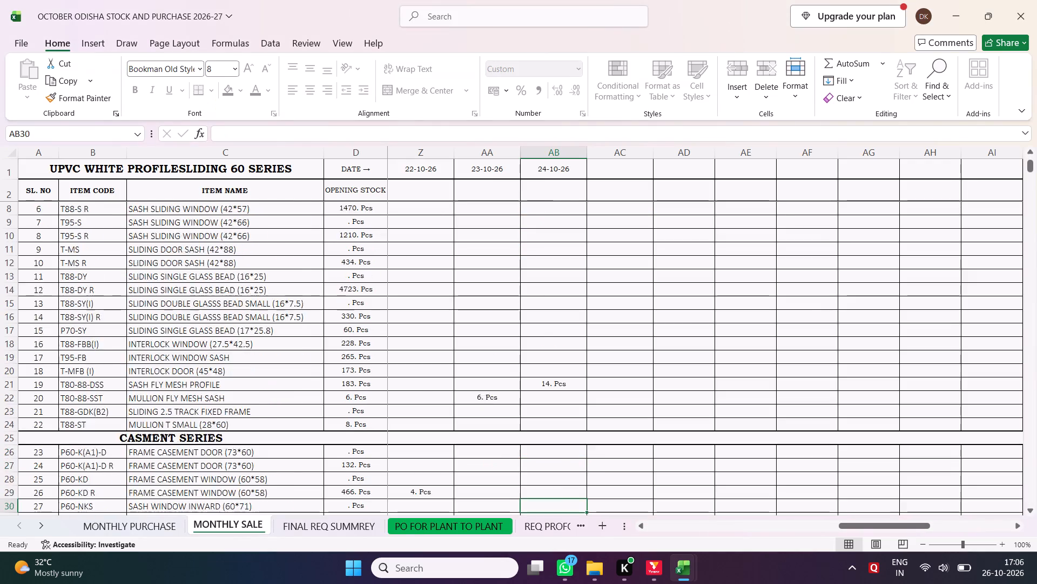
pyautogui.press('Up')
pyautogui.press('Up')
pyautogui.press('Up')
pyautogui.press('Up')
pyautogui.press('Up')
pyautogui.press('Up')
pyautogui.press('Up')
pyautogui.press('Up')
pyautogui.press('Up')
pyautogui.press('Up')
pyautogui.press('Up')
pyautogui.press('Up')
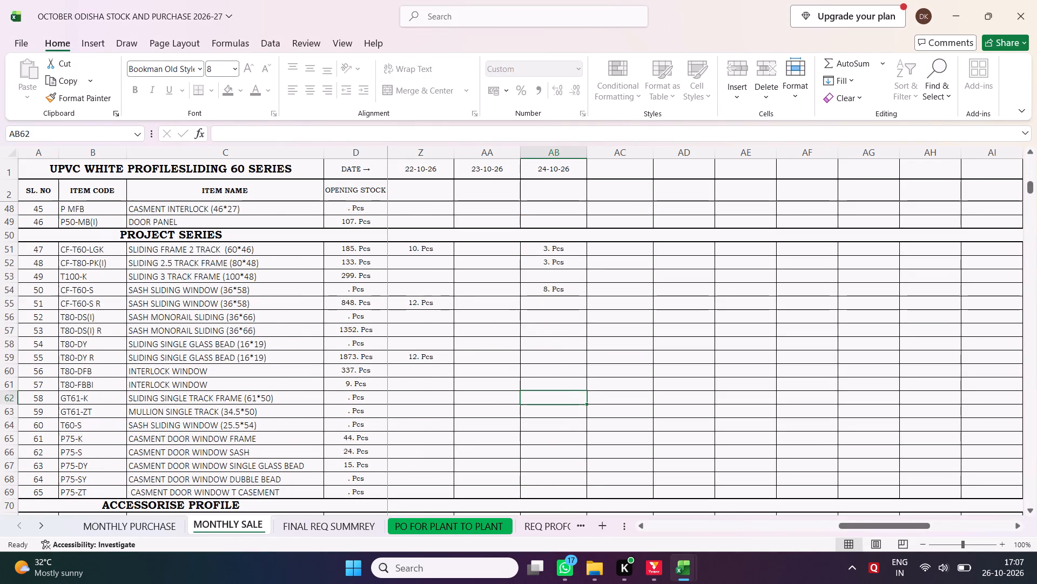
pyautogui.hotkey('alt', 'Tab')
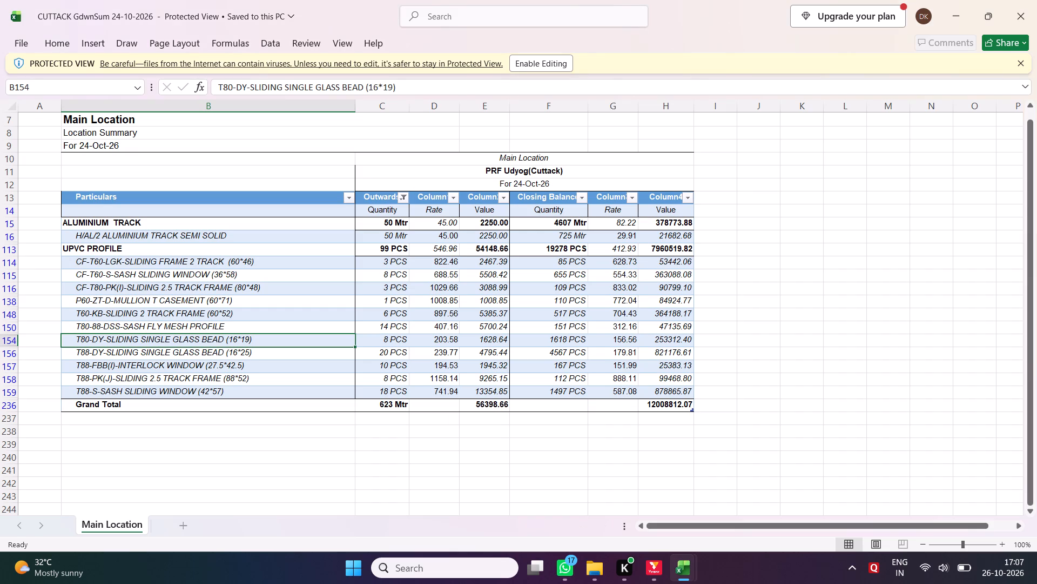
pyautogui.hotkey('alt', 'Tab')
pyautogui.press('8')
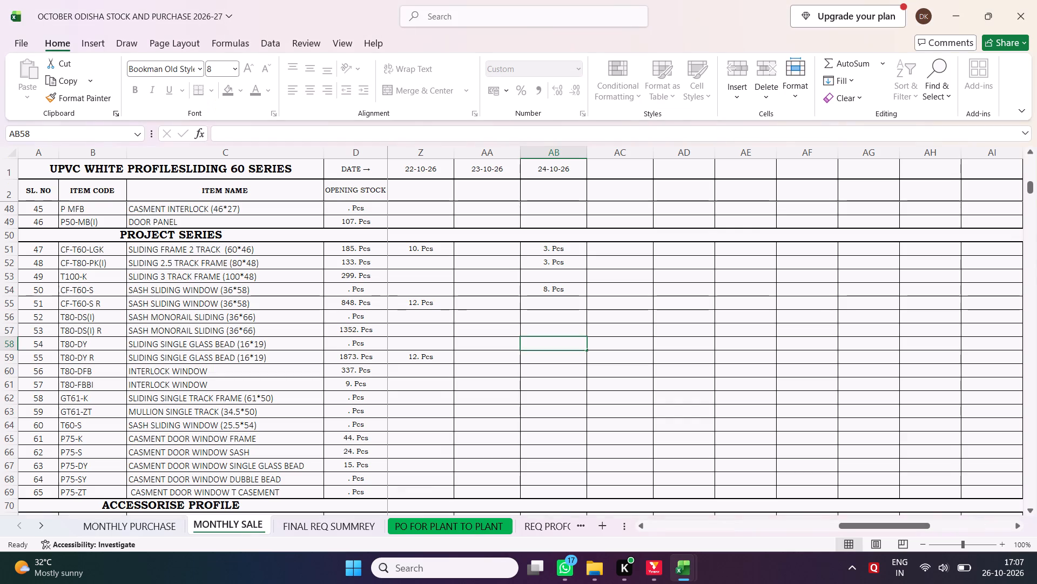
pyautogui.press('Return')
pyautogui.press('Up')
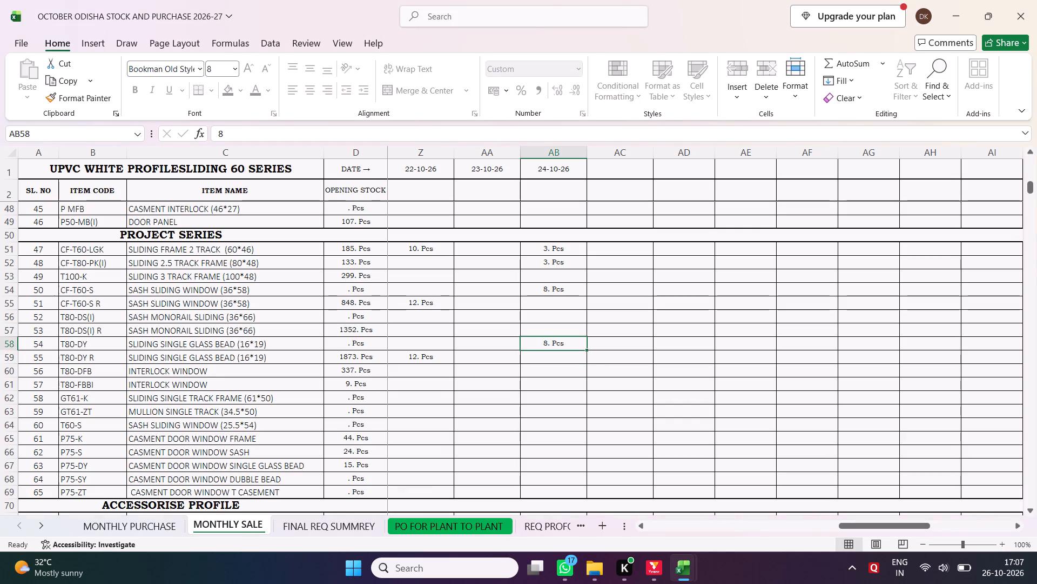
# Clear the T80-DY entry and record the 8 pieces on the T80-DY R row under 24-10-26 instead.
pyautogui.press('BackSpace')
pyautogui.press('Down')
pyautogui.press('8')
pyautogui.press('Return')
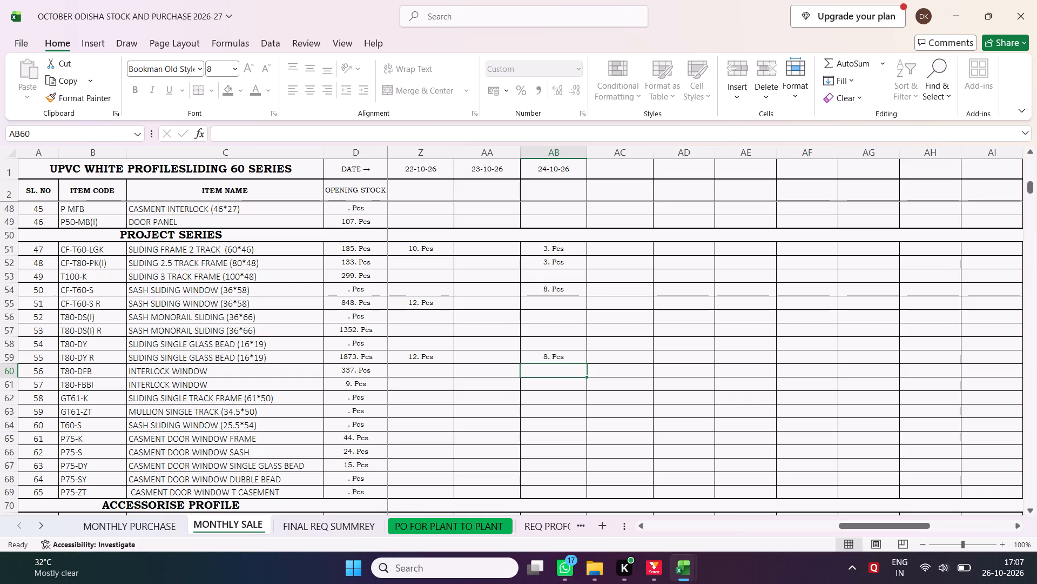
# Record the T88-DY sliding single glass bead (16*25) outward quantity as 20 pieces on the T88-DY R row under 24-10-26.
pyautogui.hotkey('alt', 'Tab')
pyautogui.press('Down')
pyautogui.hotkey('alt', 'Tab')
pyautogui.press('Up')
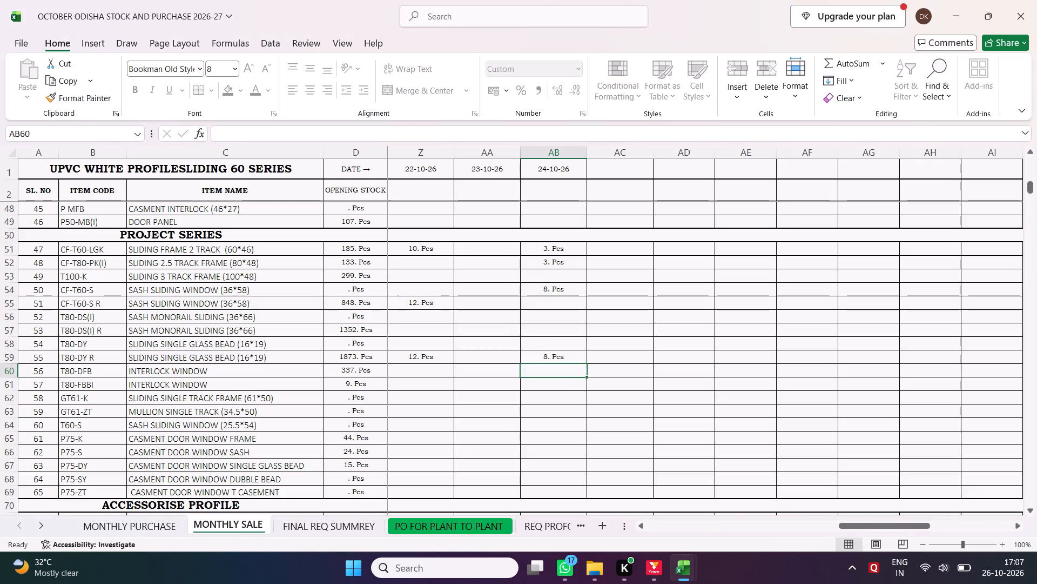
pyautogui.press('Up')
pyautogui.press('Up')
pyautogui.press('Up')
pyautogui.press('Up')
pyautogui.press('Up')
pyautogui.press('Up')
pyautogui.press('Up')
pyautogui.press('Up')
pyautogui.press('Up')
pyautogui.press('Up')
pyautogui.press('Up')
pyautogui.press('Up')
pyautogui.press('Up')
pyautogui.press('Up')
pyautogui.press('Up')
pyautogui.press('Up')
pyautogui.press('Up')
pyautogui.press('Up')
pyautogui.press('Up')
pyautogui.press('Up')
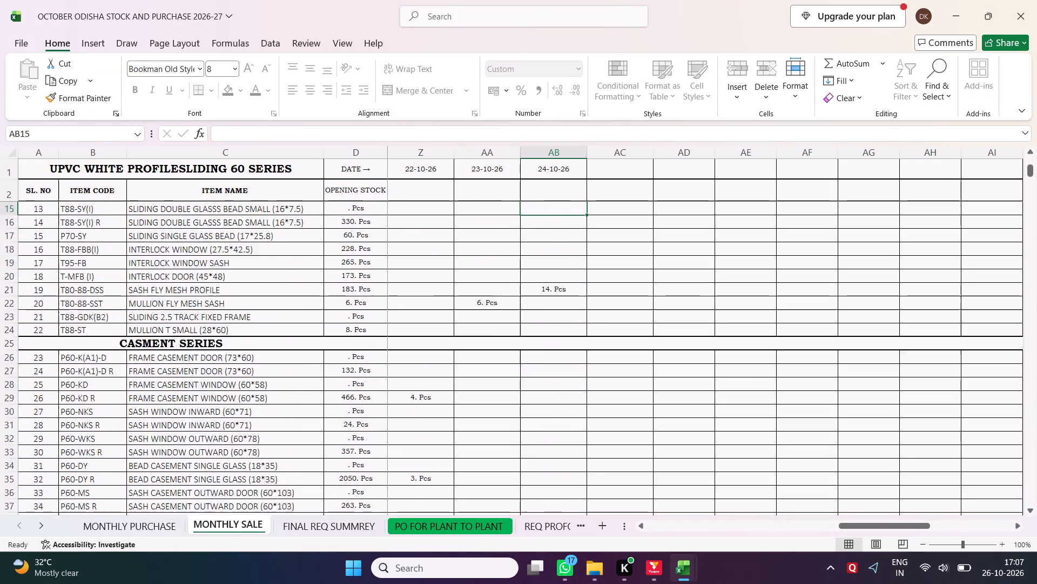
pyautogui.press('Down')
pyautogui.press('Down')
pyautogui.press('Down')
pyautogui.press('Down')
pyautogui.press('Down')
pyautogui.press('Down')
pyautogui.press('Down')
pyautogui.press('Down')
pyautogui.press('Down')
pyautogui.press('Down')
pyautogui.press('Down')
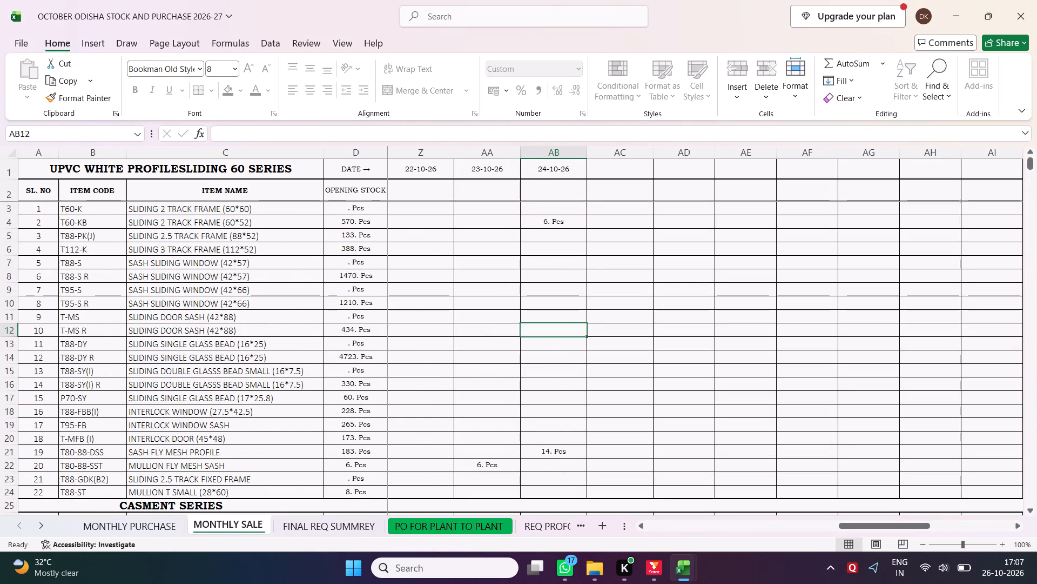
pyautogui.press('Down')
pyautogui.hotkey('alt', 'Tab')
pyautogui.hotkey('alt', 'Tab')
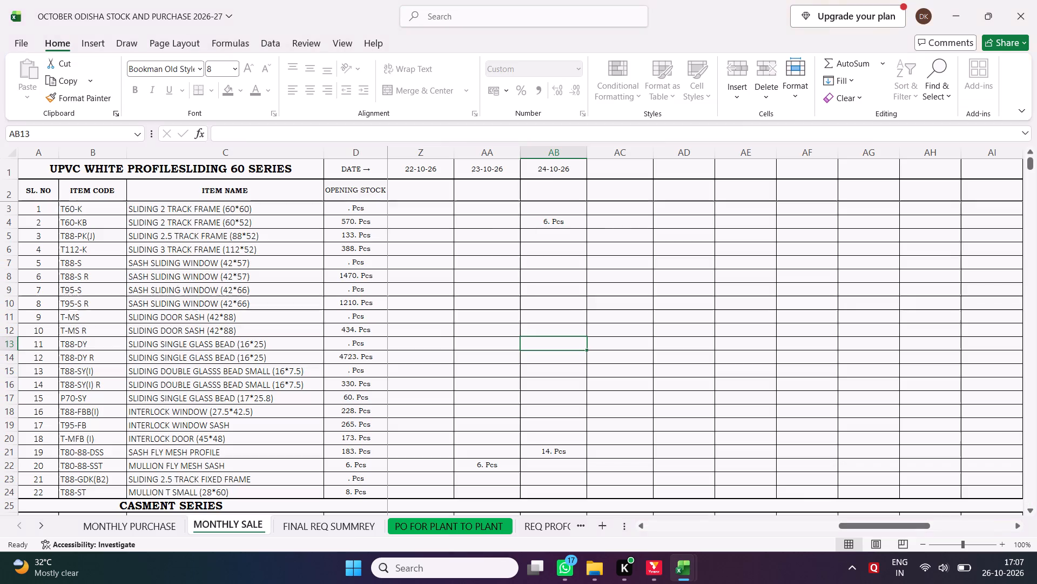
pyautogui.press('Down')
pyautogui.write('20')
pyautogui.press('Return')
# Record the T88-FBB(I) interlock window (27.5*42.5) outward quantity as 10 pieces under 24-10-26.
pyautogui.hotkey('alt', 'Tab')
pyautogui.press('Down')
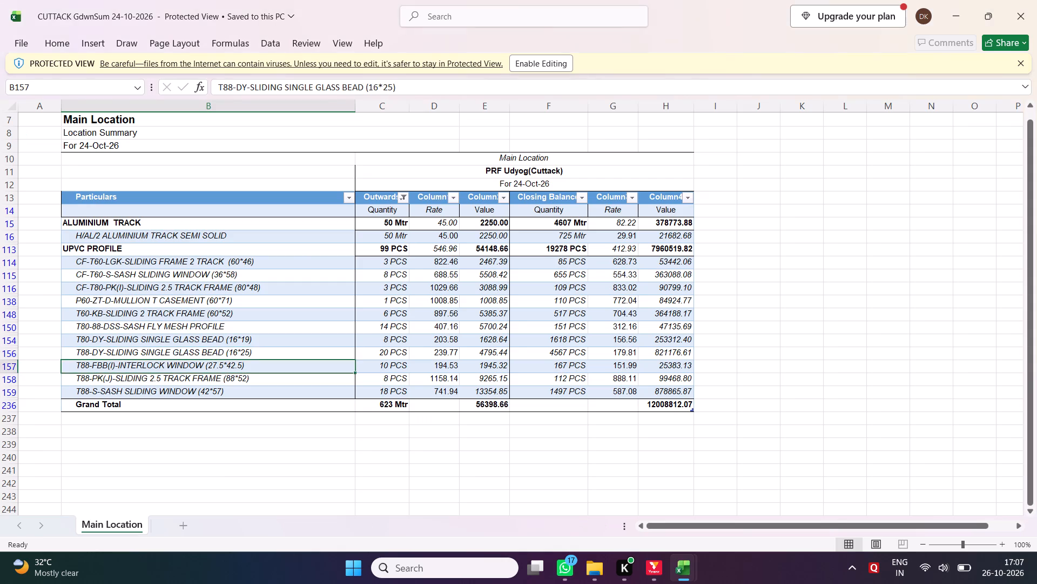
pyautogui.hotkey('alt', 'Tab')
pyautogui.press('Down')
pyautogui.press('Down')
pyautogui.press('Down')
pyautogui.hotkey('alt', 'Tab')
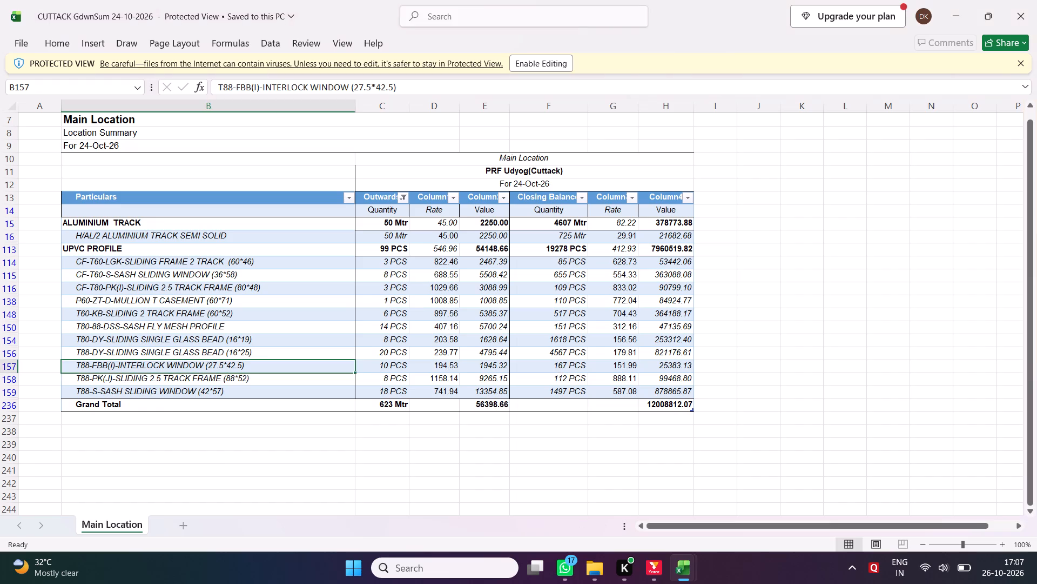
pyautogui.hotkey('alt', 'Tab')
pyautogui.write('10')
pyautogui.press('Return')
# Record the T88-PK(J) sliding 2.5 track frame (88*52) outward quantity as 8 pieces under 24-10-26.
pyautogui.hotkey('alt', 'Tab')
pyautogui.press('Down')
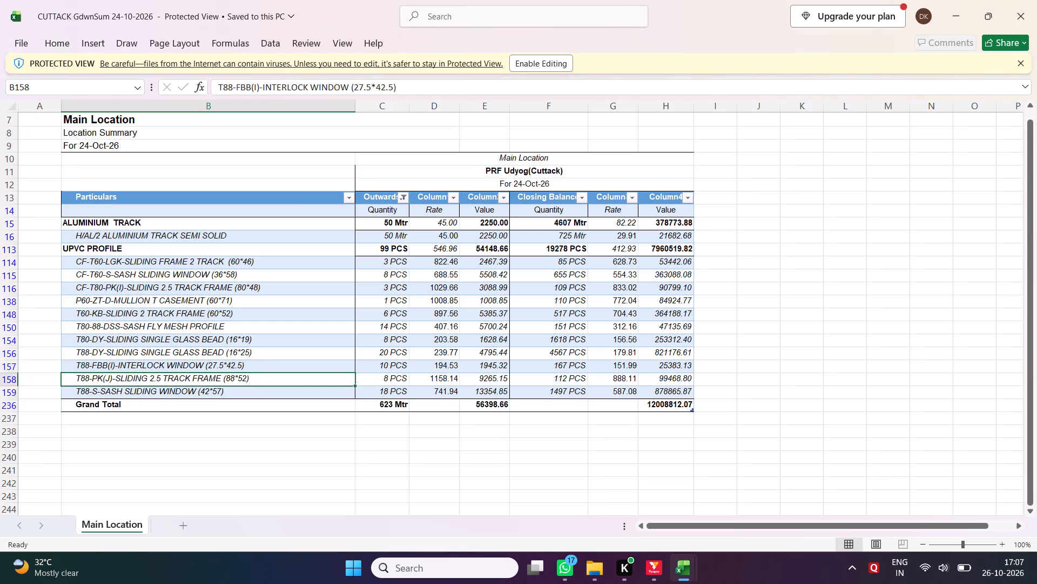
pyautogui.hotkey('alt', 'Tab')
pyautogui.press('Down')
pyautogui.press('Down')
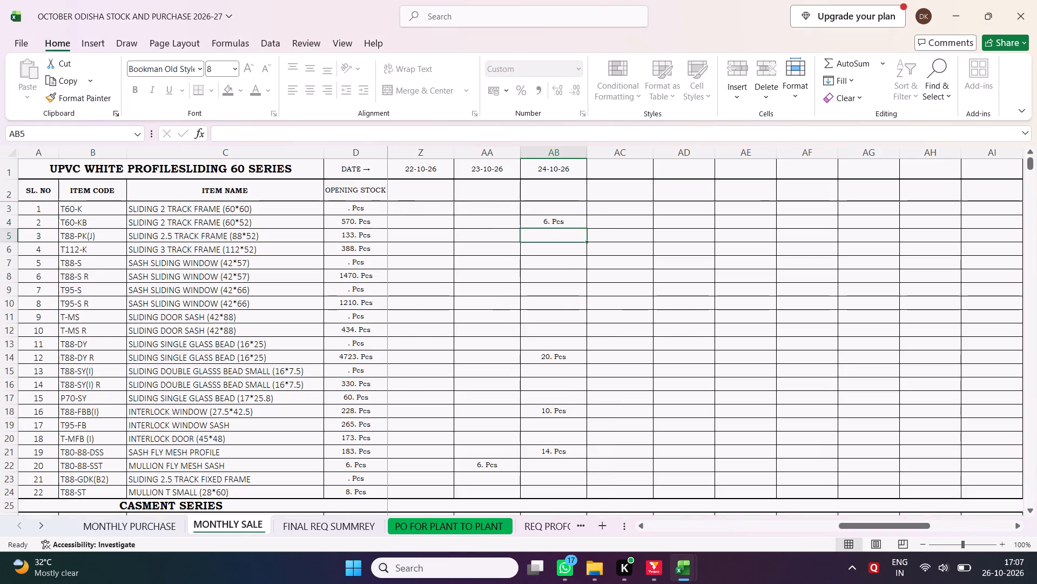
pyautogui.hotkey('alt', 'Tab')
pyautogui.hotkey('alt', 'Tab')
pyautogui.press('8')
pyautogui.press('Return')
# Record the T88-S sash sliding window (42*57) outward quantity as 18 pieces on the T88-S R row under 24-10-26.
pyautogui.hotkey('alt', 'Tab')
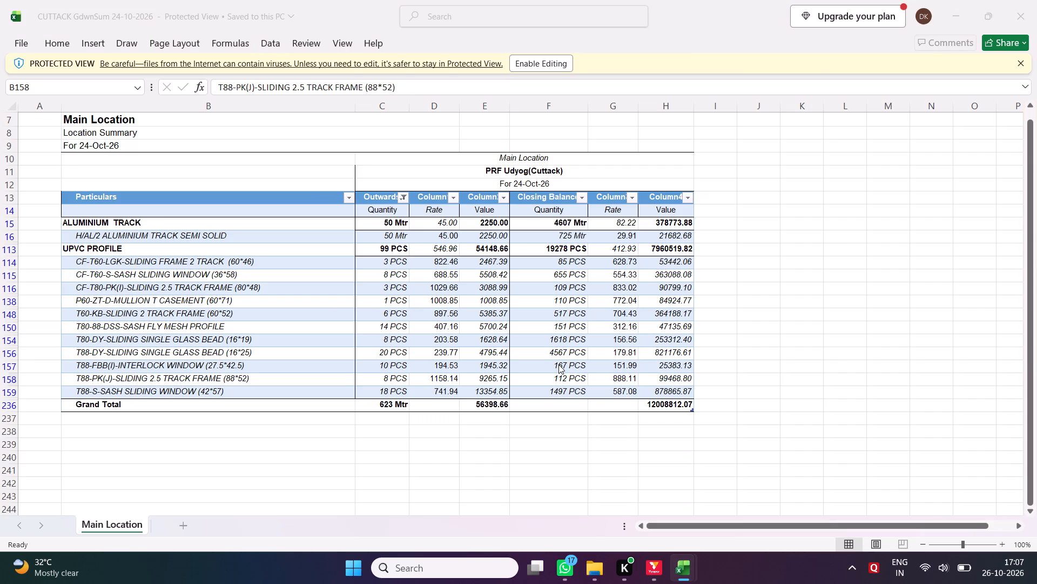
pyautogui.press('Down')
pyautogui.hotkey('alt', 'Tab')
pyautogui.press('Down')
pyautogui.press('Down')
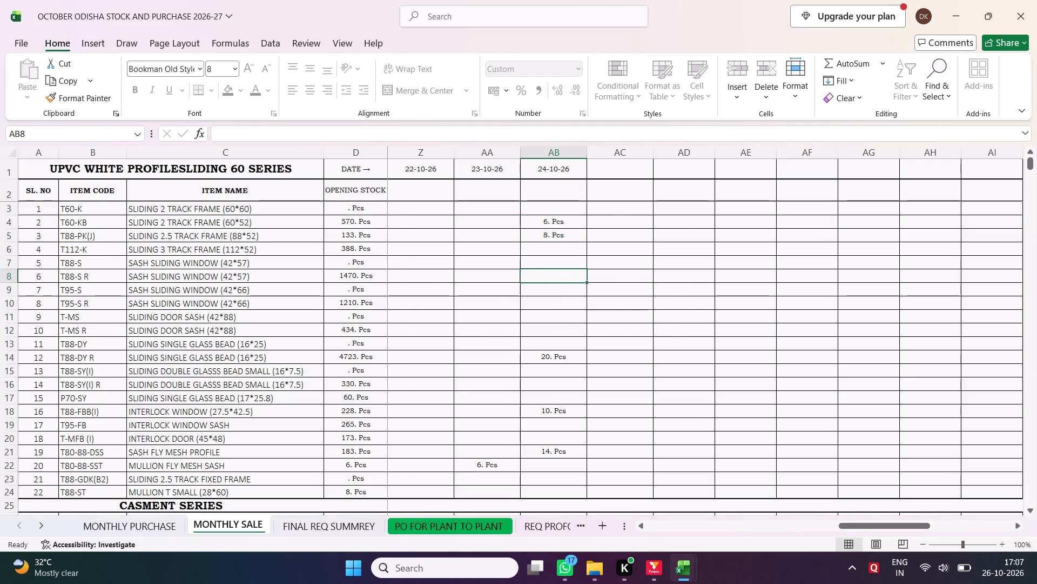
pyautogui.hotkey('alt', 'Tab')
pyautogui.hotkey('alt', 'Tab')
pyautogui.write('18')
pyautogui.press('Return')
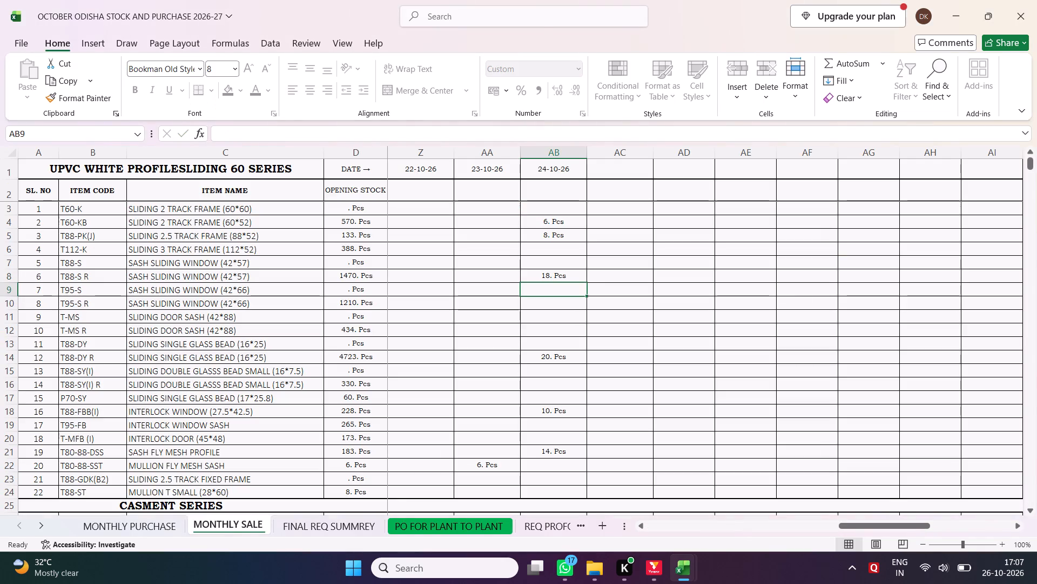
# Save the October Odisha stock and purchase workbook.
pyautogui.hotkey('ctrl', 's')
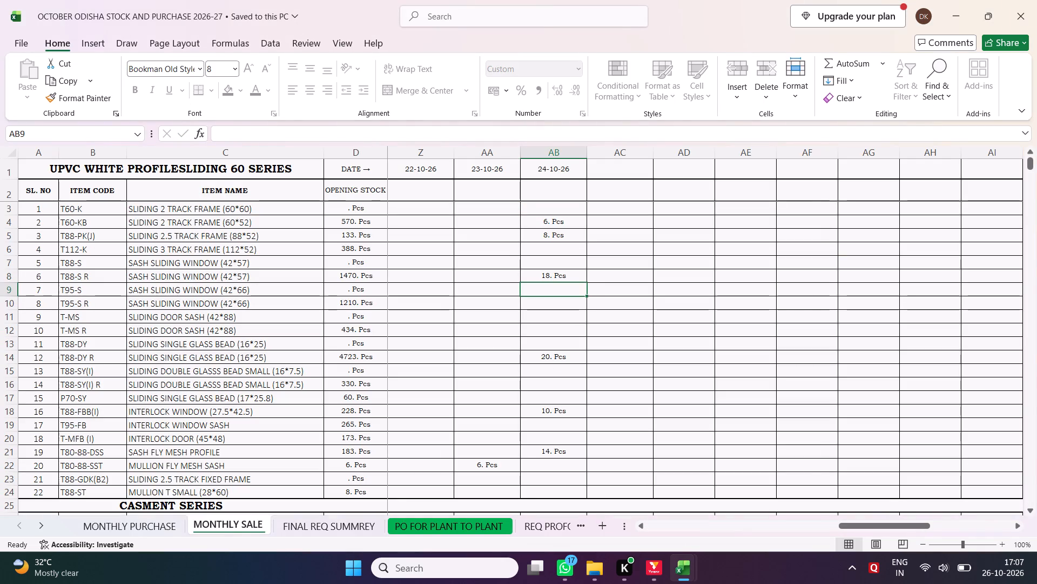
# Head the date column following 24-10-26 with 25-10-26.
pyautogui.click(596, 170)
pyautogui.write('25-10')
pyautogui.press('Return')
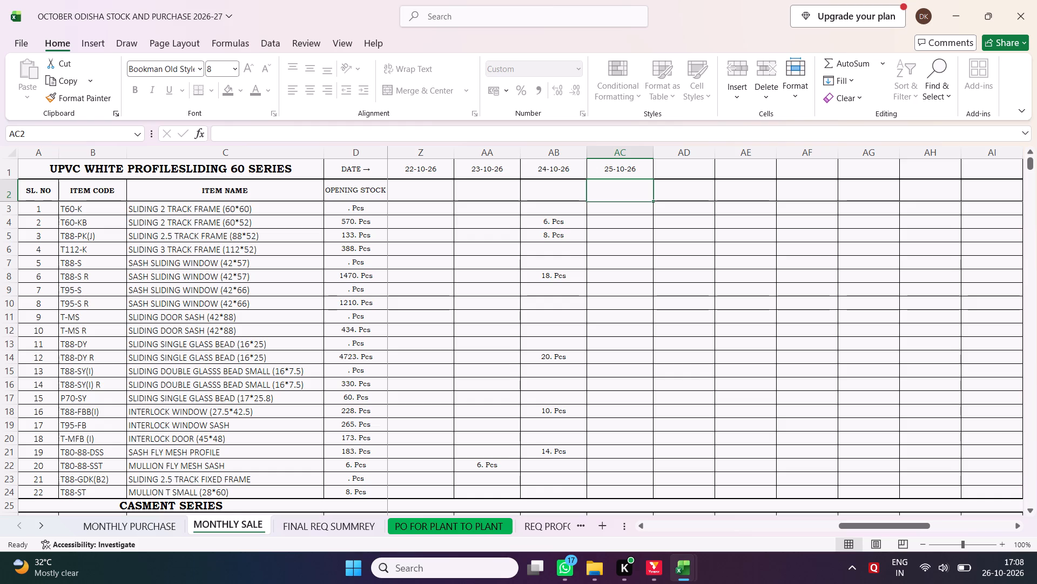
# Examine the balance stock figures item by item in the sliding 60 series.
pyautogui.hscroll(-5, 783, 336)
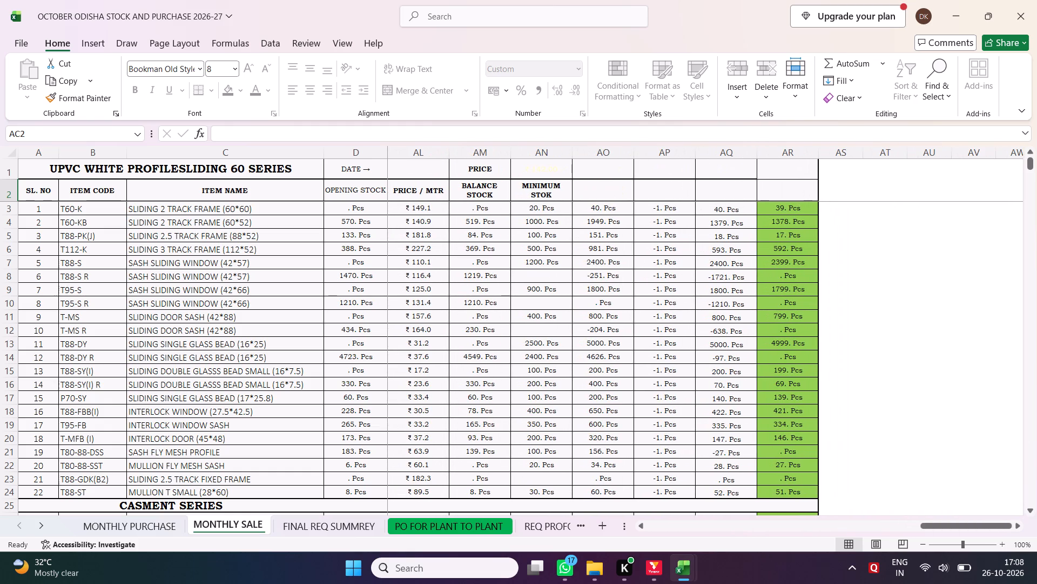
pyautogui.click(496, 307)
pyautogui.press('Down')
pyautogui.press('Down')
pyautogui.press('Down')
pyautogui.press('Down')
pyautogui.press('Down')
pyautogui.press('Down')
pyautogui.press('Down')
pyautogui.press('Down')
pyautogui.press('Down')
pyautogui.press('Down')
pyautogui.press('Down')
pyautogui.press('Down')
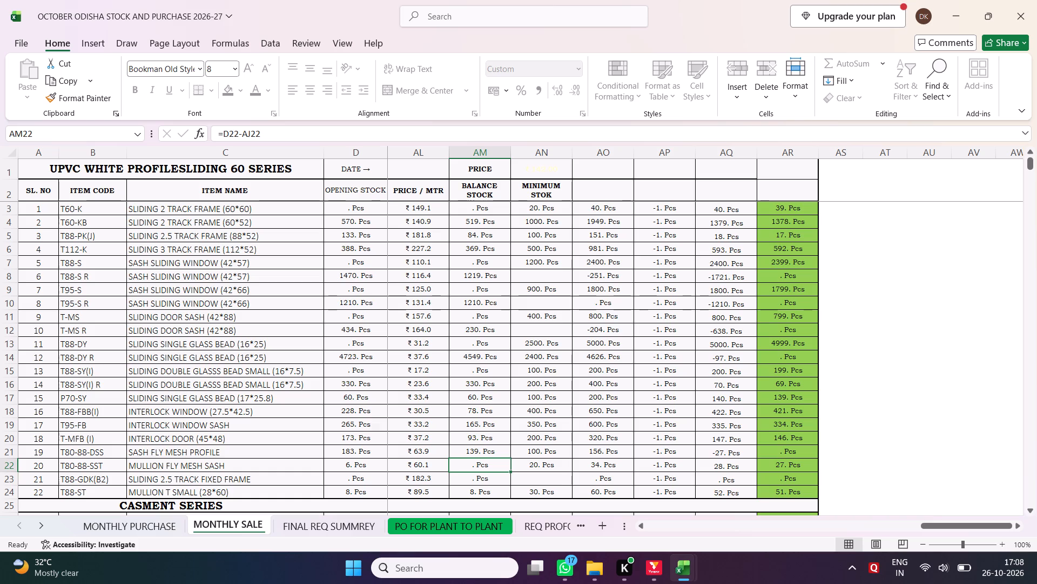
# Examine the balance stock figures item by item through the sliding 60, casement and project series.
pyautogui.press('Down')
pyautogui.press('Down')
pyautogui.press('Down')
pyautogui.press('Down')
pyautogui.press('Down')
pyautogui.press('Down')
pyautogui.press('Down')
pyautogui.press('Down')
pyautogui.press('Down')
pyautogui.press('Down')
pyautogui.press('Down')
pyautogui.press('Down')
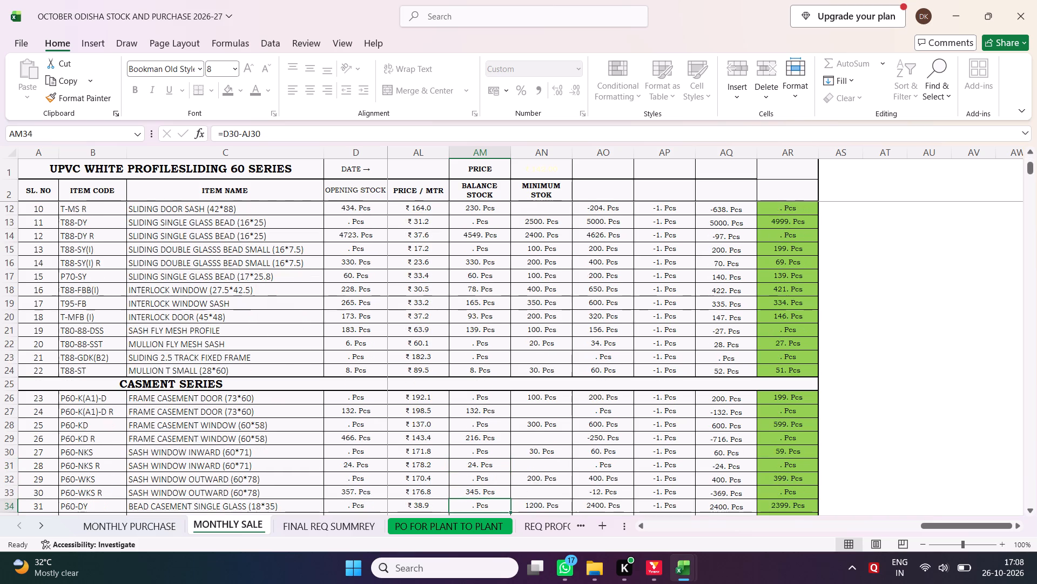
pyautogui.press('Up')
pyautogui.press('Up')
pyautogui.press('Up')
pyautogui.press('Up')
pyautogui.press('Up')
pyautogui.press('Up')
pyautogui.press('Up')
pyautogui.press('Up')
pyautogui.press('Up')
pyautogui.press('Up')
pyautogui.press('Up')
pyautogui.press('Up')
pyautogui.press('Up')
pyautogui.press('Up')
pyautogui.press('Up')
pyautogui.press('Up')
pyautogui.press('Up')
pyautogui.press('Up')
pyautogui.press('Up')
pyautogui.press('Up')
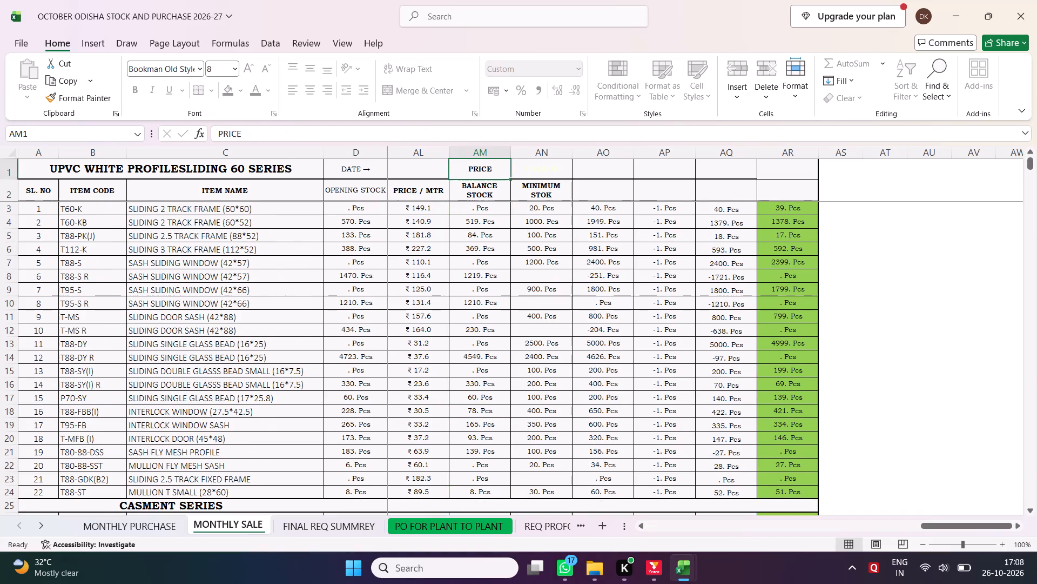
pyautogui.press('Down')
pyautogui.press('Down')
pyautogui.press('Down')
pyautogui.press('Down')
pyautogui.press('Down')
pyautogui.press('Down')
pyautogui.press('Down')
pyautogui.press('Down')
pyautogui.press('Down')
pyautogui.press('Down')
pyautogui.press('Down')
pyautogui.press('Down')
pyautogui.press('Down')
pyautogui.press('Down')
pyautogui.press('Down')
pyautogui.press('Down')
pyautogui.press('Down')
pyautogui.press('Down')
pyautogui.press('Down')
pyautogui.press('Down')
pyautogui.press('Down')
pyautogui.press('Down')
pyautogui.press('Down')
pyautogui.press('Down')
pyautogui.press('Down')
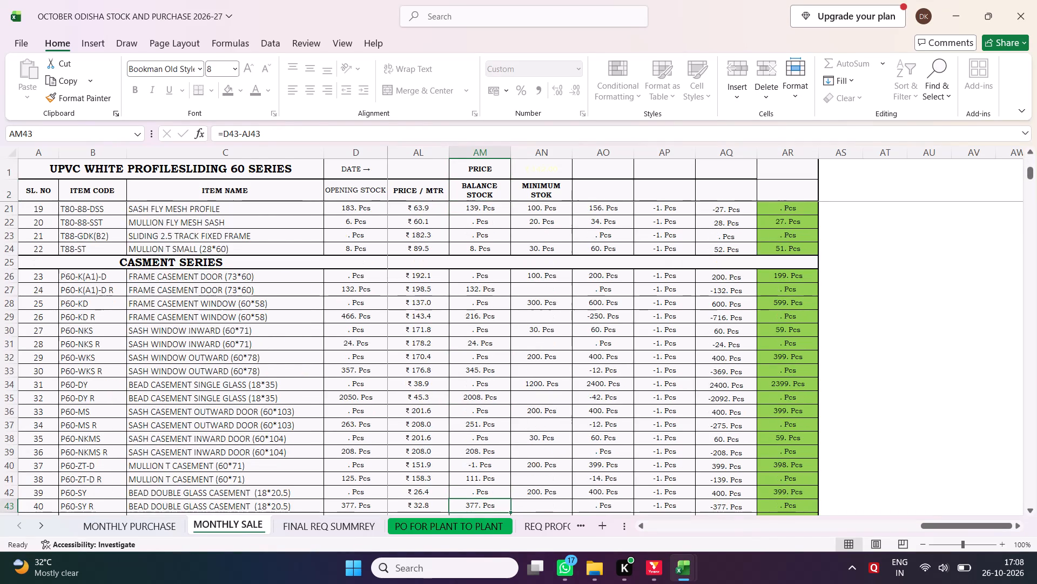
pyautogui.press('Down')
pyautogui.press('Down')
pyautogui.press('Down')
pyautogui.press('Down')
pyautogui.press('Down')
pyautogui.press('Down')
pyautogui.press('Down')
pyautogui.press('Down')
pyautogui.press('Down')
pyautogui.press('Down')
pyautogui.press('Down')
pyautogui.press('Down')
pyautogui.press('Down')
pyautogui.press('Down')
pyautogui.press('Down')
pyautogui.press('Down')
pyautogui.press('Down')
pyautogui.press('Down')
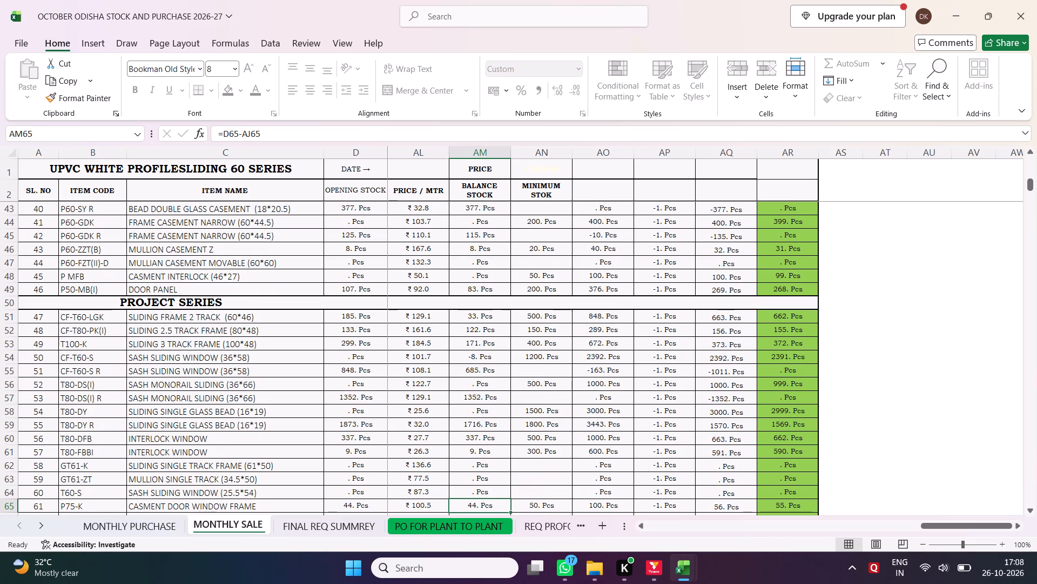
# Move the 8-piece outward quantity under 24-10-26 from the CF-T60-S sash sliding window row to the CF-T60-S R row.
pyautogui.press('Up')
pyautogui.press('Up')
pyautogui.press('Up')
pyautogui.press('Up')
pyautogui.press('Up')
pyautogui.press('Up')
pyautogui.press('Up')
pyautogui.press('Up')
pyautogui.press('Up')
pyautogui.press('Up')
pyautogui.press('Up')
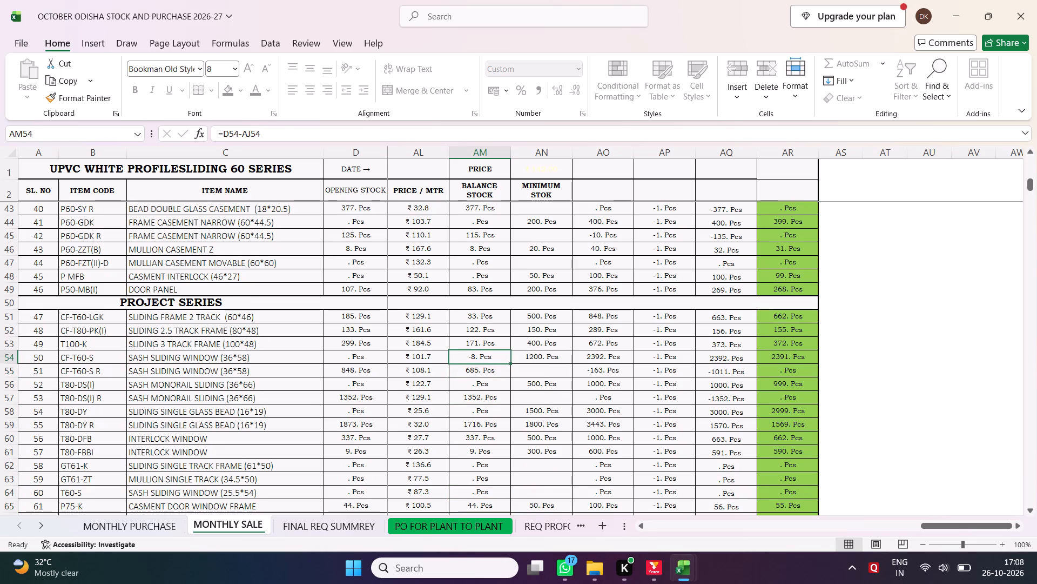
pyautogui.hscroll(7, 496, 307)
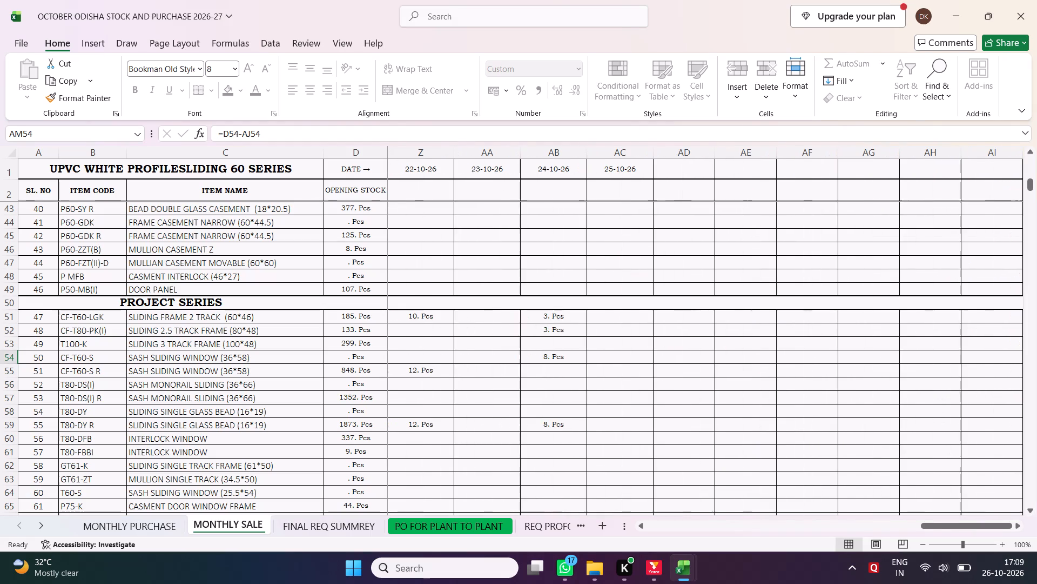
pyautogui.click(528, 358)
pyautogui.press('BackSpace')
pyautogui.press('Down')
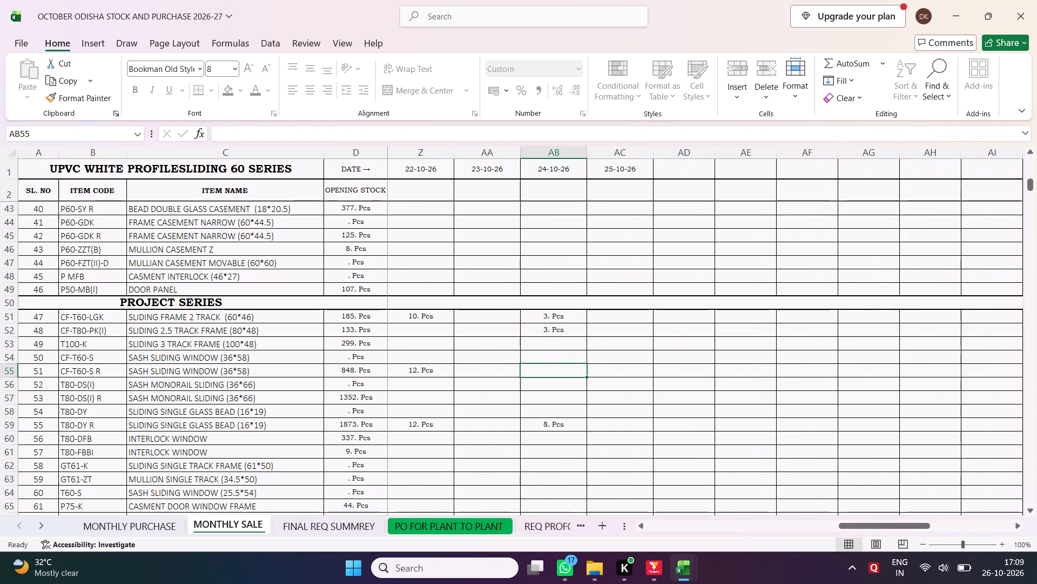
pyautogui.press('8')
pyautogui.press('Return')
# Examine the balance stock figures for the rest of the project series and the accessories profiles.
pyautogui.hscroll(-6, 500, 371)
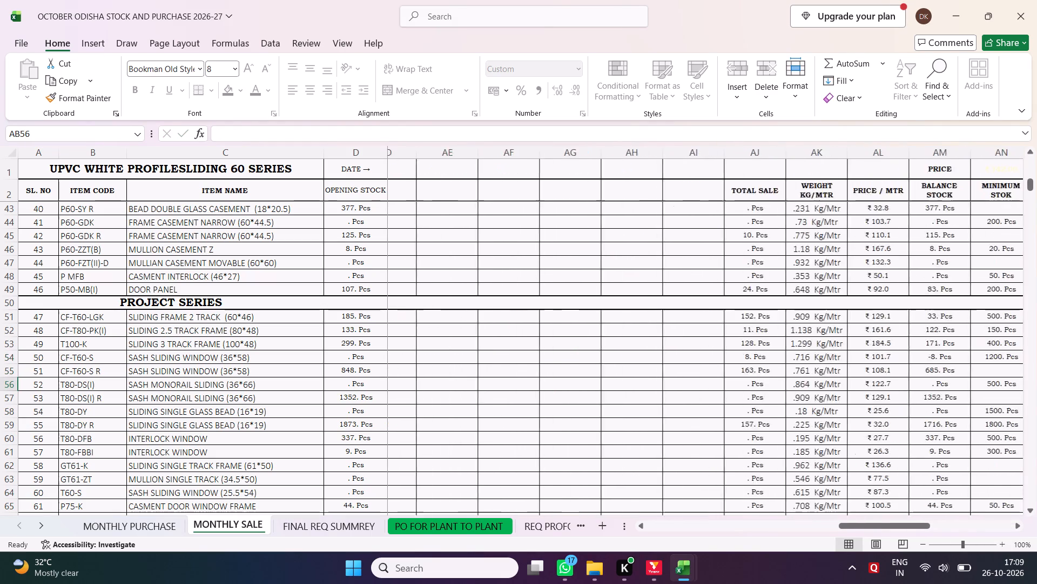
pyautogui.click(491, 404)
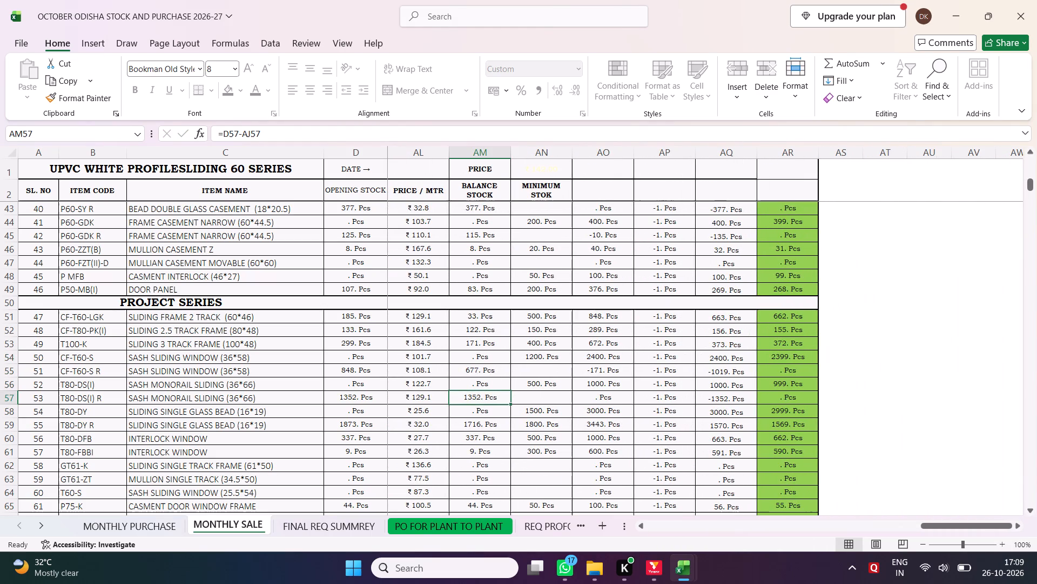
pyautogui.press('Down')
pyautogui.press('Down')
pyautogui.press('Down')
pyautogui.press('Down')
pyautogui.press('Down')
pyautogui.press('Down')
pyautogui.press('Down')
pyautogui.press('Down')
pyautogui.press('Down')
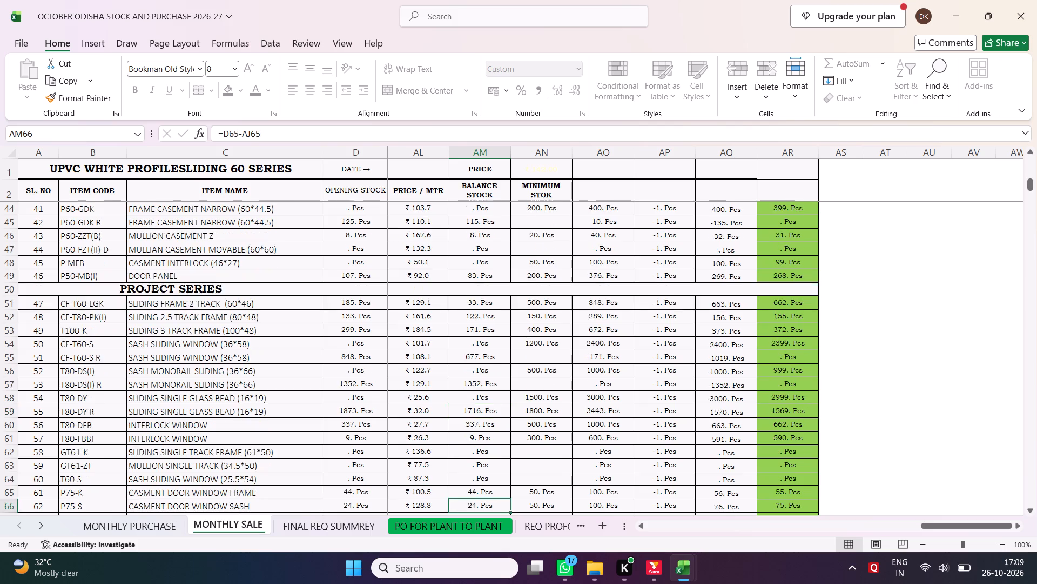
pyautogui.press('Down')
pyautogui.press('Down')
pyautogui.press('Down')
pyautogui.press('Down')
pyautogui.press('Down')
pyautogui.press('Down')
pyautogui.press('Down')
pyautogui.press('Down')
pyautogui.press('Down')
pyautogui.press('Down')
pyautogui.press('Down')
pyautogui.press('Down')
pyautogui.press('Down')
pyautogui.press('Down')
pyautogui.press('Down')
pyautogui.press('Down')
pyautogui.press('Down')
pyautogui.press('Down')
pyautogui.press('Down')
pyautogui.press('Down')
pyautogui.press('Down')
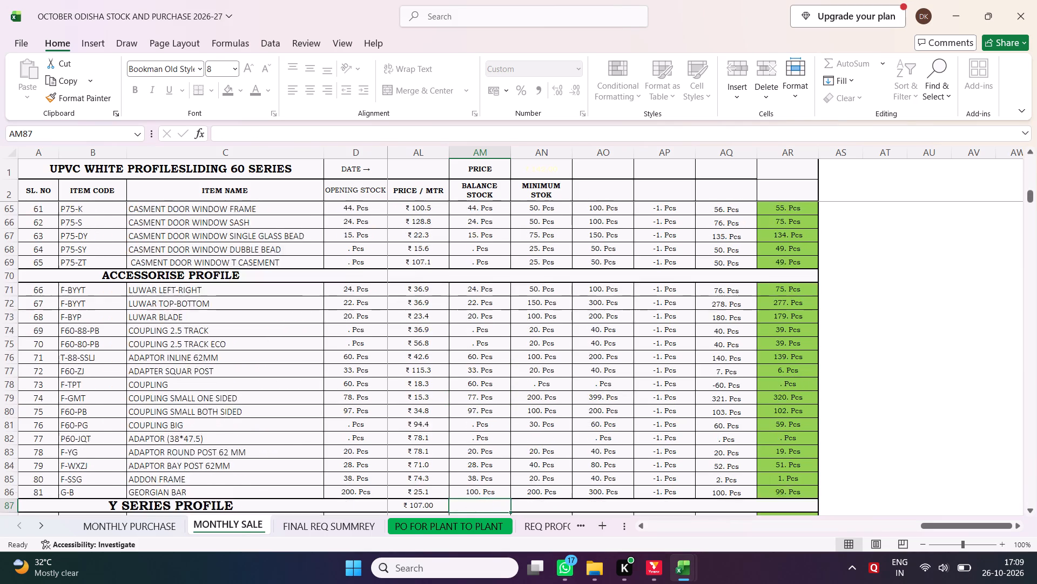
# Examine the balance stock figures through the Y series profiles, covering sliding, casement, project and accessories items.
pyautogui.press('Down')
pyautogui.press('Down')
pyautogui.press('Down')
pyautogui.press('Down')
pyautogui.press('Down')
pyautogui.press('Down')
pyautogui.press('Down')
pyautogui.press('Down')
pyautogui.press('Down')
pyautogui.press('Down')
pyautogui.press('Down')
pyautogui.press('Down')
pyautogui.press('Down')
pyautogui.press('Down')
pyautogui.press('Down')
pyautogui.press('Down')
pyautogui.press('Down')
pyautogui.press('Down')
pyautogui.press('Down')
pyautogui.press('Down')
pyautogui.press('Down')
pyautogui.press('Down')
pyautogui.press('Down')
pyautogui.press('Down')
pyautogui.press('Down')
pyautogui.press('Down')
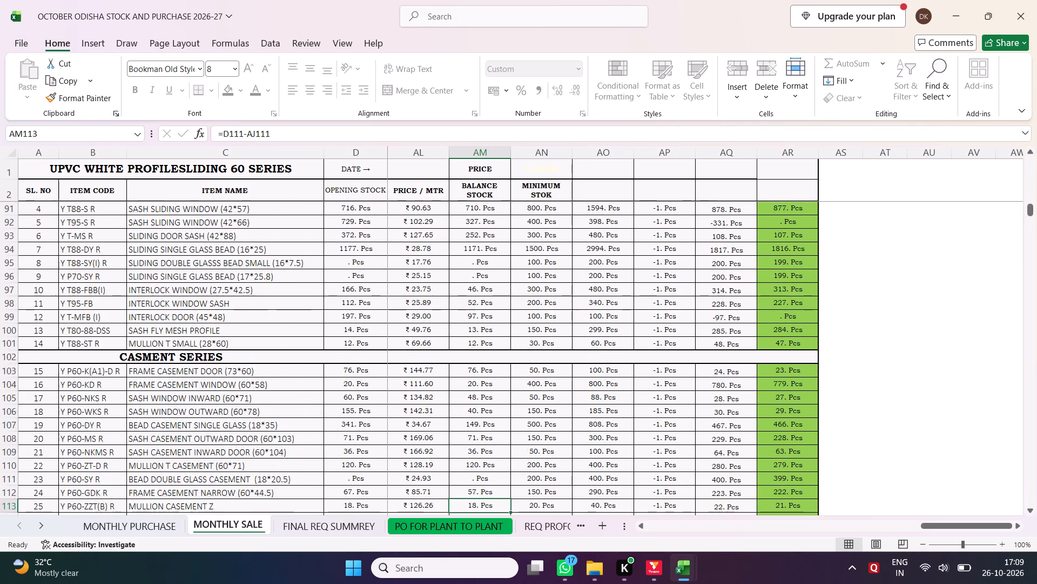
pyautogui.press('Down')
pyautogui.press('Down')
pyautogui.press('Down')
pyautogui.press('Down')
pyautogui.press('Down')
pyautogui.press('Down')
pyautogui.press('Down')
pyautogui.press('Down')
pyautogui.press('Down')
pyautogui.press('Down')
pyautogui.press('Down')
pyautogui.press('Down')
pyautogui.press('Down')
pyautogui.press('Down')
pyautogui.press('Down')
pyautogui.press('Down')
pyautogui.press('Down')
pyautogui.press('Down')
pyautogui.press('Down')
pyautogui.press('Down')
pyautogui.press('Down')
pyautogui.press('Down')
pyautogui.press('Down')
pyautogui.press('Down')
pyautogui.press('Down')
pyautogui.press('Down')
pyautogui.press('Down')
pyautogui.press('Down')
pyautogui.press('Down')
pyautogui.press('Down')
pyautogui.press('Down')
pyautogui.press('Down')
pyautogui.press('Down')
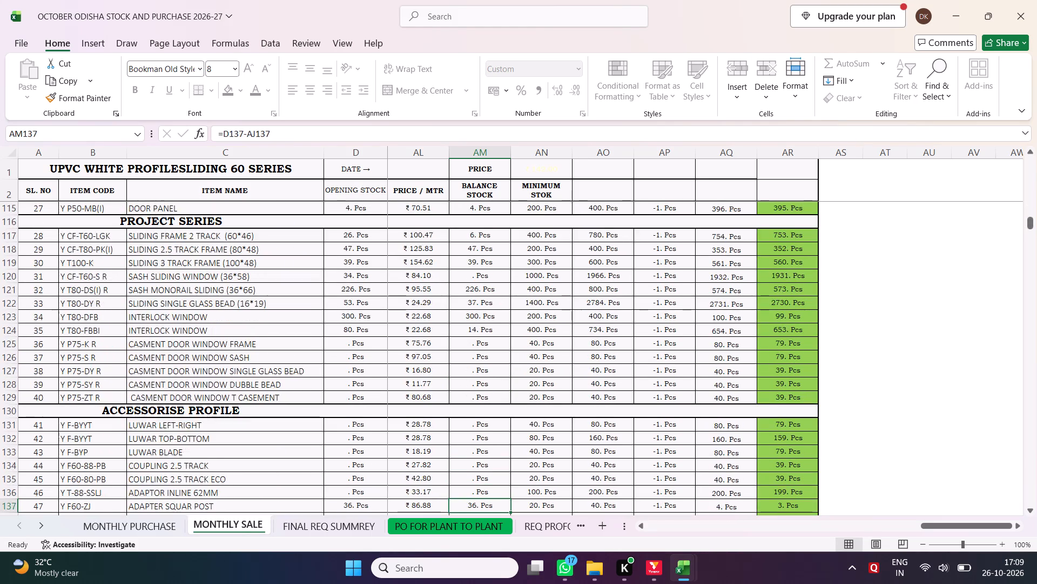
# Examine the balance stock figures for the remaining Y series accessories and the profiles with WI and P item codes.
pyautogui.press('Down')
pyautogui.press('Down')
pyautogui.press('Down')
pyautogui.press('Down')
pyautogui.press('Down')
pyautogui.press('Down')
pyautogui.press('Down')
pyautogui.press('Down')
pyautogui.press('Down')
pyautogui.press('Down')
pyautogui.press('Down')
pyautogui.press('Down')
pyautogui.press('Down')
pyautogui.press('Down')
pyautogui.press('Down')
pyautogui.press('Down')
pyautogui.press('Down')
pyautogui.press('Down')
pyautogui.press('Down')
pyautogui.press('Down')
pyautogui.press('Down')
pyautogui.press('Down')
pyautogui.press('Down')
pyautogui.press('Down')
pyautogui.press('Down')
pyautogui.press('Down')
pyautogui.press('Down')
pyautogui.press('Down')
pyautogui.press('Down')
pyautogui.press('Down')
pyautogui.press('Down')
pyautogui.press('Down')
pyautogui.press('Down')
pyautogui.press('Down')
pyautogui.press('Down')
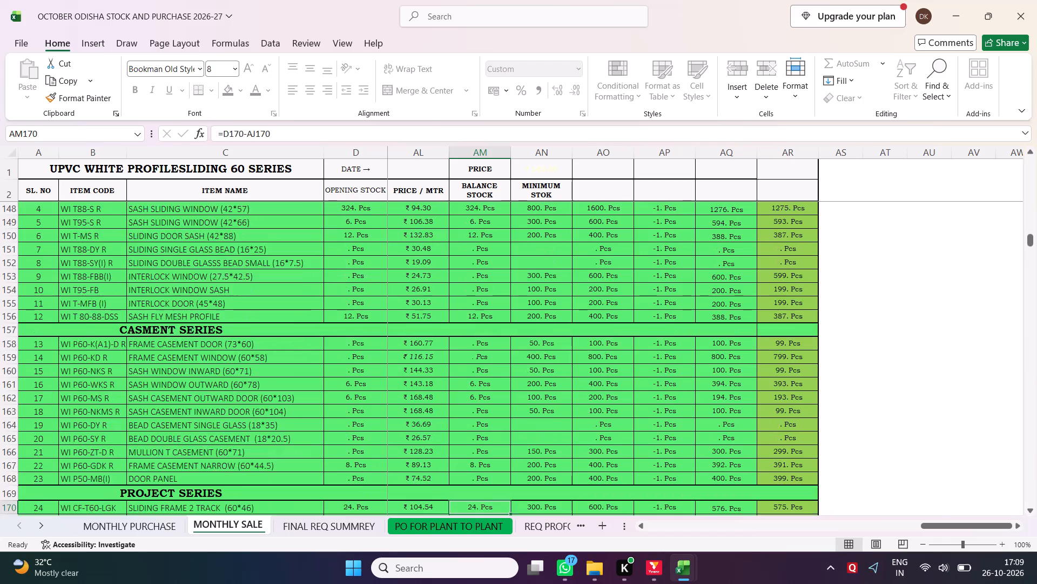
pyautogui.press('Down')
pyautogui.press('Down')
pyautogui.press('Down')
pyautogui.press('Down')
pyautogui.press('Down')
pyautogui.press('Down')
pyautogui.press('Down')
pyautogui.press('Down')
pyautogui.press('Down')
pyautogui.press('Down')
pyautogui.press('Down')
pyautogui.press('Down')
pyautogui.press('Down')
pyautogui.press('Down')
pyautogui.press('Down')
pyautogui.press('Down')
pyautogui.press('Down')
pyautogui.press('Down')
pyautogui.press('Down')
pyautogui.press('Down')
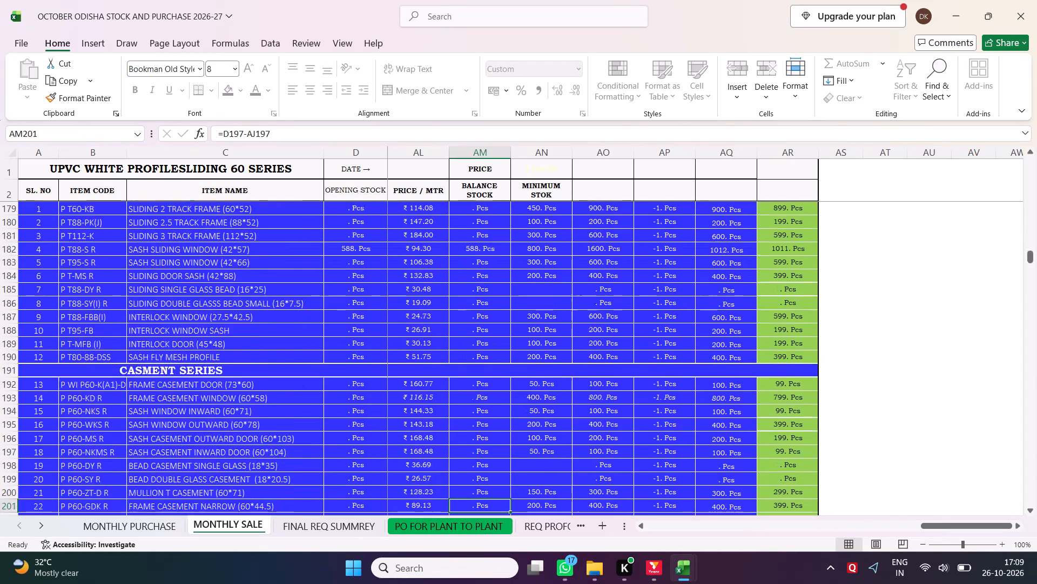
# Examine the balance stock figures from the P-code casement profiles through the M-code profiles to the start of the walnut colour profiles.
pyautogui.press('Down')
pyautogui.press('Down')
pyautogui.press('Down')
pyautogui.press('Down')
pyautogui.press('Down')
pyautogui.press('Down')
pyautogui.press('Down')
pyautogui.press('Down')
pyautogui.press('Down')
pyautogui.press('Down')
pyautogui.press('Down')
pyautogui.press('Down')
pyautogui.press('Down')
pyautogui.press('Down')
pyautogui.press('Down')
pyautogui.press('Down')
pyautogui.press('Down')
pyautogui.press('Down')
pyautogui.press('Down')
pyautogui.press('Down')
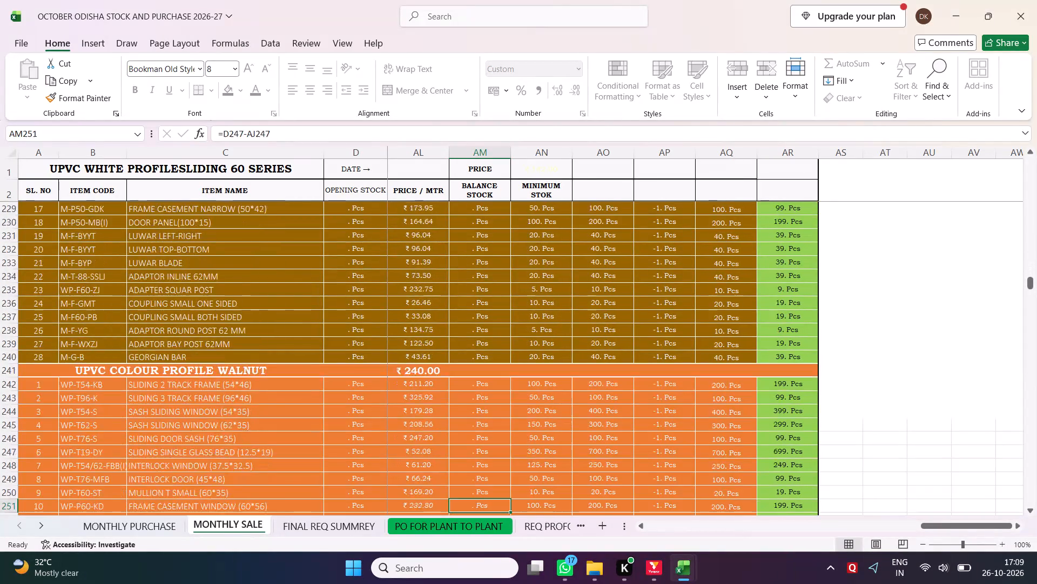
# Examine the balance stock figures for the walnut colour profiles, the W-code accessories profiles and the first dark grey sliding profiles.
pyautogui.press('Down')
pyautogui.press('Down')
pyautogui.press('Down')
pyautogui.press('Down')
pyautogui.press('Down')
pyautogui.press('Down')
pyautogui.press('Down')
pyautogui.press('Down')
pyautogui.press('Down')
pyautogui.press('Down')
pyautogui.press('Down')
pyautogui.press('Down')
pyautogui.press('Down')
pyautogui.press('Down')
pyautogui.press('Down')
pyautogui.press('Down')
pyautogui.press('Down')
pyautogui.press('Down')
pyautogui.press('Down')
pyautogui.press('Down')
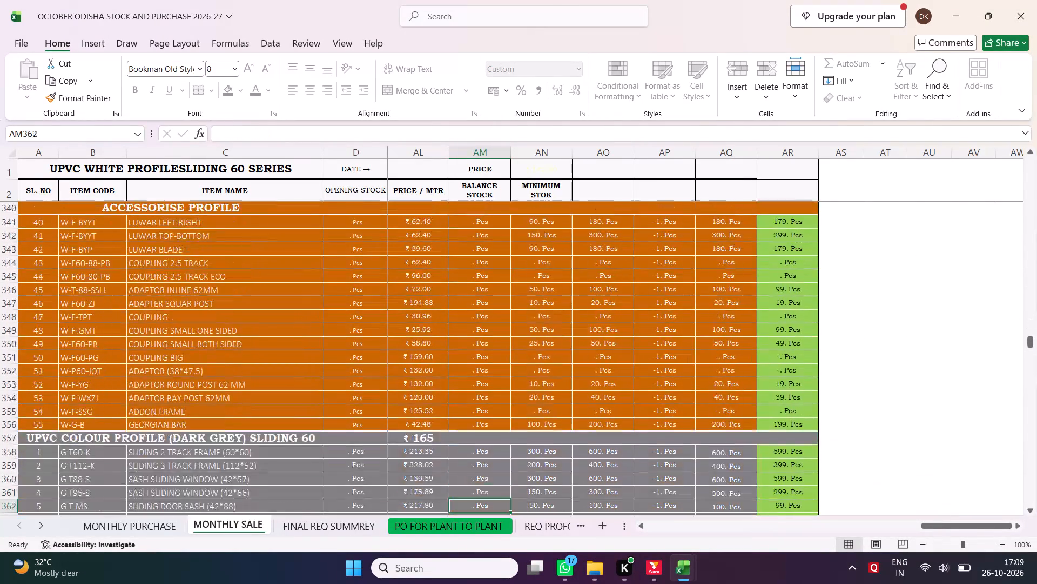
# Examine the balance stock figures for the remaining dark grey profiles and the R-code items measured in running metres.
pyautogui.press('Down')
pyautogui.press('Down')
pyautogui.press('Down')
pyautogui.press('Down')
pyautogui.press('Down')
pyautogui.press('Down')
pyautogui.press('Down')
pyautogui.press('Down')
pyautogui.press('Down')
pyautogui.press('Down')
pyautogui.press('Down')
pyautogui.press('Down')
pyautogui.press('Down')
pyautogui.press('Down')
pyautogui.press('Down')
pyautogui.press('Down')
pyautogui.press('Down')
pyautogui.press('Down')
pyautogui.press('Down')
pyautogui.press('Down')
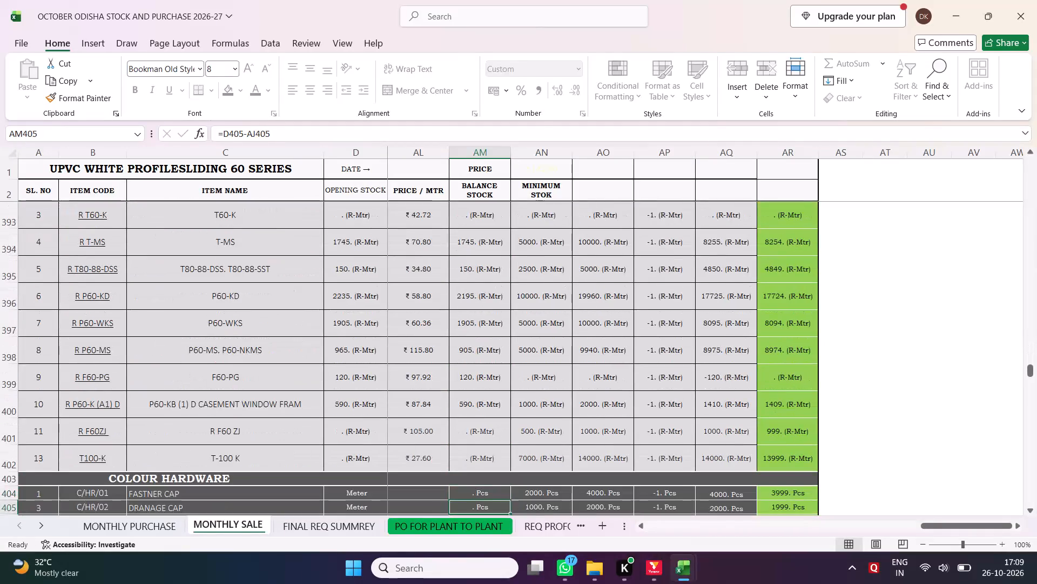
# Examine the balance stock figures for the colour hardware, the aluminium tracks and the first PRF hinges and locks.
pyautogui.press('Down')
pyautogui.press('Down')
pyautogui.press('Down')
pyautogui.press('Down')
pyautogui.press('Down')
pyautogui.press('Down')
pyautogui.press('Down')
pyautogui.press('Down')
pyautogui.press('Down')
pyautogui.press('Down')
pyautogui.press('Down')
pyautogui.press('Down')
pyautogui.press('Down')
pyautogui.press('Down')
pyautogui.press('Down')
pyautogui.press('Down')
pyautogui.press('Down')
pyautogui.press('Down')
pyautogui.press('Down')
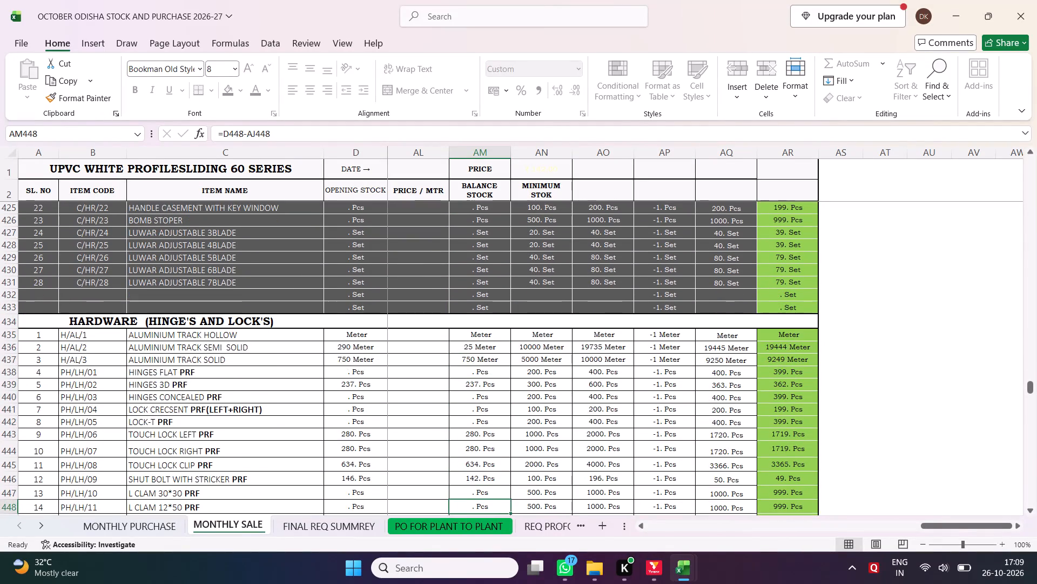
# Examine the balance stock figures for the remaining PRF locks and plastic items, the espags and the first friction stays.
pyautogui.press('Down')
pyautogui.press('Down')
pyautogui.press('Down')
pyautogui.press('Down')
pyautogui.press('Down')
pyautogui.press('Down')
pyautogui.press('Down')
pyautogui.press('Down')
pyautogui.press('Down')
pyautogui.press('Down')
pyautogui.press('Down')
pyautogui.press('Down')
pyautogui.press('Down')
pyautogui.press('Down')
pyautogui.press('Down')
pyautogui.press('Down')
pyautogui.press('Down')
pyautogui.press('Down')
pyautogui.press('Down')
pyautogui.press('Down')
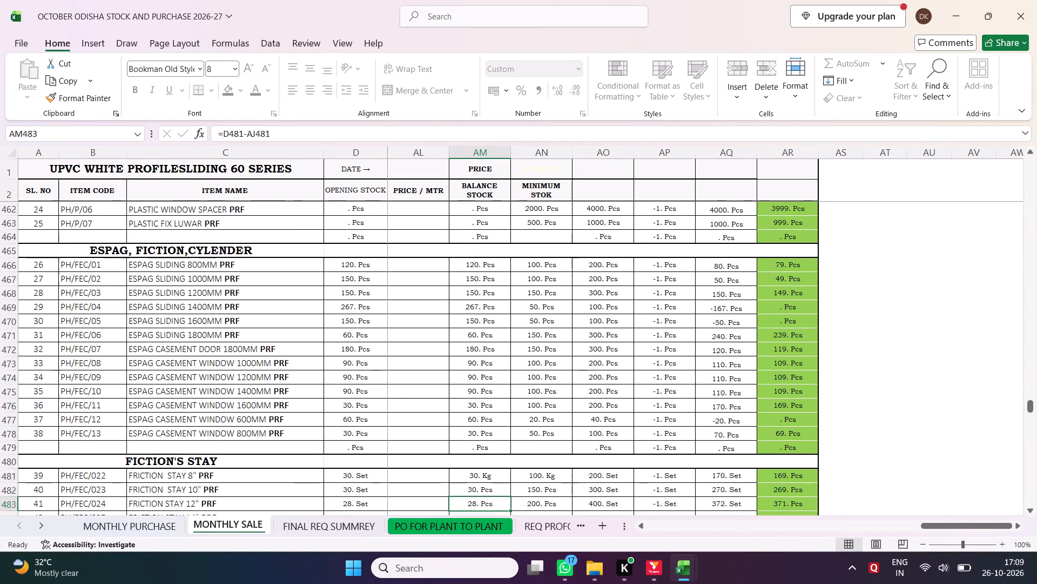
# Examine the balance stock figures for the remaining friction stays, the PRF handles and the first non-PRF hinges.
pyautogui.press('Down')
pyautogui.press('Down')
pyautogui.press('Down')
pyautogui.press('Down')
pyautogui.press('Down')
pyautogui.press('Down')
pyautogui.press('Down')
pyautogui.press('Down')
pyautogui.press('Down')
pyautogui.press('Down')
pyautogui.press('Down')
pyautogui.press('Down')
pyautogui.press('Down')
pyautogui.press('Down')
pyautogui.press('Down')
pyautogui.press('Down')
pyautogui.press('Down')
pyautogui.press('Down')
pyautogui.press('Down')
pyautogui.press('Down')
pyautogui.press('Down')
pyautogui.press('Down')
pyautogui.press('Down')
pyautogui.press('Down')
pyautogui.press('Down')
pyautogui.press('Down')
pyautogui.press('Down')
pyautogui.press('Down')
pyautogui.press('Down')
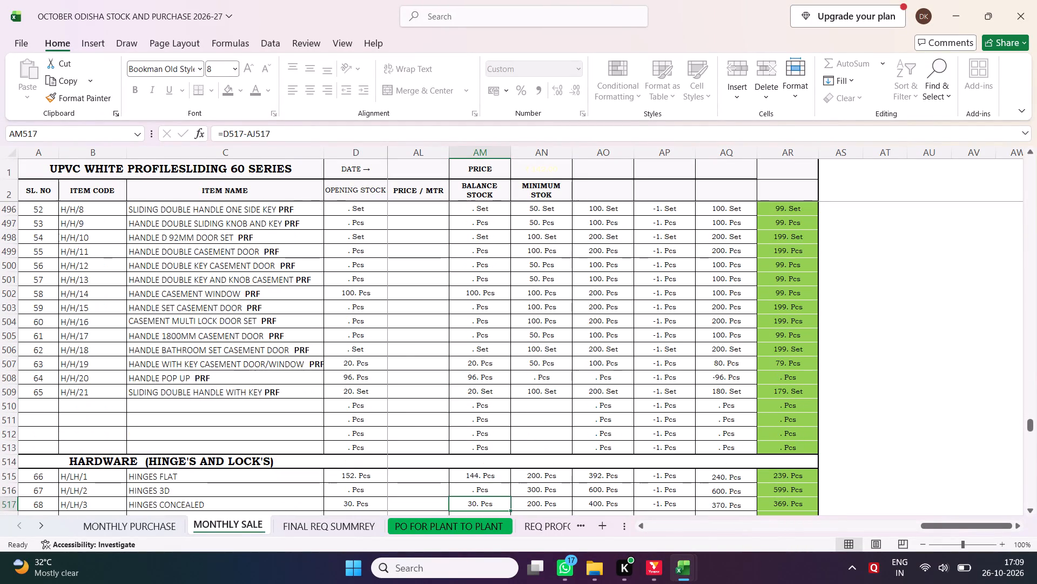
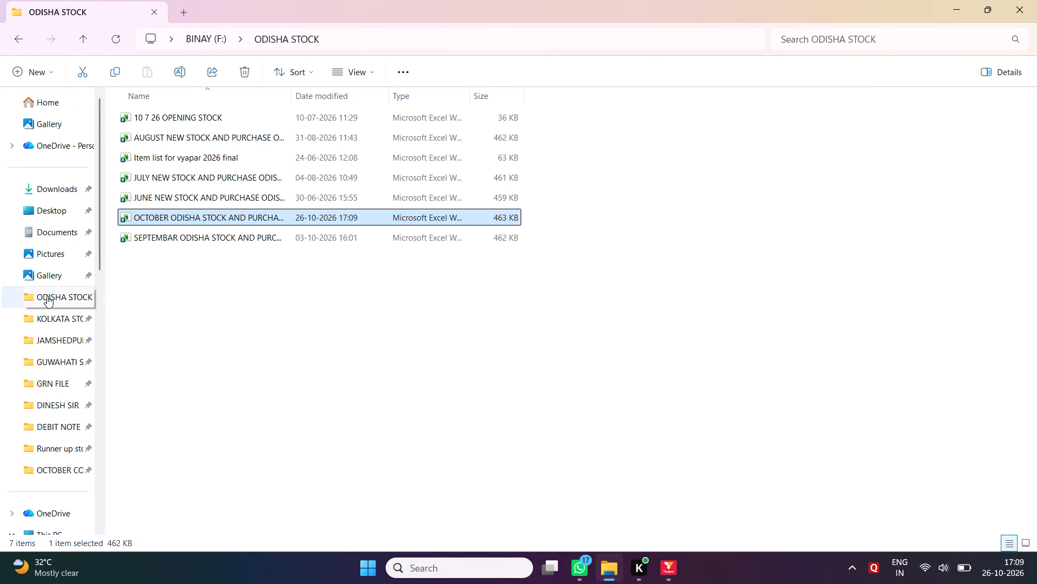
# Reopen the October Odisha stock workbook, look back over the MONTHLY SALE sheet's balance stock, and close the workbook.
pyautogui.doubleClick(197, 218)
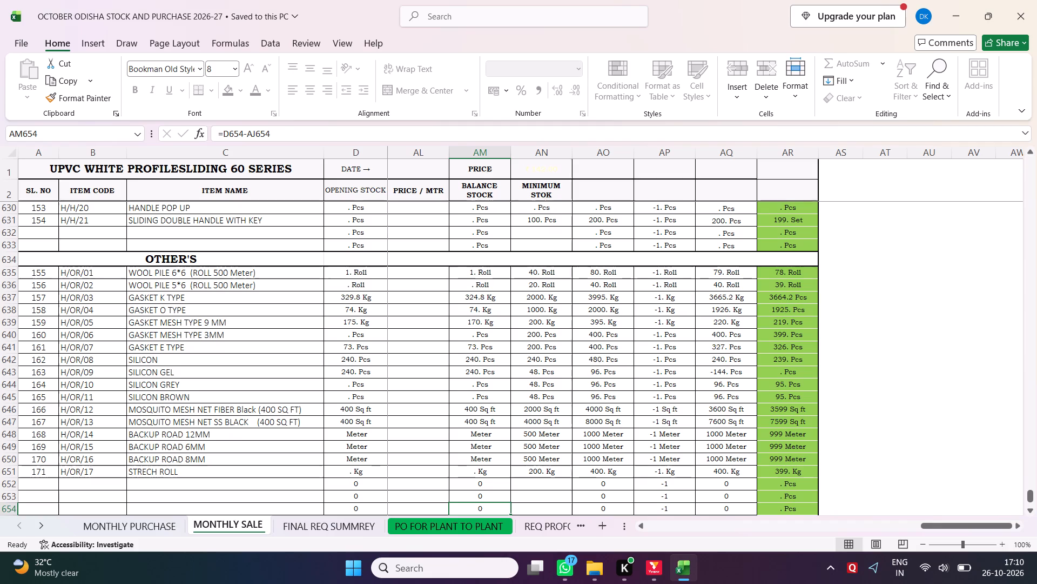
pyautogui.scroll(10, 518, 327)
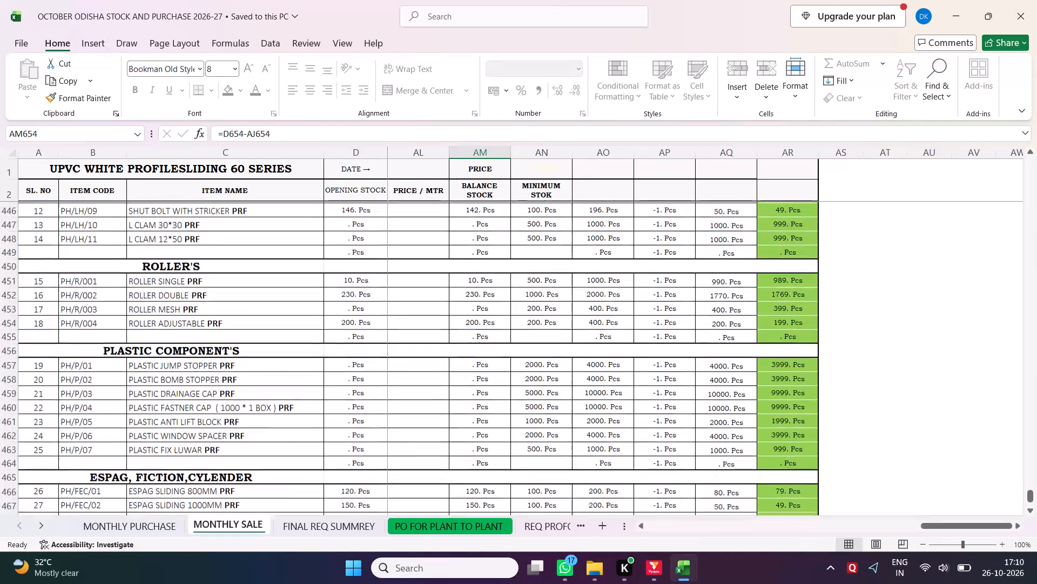
pyautogui.scroll(6, 518, 327)
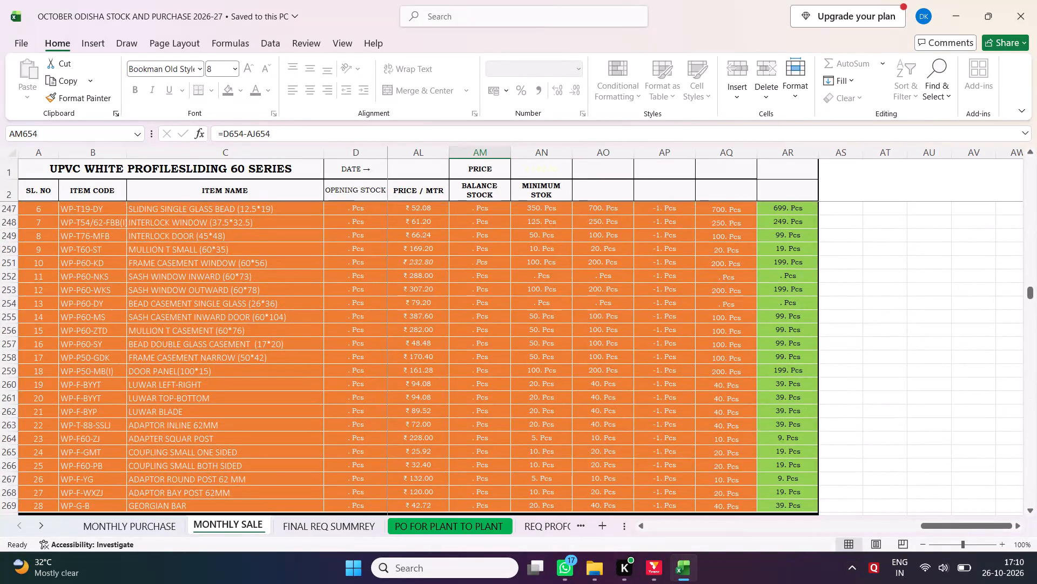
pyautogui.scroll(13, 518, 327)
pyautogui.click(1036, 0)
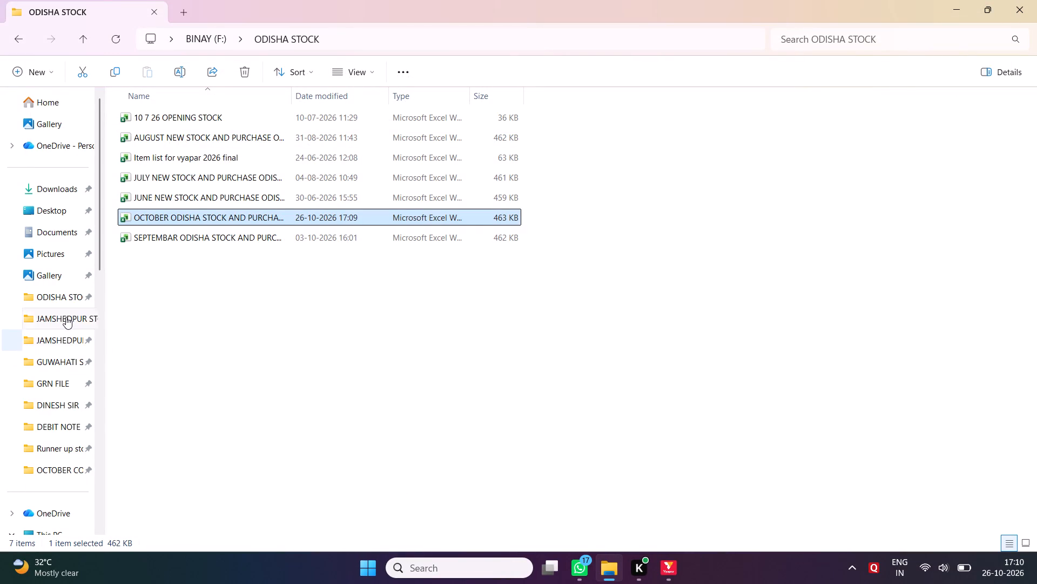
# Open the October stock and purchase workbook from the KOLKATA STOCK folder.
pyautogui.click(58, 314)
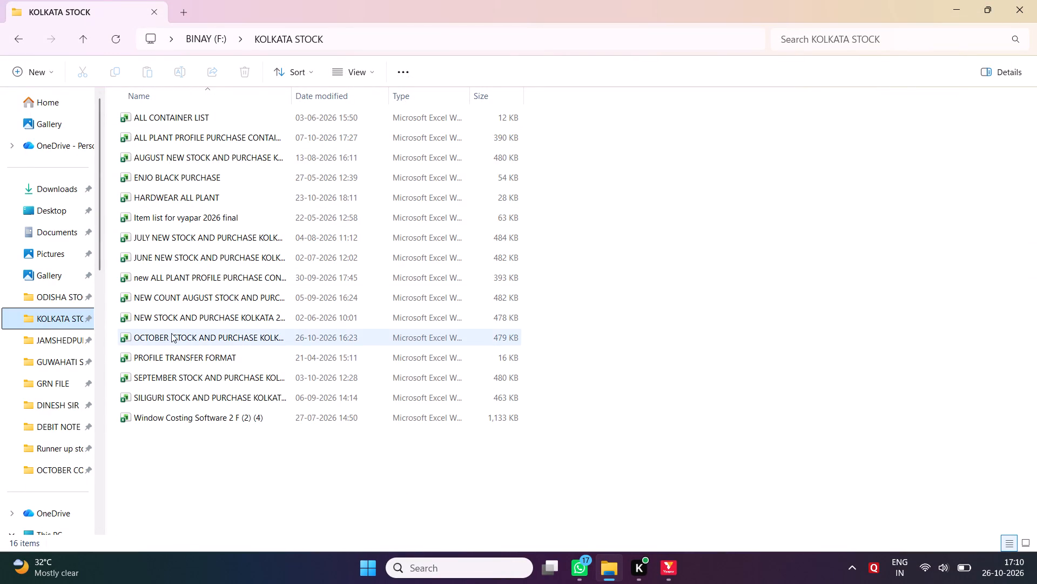
pyautogui.doubleClick(171, 333)
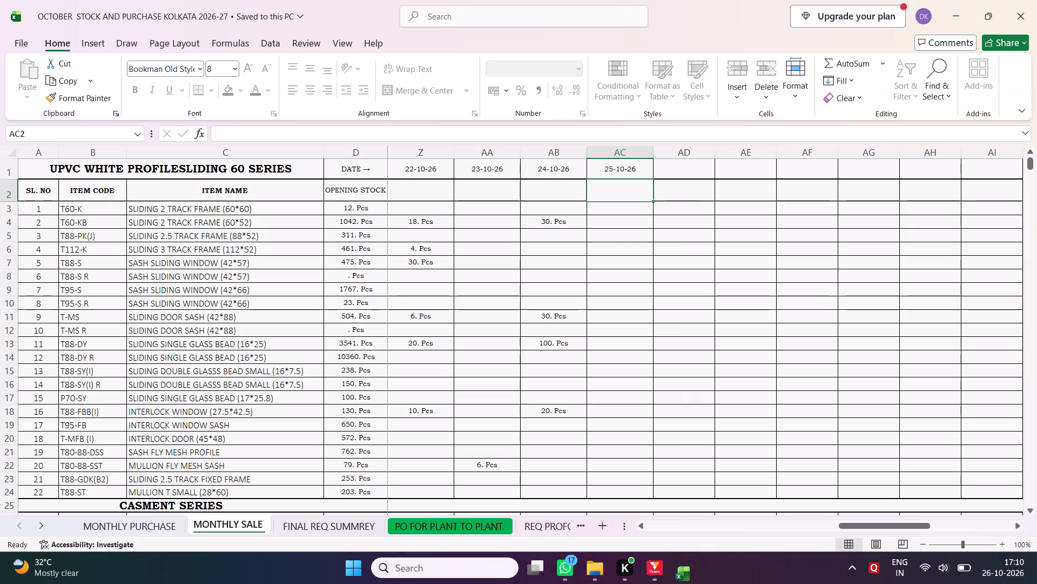
# Examine the balance stock figures for Kolkata's white sliding 60 series profiles in the MONTHLY SALE sheet.
pyautogui.hscroll(-5, 650, 342)
pyautogui.hscroll(1, 650, 342)
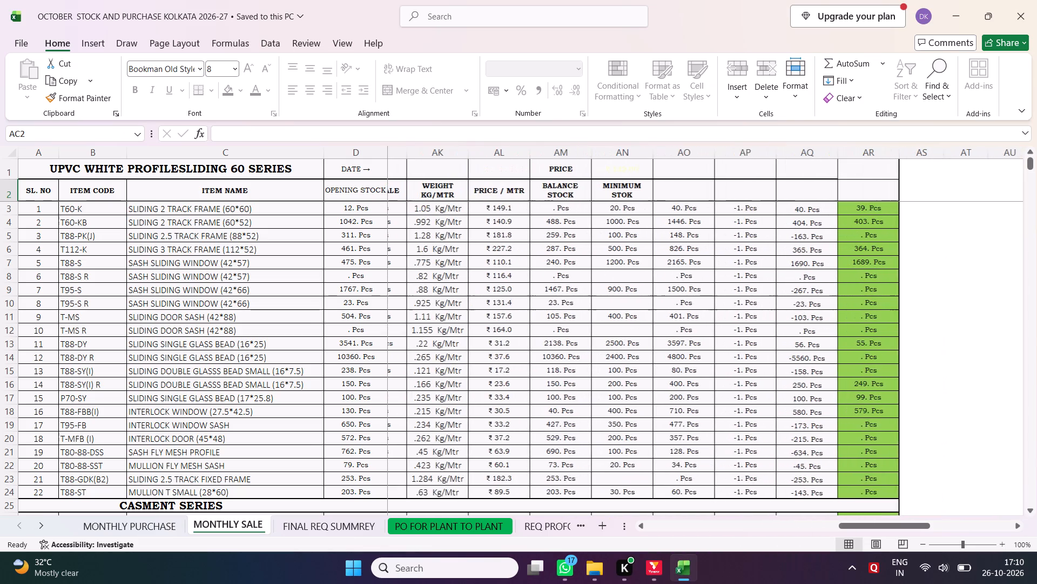
pyautogui.scroll(1, 650, 342)
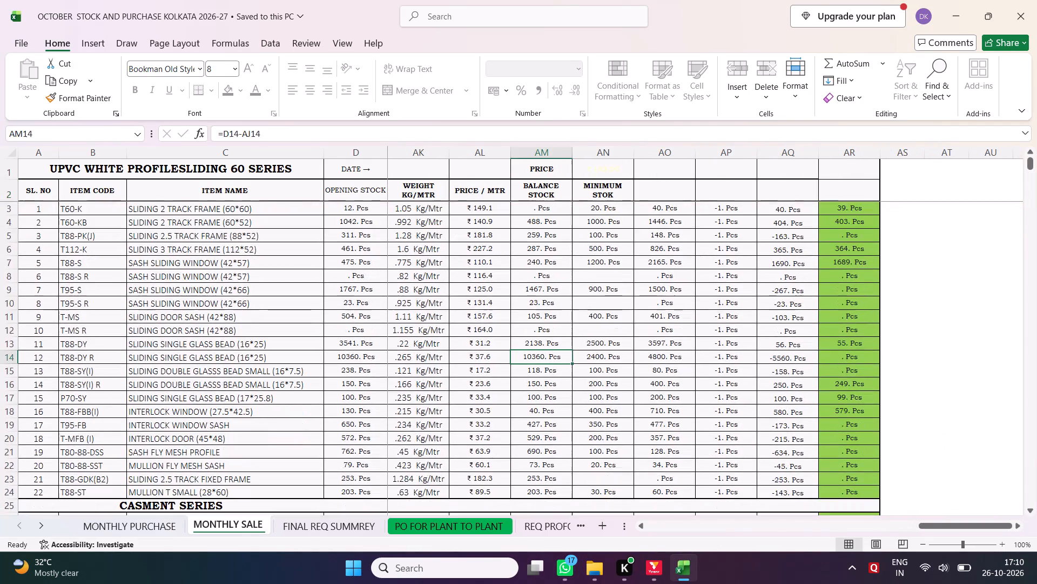
pyautogui.click(531, 354)
pyautogui.press('Down')
pyautogui.press('Down')
pyautogui.press('Down')
pyautogui.press('Down')
pyautogui.press('Down')
pyautogui.press('Down')
pyautogui.press('Down')
pyautogui.press('Down')
pyautogui.press('Down')
pyautogui.press('Down')
# Examine the balance stock figures for Kolkata's casement series profiles, from the casement door frame to the door panel.
pyautogui.press('Down')
pyautogui.press('Down')
pyautogui.press('Down')
pyautogui.press('Down')
pyautogui.press('Down')
pyautogui.press('Down')
pyautogui.press('Down')
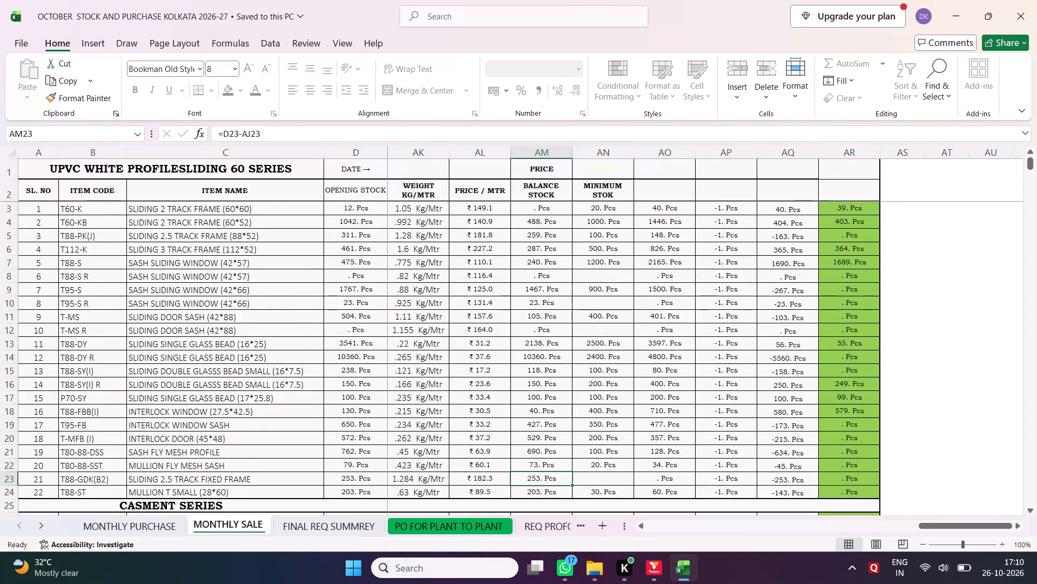
pyautogui.press('Down')
pyautogui.press('Down')
pyautogui.press('Down')
pyautogui.press('Down')
pyautogui.press('Down')
pyautogui.press('Down')
pyautogui.press('Down')
pyautogui.press('Down')
pyautogui.press('Down')
pyautogui.press('Down')
pyautogui.press('Down')
pyautogui.press('Down')
pyautogui.press('Down')
pyautogui.press('Down')
pyautogui.press('Down')
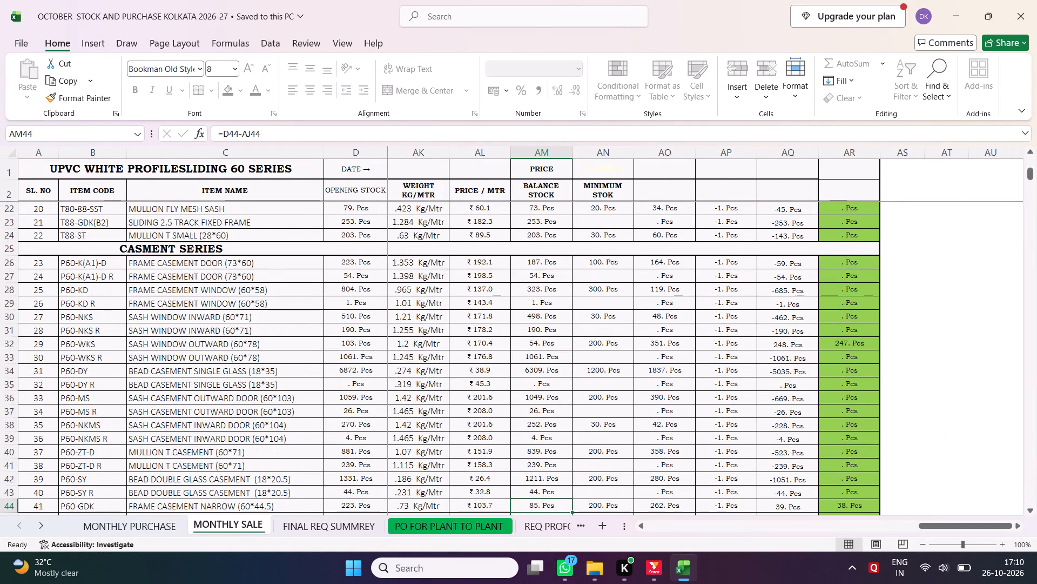
pyautogui.press('Down')
pyautogui.press('Down')
pyautogui.press('Down')
# Examine the balance stock figures for Kolkata's project series profiles, including the P75 casement door window items.
pyautogui.press('Down')
pyautogui.press('Down')
pyautogui.press('Down')
pyautogui.press('Down')
pyautogui.press('Down')
pyautogui.press('Down')
pyautogui.press('Down')
pyautogui.press('Down')
pyautogui.press('Down')
pyautogui.press('Down')
pyautogui.press('Down')
pyautogui.press('Down')
pyautogui.press('Down')
pyautogui.press('Down')
pyautogui.press('Down')
pyautogui.press('Down')
pyautogui.press('Down')
pyautogui.press('Down')
pyautogui.press('Down')
pyautogui.press('Down')
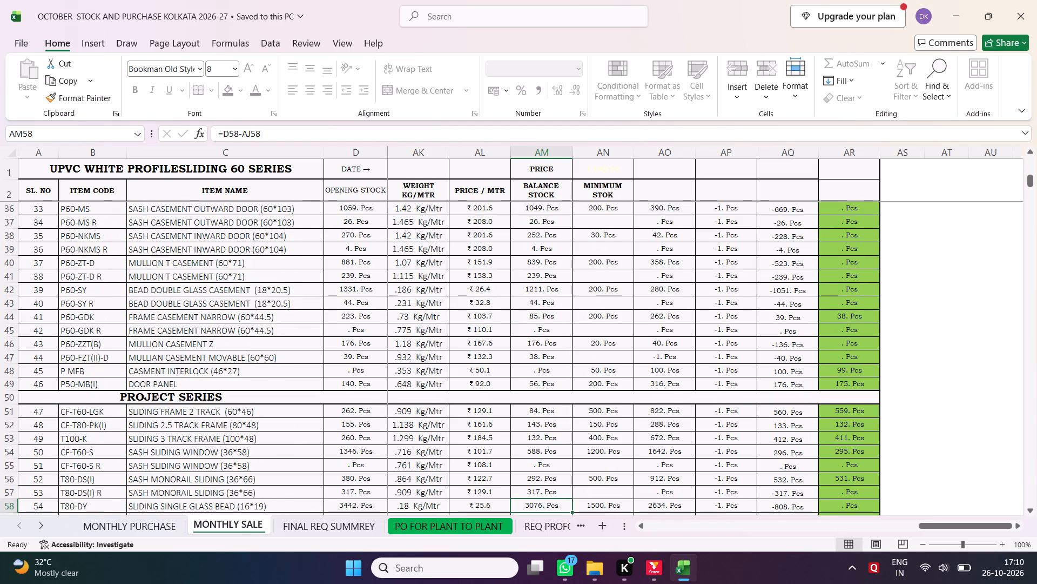
# Examine the balance stock figures for Kolkata's accessory profiles, from the luwar items to the Georgian bar.
pyautogui.press('Down')
pyautogui.press('Down')
pyautogui.press('Down')
pyautogui.press('Down')
pyautogui.press('Down')
pyautogui.press('Down')
pyautogui.press('Down')
pyautogui.press('Down')
pyautogui.press('Down')
pyautogui.press('Down')
pyautogui.press('Down')
pyautogui.press('Down')
pyautogui.press('Down')
pyautogui.press('Down')
pyautogui.press('Down')
pyautogui.press('Down')
pyautogui.press('Down')
# Examine the balance stock figures for the first Y series profiles, from the 2 track frame to the Y P70-SY R bead.
pyautogui.press('Down')
pyautogui.press('Down')
pyautogui.press('Down')
pyautogui.press('Down')
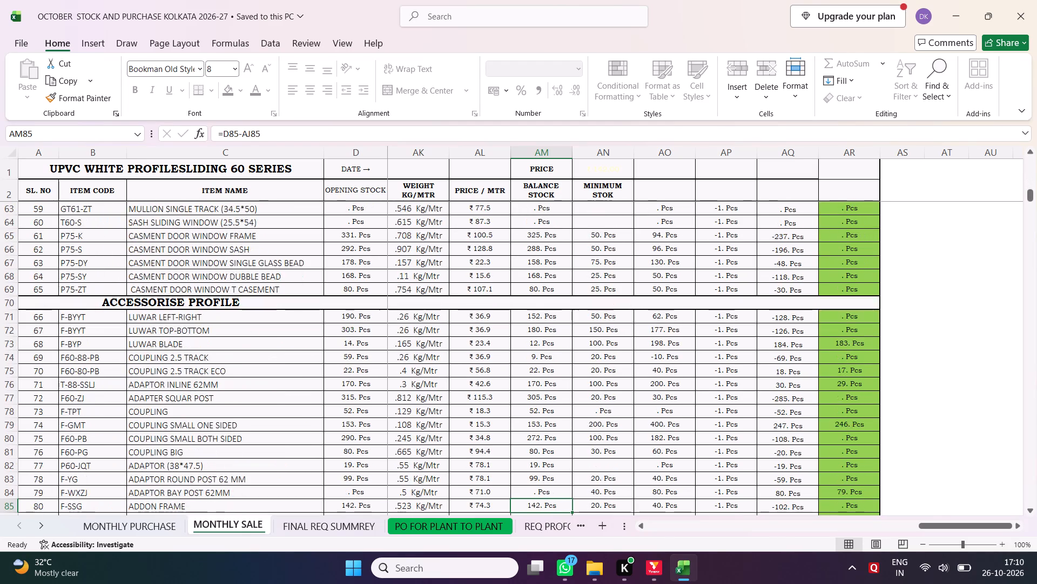
pyautogui.press('Down')
pyautogui.press('Down')
pyautogui.press('Down')
pyautogui.press('Down')
pyautogui.press('Down')
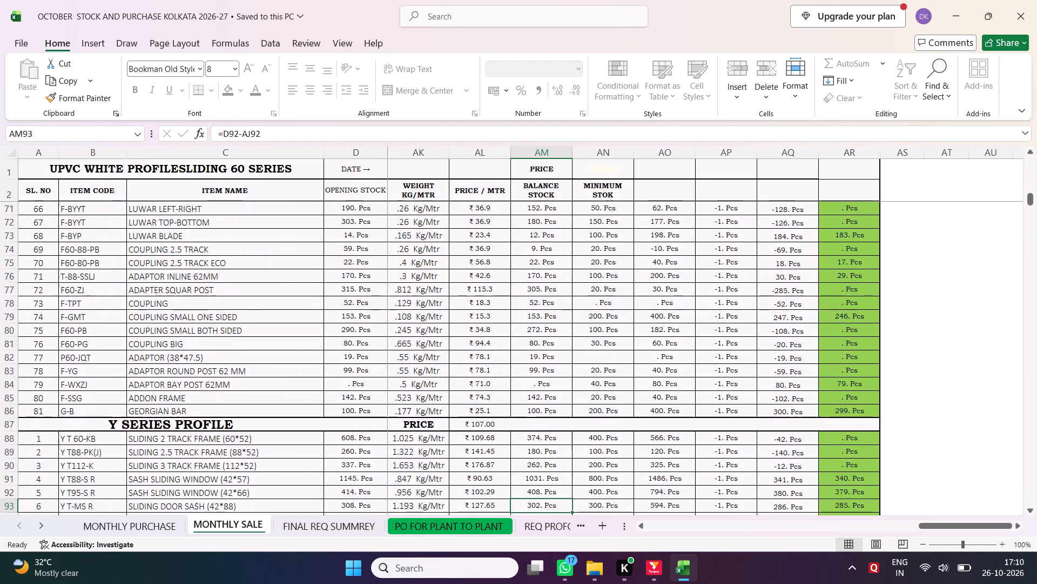
pyautogui.press('Down')
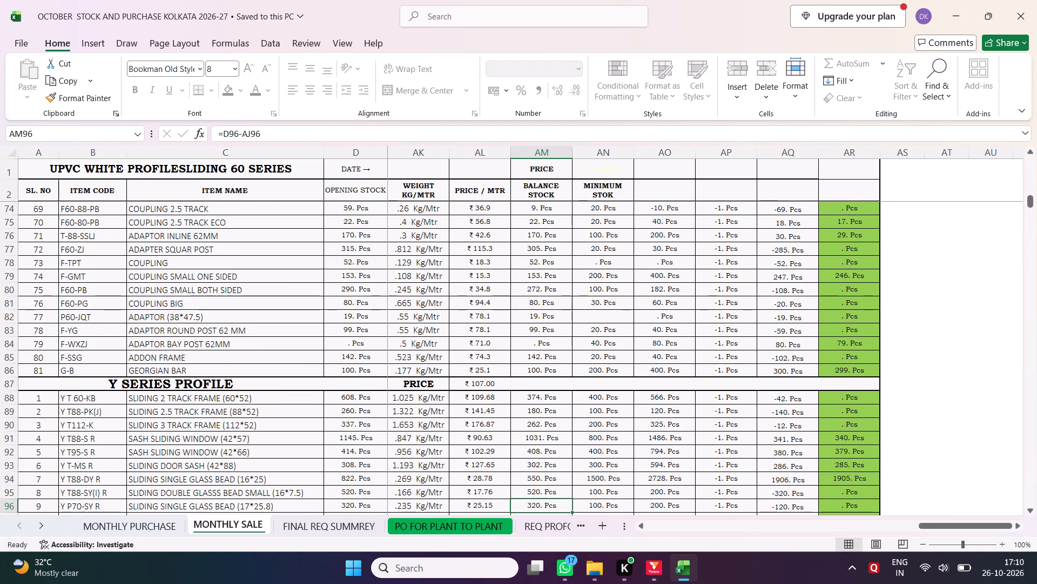
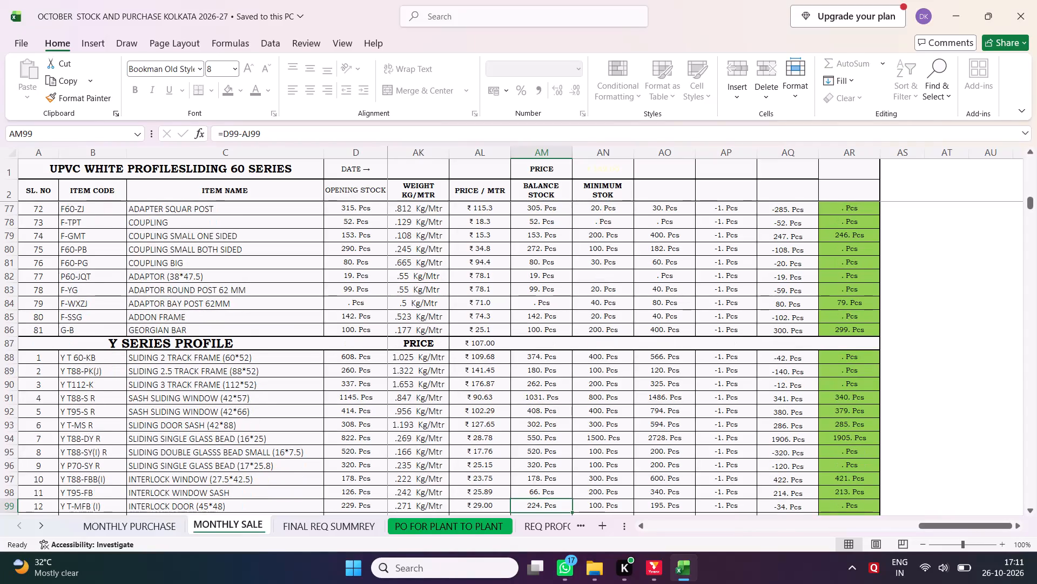
# Examine the balance stock figures for Kolkata's remaining Y series sliding profiles and the Y casement series down to the door panel.
pyautogui.press('Down')
pyautogui.press('Down')
pyautogui.press('Down')
pyautogui.press('Down')
pyautogui.press('Down')
pyautogui.press('Down')
pyautogui.press('Down')
pyautogui.press('Down')
pyautogui.press('Down')
pyautogui.press('Down')
pyautogui.press('Down')
pyautogui.press('Down')
pyautogui.press('Down')
pyautogui.press('Down')
pyautogui.press('Down')
pyautogui.press('Down')
pyautogui.press('Down')
pyautogui.press('Down')
pyautogui.press('Down')
pyautogui.press('Down')
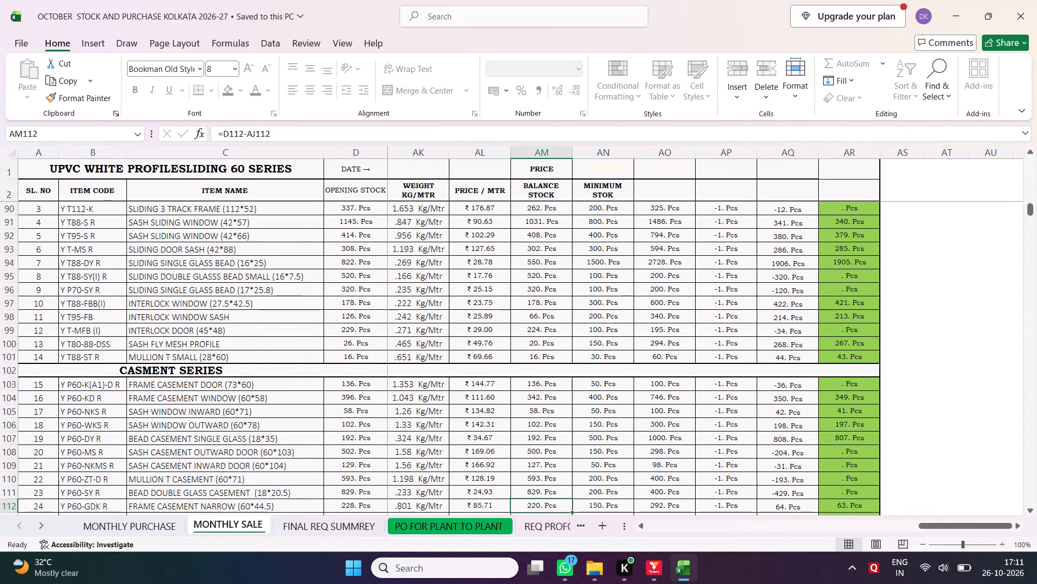
# Examine the balance stock figures for Kolkata's Y project series profiles, including the P75 casement door window items.
pyautogui.press('Down')
pyautogui.press('Down')
pyautogui.press('Down')
pyautogui.press('Down')
pyautogui.press('Down')
pyautogui.press('Down')
pyautogui.press('Down')
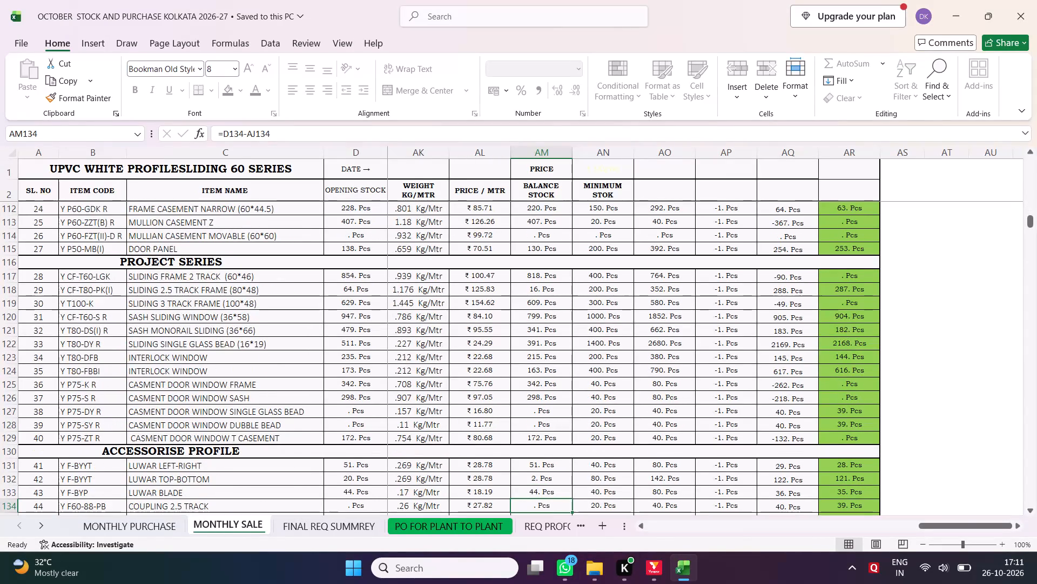
# Examine the balance stock figures for Kolkata's Y series accessory profiles, down to the Georgian bar.
pyautogui.press('Down')
pyautogui.press('Down')
pyautogui.press('Down')
pyautogui.press('Down')
pyautogui.press('Down')
pyautogui.press('Down')
pyautogui.press('Down')
pyautogui.press('Down')
pyautogui.press('Down')
pyautogui.press('Down')
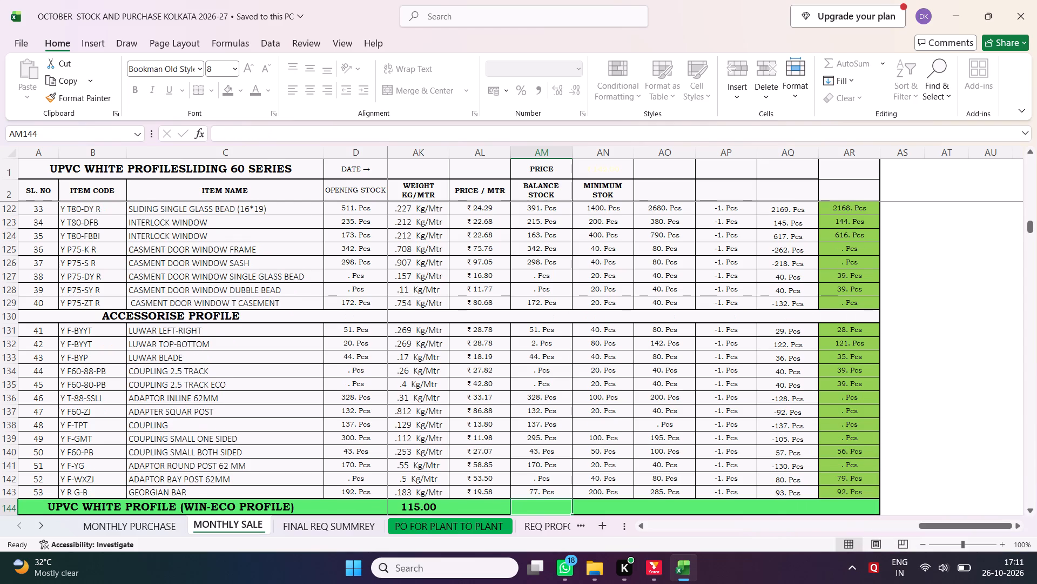
# Examine the balance stock figures for the first Win-Eco profiles, from the 2 track frame to the small double glass bead.
pyautogui.press('Down')
pyautogui.press('Down')
pyautogui.press('Down')
pyautogui.press('Down')
pyautogui.press('Down')
pyautogui.press('Down')
pyautogui.press('Down')
pyautogui.press('Down')
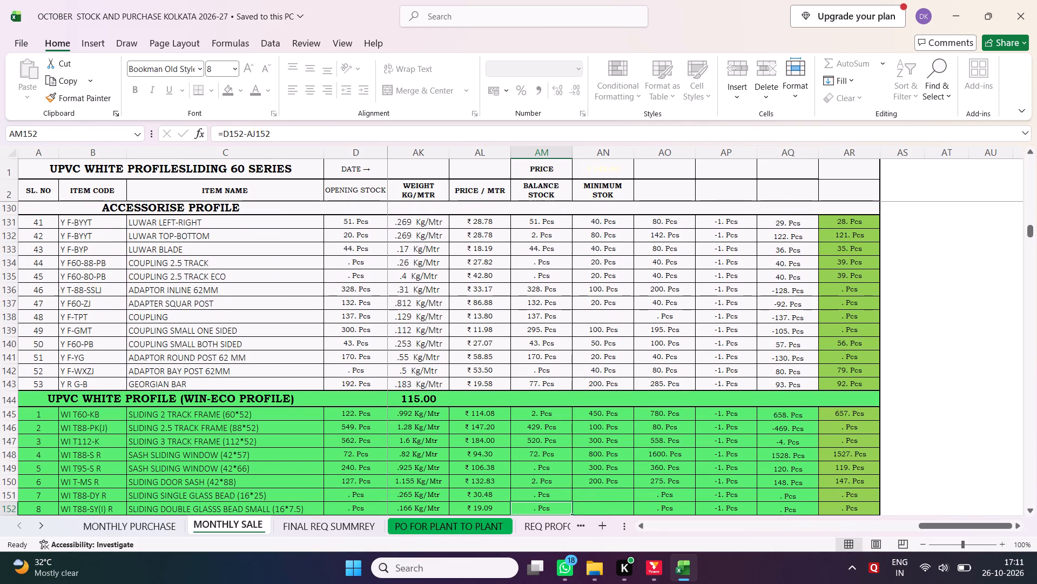
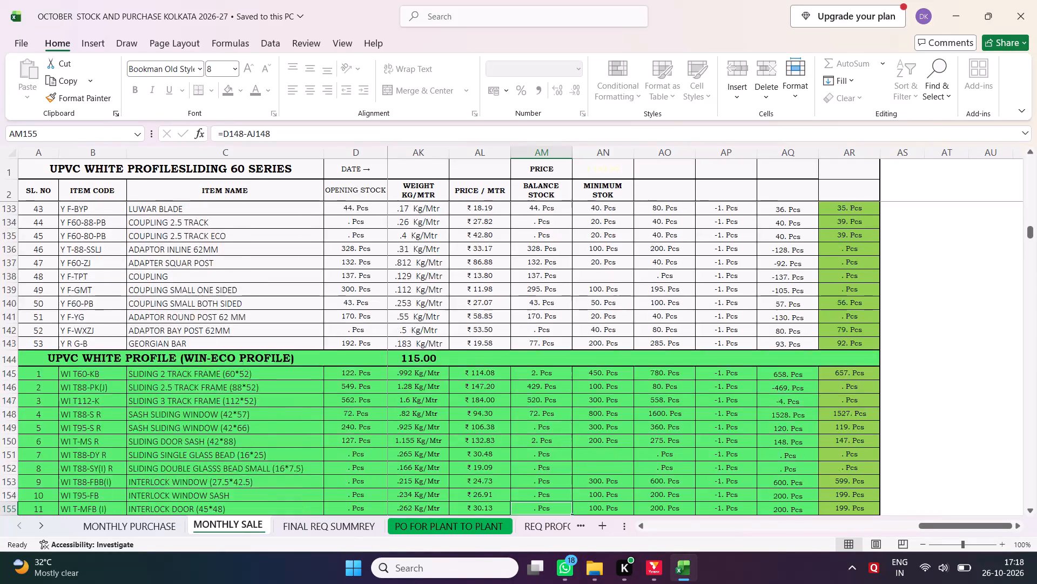
# Examine the balance stock figures for Kolkata's remaining Win-Eco profiles, through the casement and project series to the interlock windows.
pyautogui.press('Down')
pyautogui.press('Down')
pyautogui.press('Down')
pyautogui.press('Down')
pyautogui.press('Down')
pyautogui.press('Down')
pyautogui.press('Down')
pyautogui.press('Down')
pyautogui.press('Down')
pyautogui.press('Down')
pyautogui.press('Down')
pyautogui.press('Down')
pyautogui.press('Down')
pyautogui.press('Down')
pyautogui.press('Down')
pyautogui.press('Down')
pyautogui.press('Down')
pyautogui.press('Down')
pyautogui.press('Down')
pyautogui.press('Down')
pyautogui.press('Down')
pyautogui.press('Down')
pyautogui.press('Down')
# Examine the balance stock figures for Kolkata's white PRF profiles, covering the sliding, casement and project series.
pyautogui.press('Down')
pyautogui.press('Down')
pyautogui.press('Down')
pyautogui.press('Down')
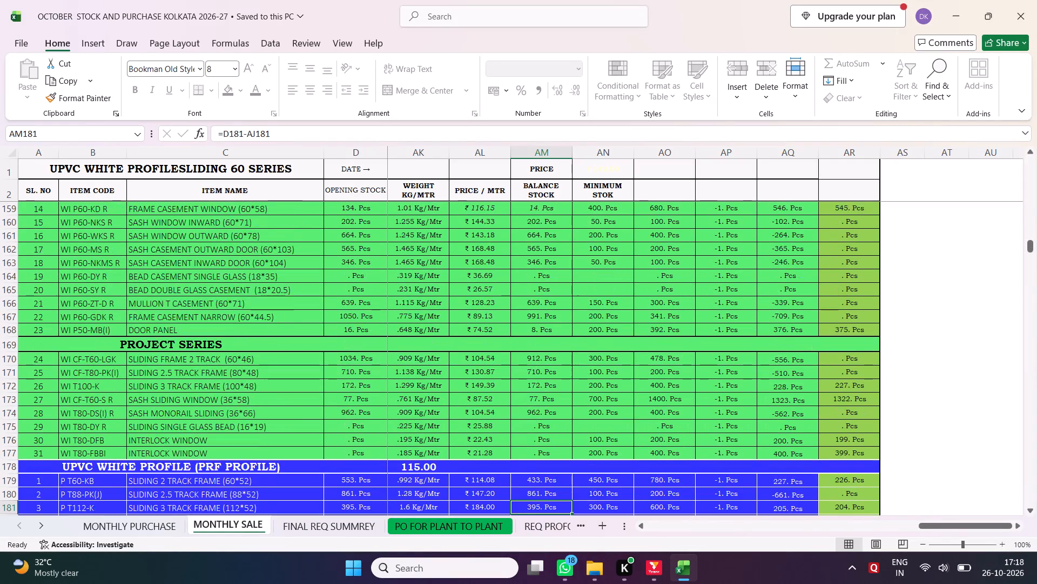
pyautogui.press('Down')
pyautogui.press('Down')
pyautogui.press('Down')
pyautogui.press('Down')
pyautogui.press('Down')
pyautogui.press('Down')
pyautogui.press('Down')
pyautogui.press('Down')
pyautogui.press('Down')
pyautogui.press('Down')
pyautogui.press('Down')
pyautogui.press('Down')
pyautogui.press('Down')
pyautogui.press('Down')
pyautogui.press('Down')
pyautogui.press('Down')
pyautogui.press('Down')
pyautogui.press('Down')
pyautogui.press('Down')
pyautogui.press('Down')
pyautogui.press('Down')
pyautogui.press('Down')
pyautogui.press('Down')
pyautogui.press('Down')
pyautogui.press('Down')
pyautogui.press('Down')
pyautogui.press('Down')
pyautogui.press('Down')
pyautogui.press('Down')
pyautogui.press('Down')
pyautogui.press('Down')
pyautogui.press('Down')
pyautogui.press('Down')
pyautogui.press('Down')
pyautogui.press('Down')
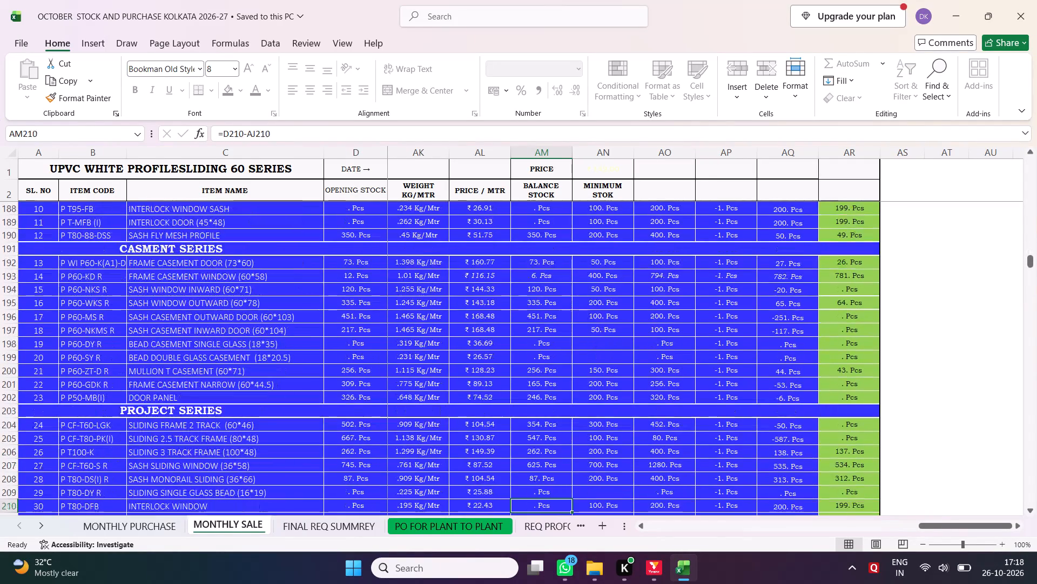
# Examine the balance stock figures for Kolkata's mahogany colour profiles, down to the Georgian bar, and the first walnut sliding items.
pyautogui.press('Down')
pyautogui.press('Down')
pyautogui.press('Down')
pyautogui.press('Down')
pyautogui.press('Down')
pyautogui.press('Down')
pyautogui.press('Down')
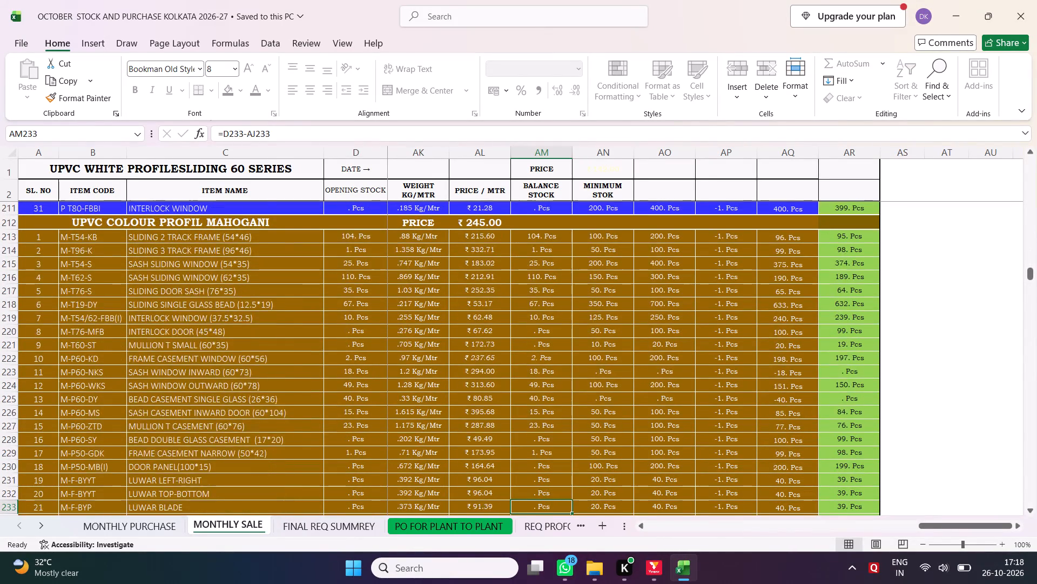
pyautogui.press('Down')
pyautogui.press('Down')
pyautogui.press('Down')
pyautogui.press('Down')
pyautogui.press('Down')
pyautogui.press('Down')
pyautogui.press('Down')
pyautogui.press('Down')
pyautogui.press('Down')
pyautogui.press('Down')
pyautogui.press('Down')
pyautogui.press('Down')
pyautogui.press('Down')
pyautogui.press('Down')
pyautogui.press('Down')
pyautogui.press('Down')
pyautogui.press('Down')
pyautogui.press('Down')
pyautogui.press('Down')
pyautogui.press('Down')
pyautogui.press('Down')
pyautogui.press('Down')
pyautogui.press('Down')
pyautogui.press('Down')
pyautogui.press('Down')
pyautogui.press('Down')
pyautogui.press('Down')
pyautogui.press('Down')
pyautogui.press('Down')
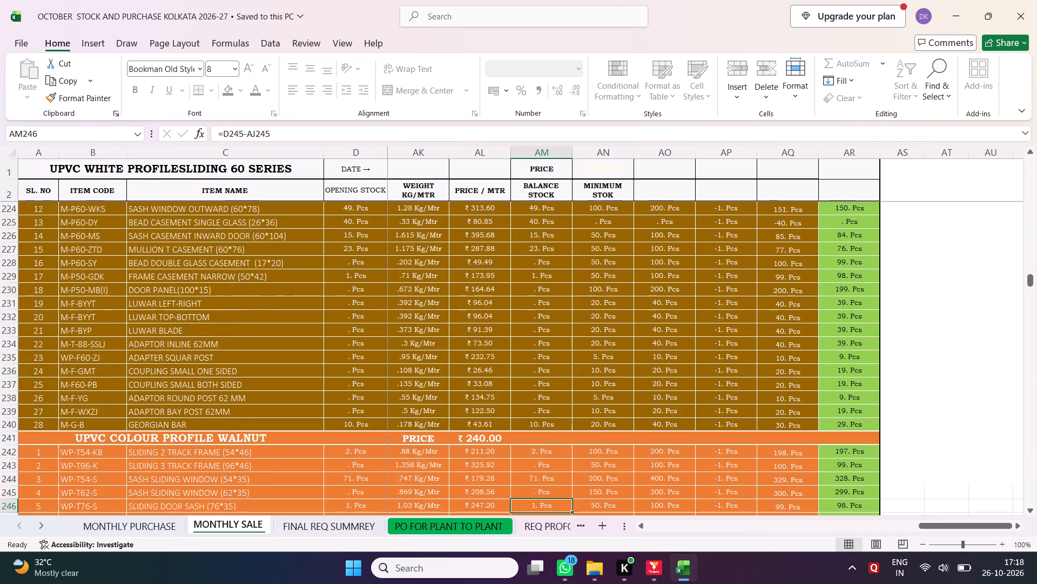
# Examine the balance stock figures for Kolkata's remaining walnut colour profiles, down to the Georgian bar.
pyautogui.press('Down')
pyautogui.press('Down')
pyautogui.press('Down')
pyautogui.press('Down')
pyautogui.press('Down')
pyautogui.press('Down')
pyautogui.press('Down')
pyautogui.press('Down')
pyautogui.press('Down')
pyautogui.press('Down')
pyautogui.press('Down')
pyautogui.press('Down')
pyautogui.press('Down')
pyautogui.press('Down')
pyautogui.press('Down')
pyautogui.press('Down')
pyautogui.press('Down')
pyautogui.press('Down')
pyautogui.press('Down')
pyautogui.press('Down')
pyautogui.press('Down')
pyautogui.press('Down')
pyautogui.press('Down')
pyautogui.press('Down')
# Examine the balance stock figures for Kolkata's black colour profiles, starting from the 2 track sliding frame.
pyautogui.press('Down')
pyautogui.press('Down')
pyautogui.press('Down')
pyautogui.press('Down')
pyautogui.press('Down')
pyautogui.press('Down')
pyautogui.press('Down')
pyautogui.press('Down')
pyautogui.press('Down')
pyautogui.press('Down')
pyautogui.press('Down')
pyautogui.press('Down')
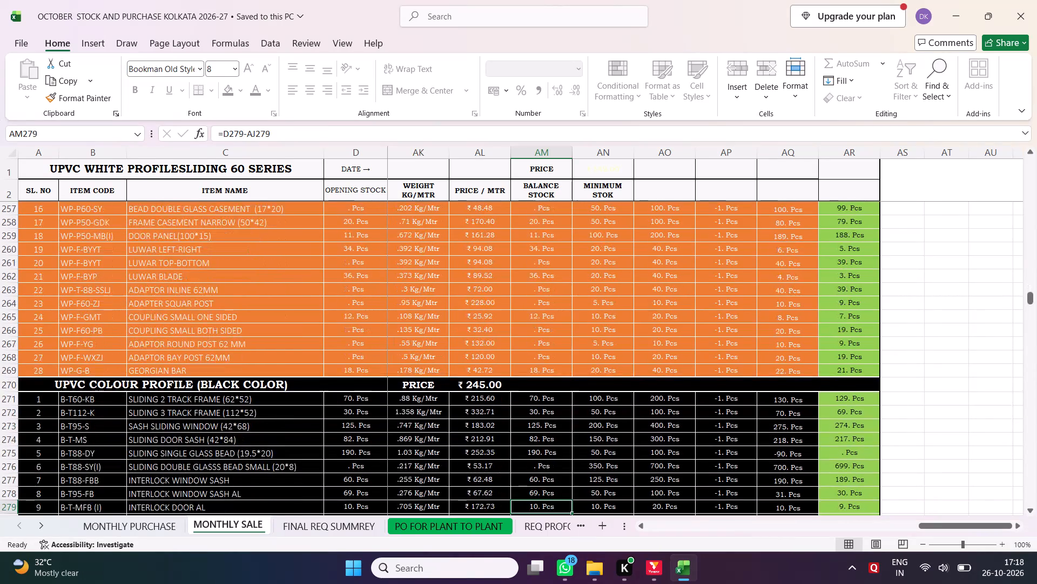
pyautogui.press('Down')
pyautogui.press('Down')
pyautogui.press('Down')
pyautogui.press('Down')
pyautogui.press('Down')
pyautogui.press('Down')
pyautogui.press('Down')
# Examine Kolkata's balance stock figures for the remaining black colour profiles and the W-code sliding and casement profiles.
pyautogui.press('Down')
pyautogui.press('Down')
pyautogui.press('Down')
pyautogui.press('Down')
pyautogui.press('Down')
pyautogui.press('Down')
pyautogui.press('Down')
pyautogui.press('Down')
pyautogui.press('Down')
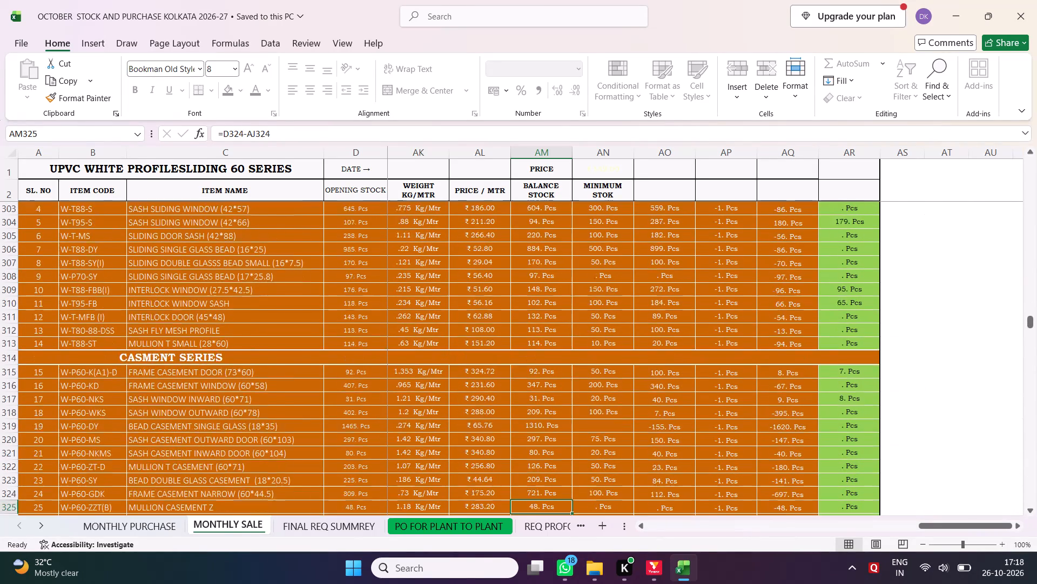
# Examine Kolkata's balance stock figures for the remaining W-code profiles, from the project series to the Georgian bar, and the first dark grey sliding items.
pyautogui.press('Down')
pyautogui.press('Down')
pyautogui.press('Down')
pyautogui.press('Down')
pyautogui.press('Down')
pyautogui.press('Down')
pyautogui.press('Down')
pyautogui.press('Down')
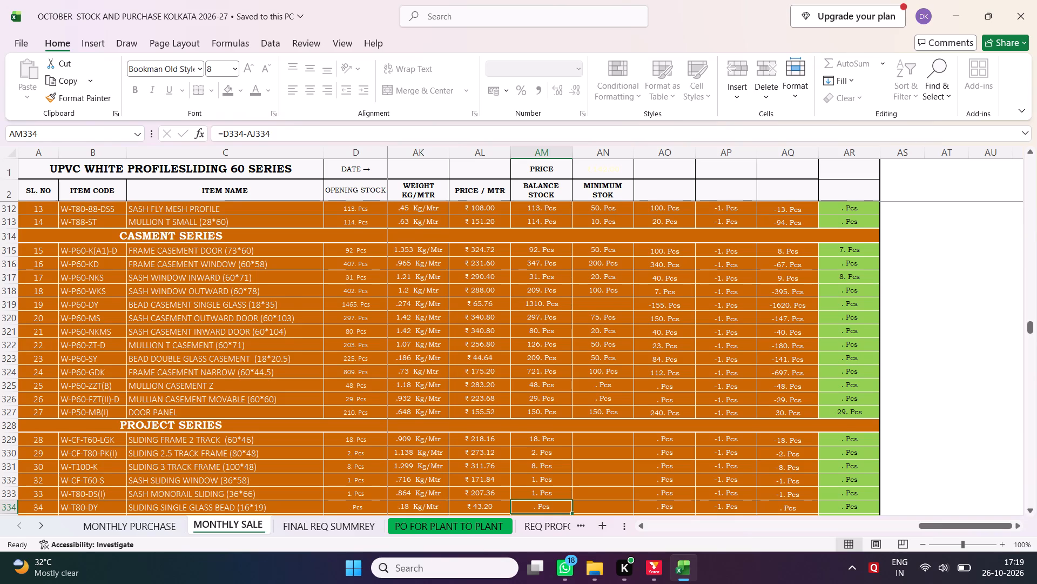
pyautogui.press('Down')
pyautogui.press('Down')
pyautogui.press('Down')
pyautogui.press('Down')
pyautogui.press('Down')
pyautogui.press('Down')
pyautogui.press('Down')
pyautogui.press('Down')
pyautogui.press('Down')
pyautogui.press('Down')
pyautogui.press('Down')
pyautogui.press('Down')
pyautogui.press('Down')
pyautogui.press('Down')
pyautogui.press('Down')
pyautogui.press('Down')
pyautogui.press('Down')
pyautogui.press('Down')
pyautogui.press('Down')
pyautogui.press('Down')
pyautogui.press('Down')
pyautogui.press('Down')
pyautogui.press('Down')
pyautogui.press('Down')
pyautogui.press('Down')
pyautogui.press('Down')
pyautogui.press('Down')
pyautogui.press('Down')
pyautogui.press('Down')
pyautogui.press('Down')
pyautogui.press('Down')
pyautogui.press('Down')
pyautogui.press('Down')
pyautogui.press('Down')
pyautogui.press('Down')
pyautogui.press('Down')
pyautogui.press('Down')
pyautogui.press('Down')
pyautogui.press('Down')
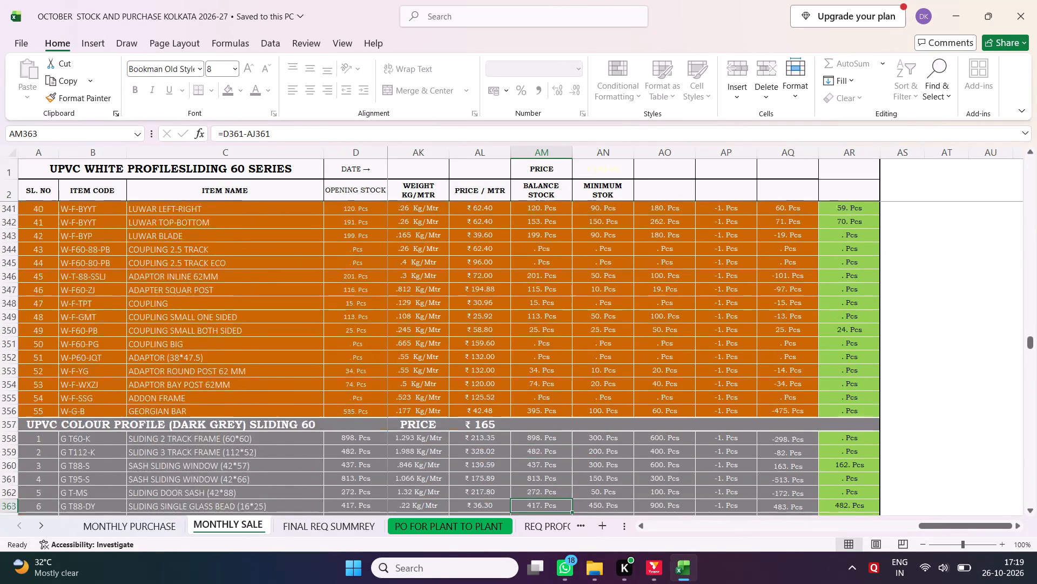
# Examine Kolkata's balance stock figures for the remaining dark grey colour profiles, including the casement and accessory items, down to the Georgian bar.
pyautogui.press('Down')
pyautogui.press('Down')
pyautogui.press('Down')
pyautogui.press('Down')
pyautogui.press('Down')
pyautogui.press('Down')
pyautogui.press('Down')
pyautogui.press('Down')
pyautogui.press('Down')
pyautogui.press('Down')
pyautogui.press('Down')
pyautogui.press('Down')
pyautogui.press('Down')
pyautogui.press('Down')
pyautogui.press('Down')
pyautogui.press('Down')
pyautogui.press('Down')
pyautogui.press('Down')
pyautogui.press('Down')
pyautogui.press('Down')
pyautogui.press('Down')
pyautogui.press('Down')
pyautogui.press('Down')
pyautogui.press('Down')
pyautogui.press('Down')
pyautogui.press('Down')
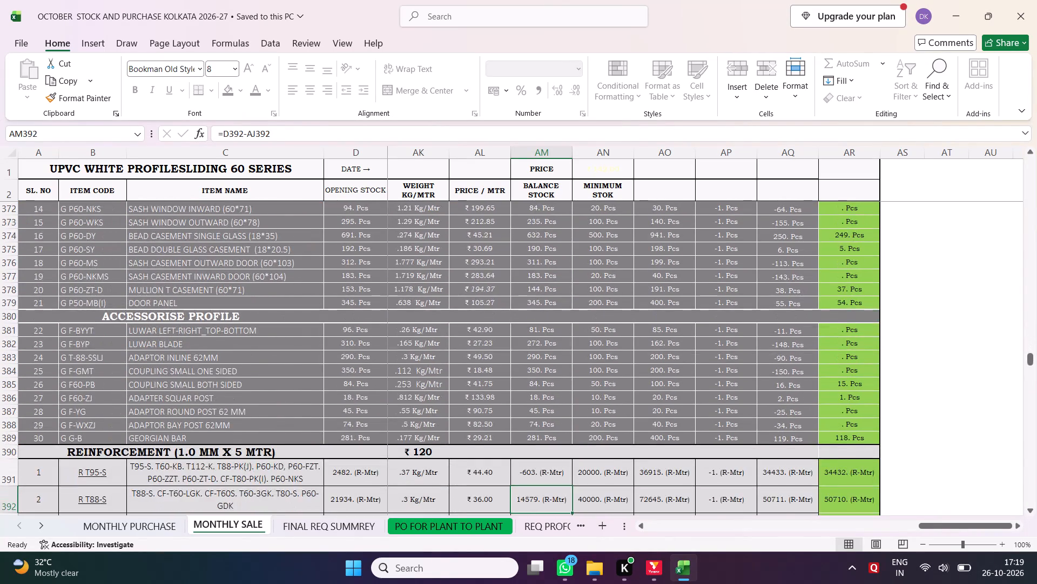
# Examine Kolkata's balance stock figures for the reinforcement items, from R T95-S to T100-K.
pyautogui.press('Up')
pyautogui.press('Up')
pyautogui.press('Down')
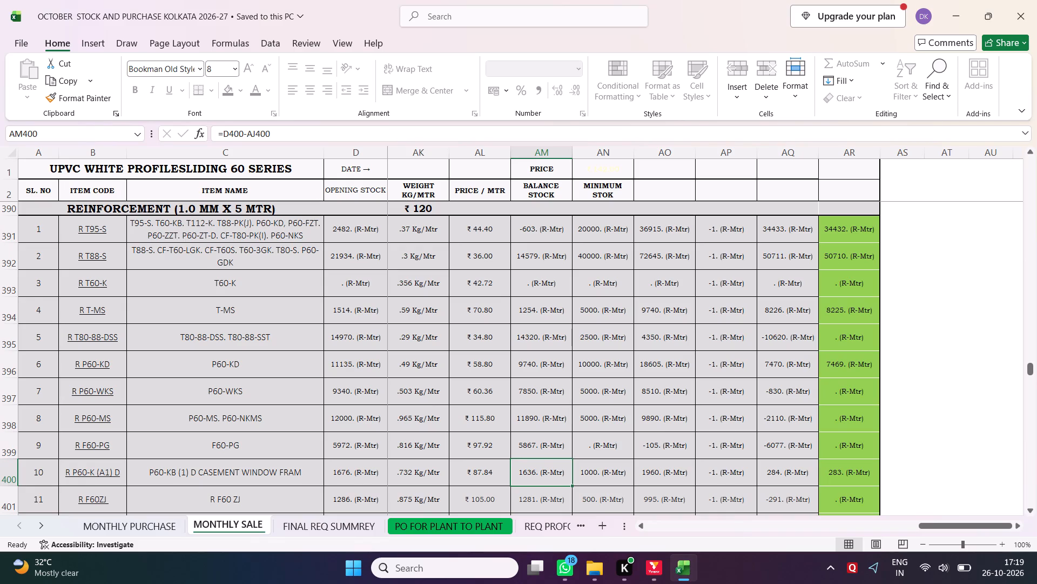
pyautogui.press('Down')
pyautogui.press('Down')
# Examine Kolkata's balance stock figures for the colour hardware, from the fastner cap to the adjustable 7-blade luwar.
pyautogui.press('Down')
pyautogui.press('Down')
pyautogui.press('Down')
pyautogui.press('Down')
pyautogui.press('Down')
pyautogui.press('Down')
pyautogui.press('Down')
pyautogui.press('Down')
pyautogui.press('Down')
pyautogui.press('Down')
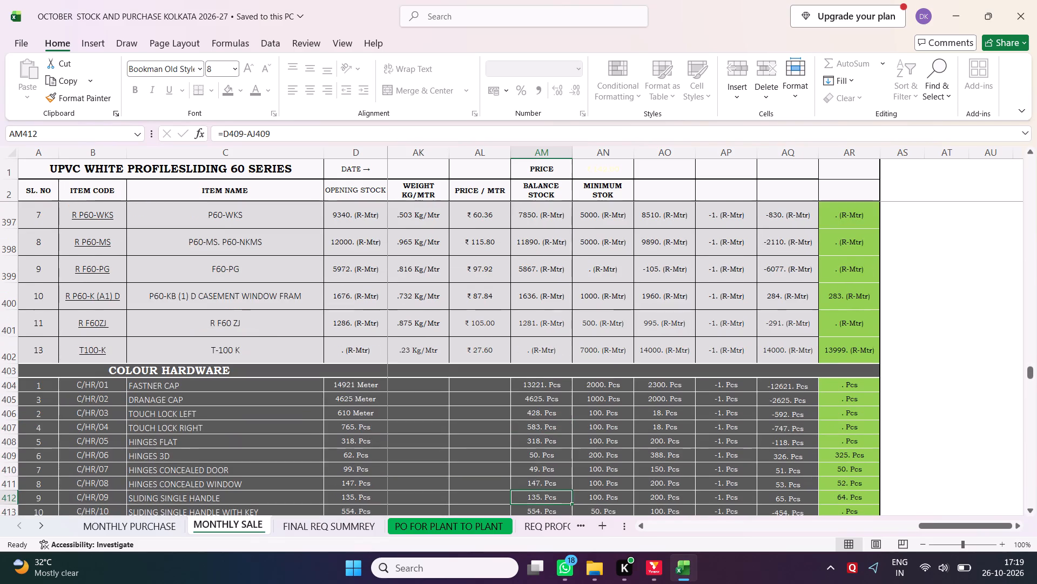
pyautogui.press('Down')
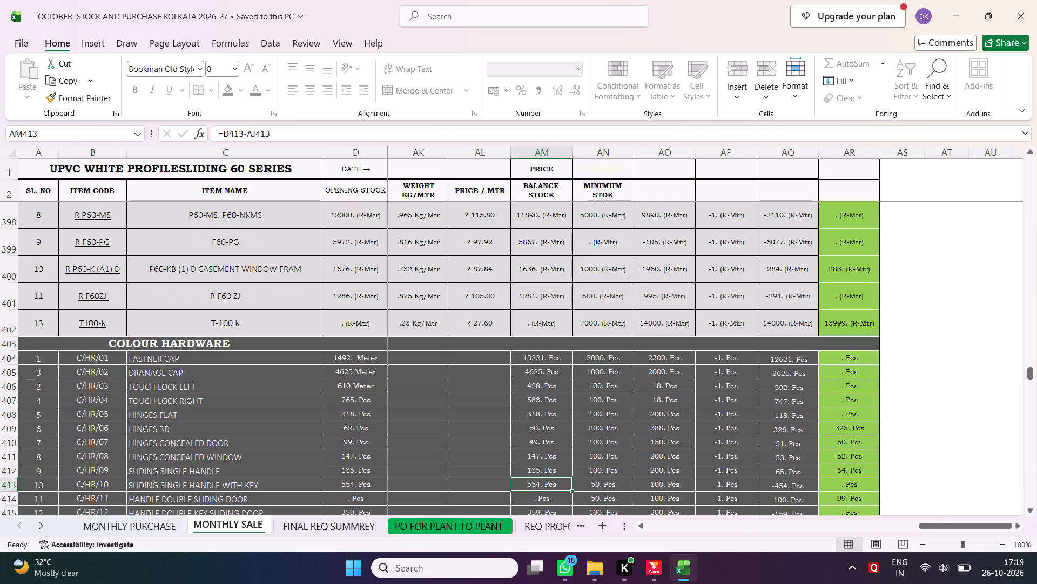
pyautogui.press('Down')
pyautogui.press('Down')
pyautogui.press('Down')
pyautogui.press('Down')
pyautogui.press('Down')
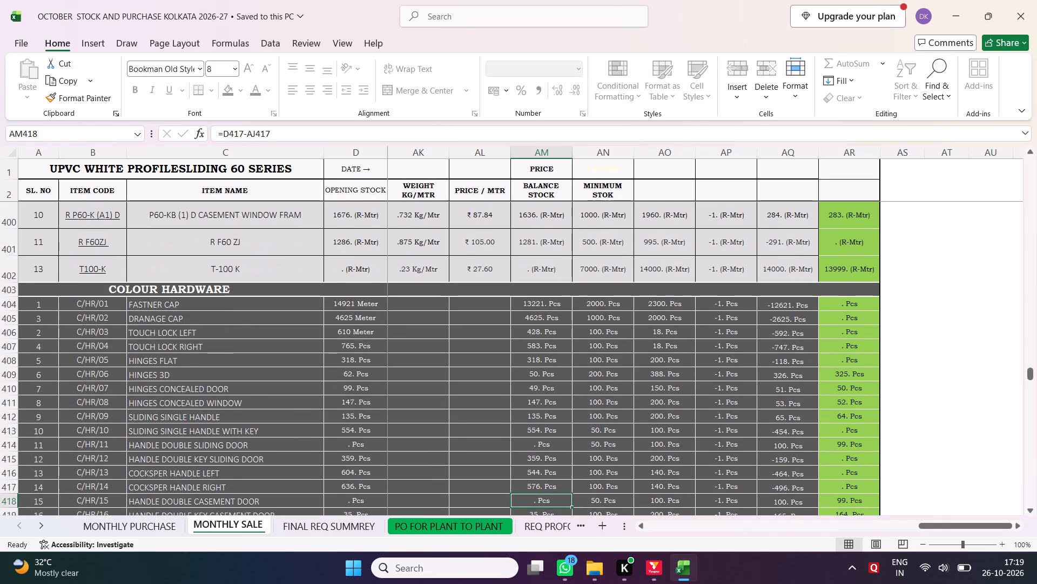
pyautogui.press('Down')
pyautogui.press('Down')
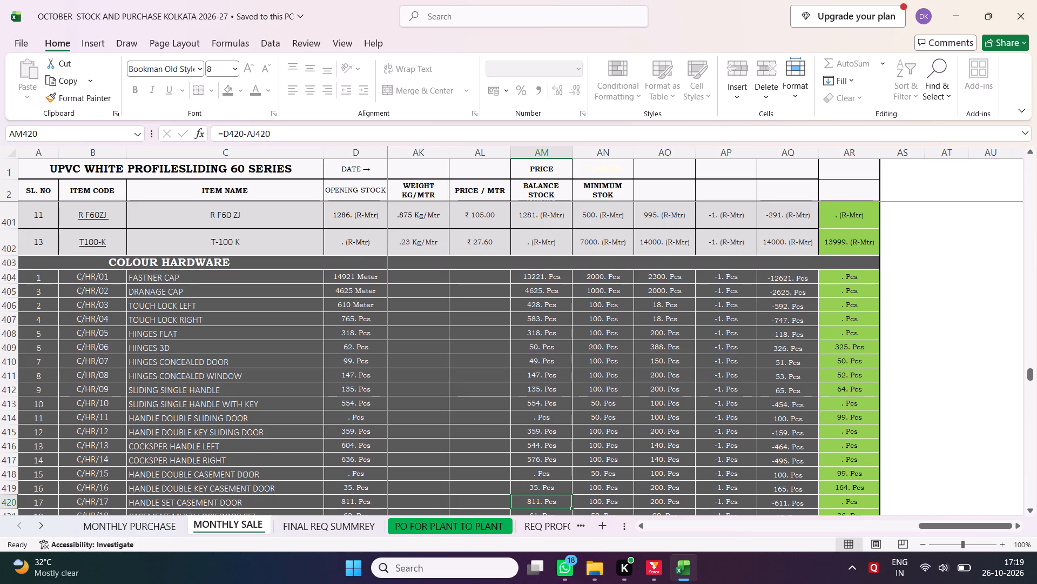
pyautogui.press('Down')
pyautogui.press('Down')
pyautogui.press('Down')
pyautogui.press('Down')
pyautogui.press('Down')
pyautogui.press('Down')
pyautogui.press('Down')
pyautogui.press('Down')
pyautogui.press('Down')
pyautogui.press('Down')
pyautogui.press('Down')
pyautogui.press('Down')
pyautogui.press('Down')
# Examine Kolkata's balance stock figures for the hinges and locks hardware, from the hollow aluminium track to the L clam items.
pyautogui.press('Down')
pyautogui.press('Down')
pyautogui.press('Down')
pyautogui.press('Down')
pyautogui.press('Down')
pyautogui.press('Down')
pyautogui.press('Down')
pyautogui.press('Down')
pyautogui.press('Down')
pyautogui.press('Down')
pyautogui.press('Down')
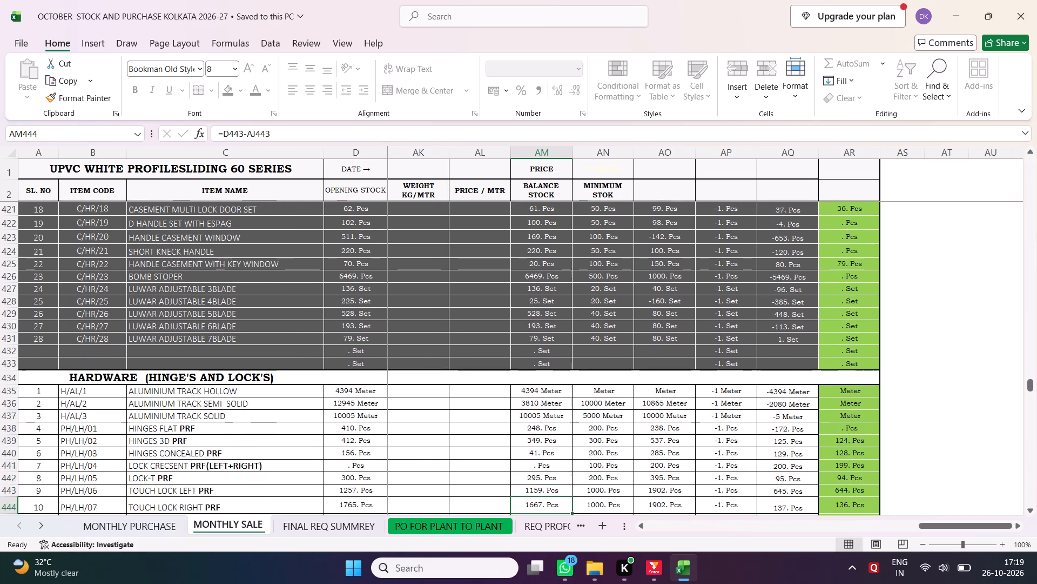
pyautogui.press('Down')
pyautogui.press('Down')
pyautogui.press('Down')
pyautogui.press('Down')
pyautogui.press('Down')
# Examine Kolkata's balance stock figures for the rollers, the plastic components and the first sliding espag items.
pyautogui.press('Down')
pyautogui.press('Down')
pyautogui.press('Down')
pyautogui.press('Down')
pyautogui.press('Down')
pyautogui.press('Down')
pyautogui.press('Down')
pyautogui.press('Down')
pyautogui.press('Down')
pyautogui.press('Down')
pyautogui.press('Down')
pyautogui.press('Down')
pyautogui.press('Down')
pyautogui.press('Down')
pyautogui.press('Down')
pyautogui.press('Down')
pyautogui.press('Down')
pyautogui.press('Down')
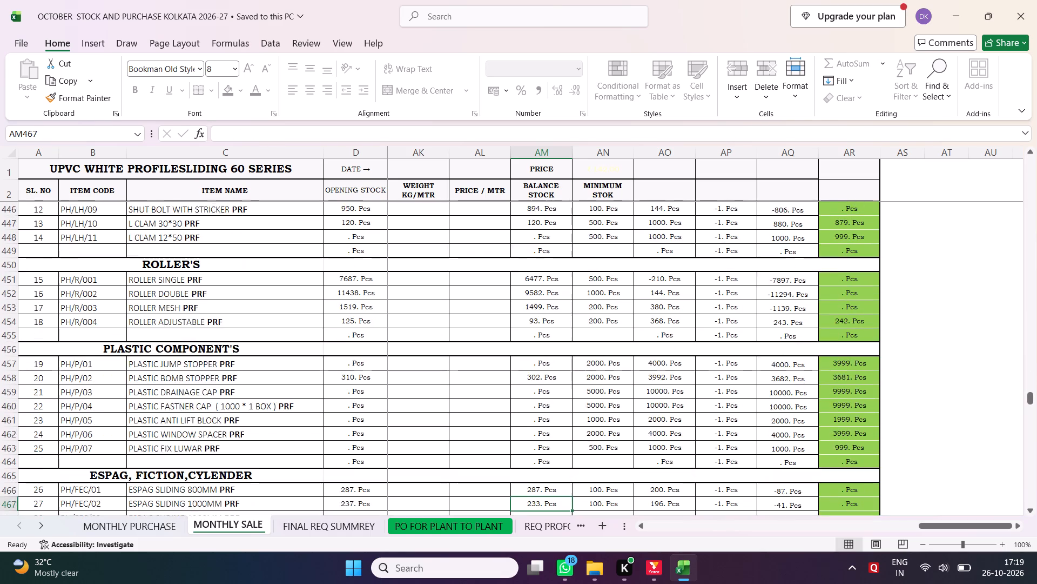
# Examine Kolkata's balance stock figures for the PRF espag items, the PRF friction stays and the first PRF handles.
pyautogui.press('Down')
pyautogui.press('Down')
pyautogui.press('Down')
pyautogui.press('Down')
pyautogui.press('Down')
pyautogui.press('Down')
pyautogui.press('Down')
pyautogui.press('Down')
pyautogui.press('Down')
pyautogui.press('Down')
pyautogui.press('Down')
pyautogui.press('Down')
pyautogui.press('Down')
pyautogui.press('Down')
pyautogui.press('Down')
pyautogui.press('Down')
pyautogui.press('Down')
pyautogui.press('Down')
pyautogui.press('Down')
pyautogui.press('Down')
pyautogui.press('Down')
pyautogui.press('Down')
pyautogui.press('Down')
pyautogui.press('Down')
pyautogui.press('Down')
pyautogui.press('Down')
pyautogui.press('Down')
pyautogui.press('Down')
pyautogui.press('Down')
pyautogui.press('Down')
pyautogui.press('Down')
pyautogui.press('Down')
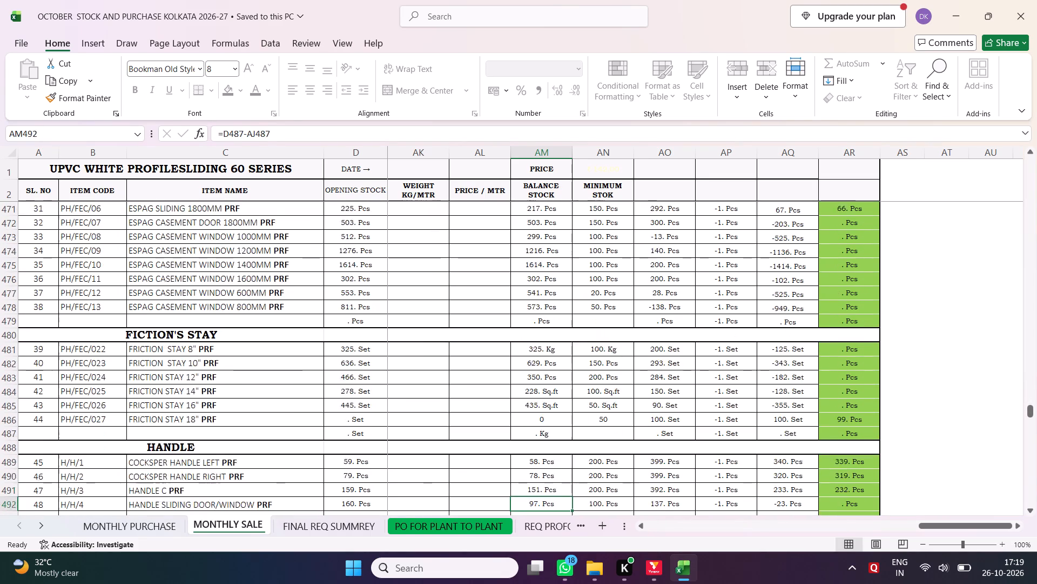
# Examine Kolkata's balance stock figures for the remaining PRF handles, down to the sliding double handle with key.
pyautogui.press('Down')
pyautogui.press('Down')
pyautogui.press('Down')
pyautogui.press('Down')
pyautogui.press('Down')
pyautogui.press('Down')
pyautogui.press('Down')
pyautogui.press('Down')
pyautogui.press('Down')
pyautogui.press('Down')
pyautogui.press('Down')
pyautogui.press('Down')
pyautogui.press('Down')
pyautogui.press('Down')
pyautogui.press('Down')
pyautogui.press('Down')
pyautogui.press('Down')
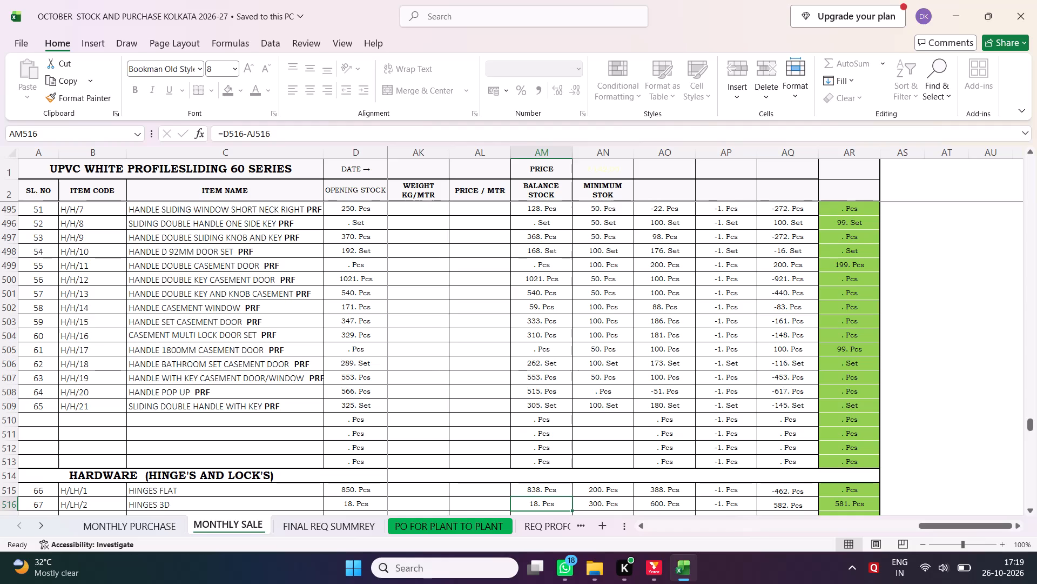
# Examine Kolkata's balance stock figures for the non-PRF hinges and locks, from the flat hinges to the left touch lock.
pyautogui.press('Down')
pyautogui.press('Down')
pyautogui.press('Down')
pyautogui.press('Down')
pyautogui.press('Down')
pyautogui.press('Down')
pyautogui.press('Down')
pyautogui.press('Down')
pyautogui.press('Down')
pyautogui.press('Down')
pyautogui.press('Down')
pyautogui.press('Down')
pyautogui.press('Down')
pyautogui.press('Down')
pyautogui.press('Down')
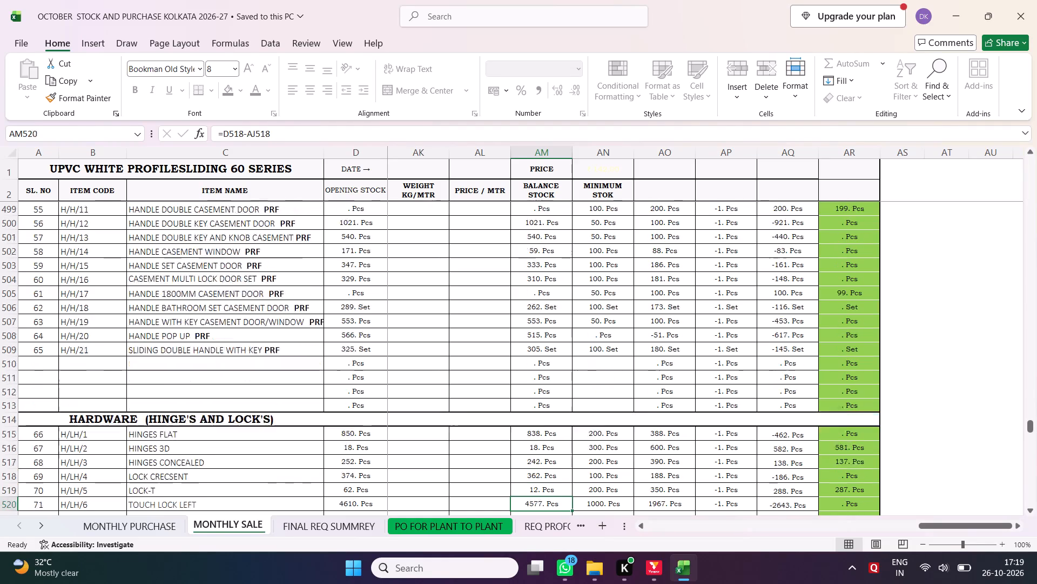
# Examine Kolkata's balance stock figures from the right touch lock through the rollers to the plastic drainage cap.
pyautogui.press('Down')
pyautogui.press('Down')
pyautogui.press('Down')
pyautogui.press('Down')
pyautogui.press('Down')
pyautogui.press('Down')
pyautogui.press('Down')
pyautogui.press('Down')
pyautogui.press('Down')
pyautogui.press('Down')
pyautogui.press('Down')
pyautogui.press('Down')
pyautogui.press('Down')
pyautogui.press('Down')
pyautogui.press('Down')
pyautogui.press('Down')
pyautogui.press('Down')
pyautogui.press('Down')
pyautogui.press('Down')
pyautogui.press('Down')
pyautogui.press('Down')
pyautogui.press('Down')
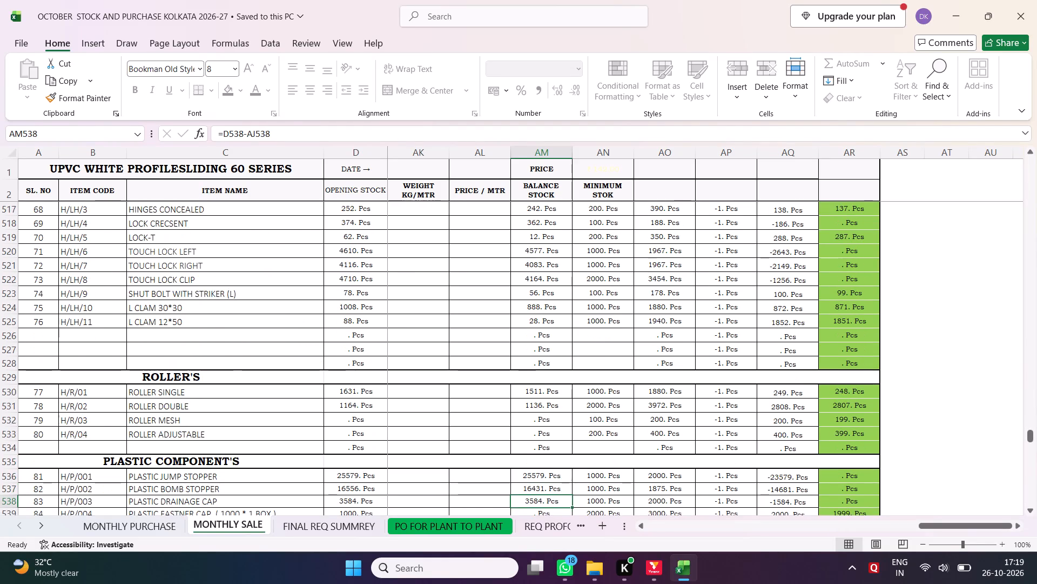
# Examine Kolkata's balance stock figures for the remaining plastic components, the screws and the non-PRF sliding espag items.
pyautogui.press('Down')
pyautogui.press('Down')
pyautogui.press('Down')
pyautogui.press('Down')
pyautogui.press('Down')
pyautogui.press('Down')
pyautogui.press('Down')
pyautogui.press('Down')
pyautogui.press('Down')
pyautogui.press('Down')
pyautogui.press('Down')
pyautogui.press('Down')
pyautogui.press('Down')
pyautogui.press('Down')
pyautogui.press('Down')
pyautogui.press('Down')
pyautogui.press('Down')
pyautogui.press('Down')
pyautogui.press('Down')
pyautogui.press('Down')
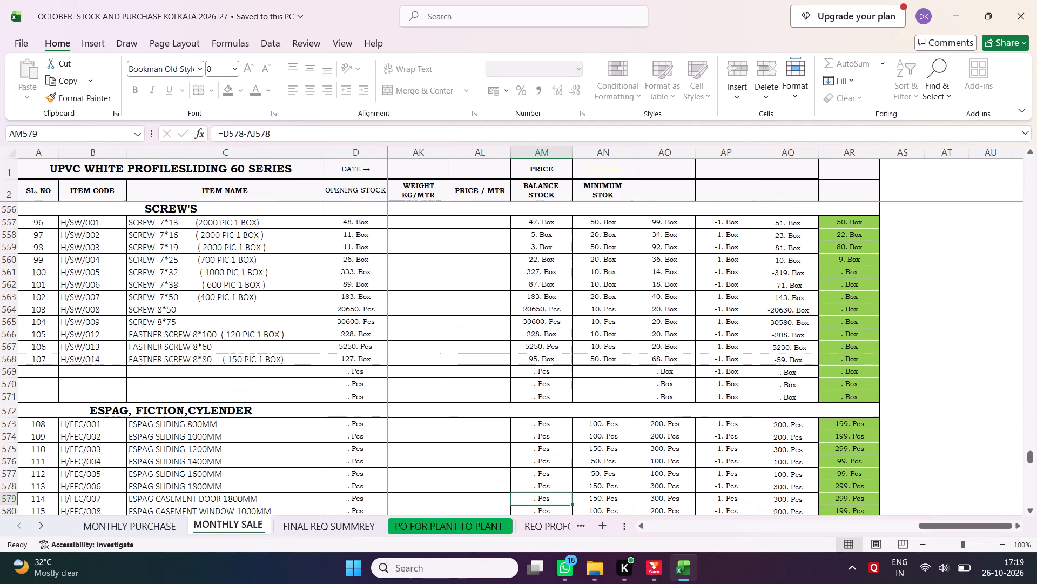
# Examine Kolkata's balance stock figures for the casement window espag items, the non-PRF friction stays, the arm stay and the central striker.
pyautogui.press('Down')
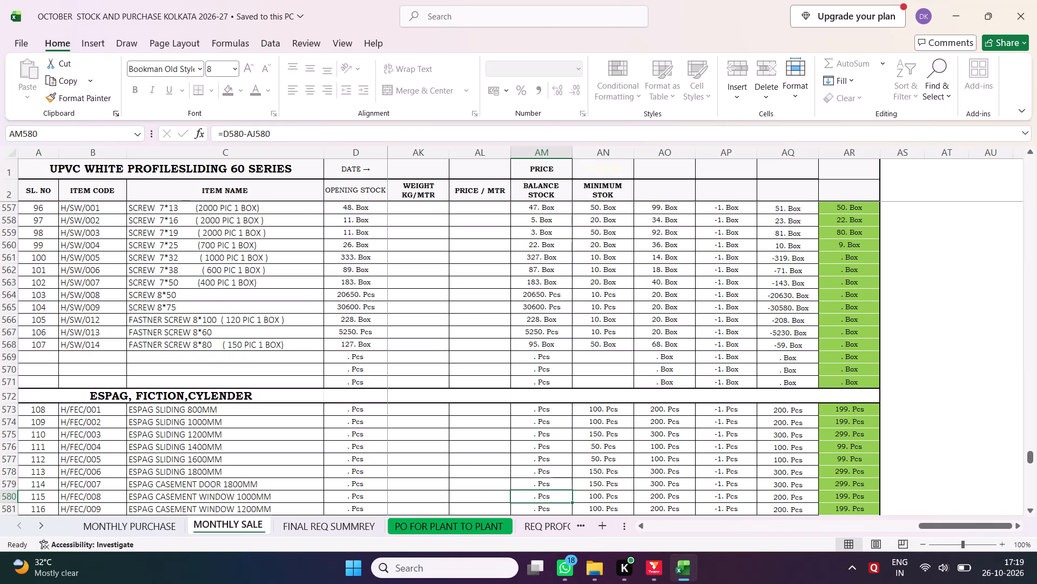
pyautogui.press('Down')
pyautogui.press('Down')
pyautogui.press('Down')
pyautogui.press('Down')
pyautogui.press('Down')
pyautogui.press('Down')
pyautogui.press('Down')
pyautogui.press('Down')
pyautogui.press('Down')
pyautogui.press('Down')
pyautogui.press('Down')
pyautogui.press('Down')
pyautogui.press('Down')
pyautogui.press('Down')
pyautogui.press('Down')
pyautogui.press('Down')
pyautogui.press('Down')
pyautogui.press('Down')
pyautogui.press('Down')
pyautogui.press('Down')
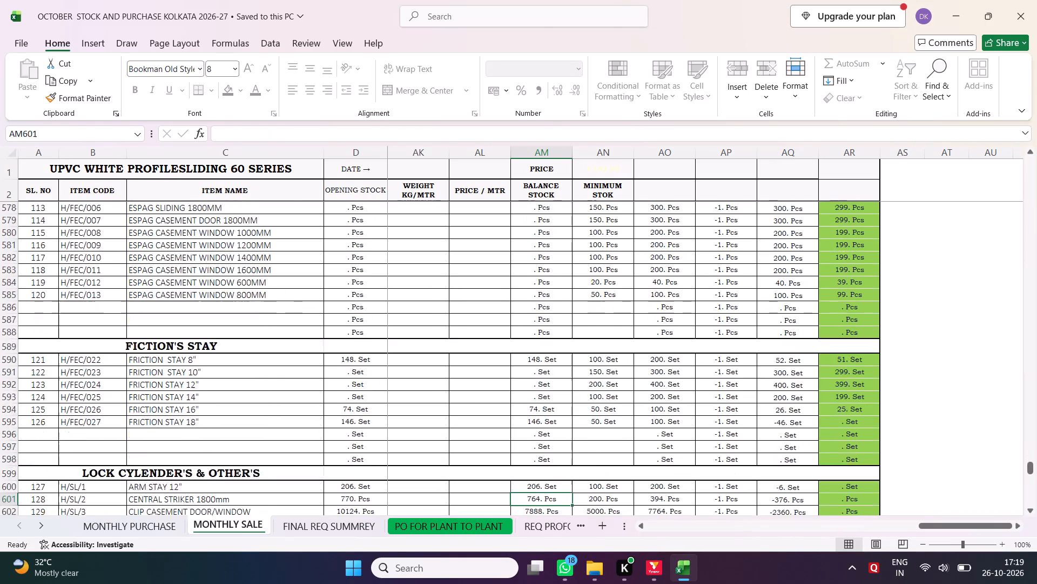
# Examine Kolkata's balance stock figures for the remaining lock cylinder items and the non-PRF handles, down to the 6*6 wool pile.
pyautogui.press('Down')
pyautogui.press('Down')
pyautogui.press('Down')
pyautogui.press('Down')
pyautogui.press('Down')
pyautogui.press('Down')
pyautogui.press('Down')
pyautogui.press('Down')
pyautogui.press('Down')
pyautogui.press('Down')
pyautogui.press('Down')
pyautogui.press('Down')
pyautogui.press('Down')
pyautogui.press('Down')
pyautogui.press('Down')
pyautogui.press('Down')
pyautogui.press('Down')
pyautogui.press('Down')
pyautogui.press('Down')
pyautogui.press('Down')
pyautogui.press('Down')
pyautogui.press('Down')
pyautogui.press('Down')
pyautogui.press('Down')
pyautogui.press('Down')
pyautogui.press('Down')
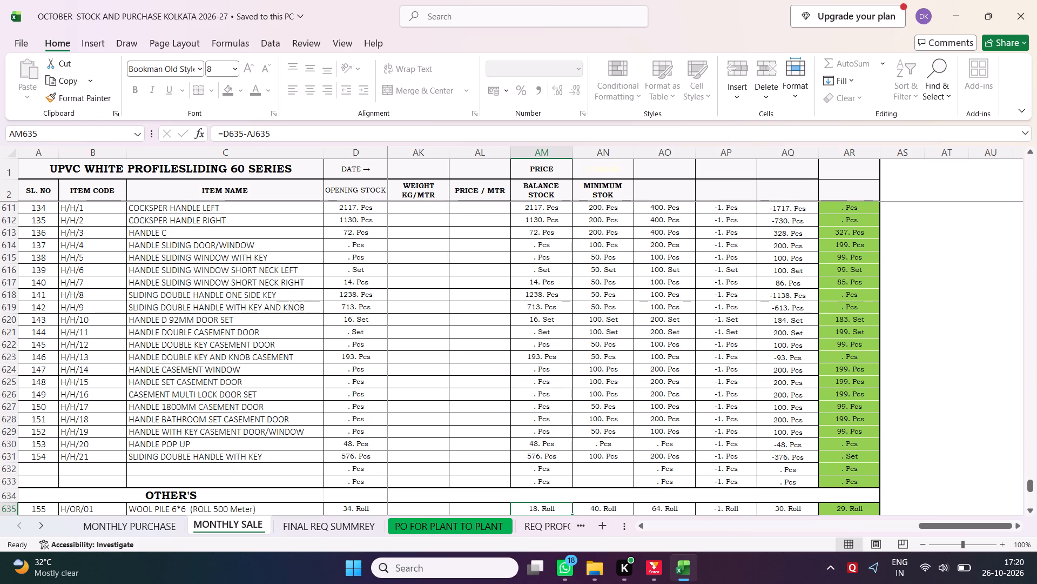
# Examine Kolkata's balance stock figures for the remaining other items, from the 5*6 wool pile through gaskets, silicon and mosquito mesh to the stretch roll.
pyautogui.press('Down')
pyautogui.press('Down')
pyautogui.press('Down')
pyautogui.press('Down')
pyautogui.press('Down')
pyautogui.press('Down')
pyautogui.press('Down')
pyautogui.press('Down')
pyautogui.press('Down')
pyautogui.press('Down')
pyautogui.press('Down')
pyautogui.press('Down')
pyautogui.press('Down')
pyautogui.press('Down')
pyautogui.press('Down')
pyautogui.press('Down')
pyautogui.press('Down')
pyautogui.press('Down')
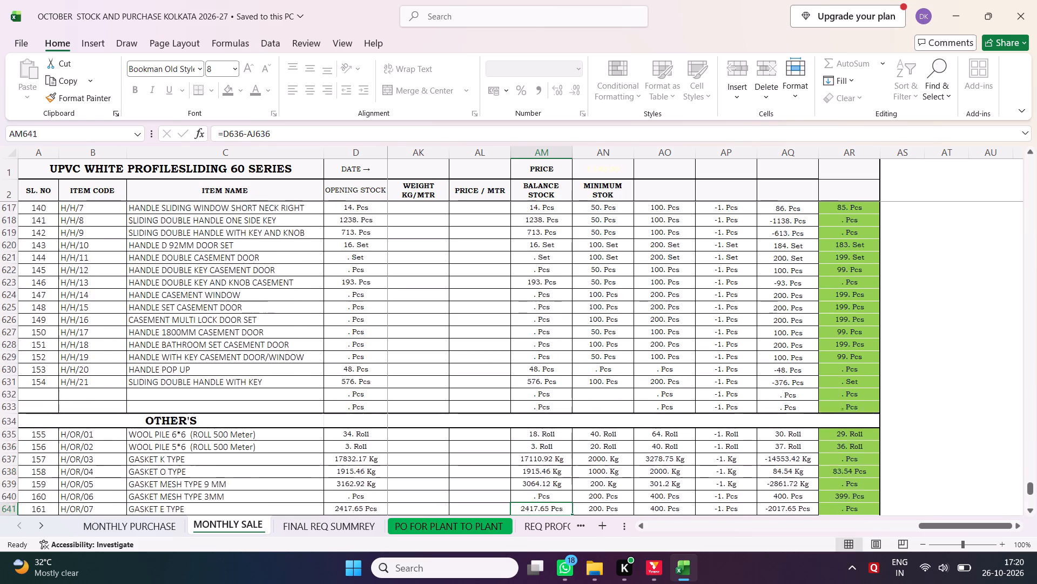
pyautogui.press('Down')
pyautogui.press('Down')
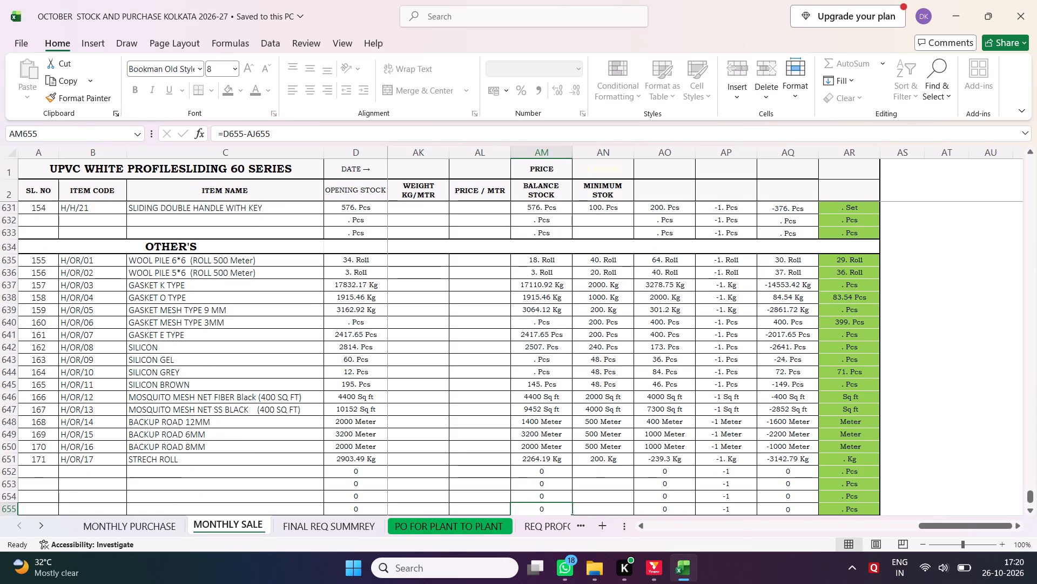
# Save the October Kolkata stock and purchase workbook and close it.
pyautogui.hotkey('ctrl', 's')
pyautogui.click(1036, 0)
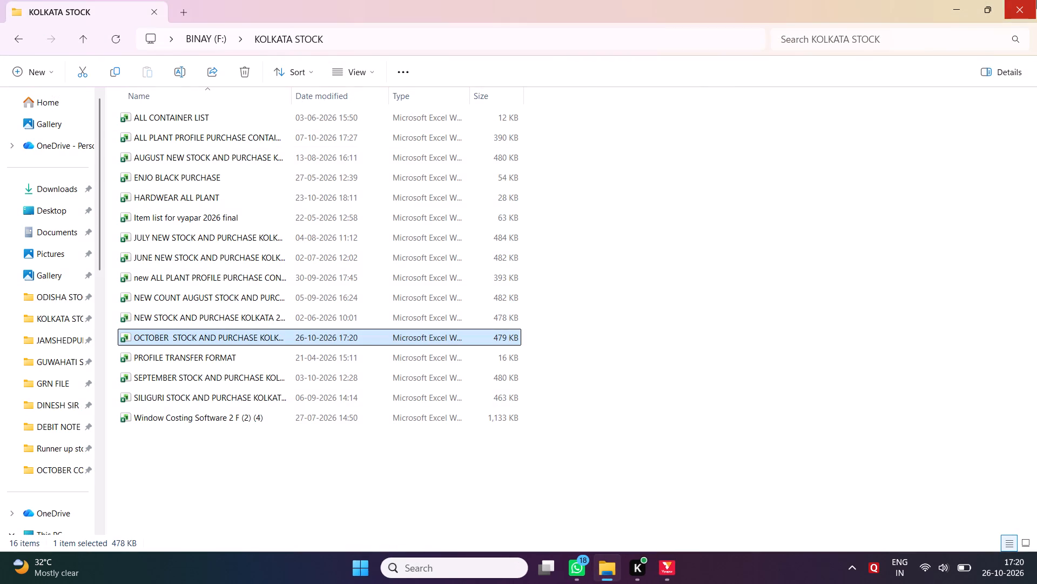
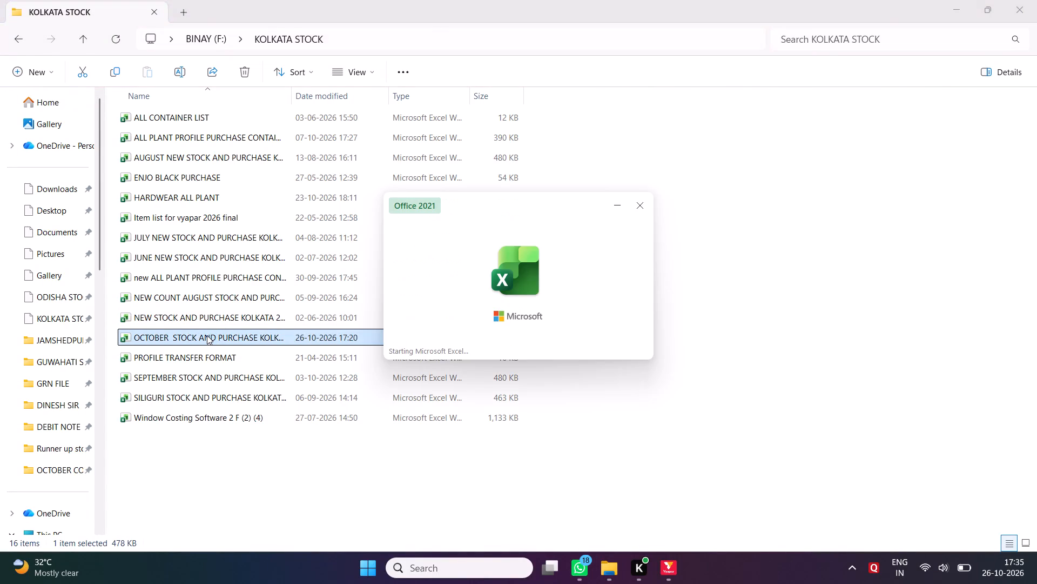
# Examine Kolkata's balance stock figures for the UPVC white sliding 60 series profiles at the start of the MONTHLY SALE sheet.
pyautogui.hscroll(6, 542, 358)
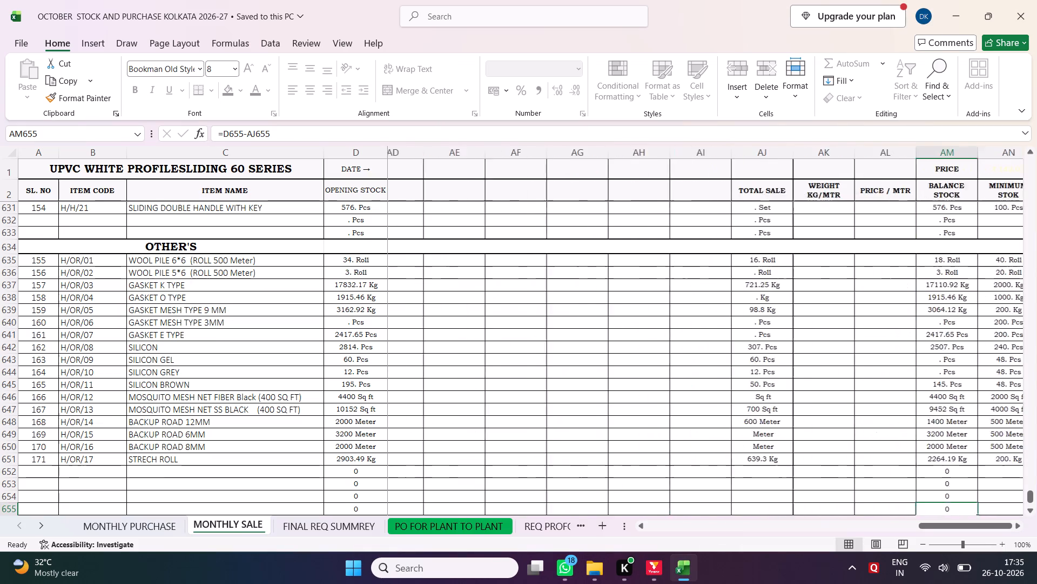
pyautogui.scroll(20, 542, 358)
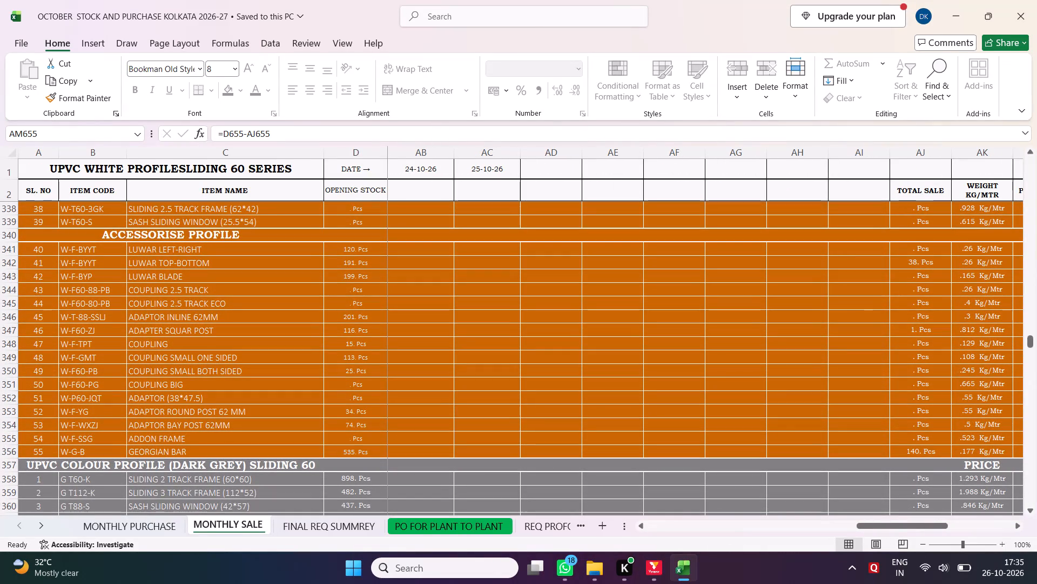
pyautogui.scroll(20, 542, 358)
pyautogui.scroll(13, 542, 358)
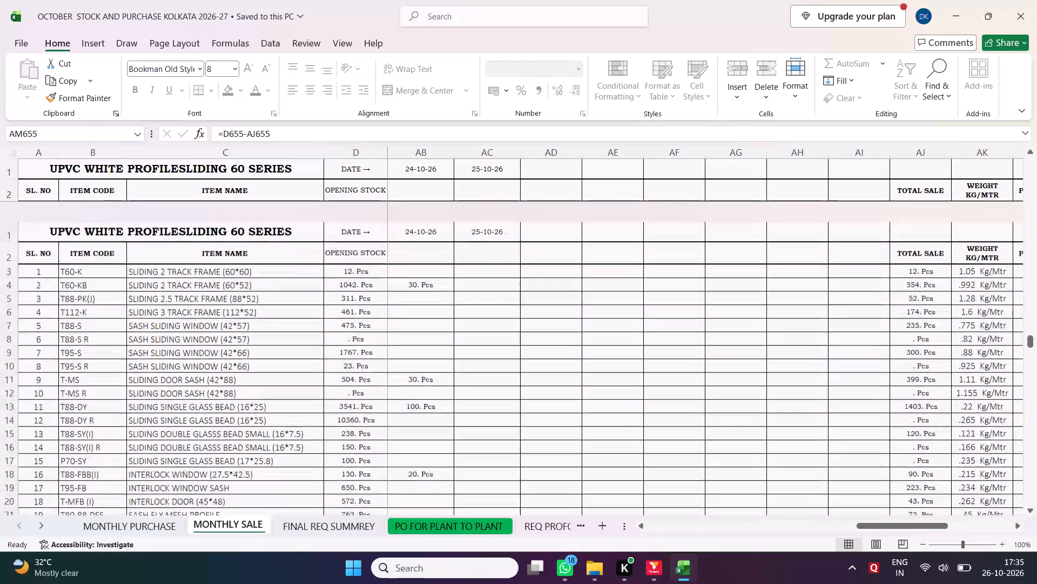
pyautogui.hscroll(-5, 542, 358)
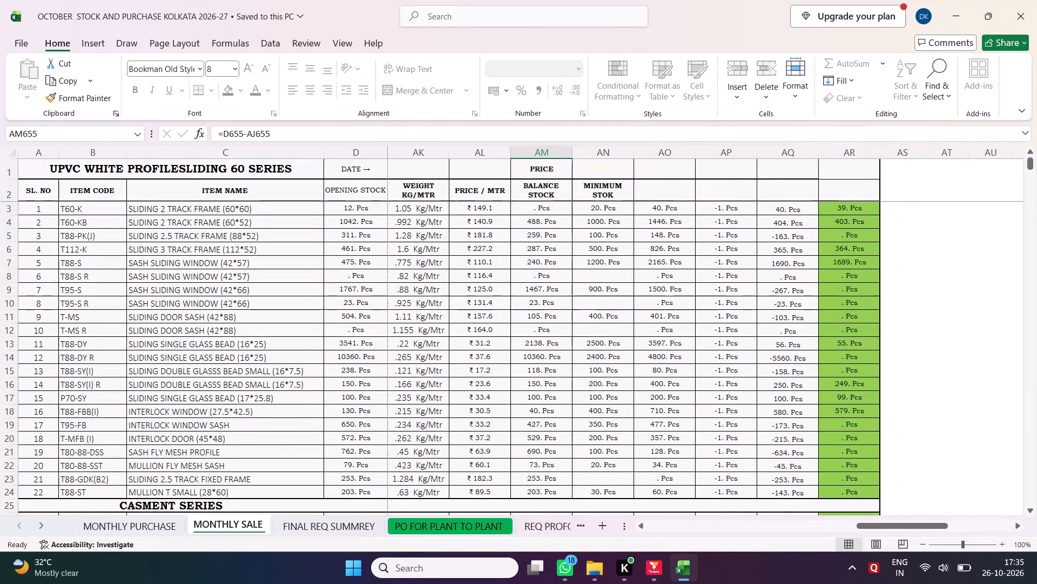
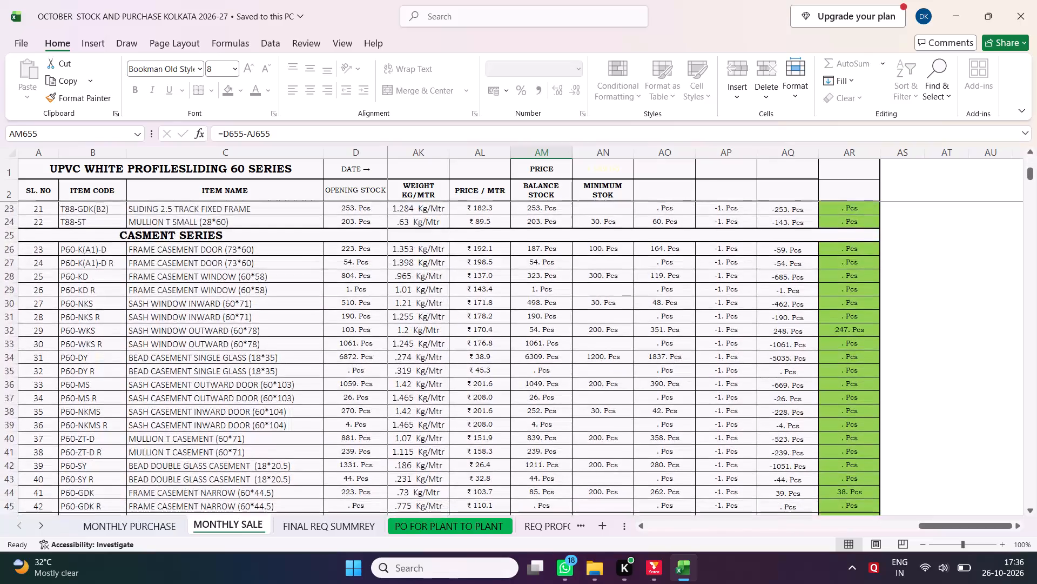
# Close Kolkata's October stock and purchase workbook.
pyautogui.click(1036, 0)
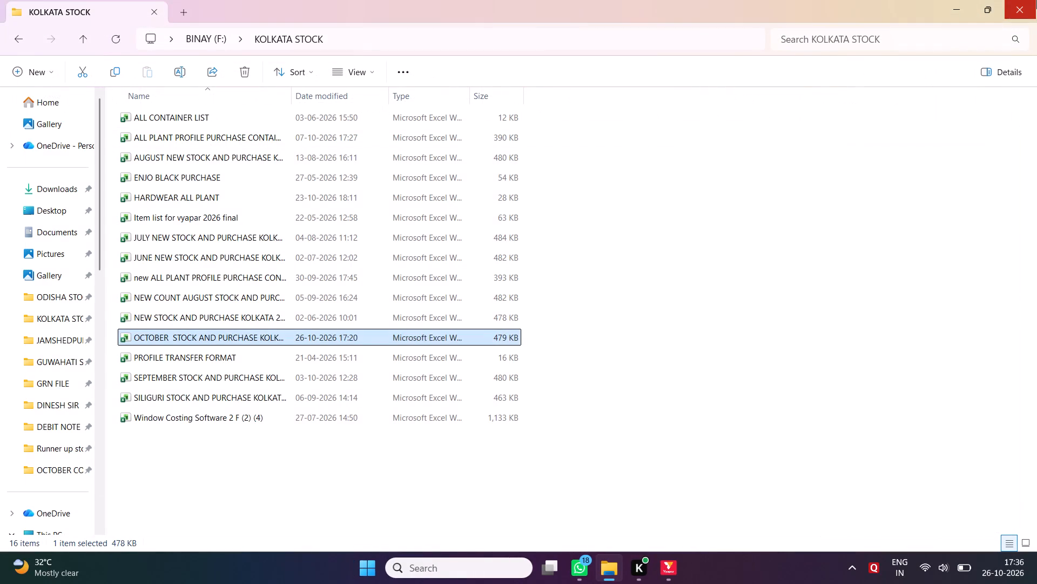
# Open Odisha's October stock workbook, examine the MONTHLY SALE balance stock from the OTHER'S hardware back to the coloured profiles, and close it.
pyautogui.click(75, 296)
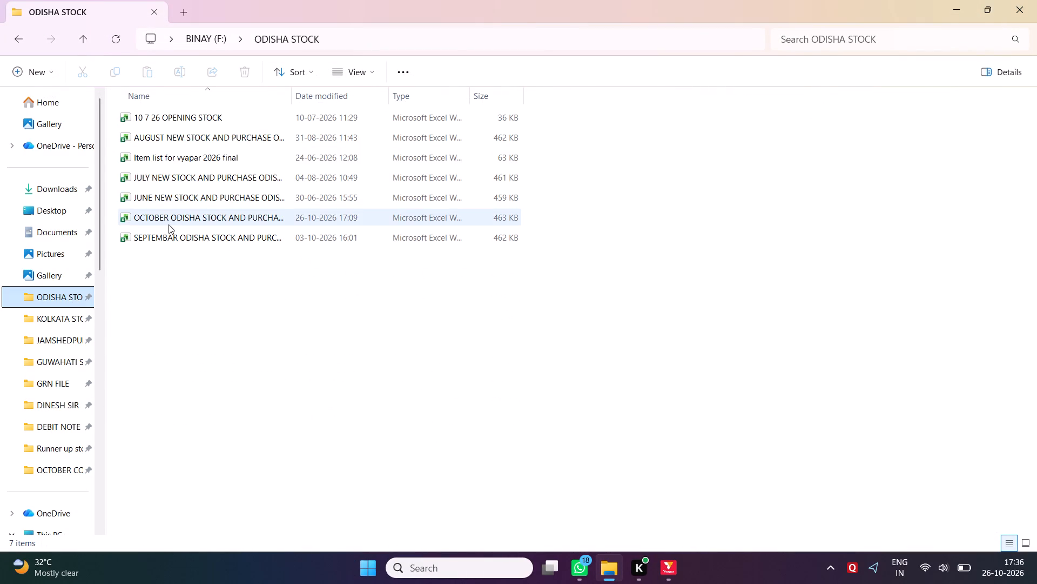
pyautogui.doubleClick(169, 224)
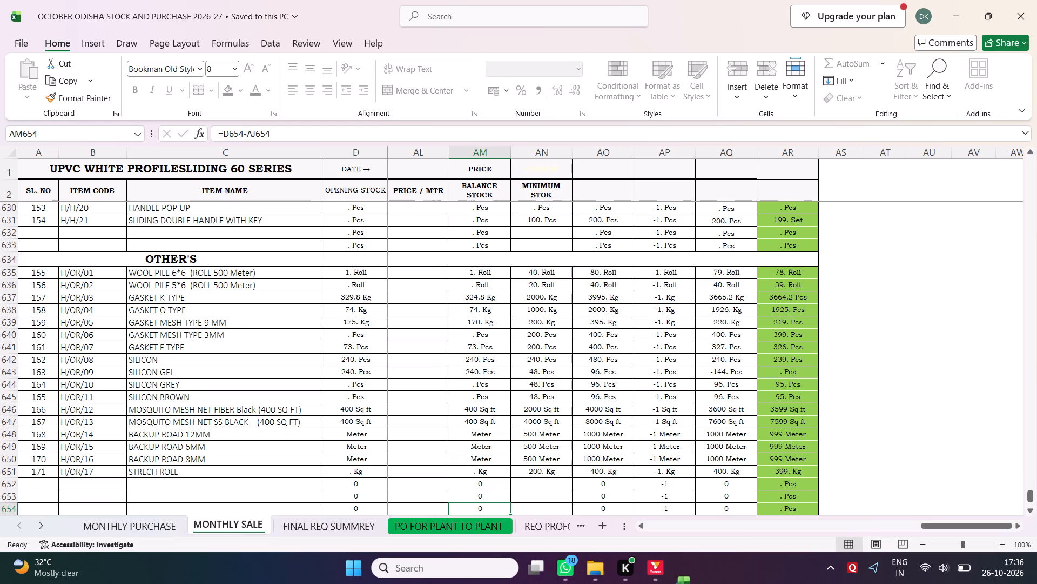
pyautogui.scroll(1, 477, 264)
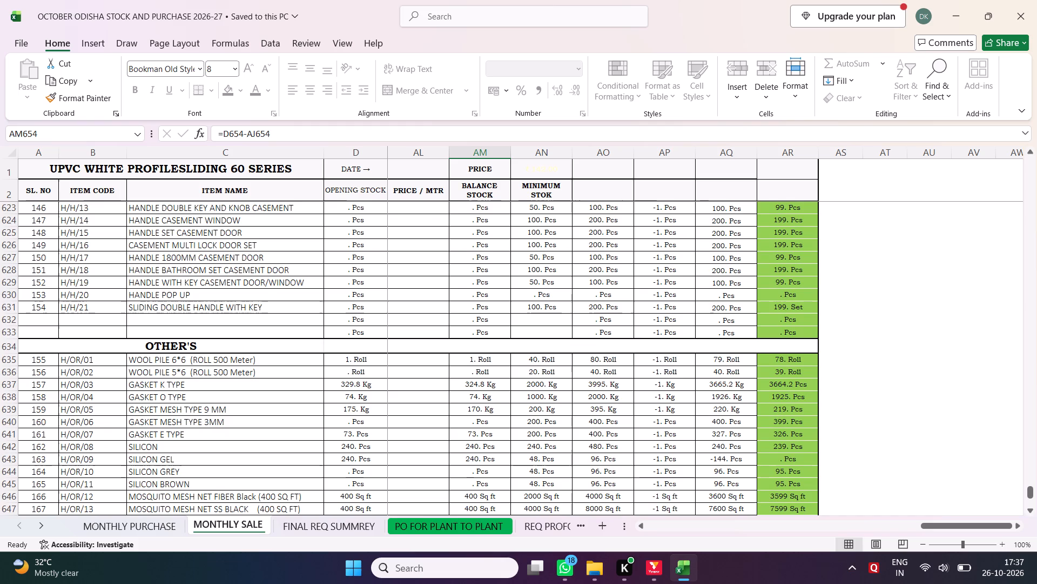
pyautogui.scroll(7, 477, 264)
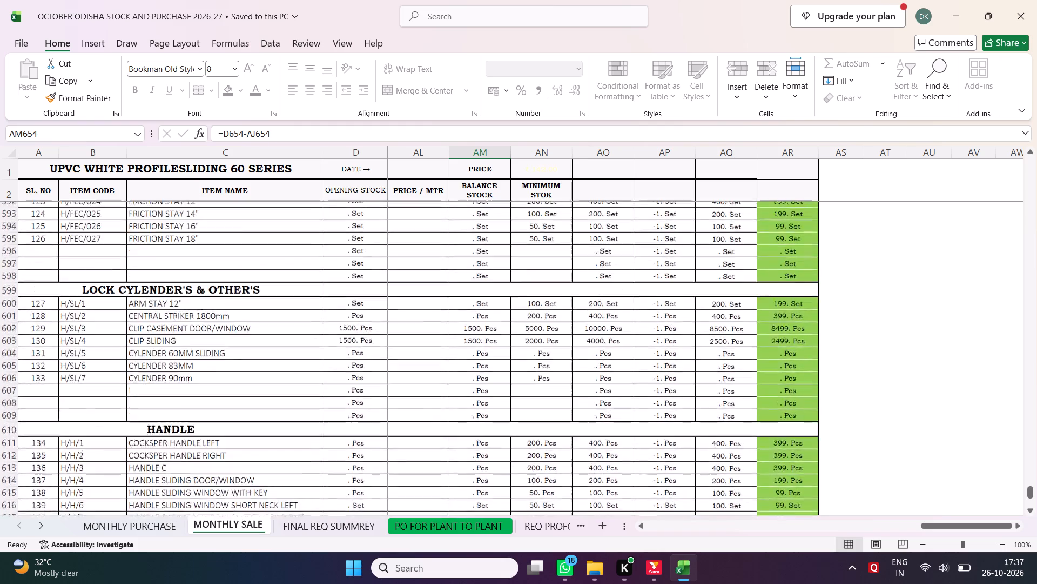
pyautogui.scroll(9, 477, 264)
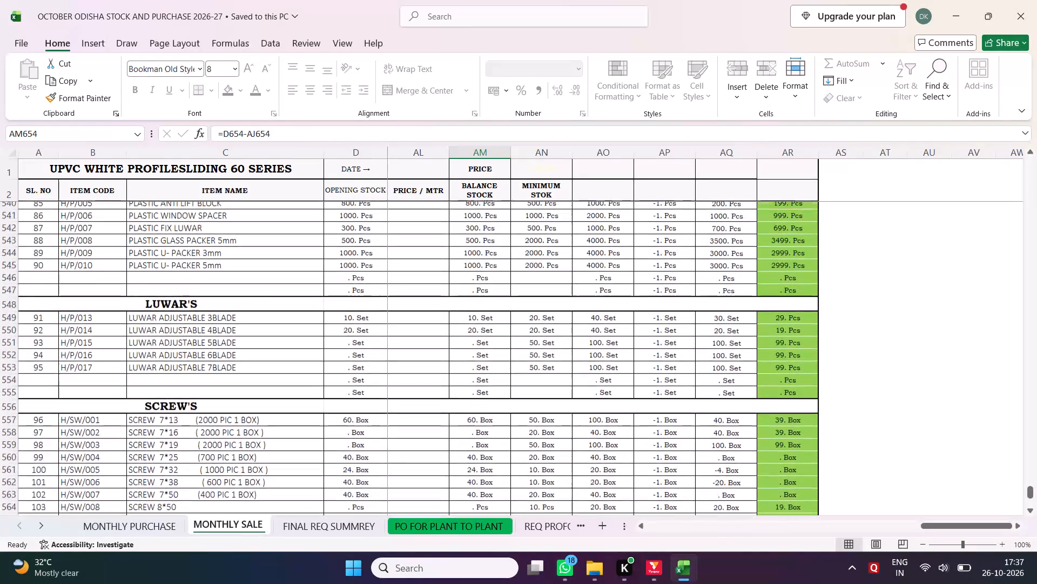
pyautogui.scroll(5, 477, 264)
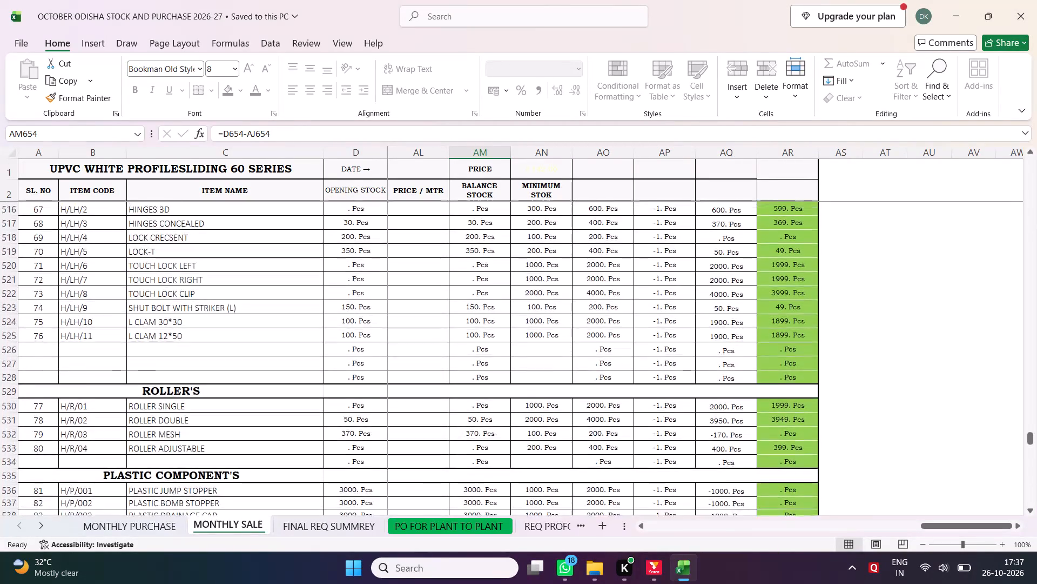
pyautogui.scroll(7, 477, 264)
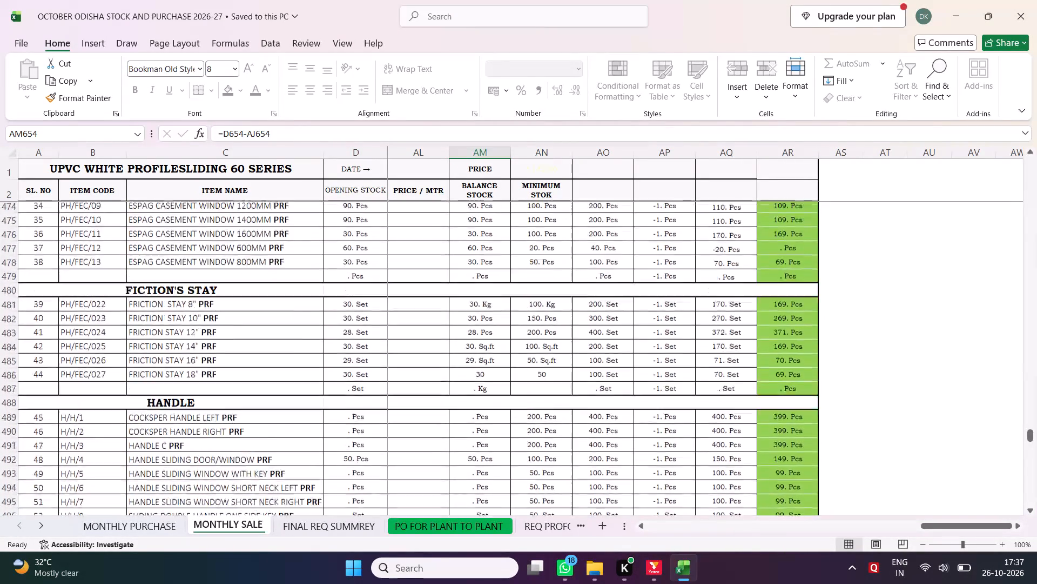
pyautogui.scroll(5, 477, 264)
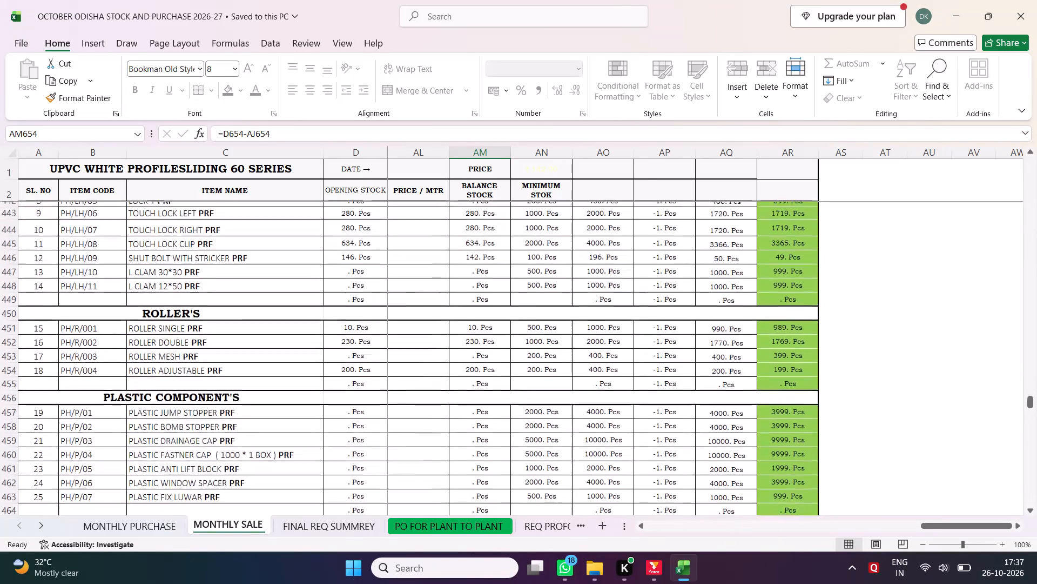
pyautogui.scroll(9, 477, 264)
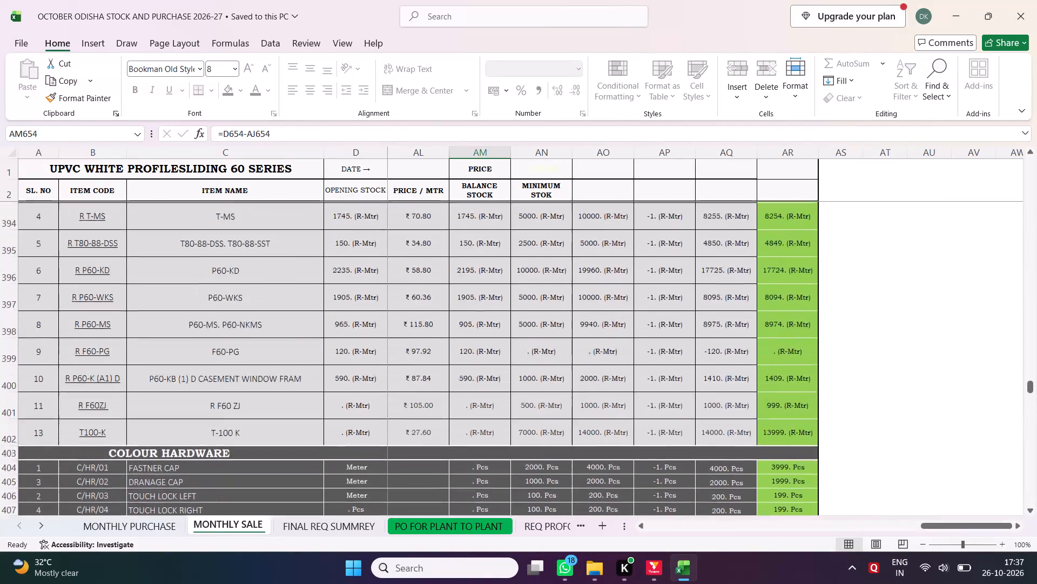
pyautogui.scroll(5, 477, 264)
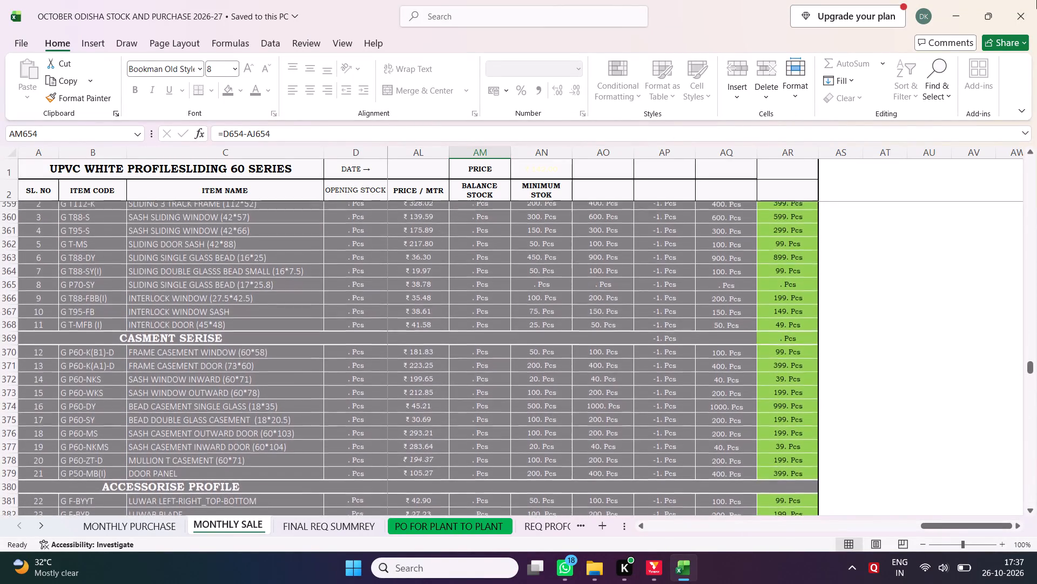
pyautogui.click(1036, 0)
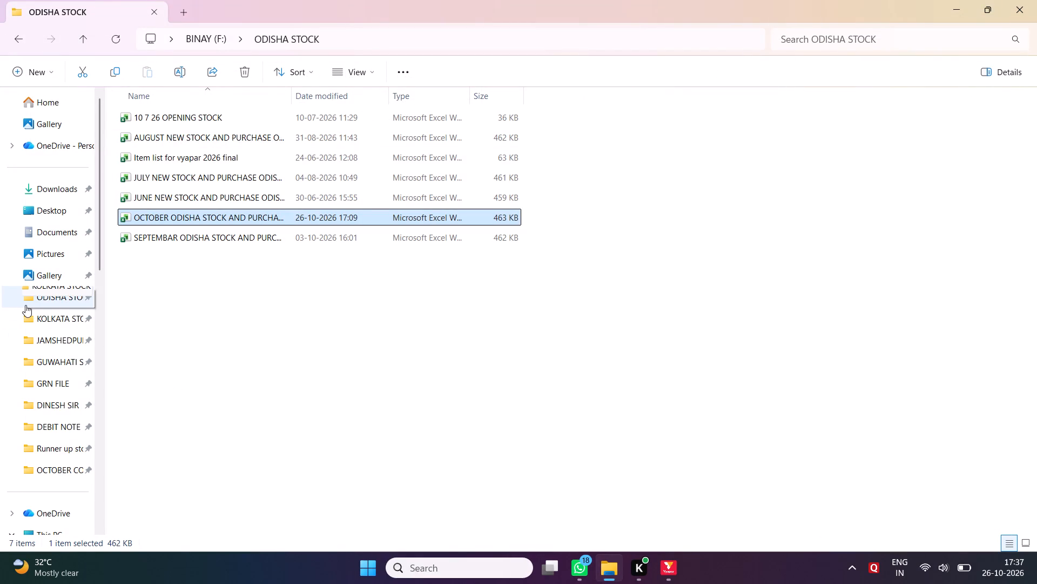
# Open Jamshedpur's October stock and purchase workbook and bring up the BALANCE STOCK column of the MONTHLY SALE sheet.
pyautogui.doubleClick(51, 343)
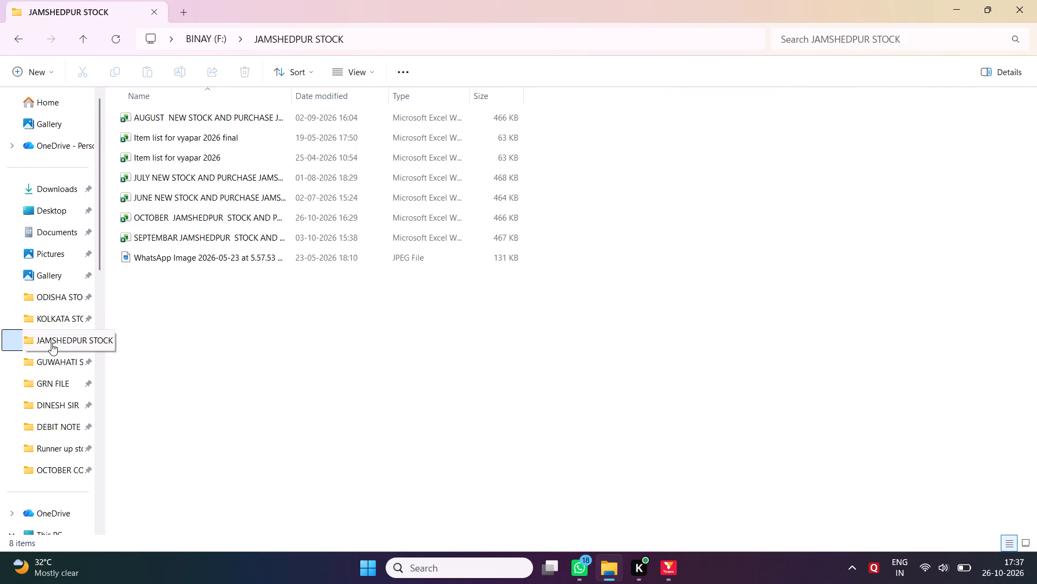
pyautogui.doubleClick(168, 221)
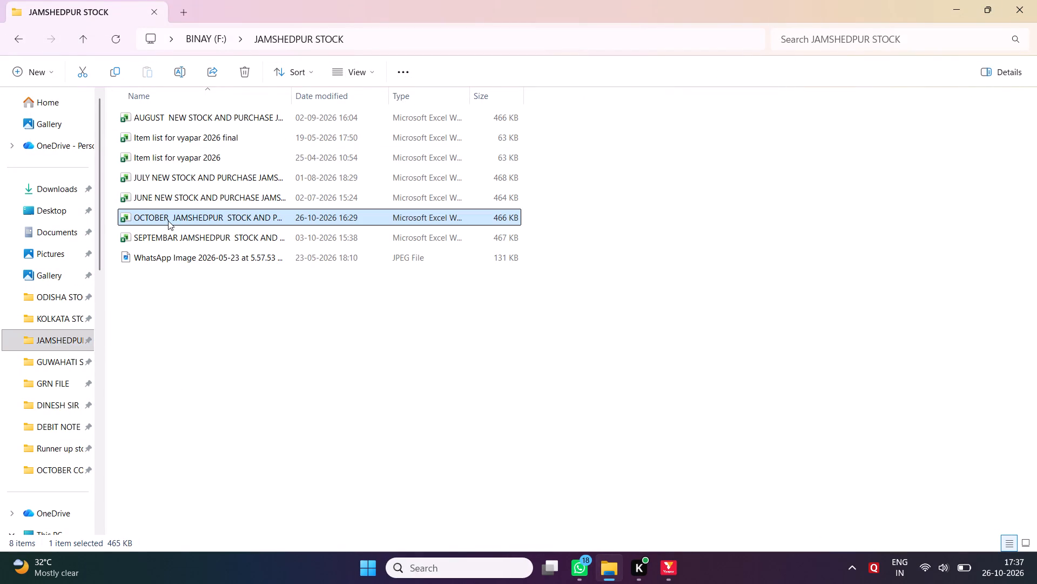
pyautogui.hscroll(-6, 606, 245)
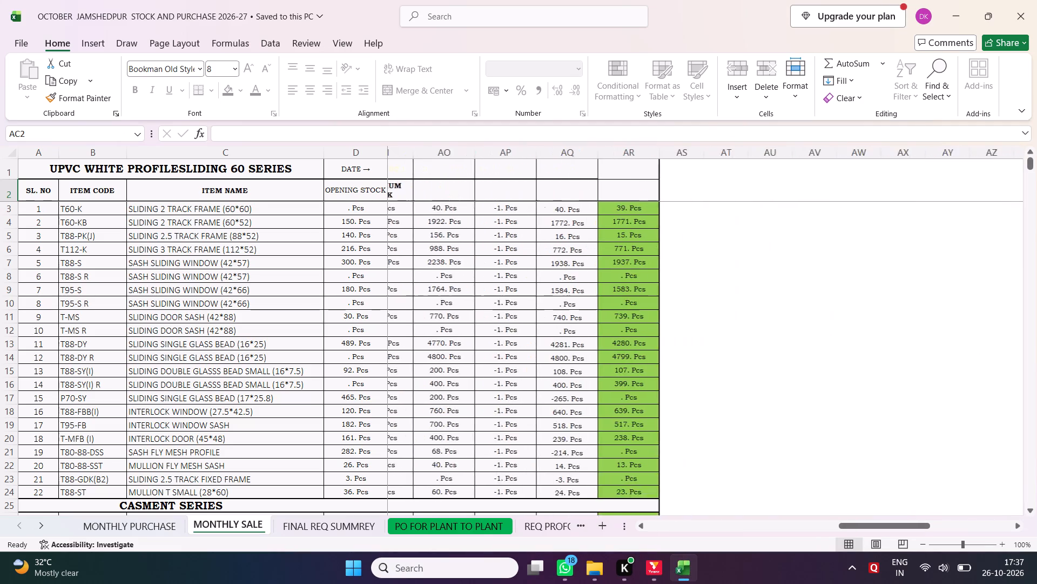
pyautogui.hscroll(1, 606, 245)
pyautogui.click(534, 415)
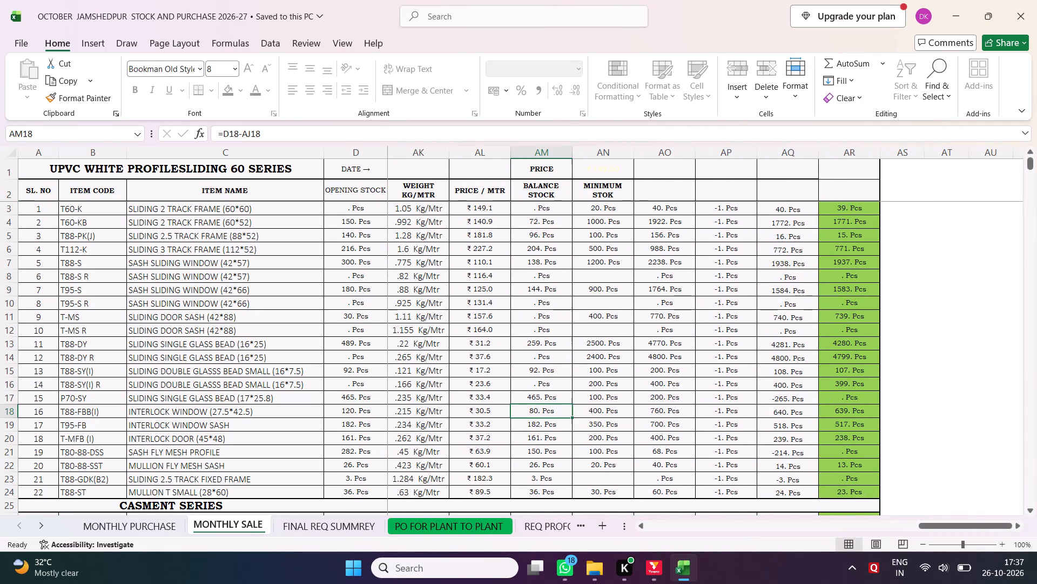
# Examine Jamshedpur's balance stock for the UPVC white sliding 60 and casement series profiles on the MONTHLY SALE sheet.
pyautogui.press('Down')
pyautogui.press('Down')
pyautogui.press('Down')
pyautogui.press('Down')
pyautogui.press('Down')
pyautogui.press('Down')
pyautogui.press('Down')
pyautogui.press('Down')
pyautogui.press('Down')
pyautogui.press('Down')
pyautogui.press('Down')
pyautogui.press('Down')
pyautogui.press('Down')
pyautogui.press('Down')
pyautogui.press('Down')
pyautogui.press('Down')
pyautogui.press('Down')
pyautogui.press('Down')
pyautogui.press('Down')
pyautogui.press('Down')
pyautogui.press('Down')
pyautogui.press('Down')
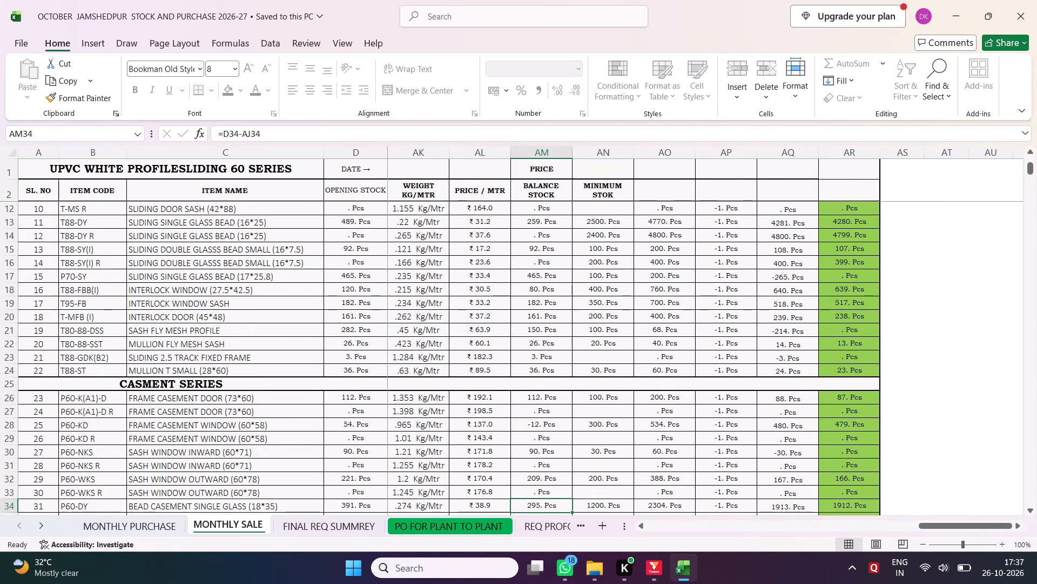
pyautogui.press('Up')
pyautogui.press('Up')
pyautogui.press('Up')
pyautogui.press('Up')
pyautogui.press('Up')
pyautogui.press('Up')
pyautogui.press('Up')
pyautogui.press('Up')
pyautogui.press('Up')
pyautogui.press('Up')
pyautogui.press('Down')
pyautogui.press('Down')
pyautogui.press('Down')
pyautogui.press('Down')
pyautogui.press('Down')
pyautogui.press('Down')
pyautogui.press('Down')
pyautogui.press('Down')
pyautogui.press('Down')
pyautogui.press('Down')
pyautogui.press('Down')
pyautogui.press('Down')
pyautogui.press('Down')
pyautogui.press('Down')
pyautogui.press('Down')
pyautogui.press('Down')
pyautogui.press('Down')
pyautogui.press('Down')
pyautogui.press('Down')
pyautogui.press('Down')
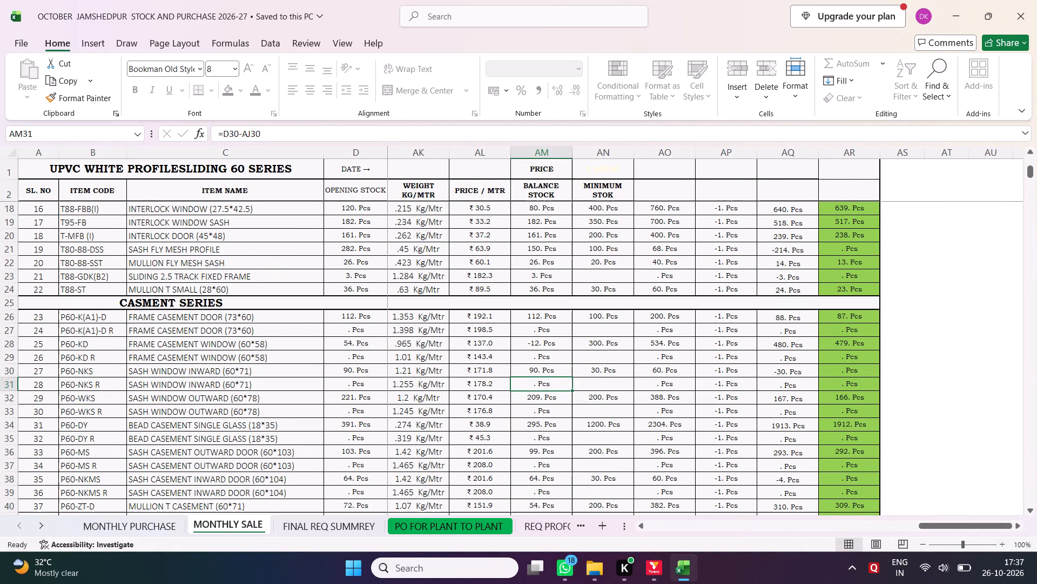
pyautogui.press('Down')
pyautogui.press('Down')
pyautogui.press('Down')
pyautogui.press('Down')
pyautogui.press('Down')
pyautogui.press('Down')
pyautogui.press('Down')
pyautogui.press('Down')
pyautogui.press('Down')
pyautogui.press('Down')
pyautogui.press('Down')
pyautogui.press('Down')
pyautogui.press('Down')
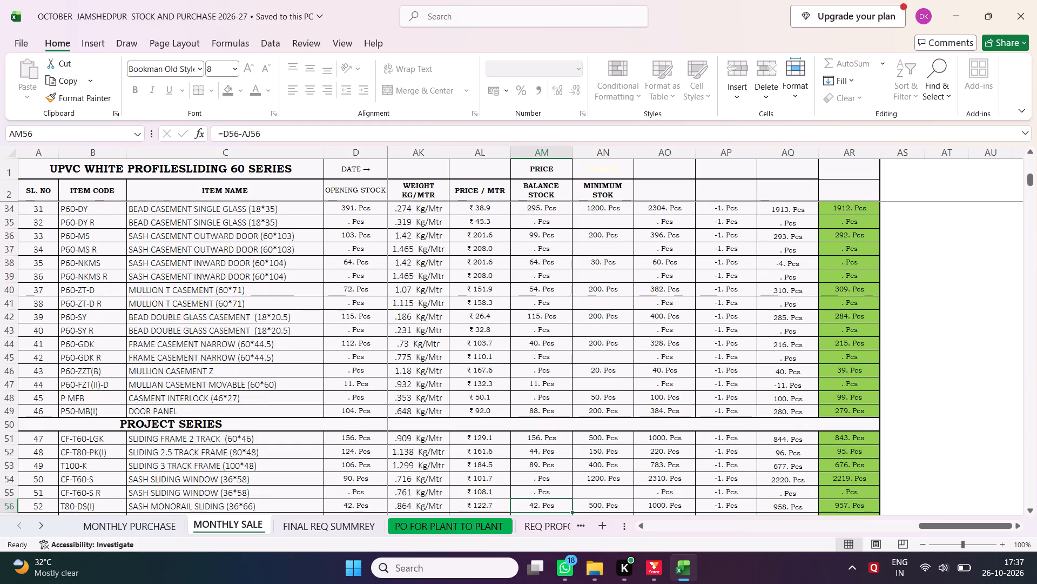
# Examine Jamshedpur's balance stock for the white project series and accessory profiles.
pyautogui.press('Down')
pyautogui.press('Down')
pyautogui.press('Down')
pyautogui.press('Down')
pyautogui.press('Down')
pyautogui.press('Down')
pyautogui.press('Down')
pyautogui.press('Down')
pyautogui.press('Down')
pyautogui.press('Down')
pyautogui.press('Down')
pyautogui.press('Down')
pyautogui.press('Down')
pyautogui.press('Down')
pyautogui.press('Down')
pyautogui.press('Down')
pyautogui.press('Down')
pyautogui.press('Down')
pyautogui.press('Down')
pyautogui.press('Down')
pyautogui.press('Down')
pyautogui.press('Down')
pyautogui.press('Down')
pyautogui.press('Down')
pyautogui.press('Down')
pyautogui.press('Down')
pyautogui.press('Down')
pyautogui.press('Down')
pyautogui.press('Down')
pyautogui.press('Down')
pyautogui.press('Down')
pyautogui.press('Down')
pyautogui.press('Down')
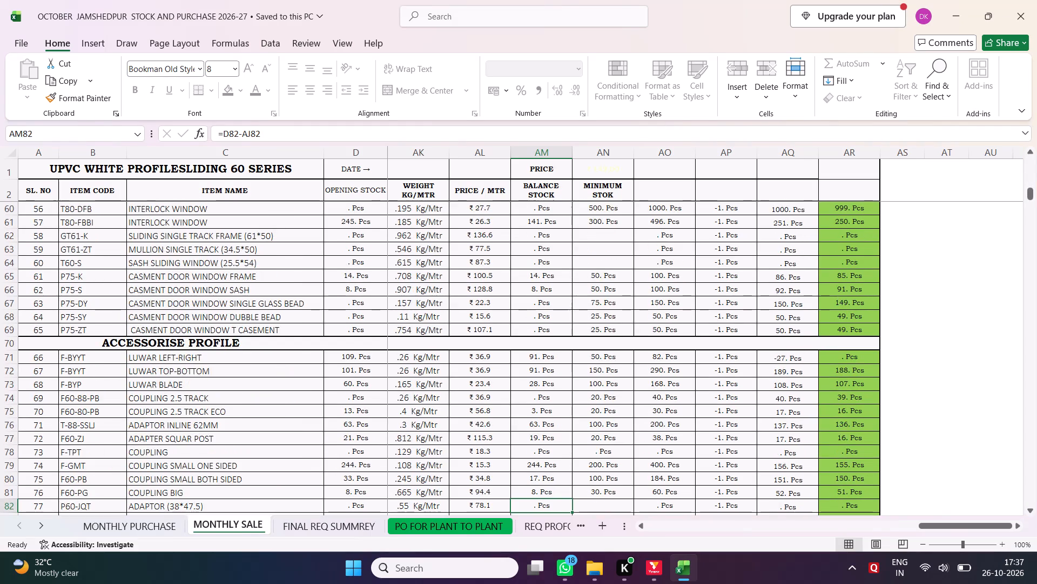
# Examine Jamshedpur's balance stock for the Y-coded sliding, casement and project series profiles and the WIN-ECO white profiles.
pyautogui.press('Down')
pyautogui.press('Down')
pyautogui.press('Down')
pyautogui.press('Down')
pyautogui.press('Down')
pyautogui.press('Down')
pyautogui.press('Down')
pyautogui.press('Down')
pyautogui.press('Down')
pyautogui.press('Down')
pyautogui.press('Down')
pyautogui.press('Down')
pyautogui.press('Down')
pyautogui.press('Down')
pyautogui.press('Down')
pyautogui.press('Down')
pyautogui.press('Down')
pyautogui.press('Down')
pyautogui.press('Down')
pyautogui.press('Down')
pyautogui.press('Down')
pyautogui.press('Down')
pyautogui.press('Down')
pyautogui.press('Down')
pyautogui.press('Down')
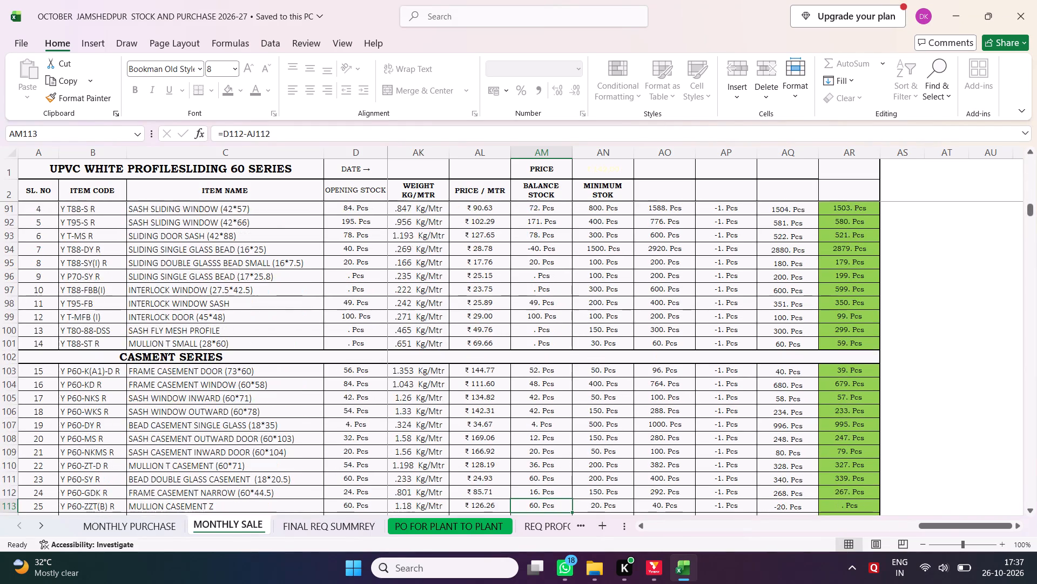
pyautogui.press('Down')
pyautogui.press('Down')
pyautogui.press('Down')
pyautogui.press('Down')
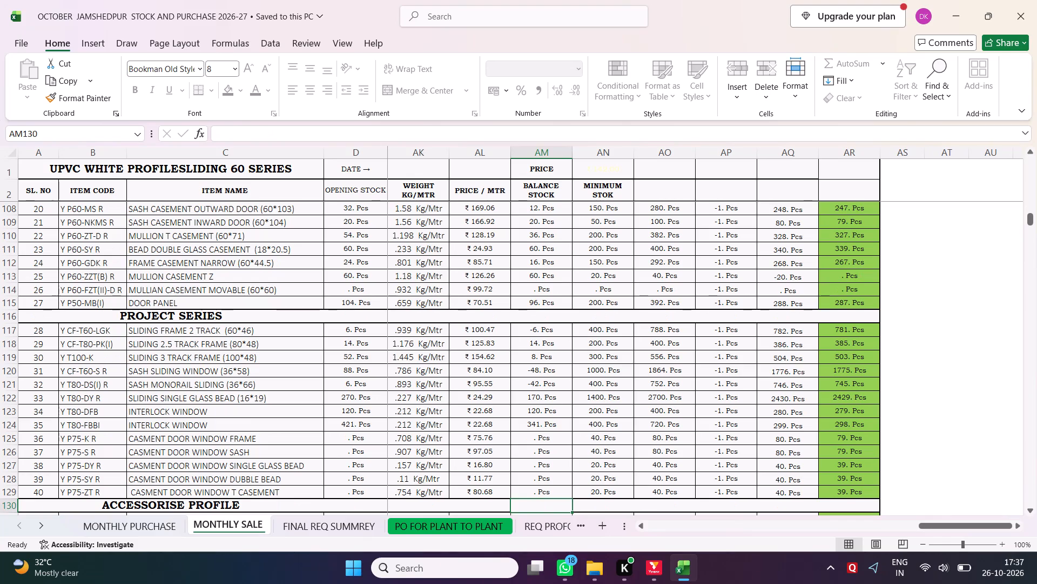
pyautogui.scroll(-1, 647, 424)
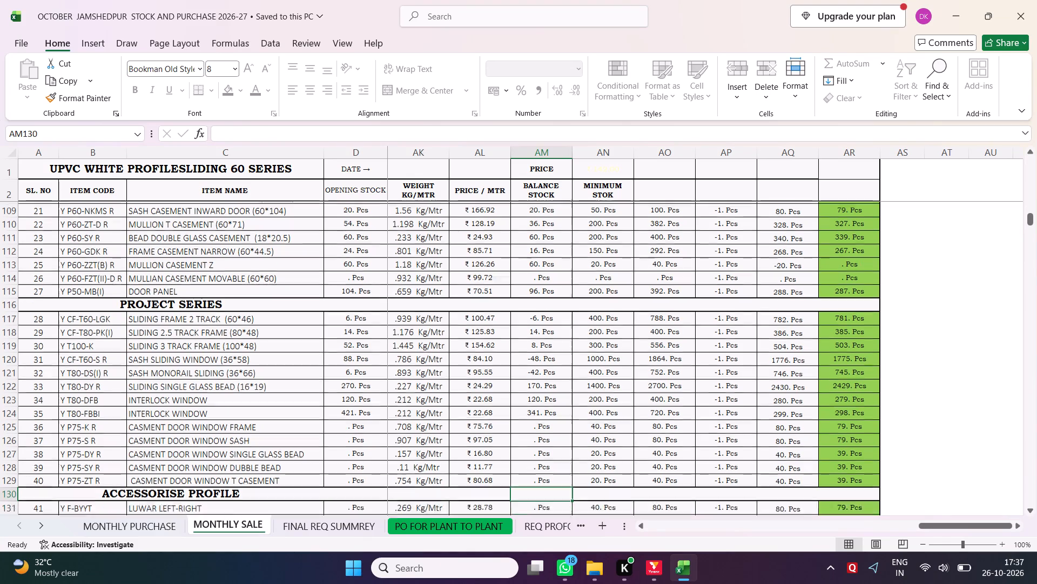
pyautogui.scroll(-5, 647, 424)
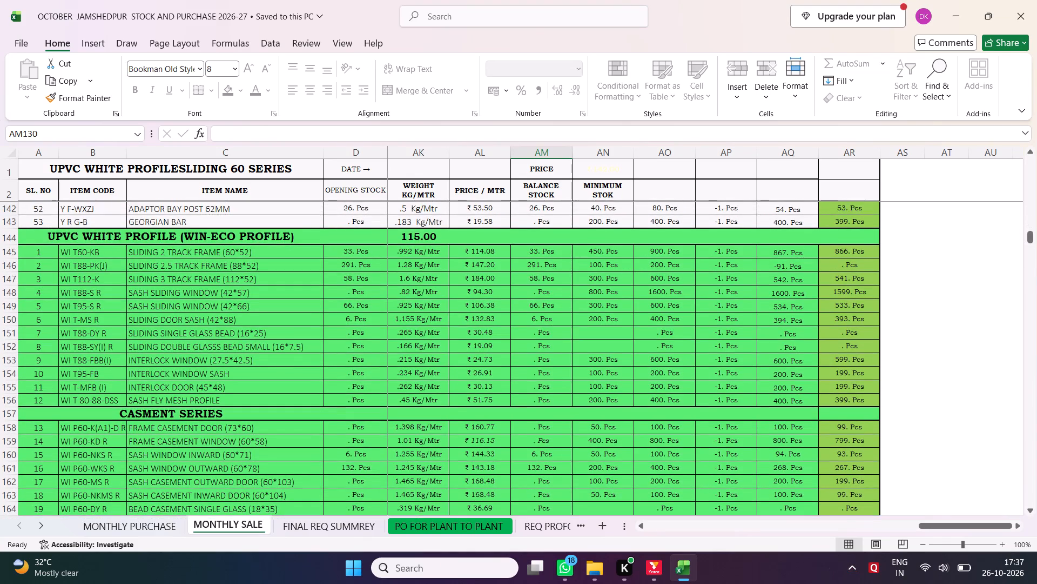
# Bring up the top of Jamshedpur's MONTHLY PURCHASE sheet and select the empty header cell beside the CONVART column.
pyautogui.click(169, 525)
pyautogui.hscroll(1, 547, 351)
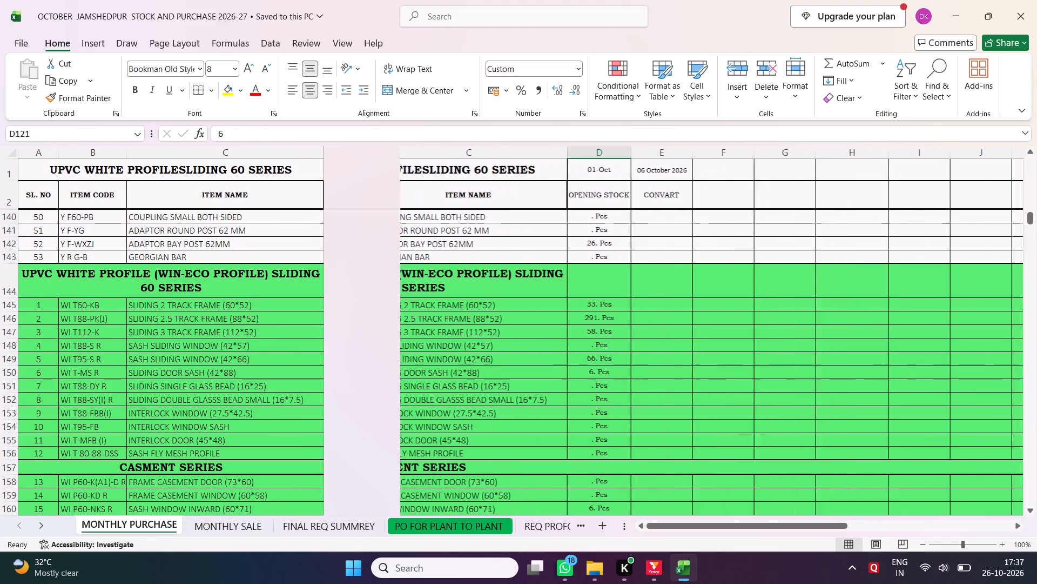
pyautogui.hscroll(2, 547, 351)
pyautogui.scroll(12, 547, 351)
pyautogui.scroll(10, 547, 351)
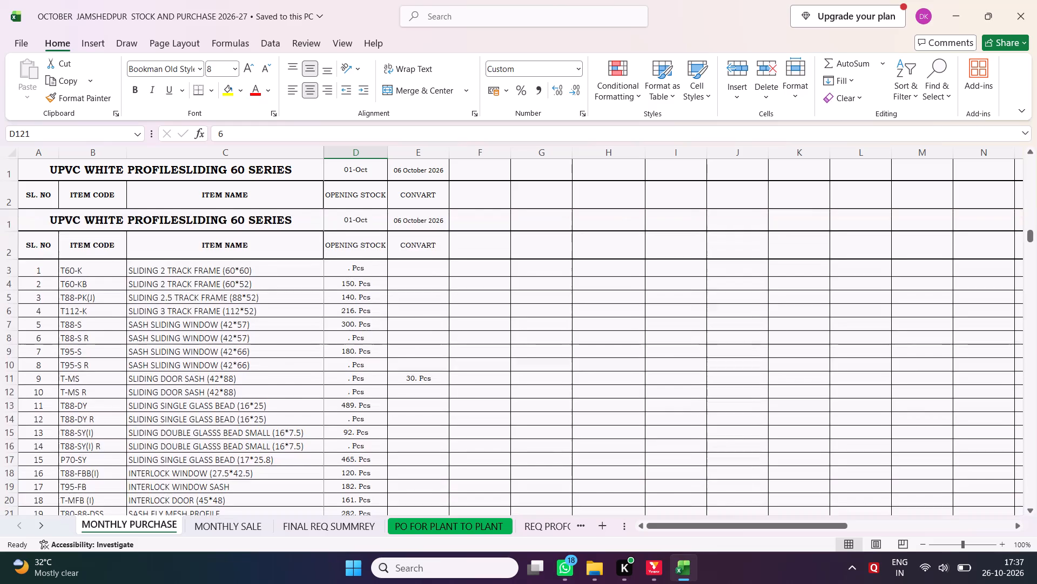
pyautogui.click(470, 203)
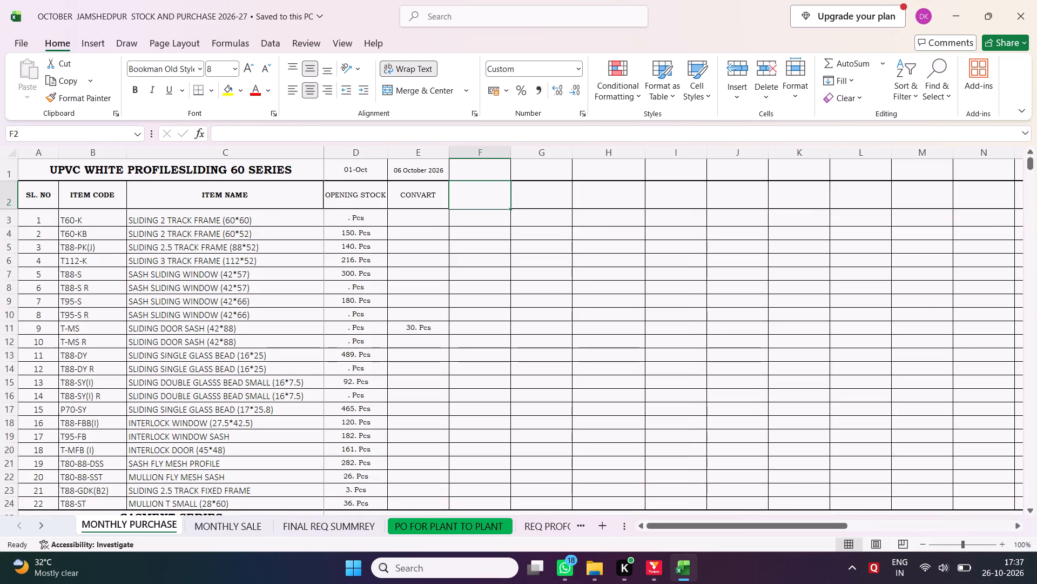
# Switch to Google Chrome with the PRF KOLKATA profile and open Gmail.
pyautogui.hotkey('alt', 'Tab')
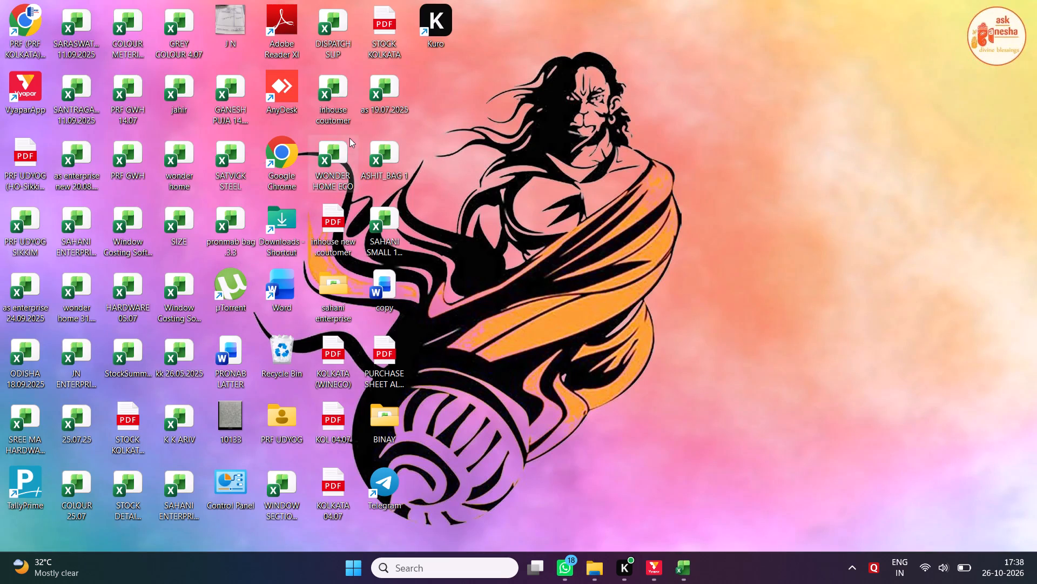
pyautogui.doubleClick(270, 156)
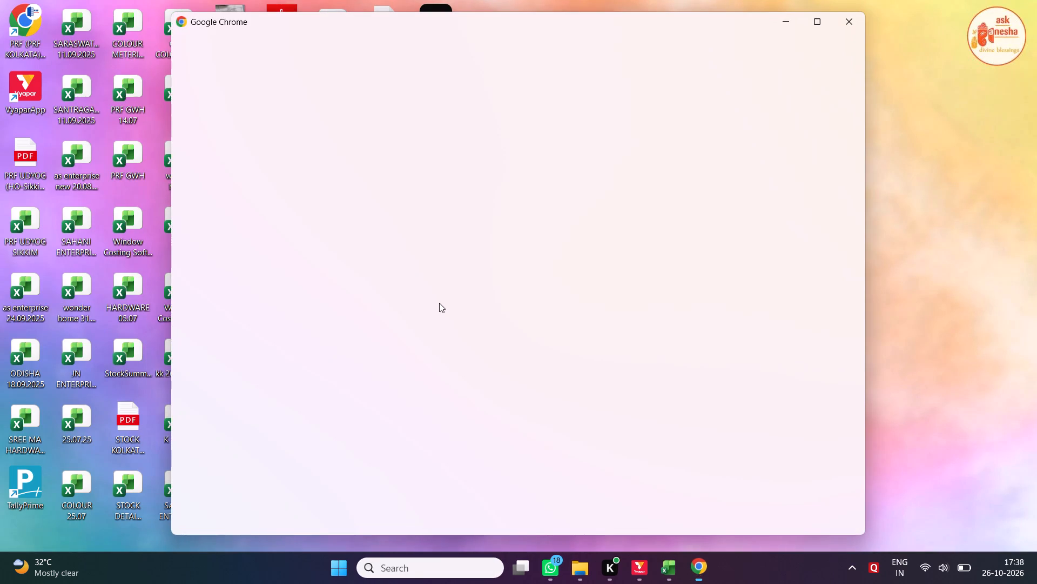
pyautogui.click(476, 310)
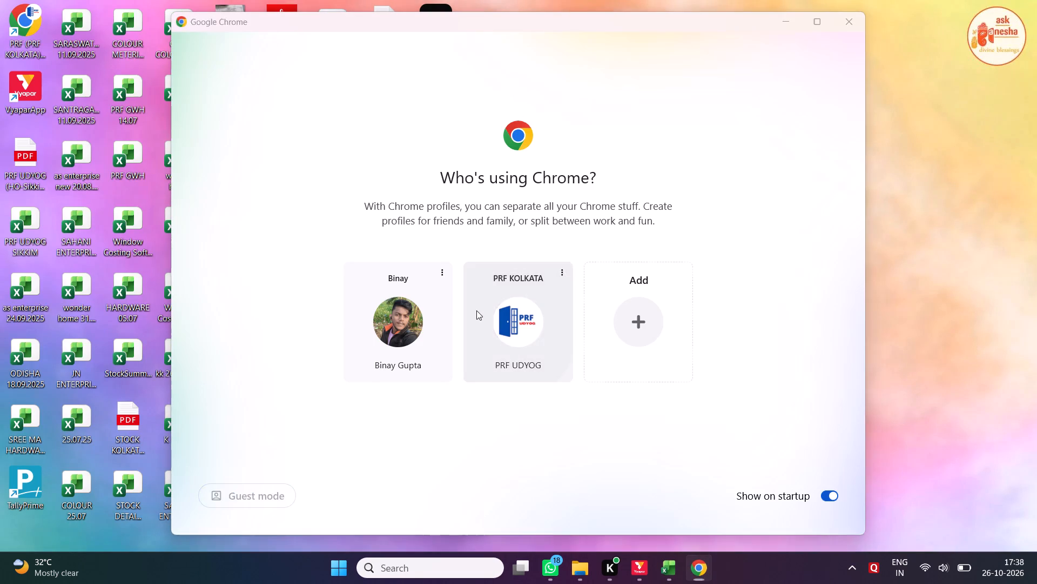
pyautogui.click(376, 264)
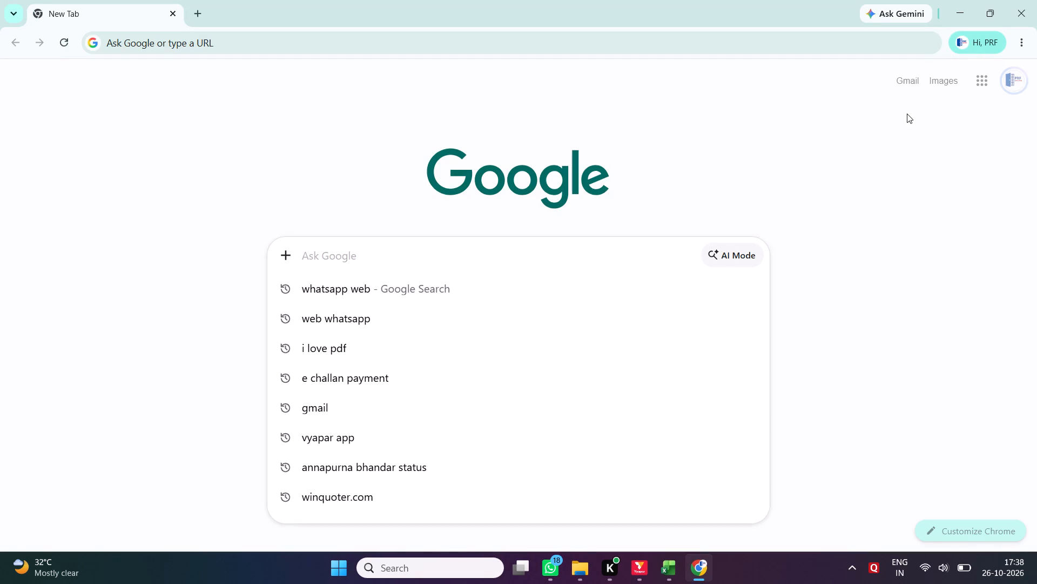
pyautogui.click(907, 81)
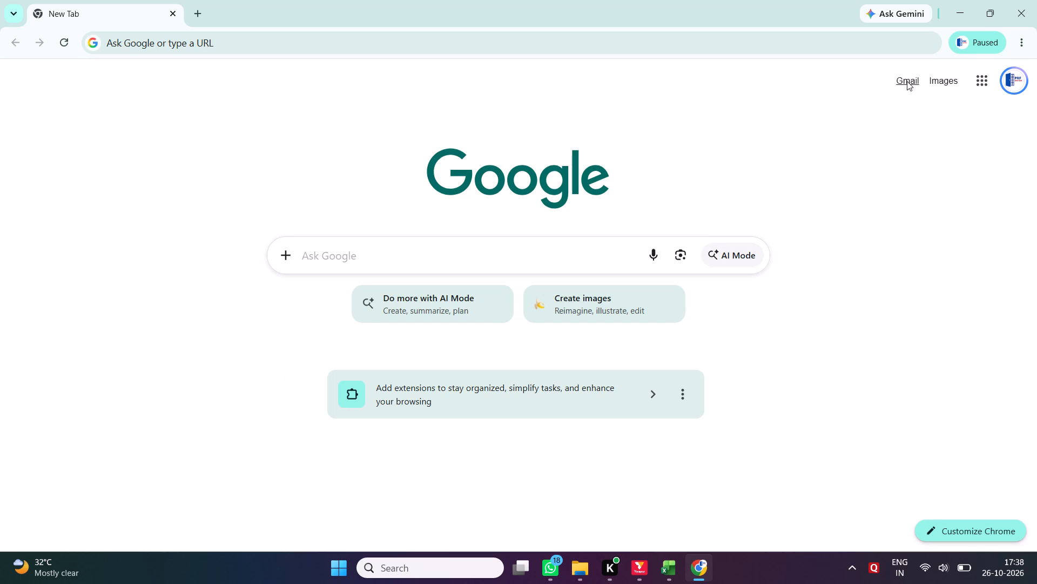
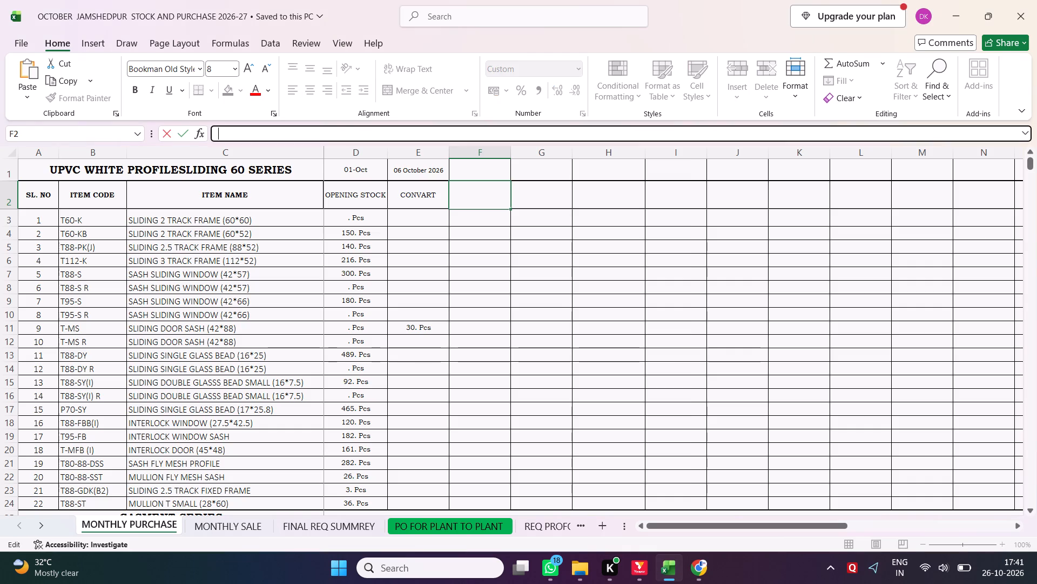
# Head the empty column beside CONVART with the pasted reference PRFKOL26-27/837 and the date 1-10 above it.
pyautogui.hotkey('ctrl', 'v')
pyautogui.press('Return')
pyautogui.press('Up')
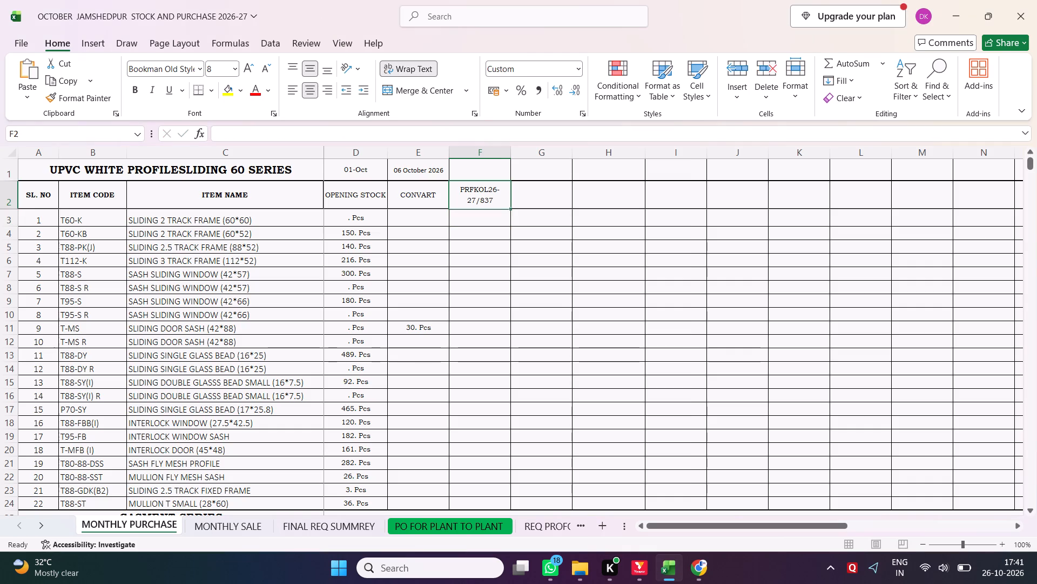
pyautogui.press('Up')
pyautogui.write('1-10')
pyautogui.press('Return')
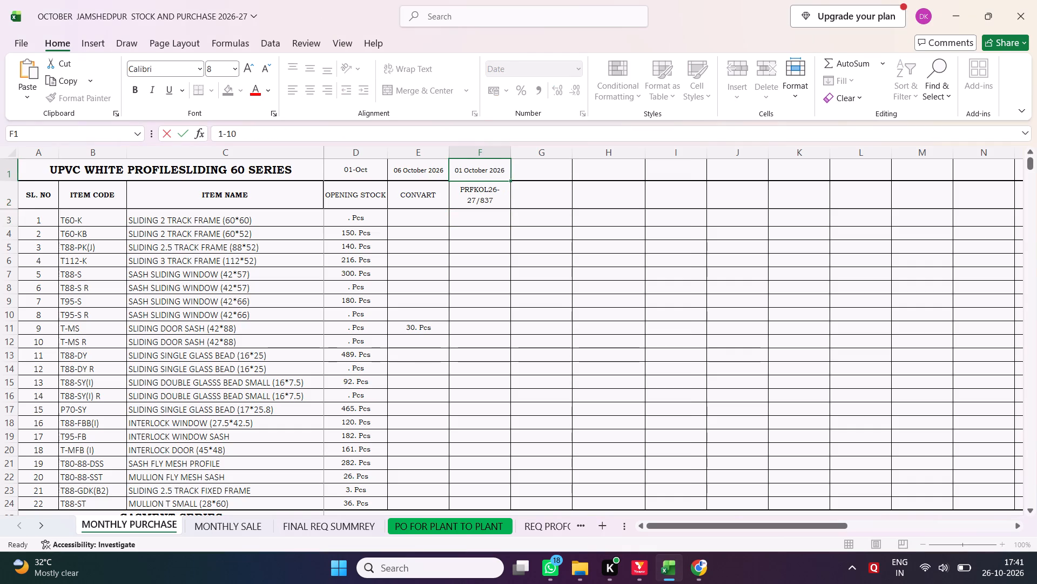
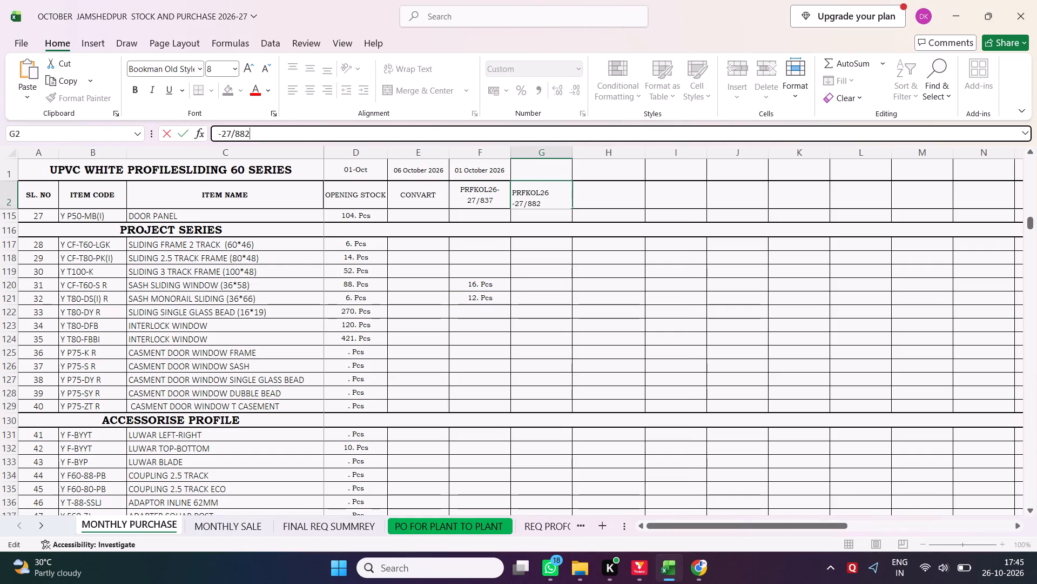
# Enter PRFKOL26-27/882 as the purchase header in the column next to PRFKOL26-27/837 on the MONTHLY PURCHASE sheet.
pyautogui.press('Return')
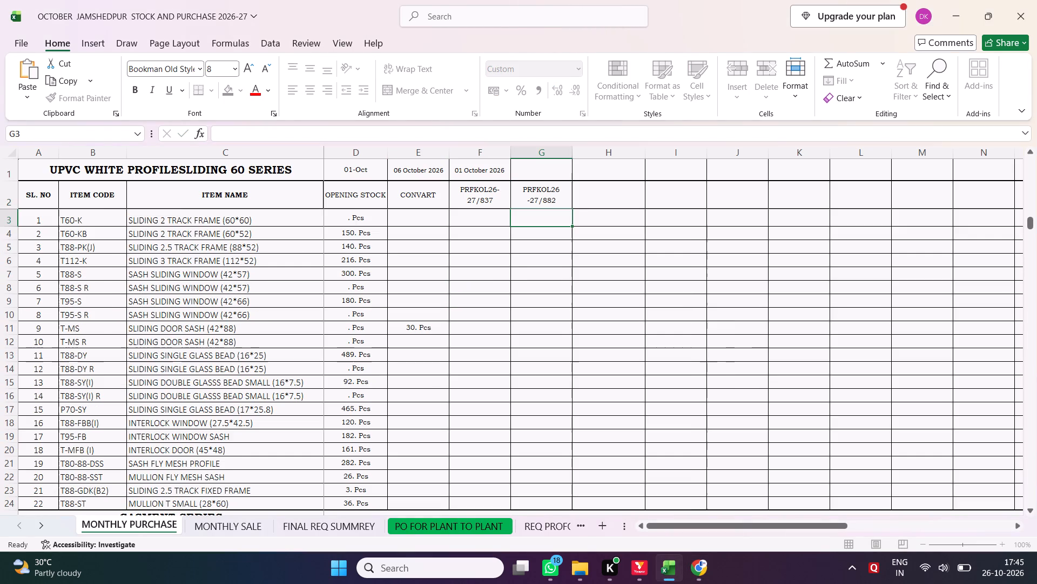
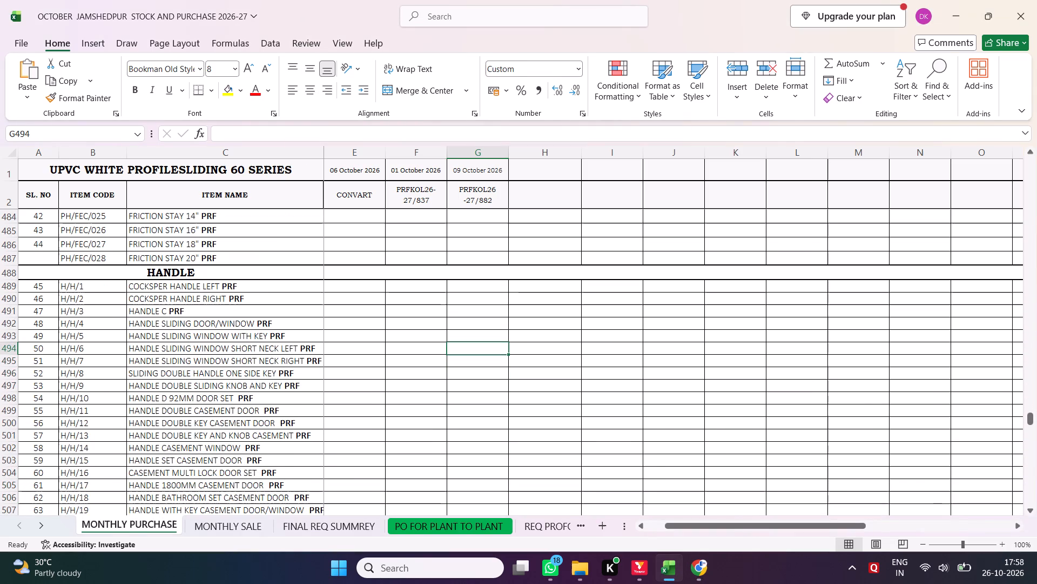
# Select the PRFKOL26-27/882 purchase cell for HANDLE SLIDING WINDOW SHORT NECK RIGHT PRF in the HANDLE section.
pyautogui.press('Down')
pyautogui.press('Down')
pyautogui.press('Up')
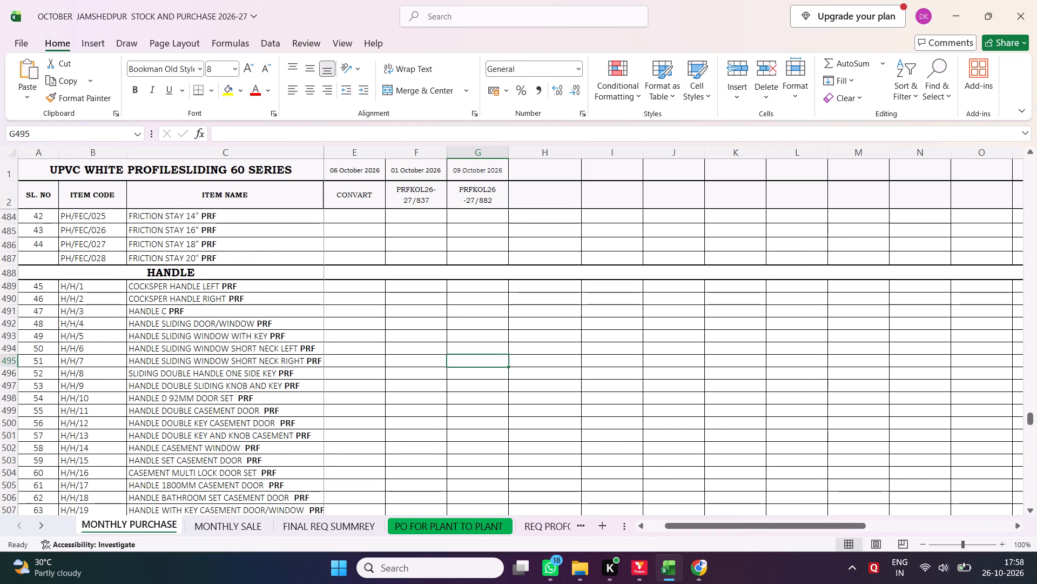
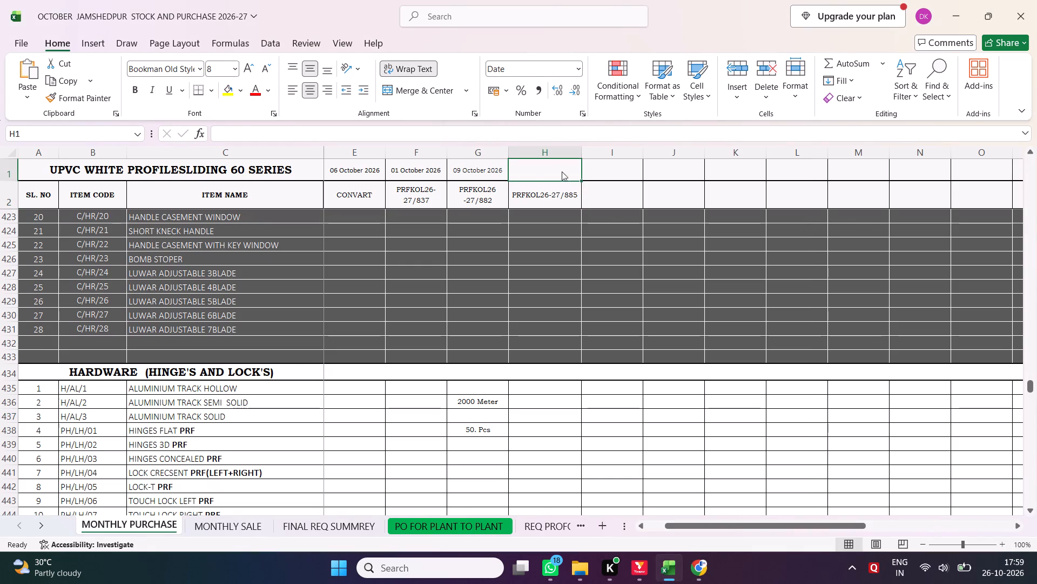
# Enter the date 10 October 2026 above the PRFKOL26-27/885 purchase column heading.
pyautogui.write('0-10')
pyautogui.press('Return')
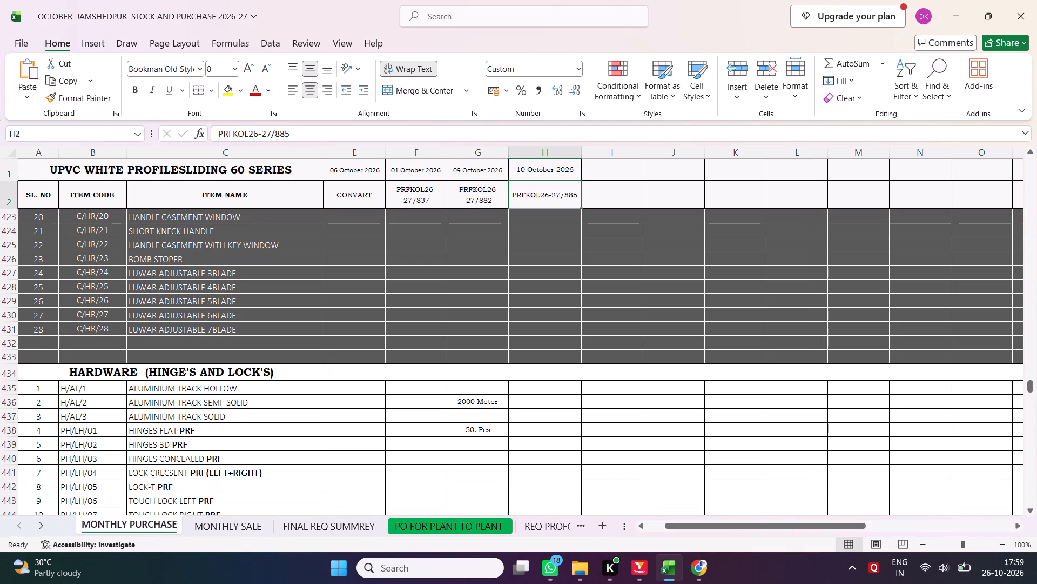
# Look through the handle and OTHER'S item rows down to the end of the MONTHLY PURCHASE list.
pyautogui.scroll(-6, 534, 345)
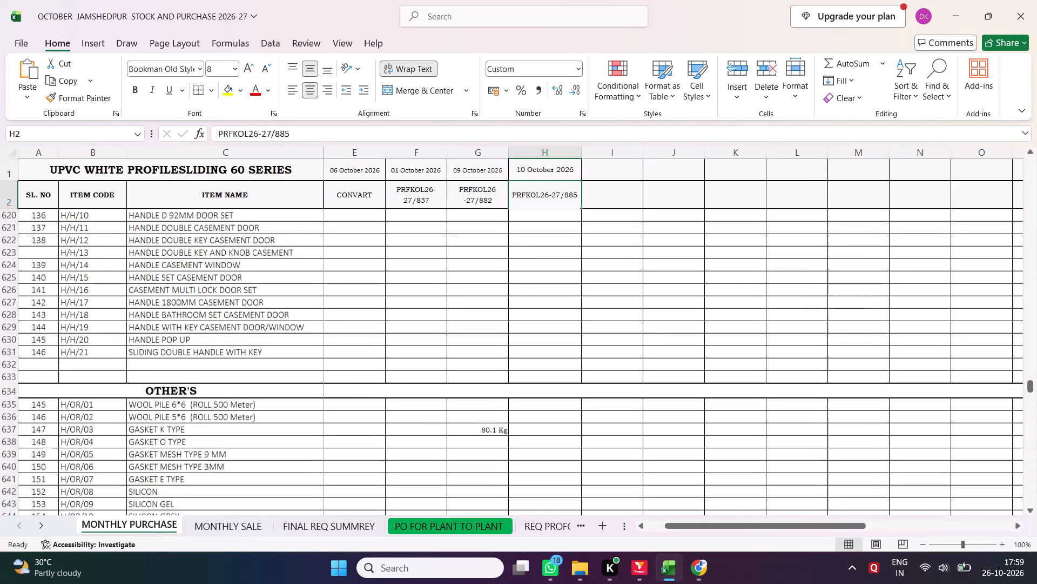
pyautogui.scroll(-1, 534, 345)
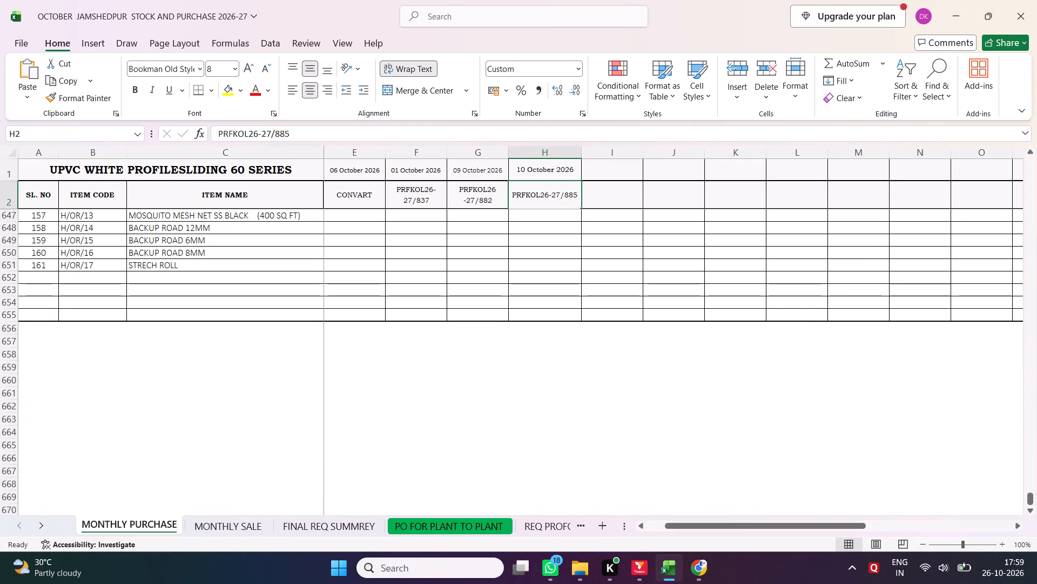
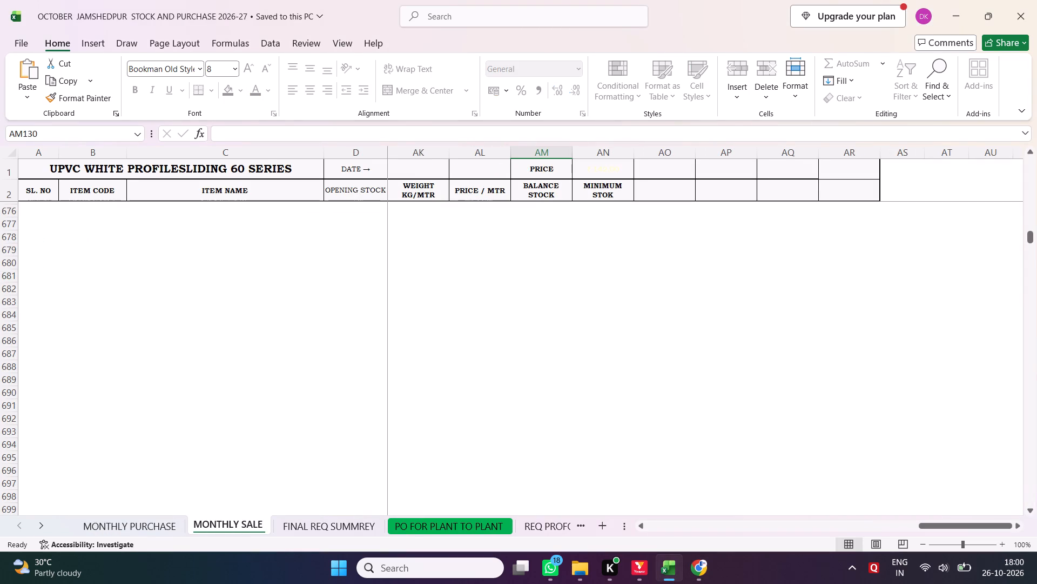
# Examine Jamshedpur's balance stock for the H-coded hardware on the MONTHLY SALE sheet, from gaskets and silicon back to screws, rollers and hinges.
pyautogui.scroll(7, 599, 423)
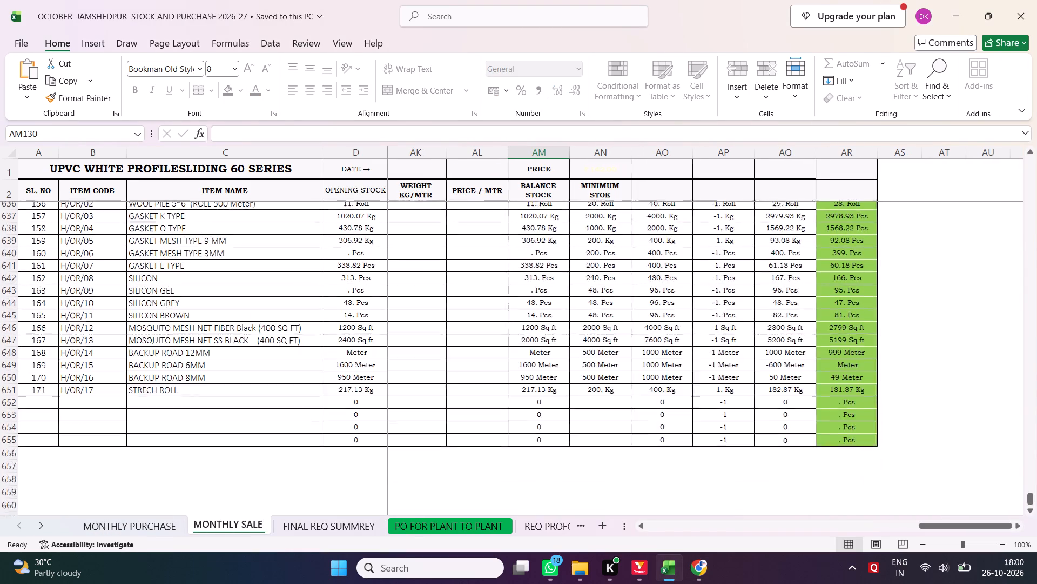
pyautogui.scroll(3, 599, 423)
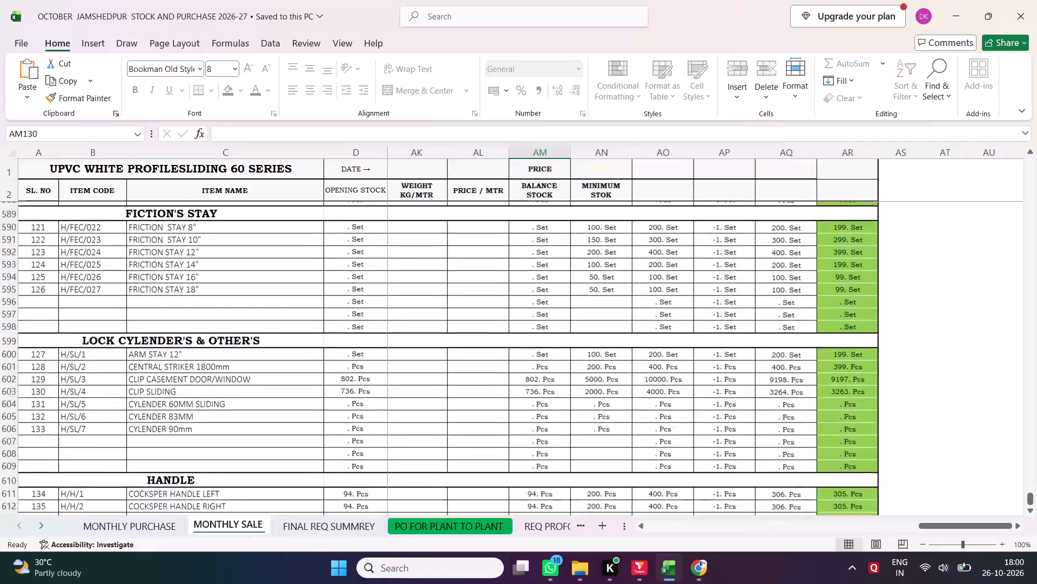
pyautogui.scroll(5, 599, 423)
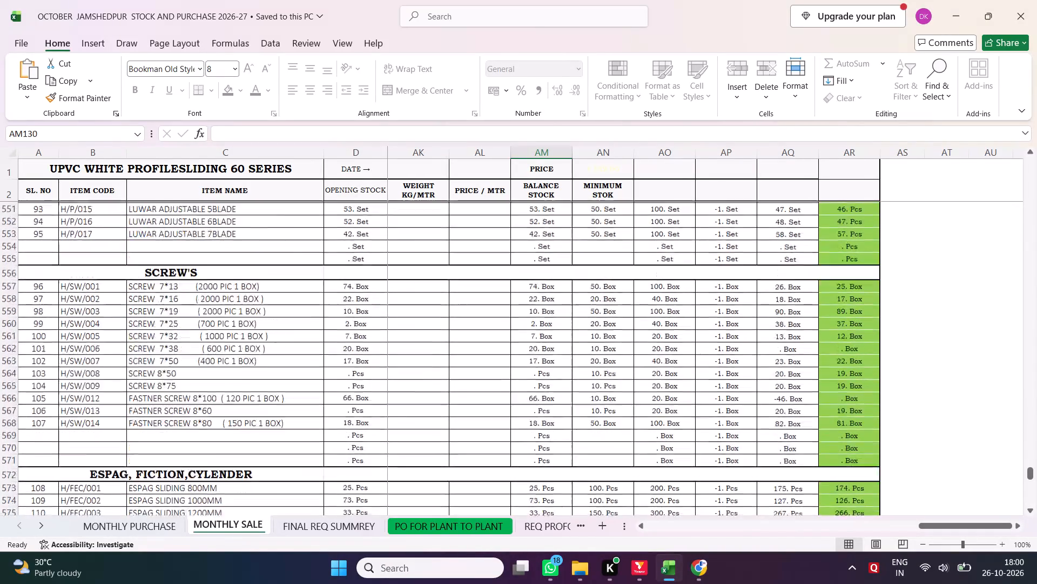
pyautogui.scroll(4, 599, 423)
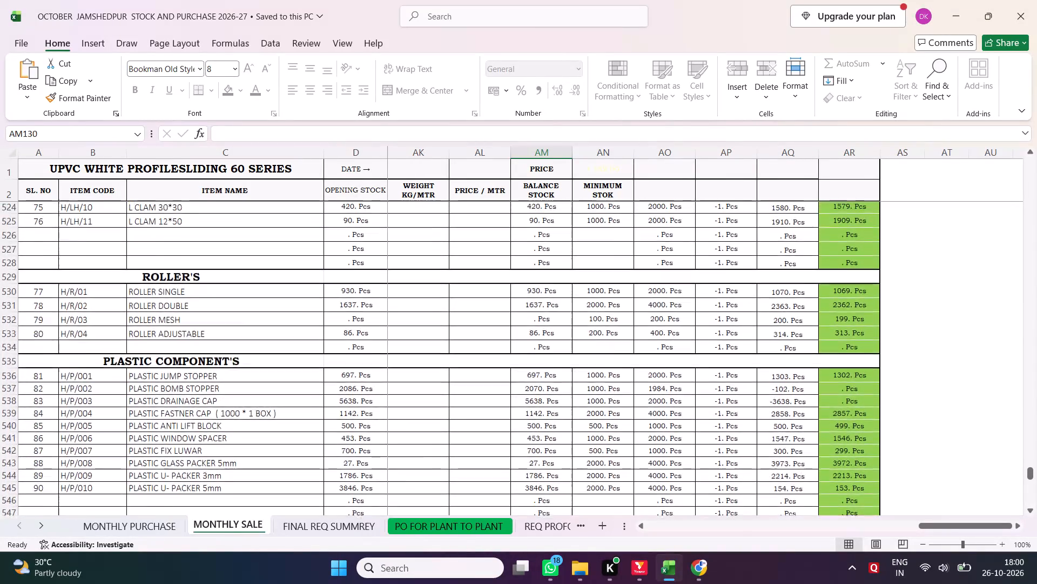
pyautogui.scroll(4, 599, 423)
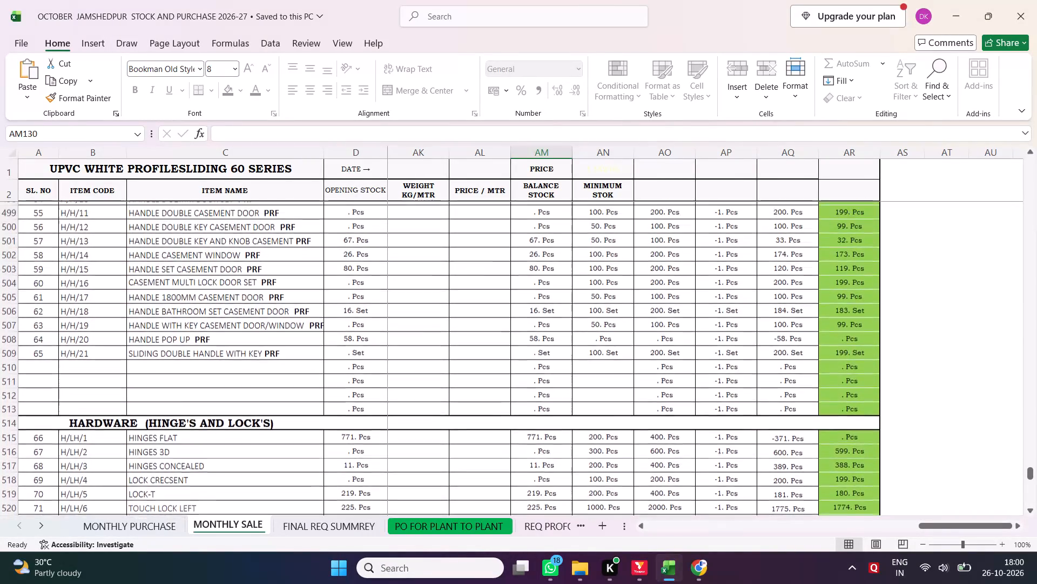
# Examine Jamshedpur's balance stock for the PRF espags, plastic components, rollers and locks, and the C/HR-coded handles.
pyautogui.scroll(7, 599, 423)
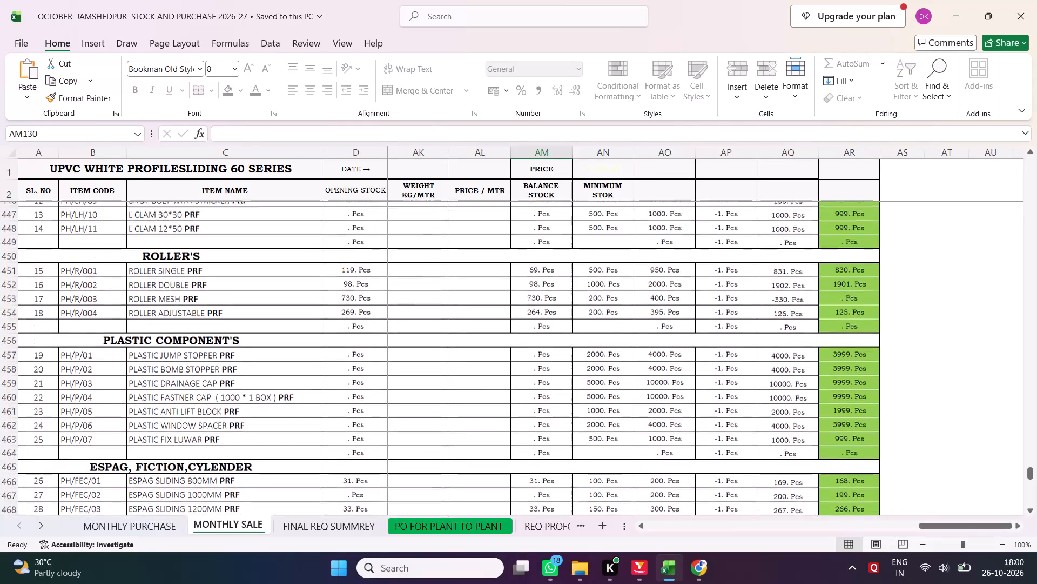
pyautogui.scroll(2, 599, 423)
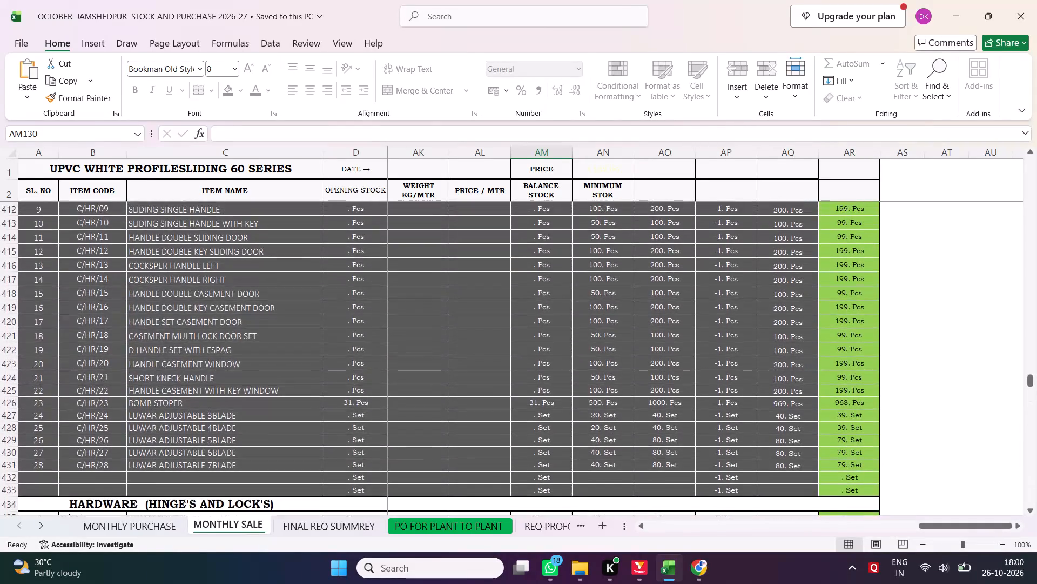
# Examine Jamshedpur's balance stock on the MONTHLY SALE sheet from the hardware, reinforcement and colour profiles back to the Y-coded project series.
pyautogui.scroll(4, 599, 423)
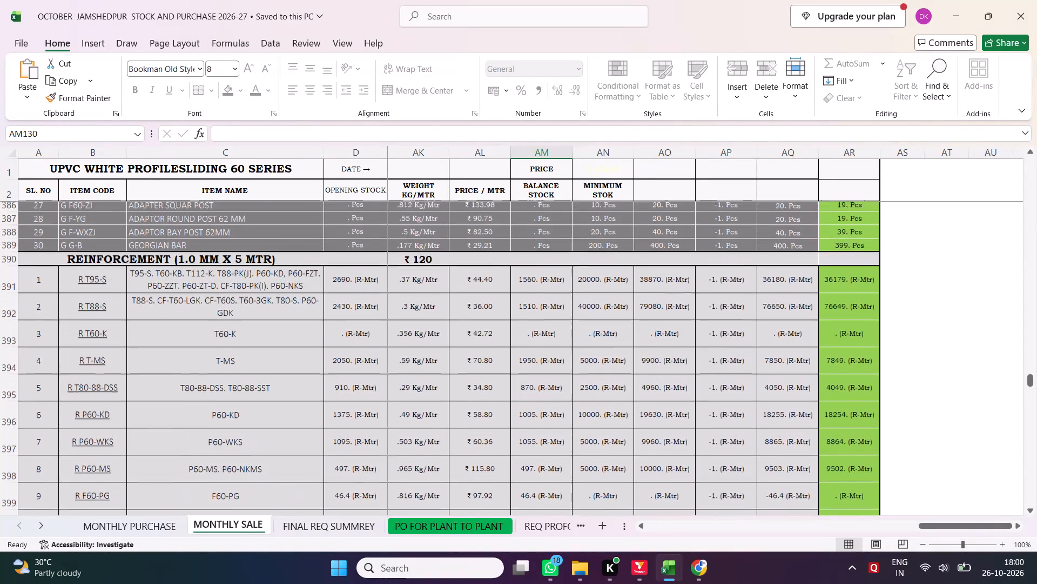
pyautogui.scroll(3, 599, 423)
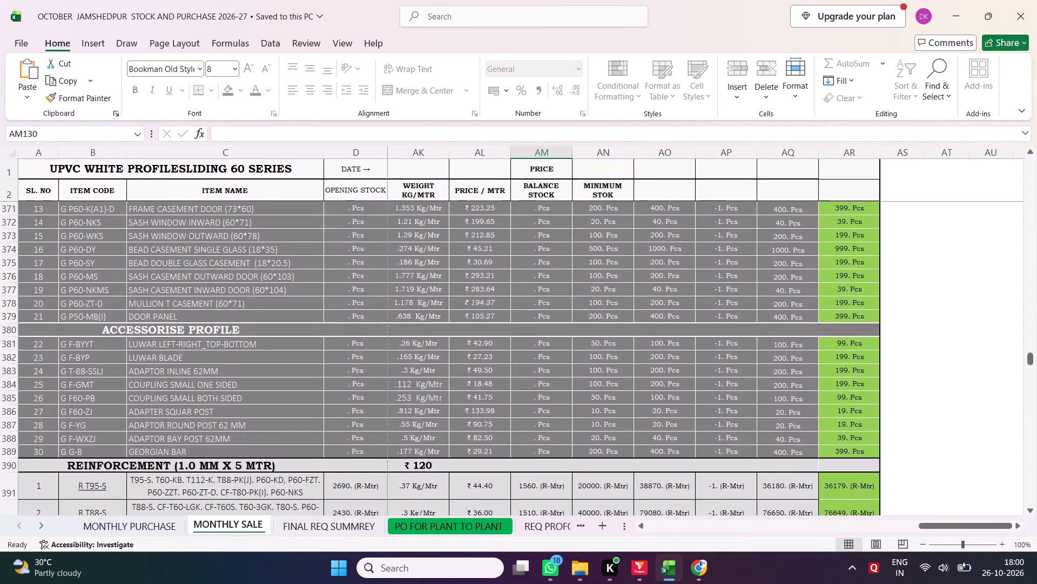
pyautogui.scroll(2, 599, 423)
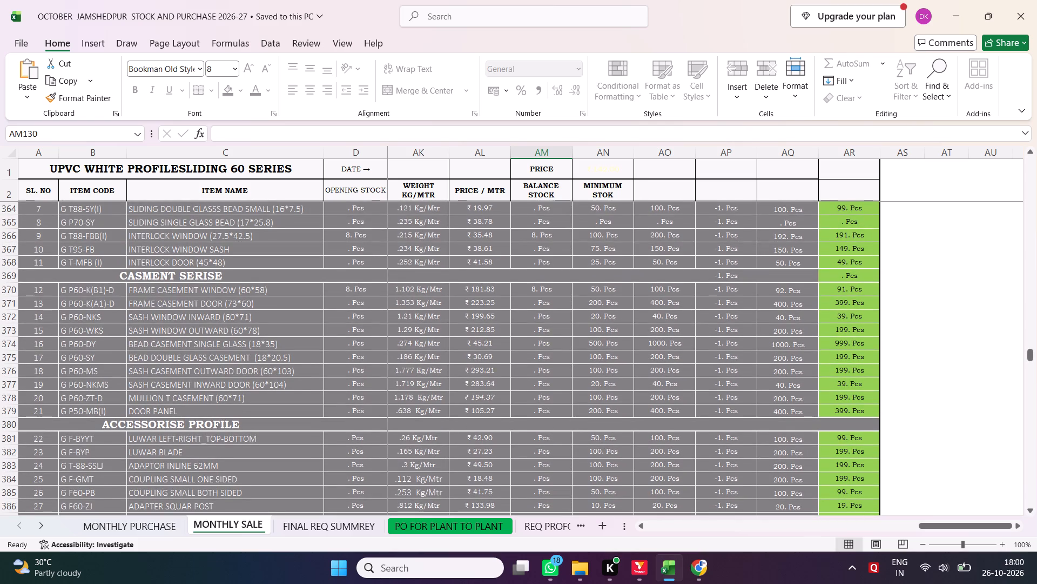
pyautogui.scroll(7, 599, 423)
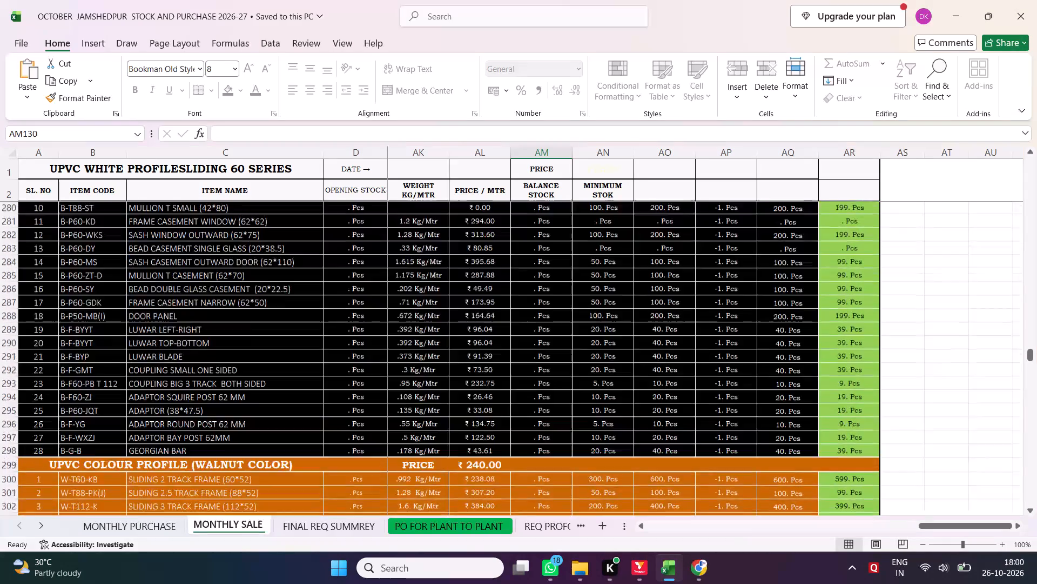
pyautogui.scroll(6, 599, 423)
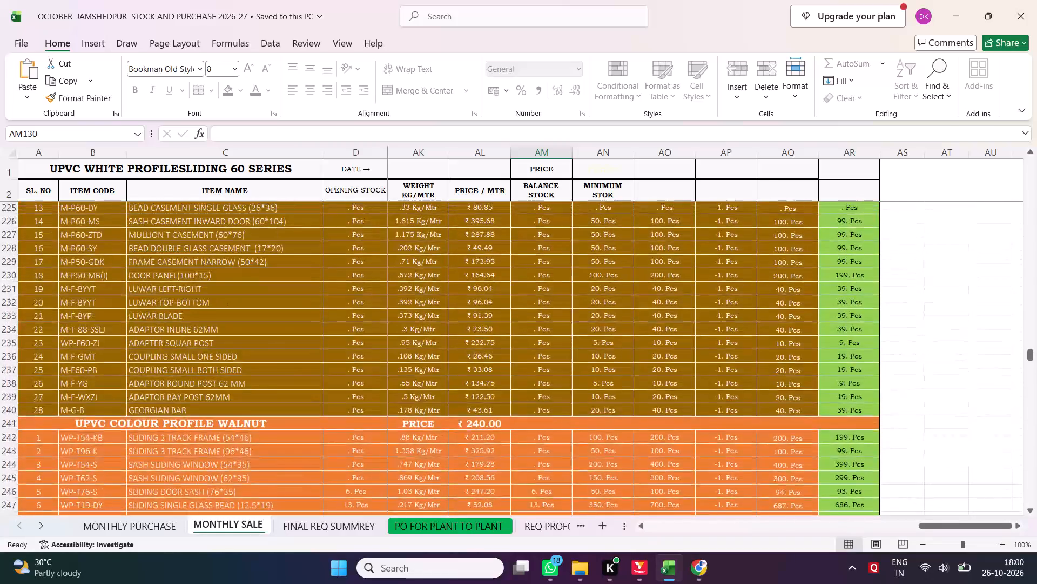
pyautogui.scroll(4, 599, 423)
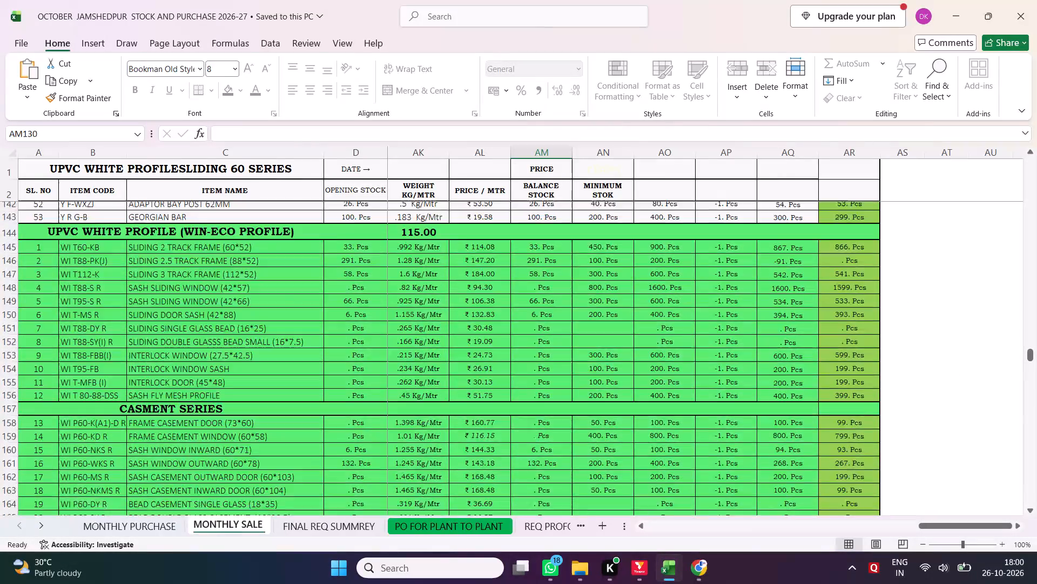
pyautogui.scroll(3, 599, 423)
pyautogui.scroll(-1, 599, 423)
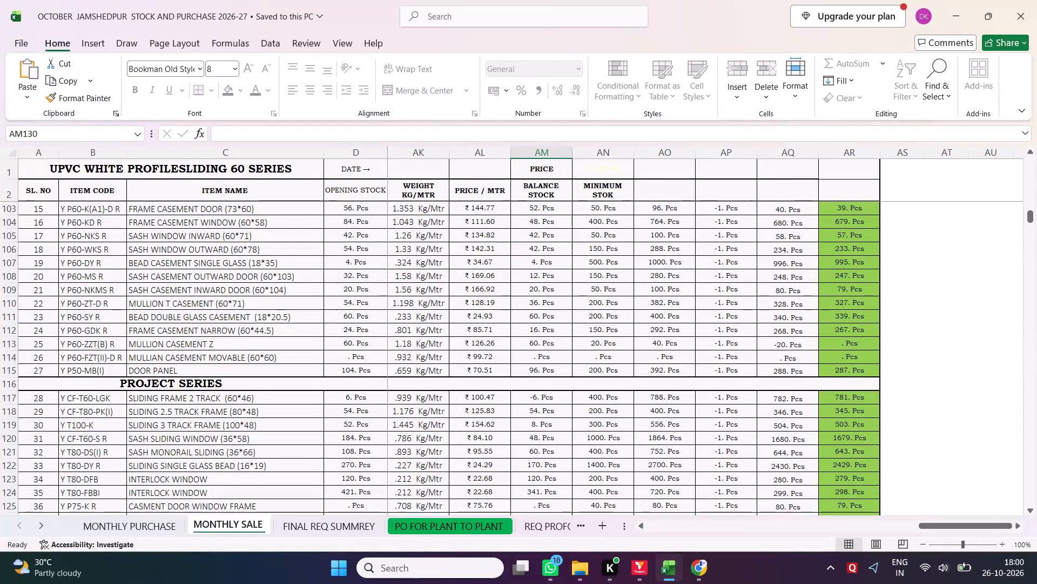
# On the MONTHLY PURCHASE sheet, set the opening stock of Y CF-T60-LGK, SLIDING FRAME 2 TRACK (60*46), to 12.
pyautogui.click(177, 521)
pyautogui.hscroll(4, 441, 393)
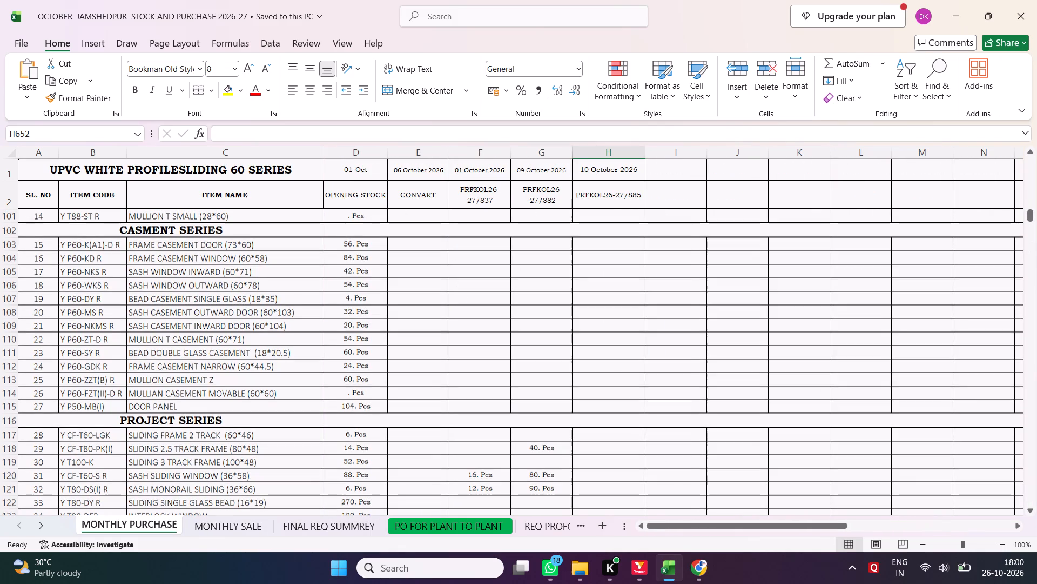
pyautogui.click(366, 435)
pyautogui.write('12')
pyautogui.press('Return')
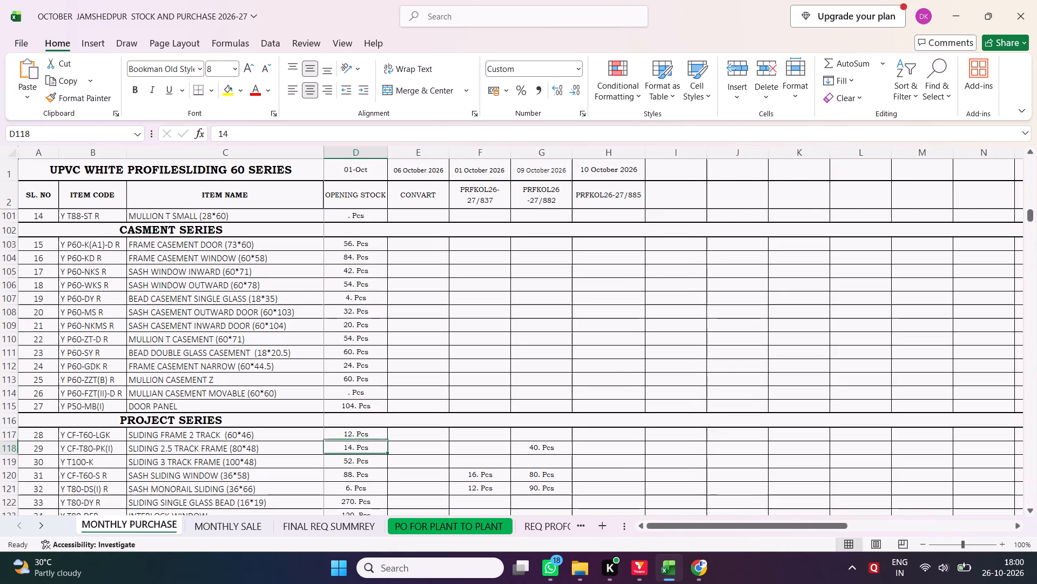
# Examine Jamshedpur's balance stock on the MONTHLY SALE sheet from the Y-coded project series back to the first sliding 60 series profiles.
pyautogui.click(227, 529)
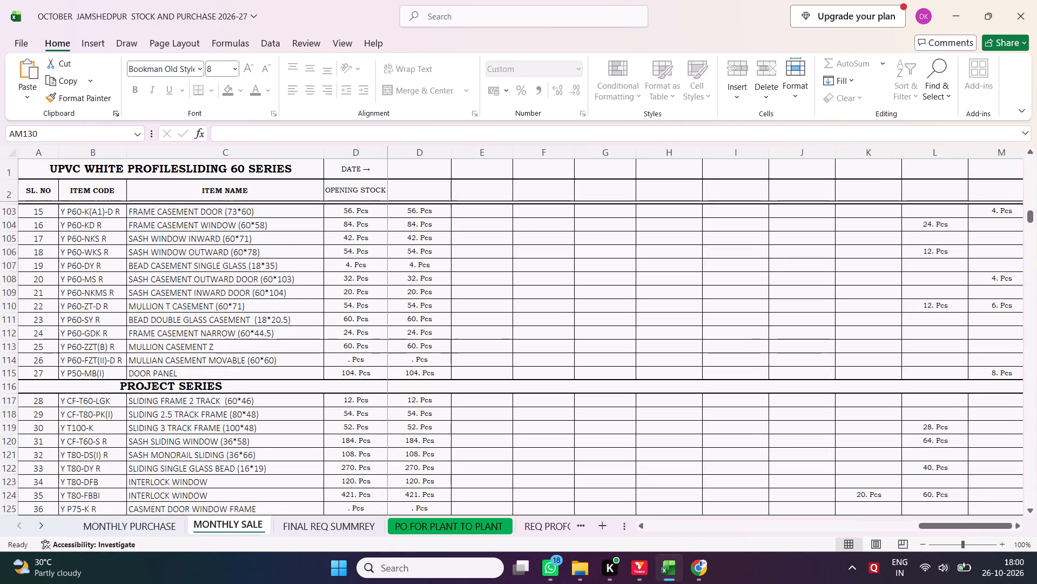
pyautogui.hscroll(-4, 647, 423)
pyautogui.scroll(-3, 647, 423)
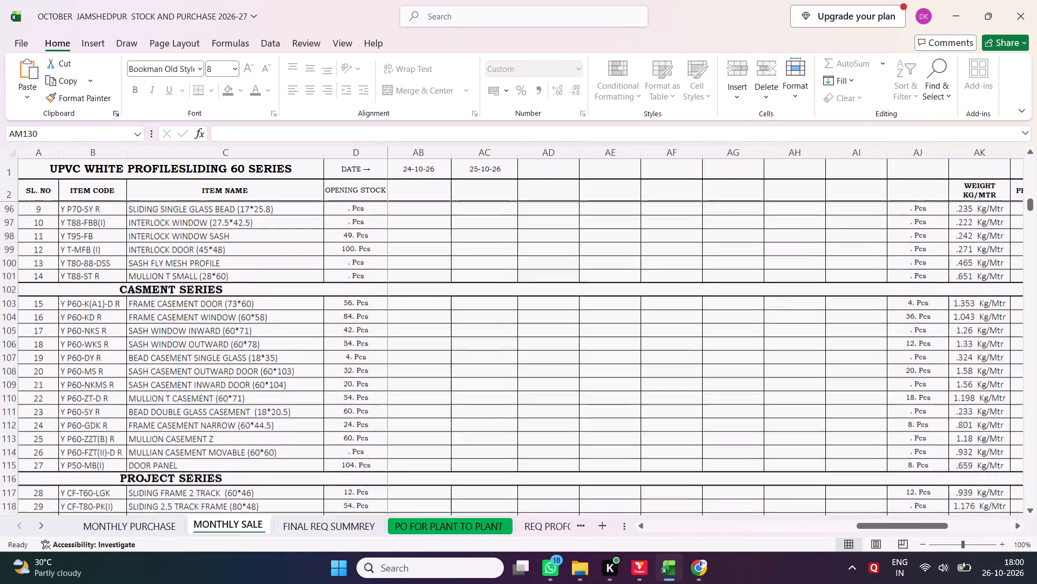
pyautogui.scroll(-1, 647, 423)
pyautogui.hscroll(-3, 647, 423)
pyautogui.hscroll(1, 647, 423)
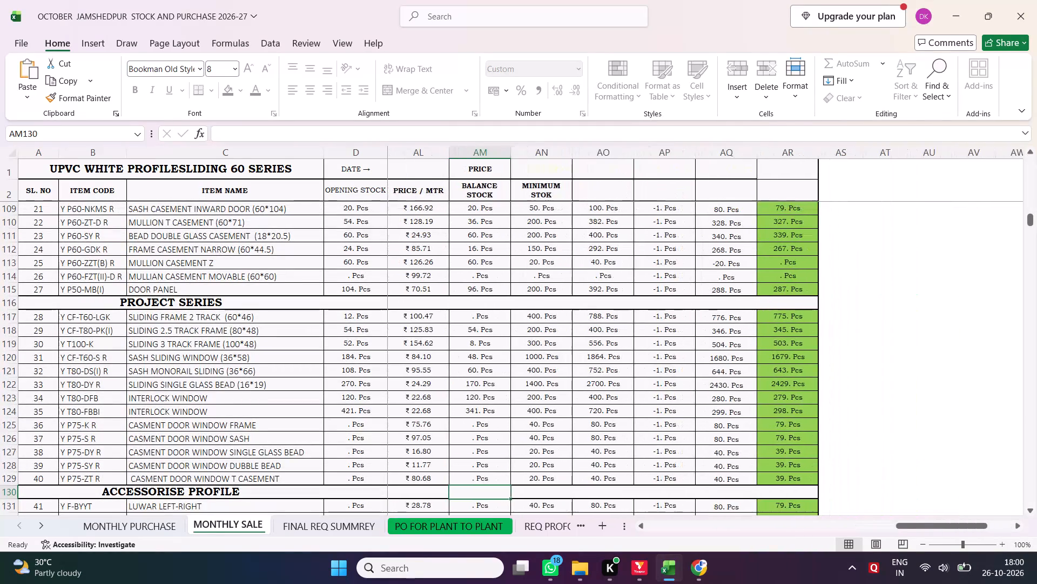
pyautogui.scroll(6, 647, 423)
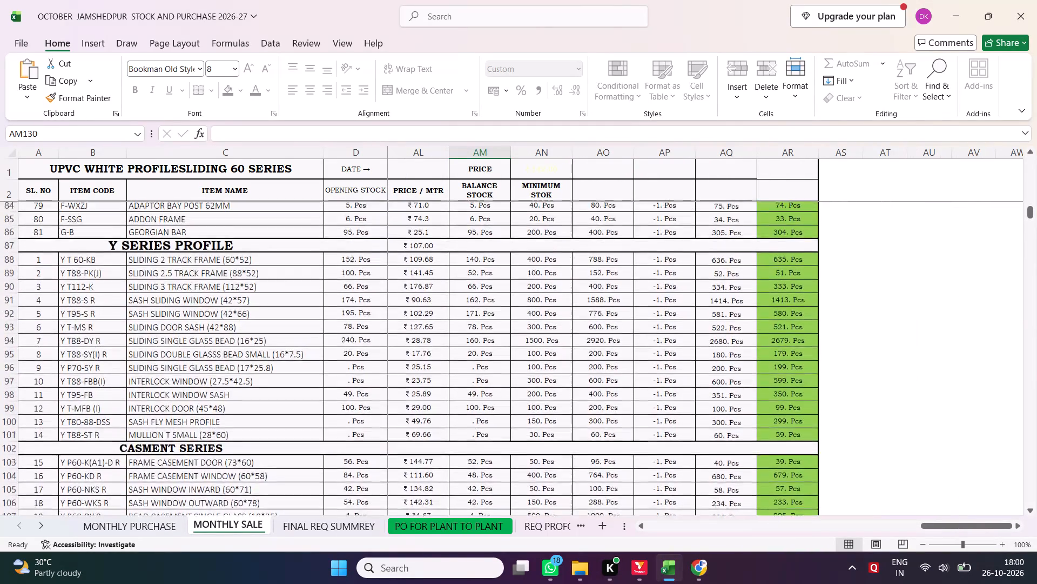
pyautogui.scroll(3, 647, 423)
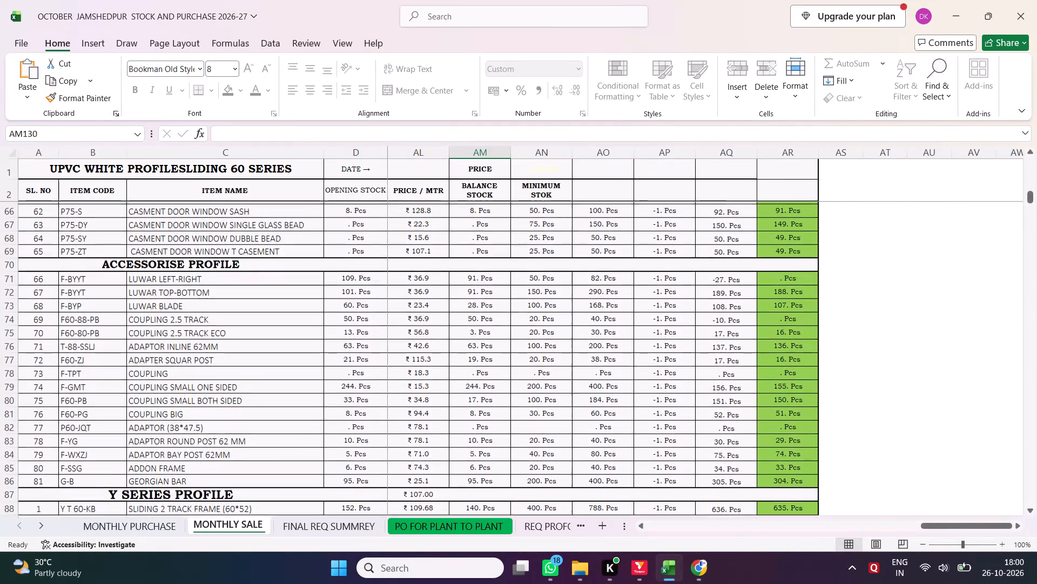
pyautogui.scroll(5, 647, 423)
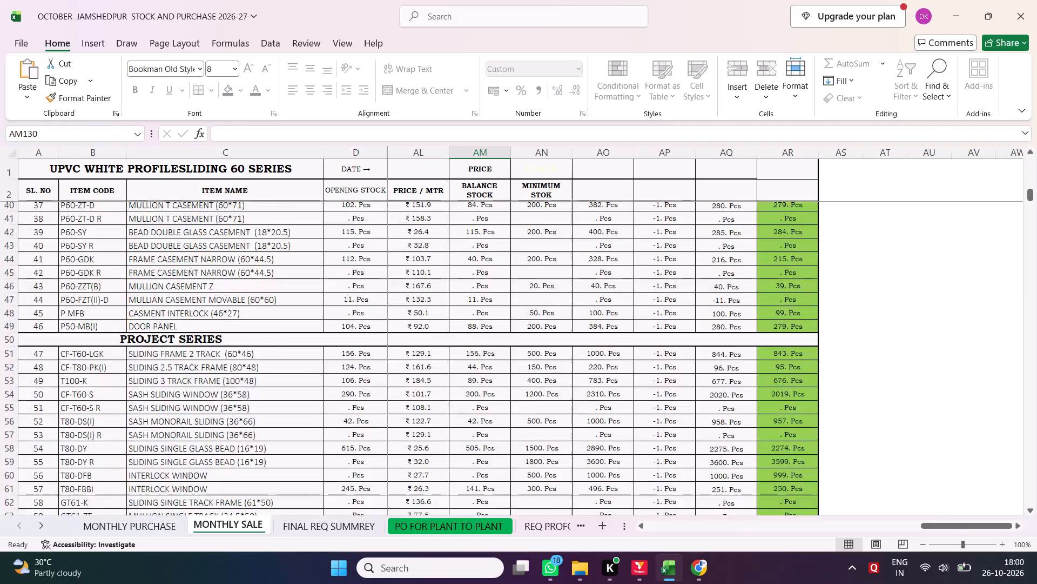
pyautogui.scroll(3, 647, 423)
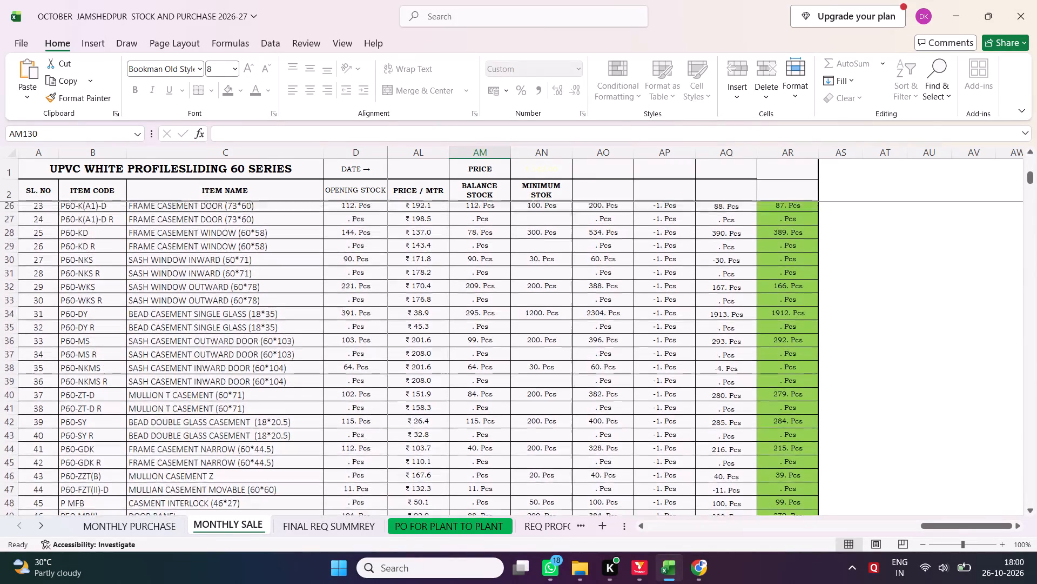
pyautogui.scroll(4, 647, 423)
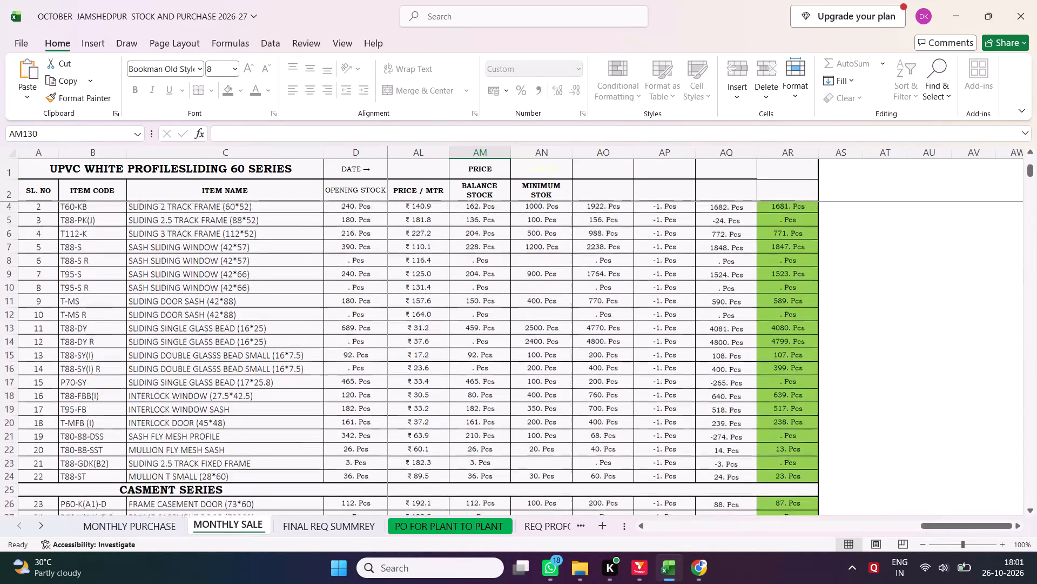
pyautogui.scroll(4, 647, 423)
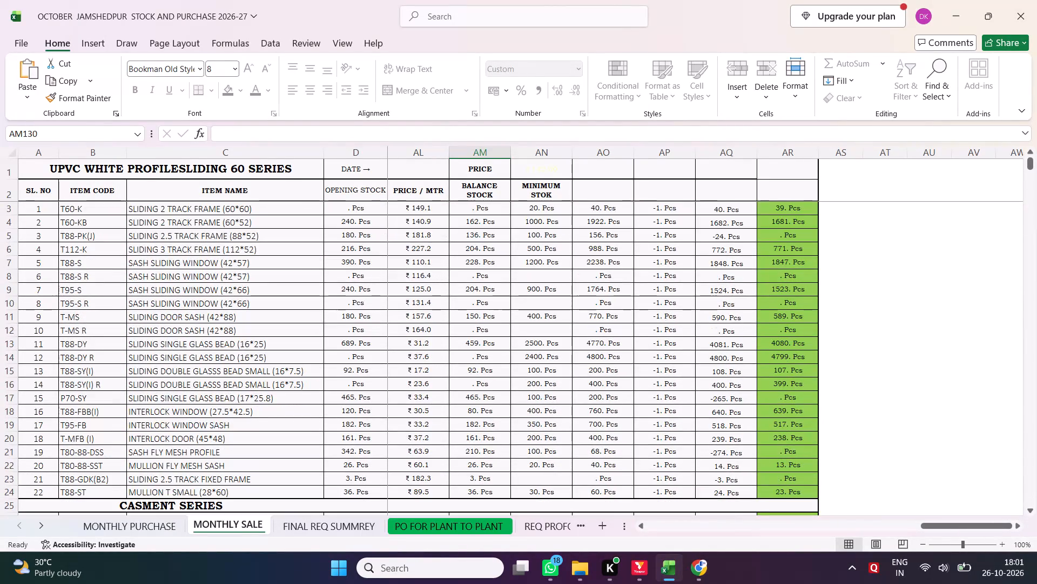
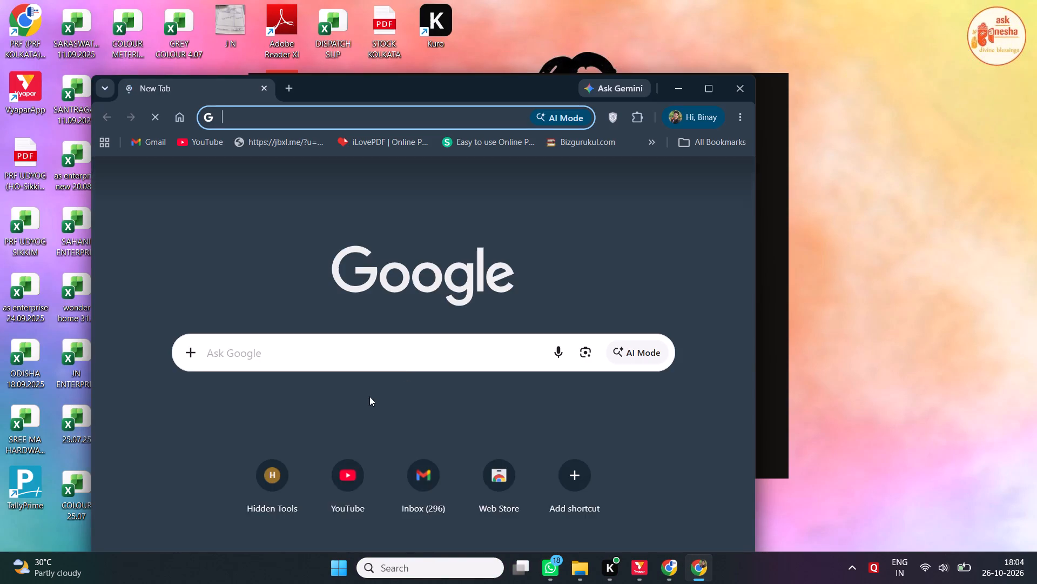
# Open the YouTube home page from the new tab in Google Chrome.
pyautogui.click(372, 349)
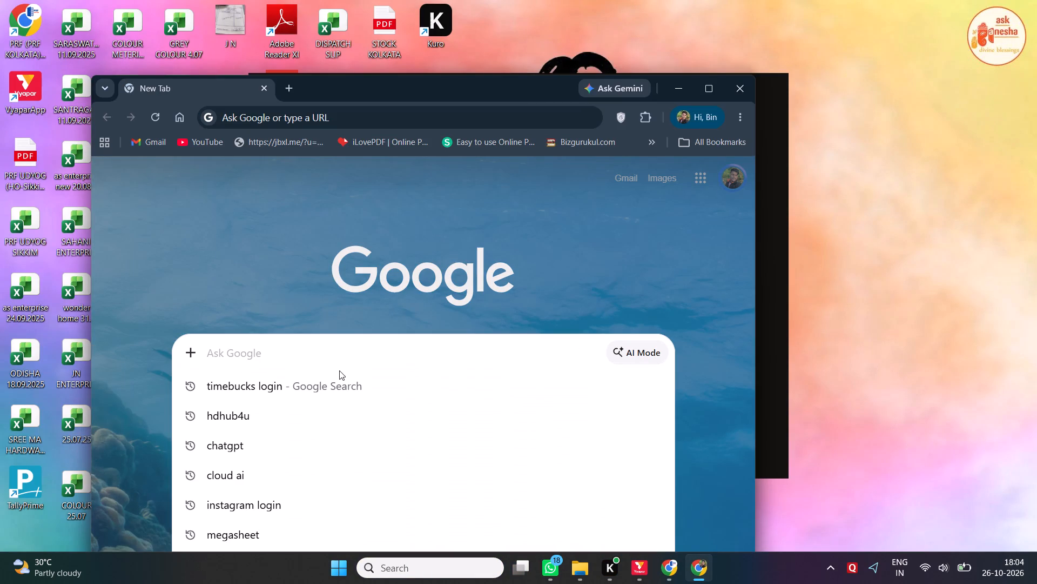
pyautogui.click(410, 242)
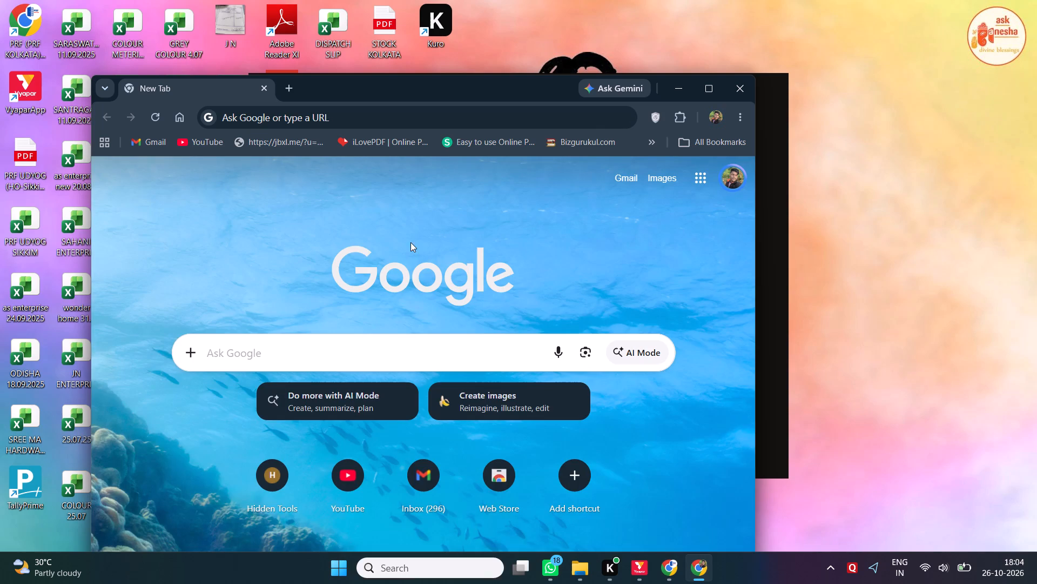
pyautogui.click(352, 493)
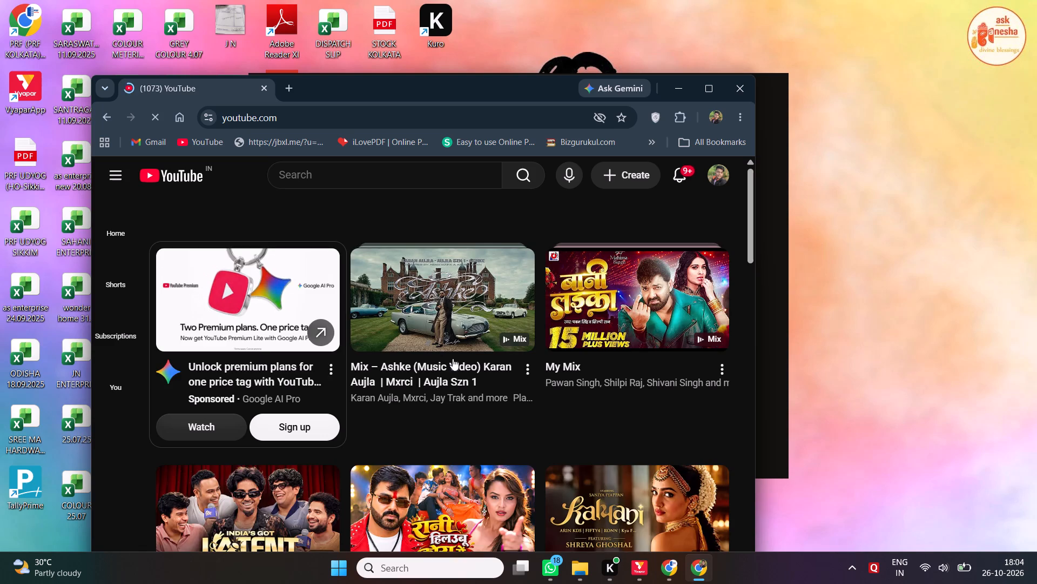
# Browse the YouTube home feed and open the Hindi Oggy and the Cockroaches video.
pyautogui.scroll(-8, 453, 359)
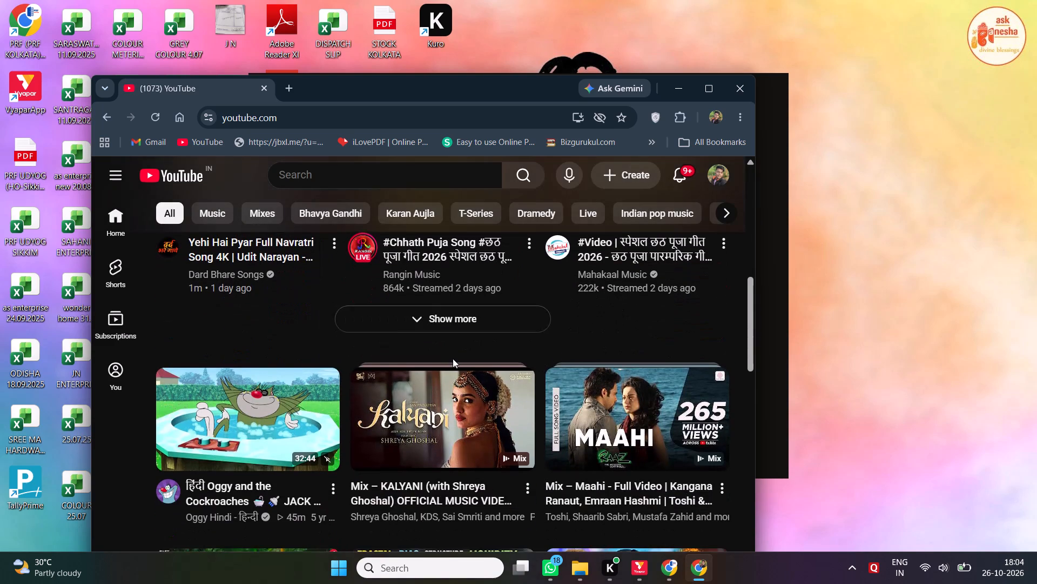
pyautogui.scroll(1, 453, 359)
pyautogui.scroll(-1, 453, 359)
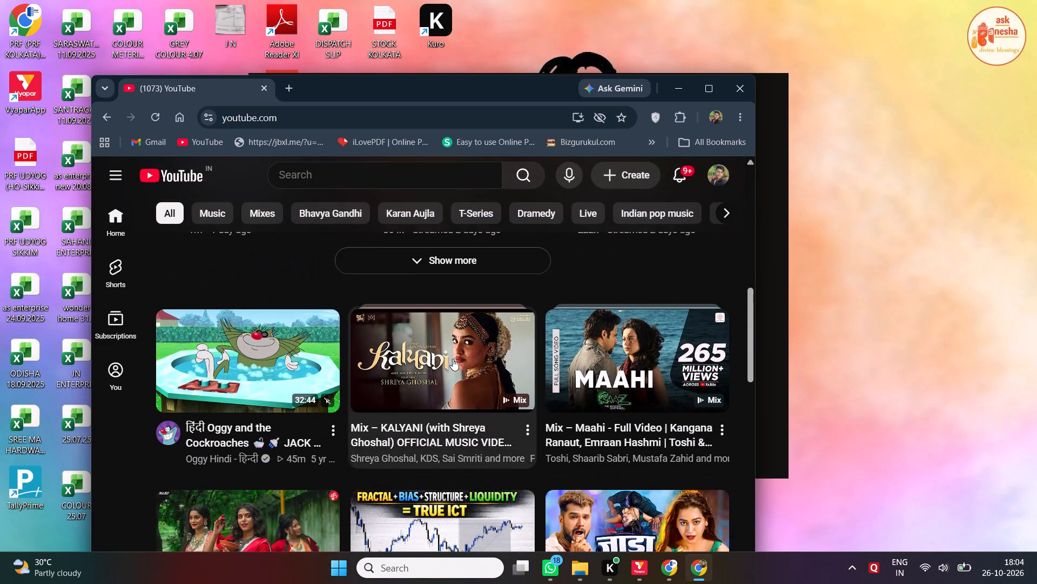
pyautogui.scroll(-1, 453, 359)
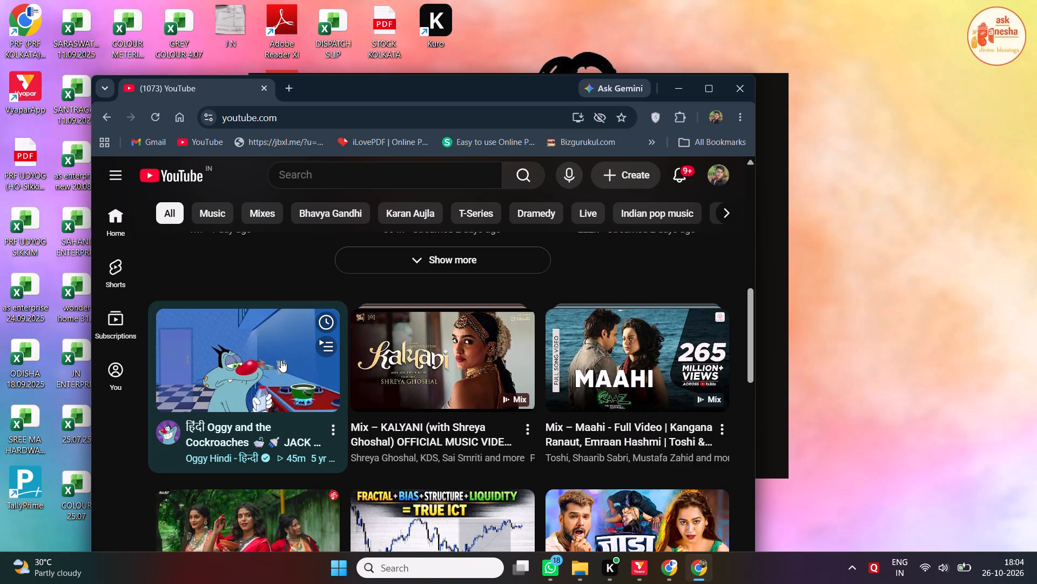
pyautogui.click(281, 360)
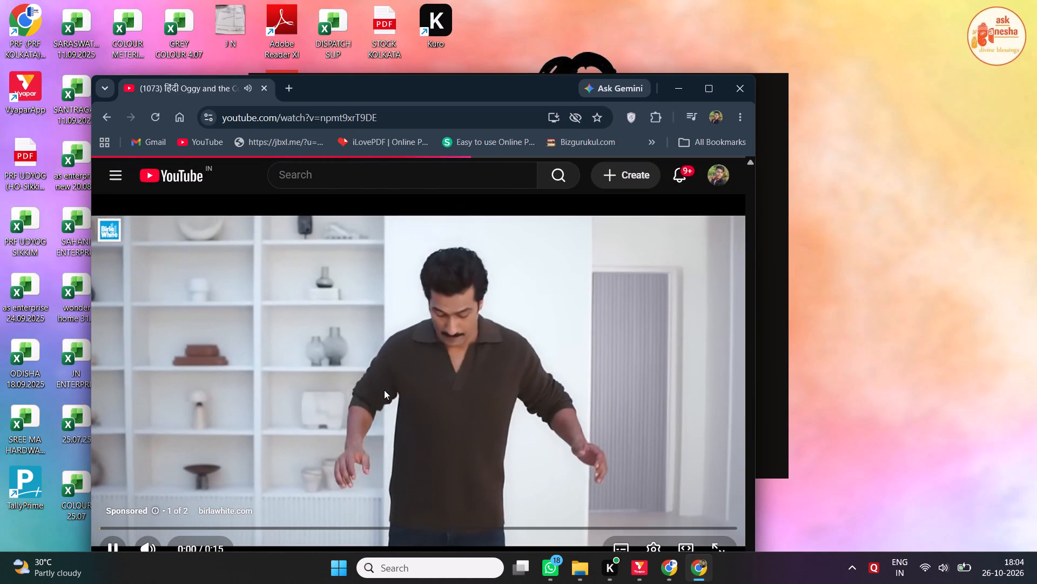
# Skip the sponsored ad so that the Hindi Oggy and the Cockroaches video starts playing.
pyautogui.scroll(-2, 384, 390)
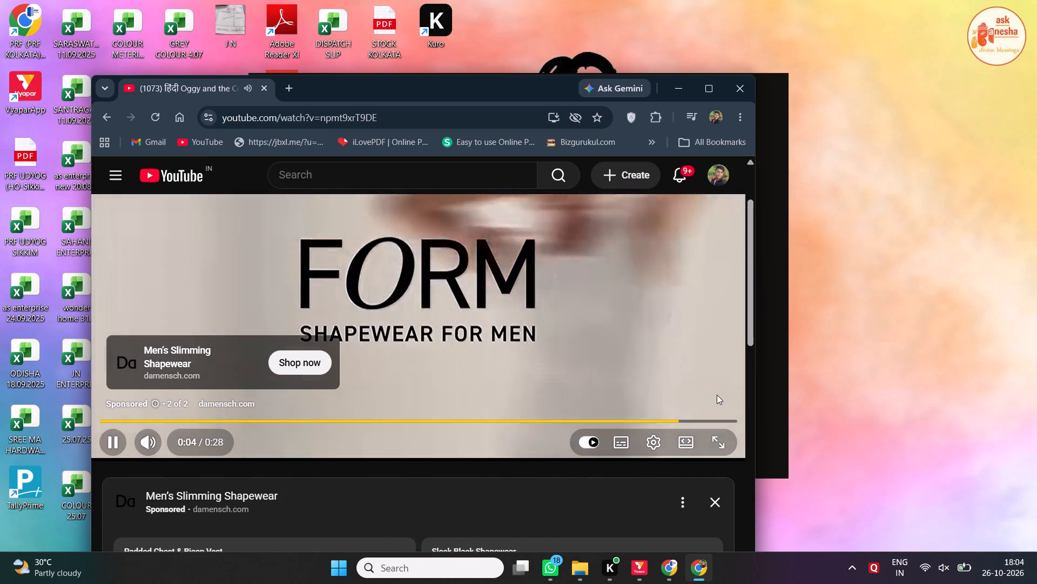
pyautogui.click(717, 395)
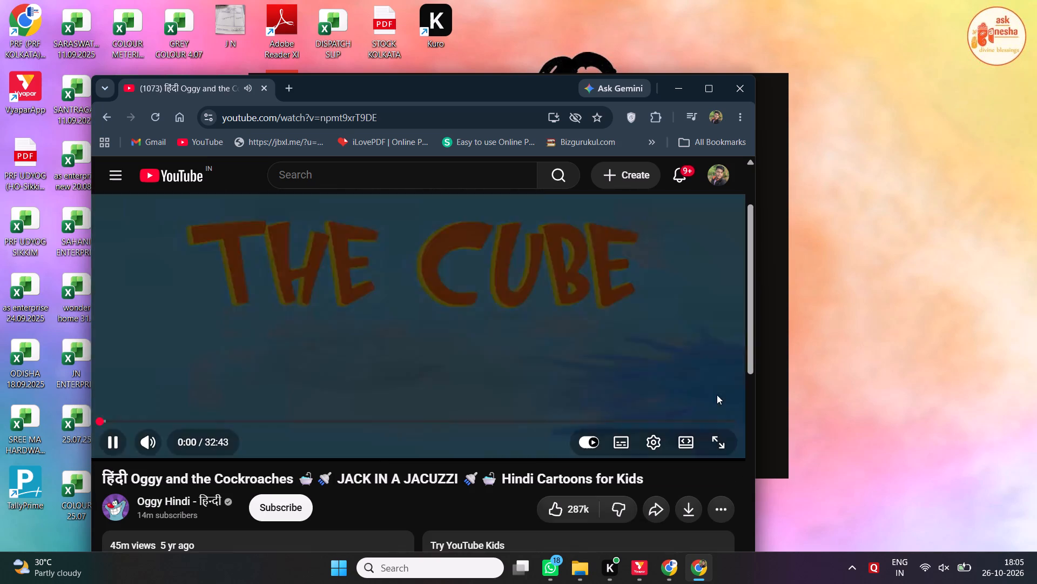